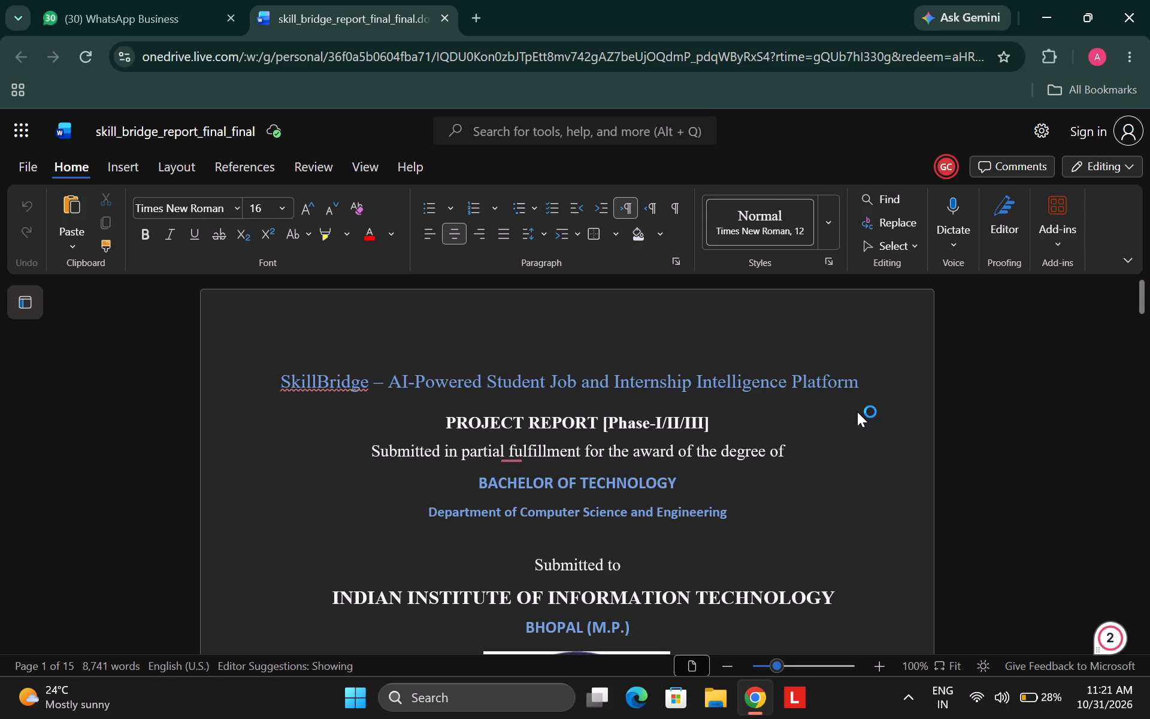
Review the report's opening pages, from the title page through the certificate, declaration and acknowledgements to the Area of Work page.
scroll(786, 425, "down", 2)
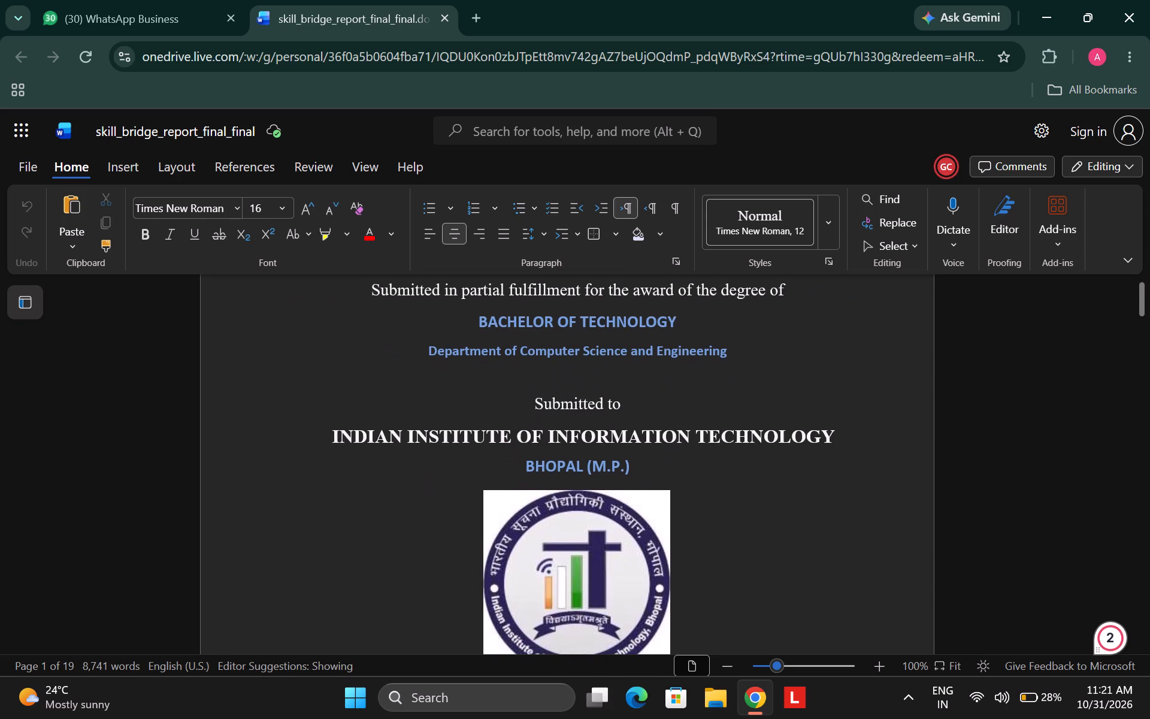
scroll(786, 425, "down", 3)
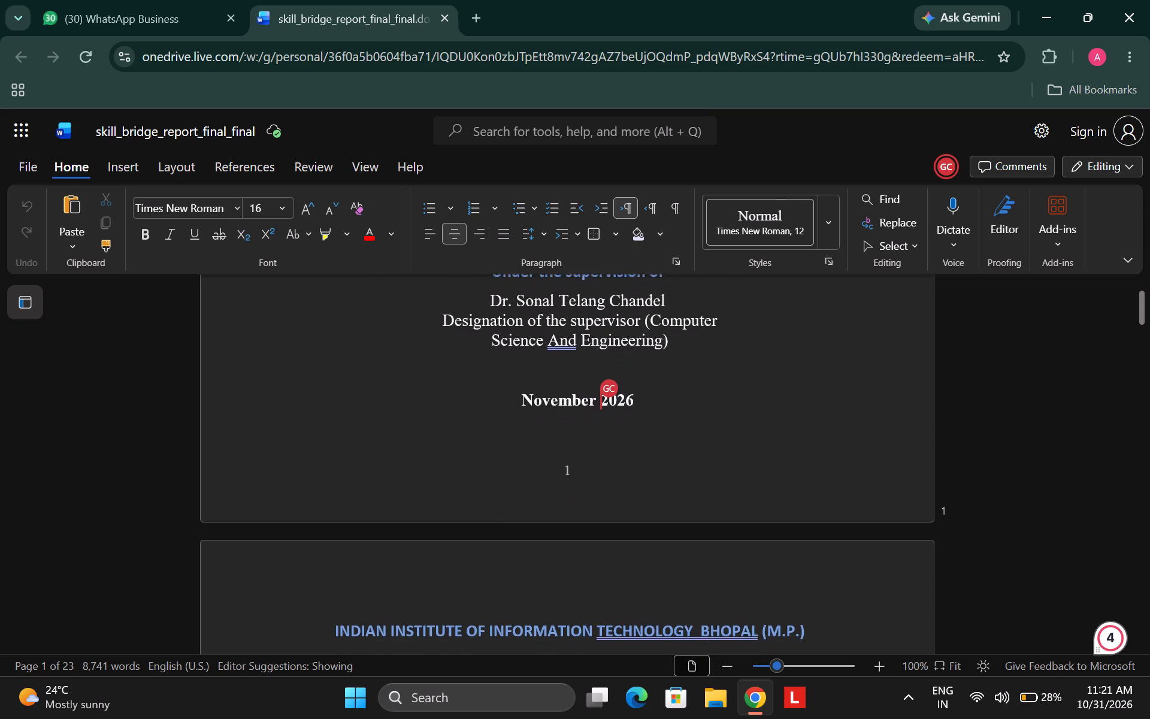
scroll(786, 425, "up", 1)
scroll(786, 425, "down", 1)
scroll(700, 443, "down", 1)
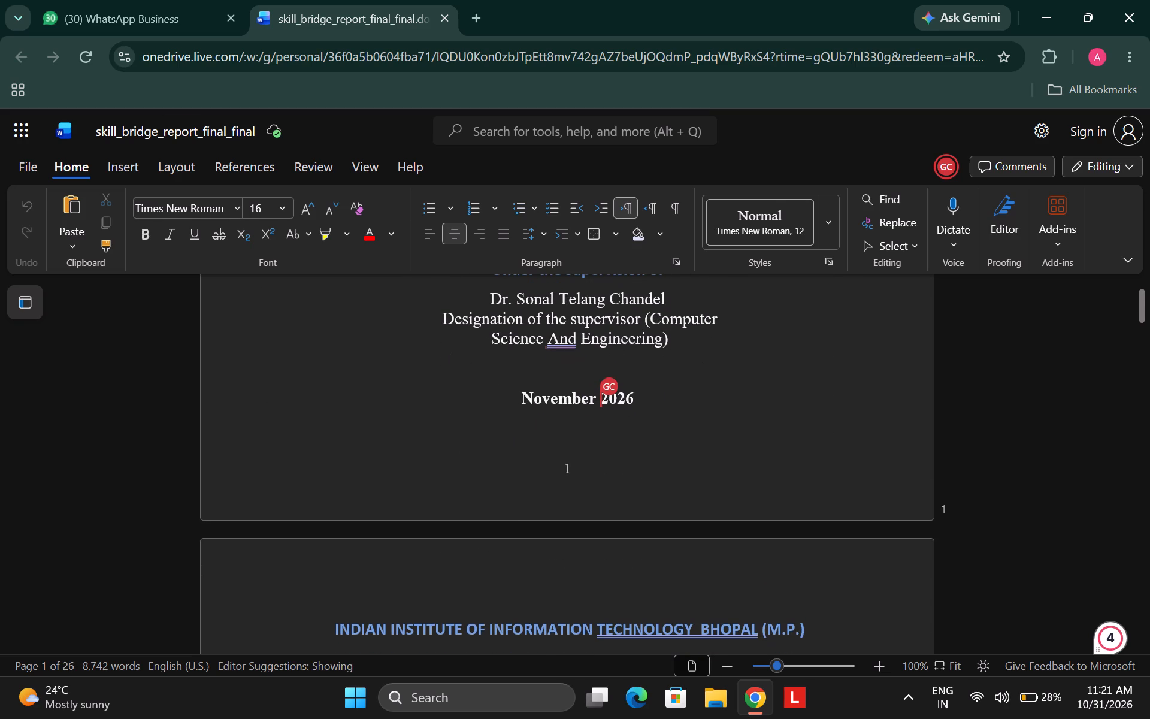
scroll(700, 443, "down", 4)
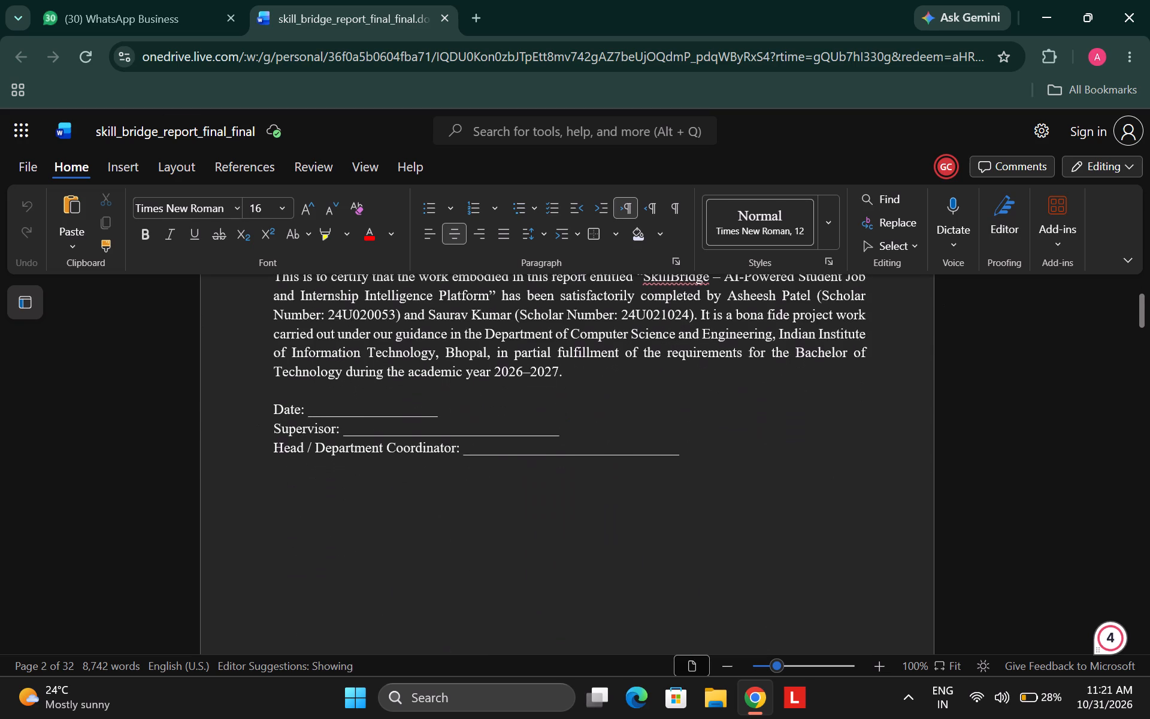
scroll(700, 443, "up", 4)
scroll(700, 443, "down", 2)
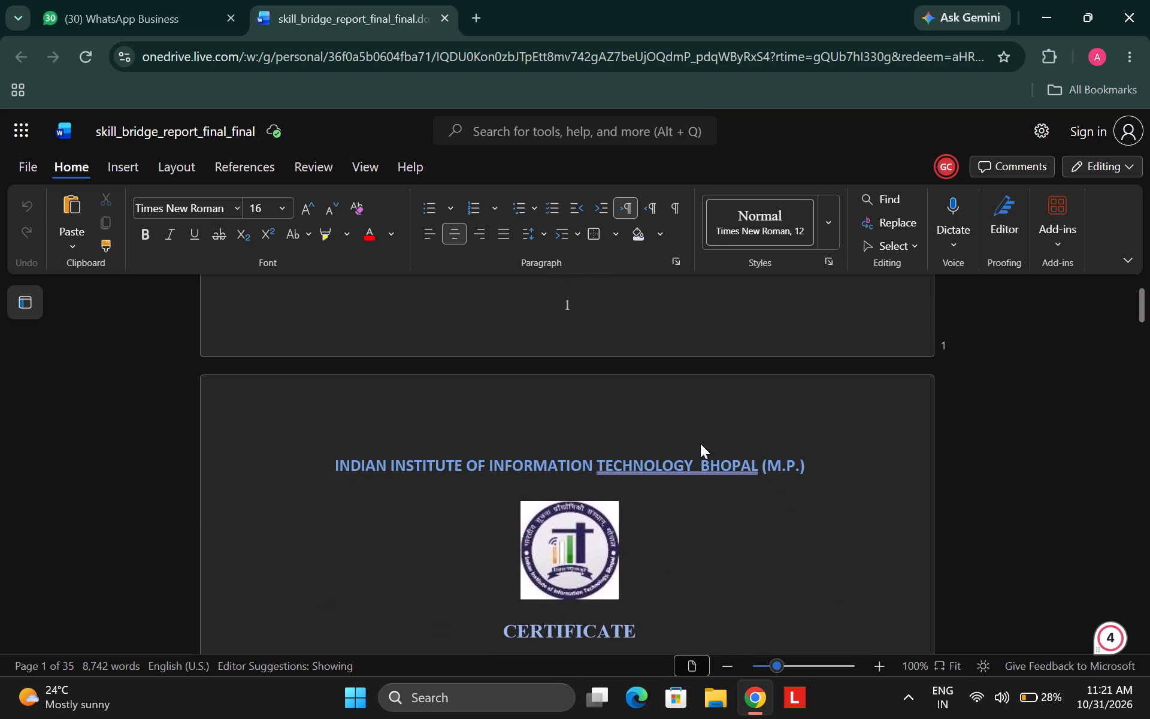
scroll(700, 511, "down", 6)
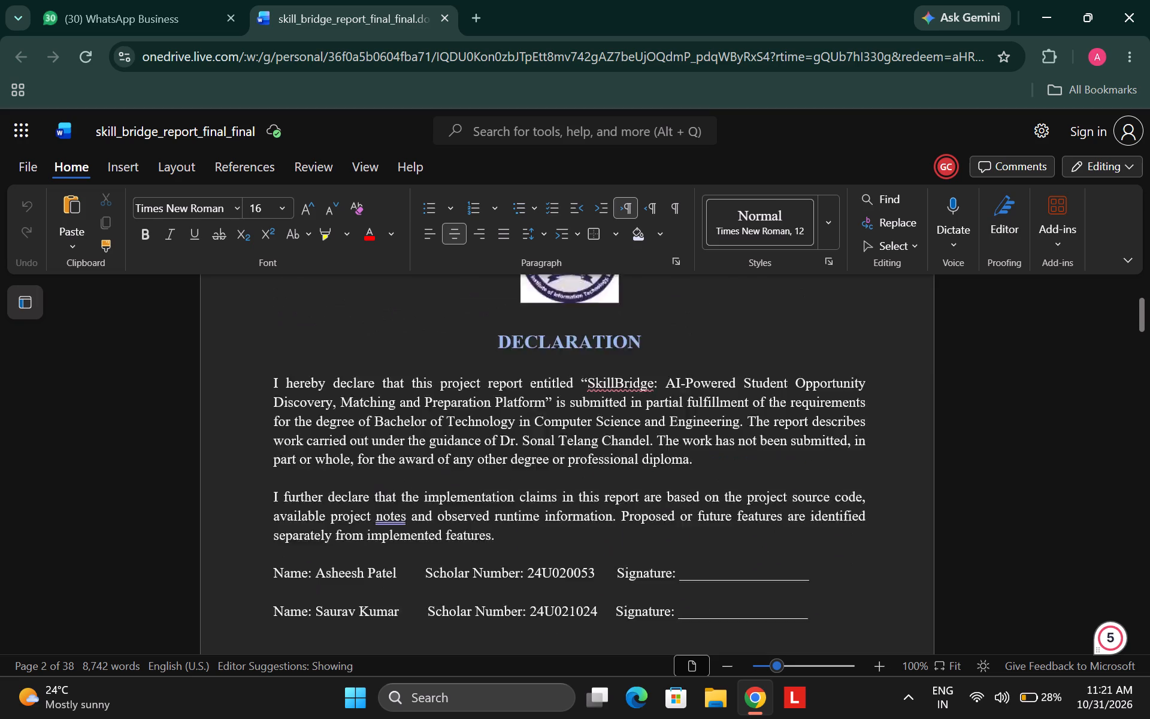
scroll(700, 511, "up", 8)
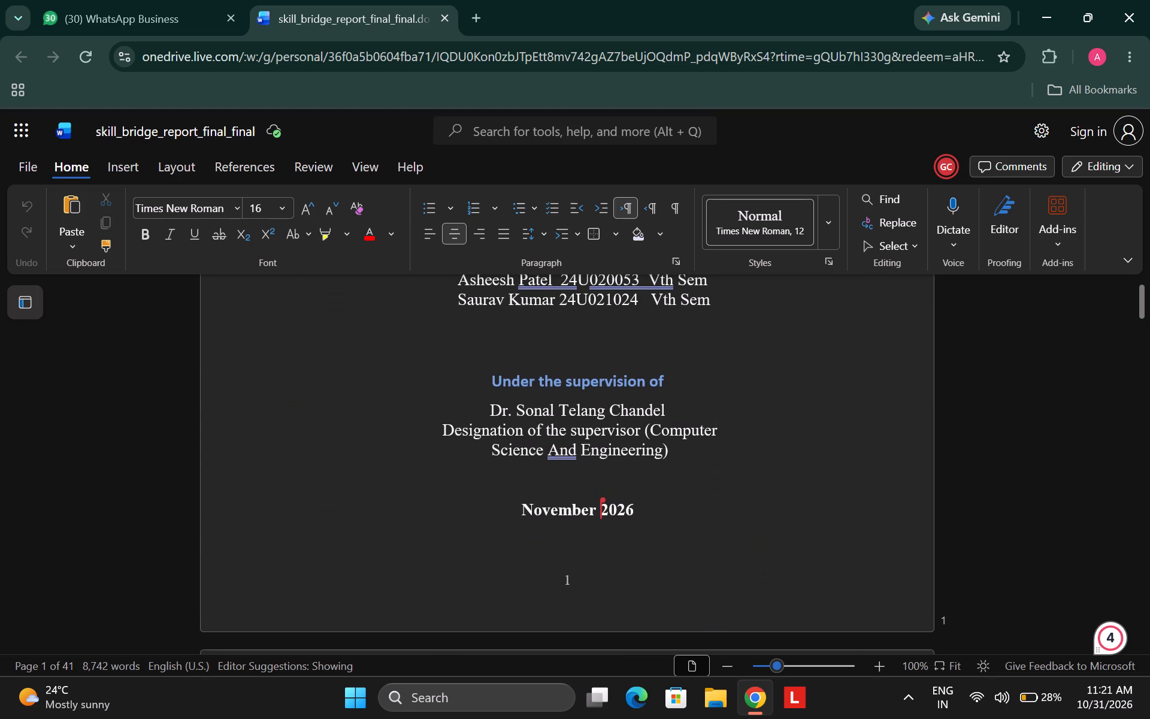
scroll(700, 511, "down", 5)
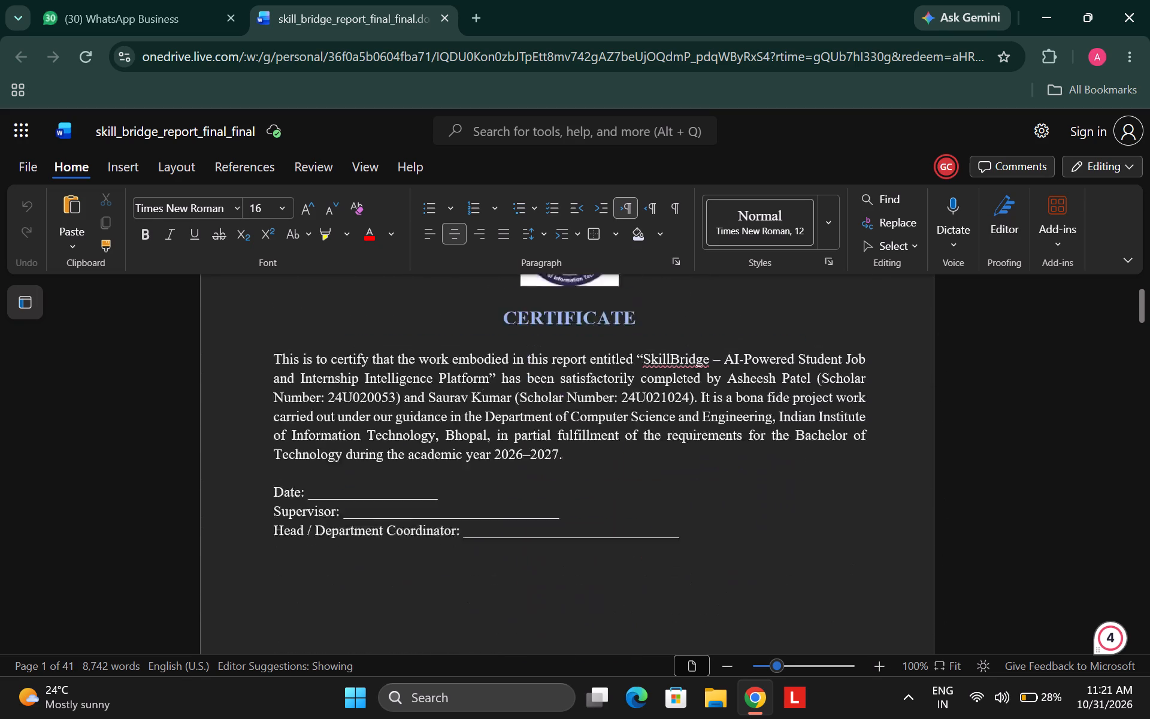
scroll(700, 511, "down", 4)
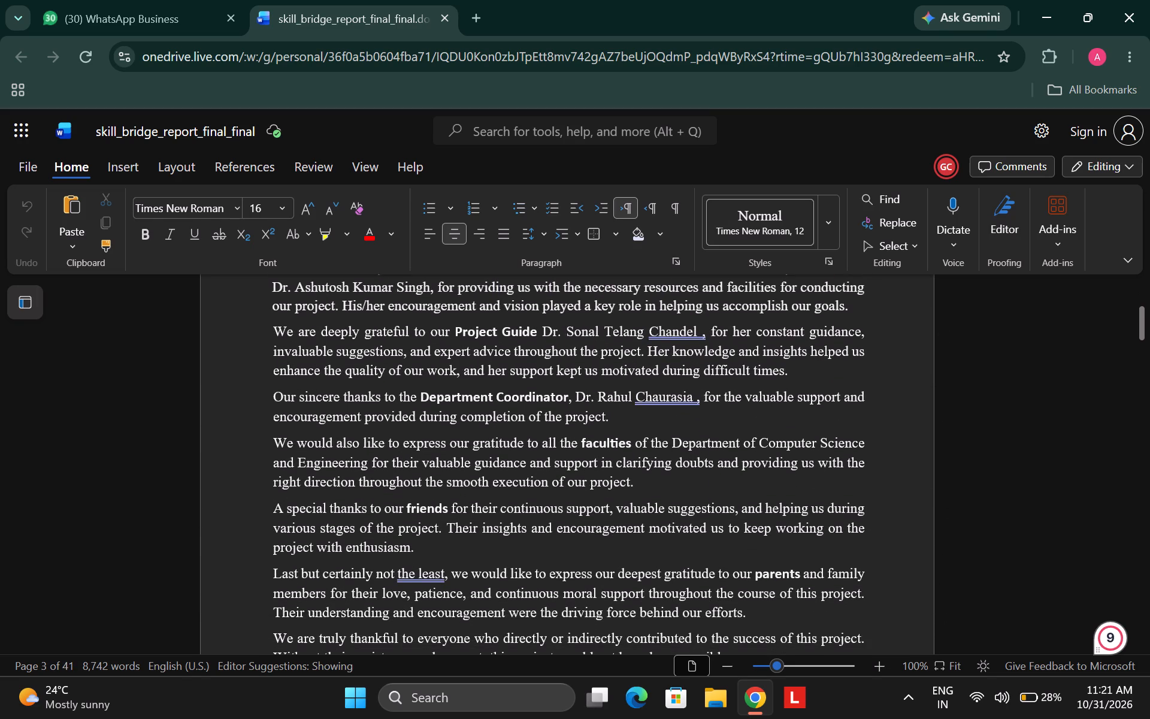
scroll(700, 511, "down", 1)
scroll(595, 516, "down", 1)
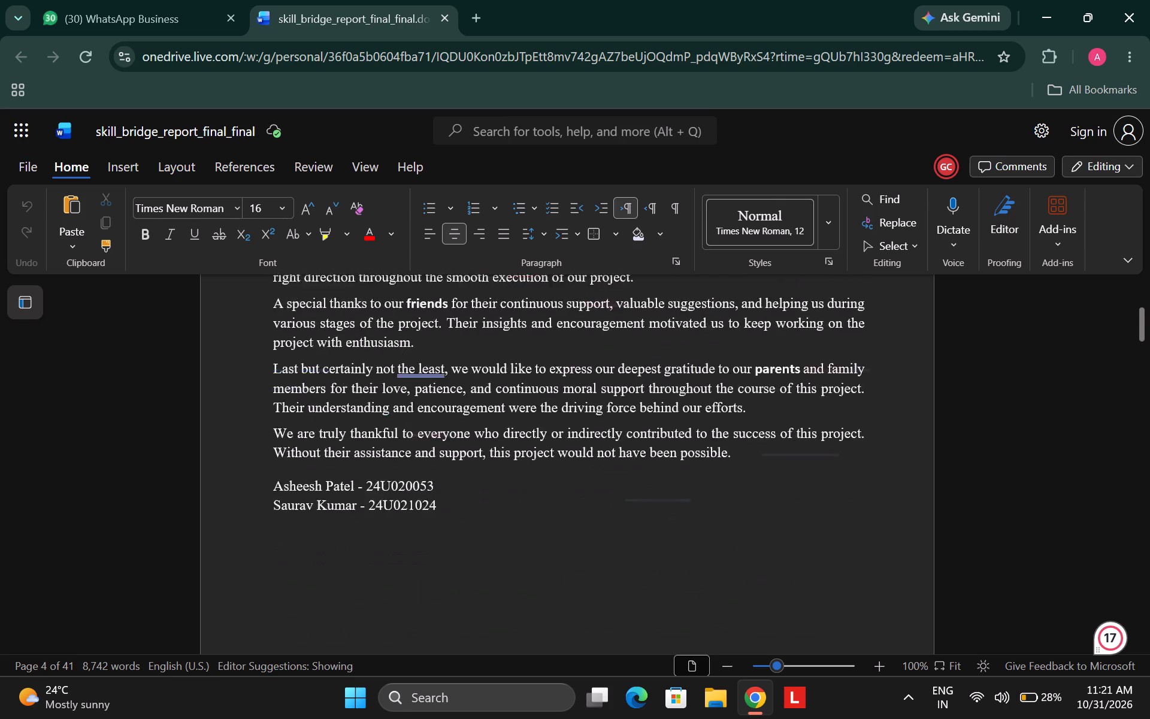
scroll(595, 516, "down", 3)
Left-align the first paragraph under the AREA OF WORK heading, the one beginning "SkillBridge sits where several fields meet".
scroll(595, 516, "up", 3)
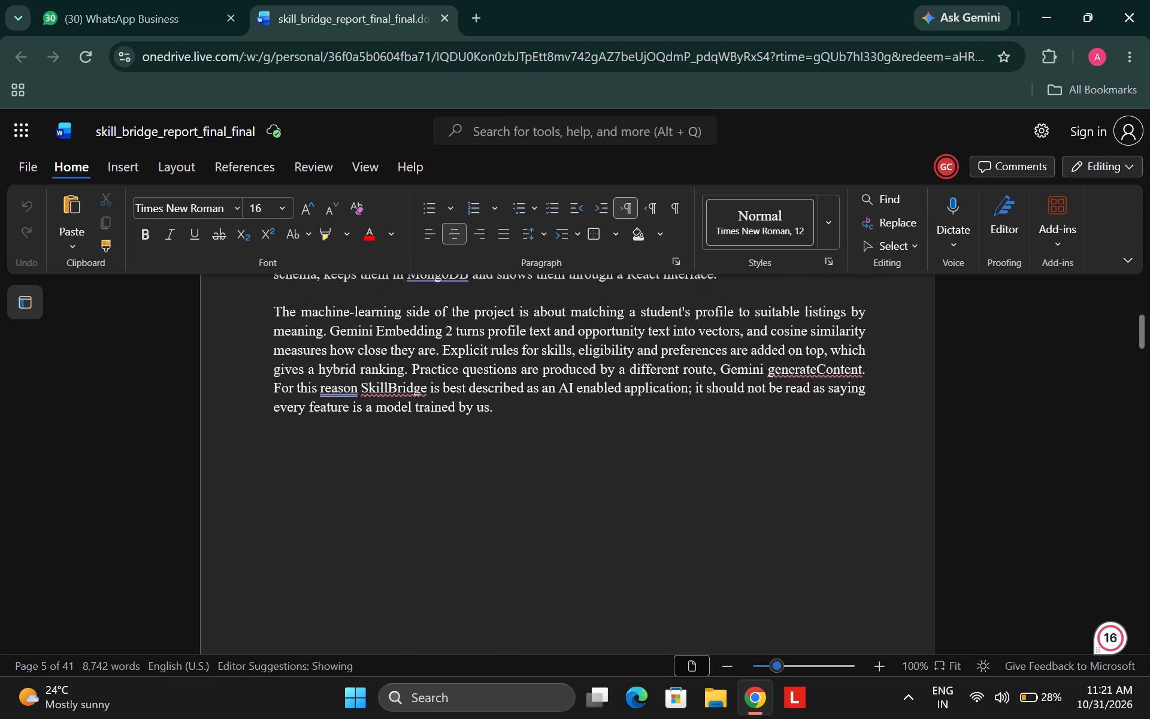
scroll(595, 516, "up", 2)
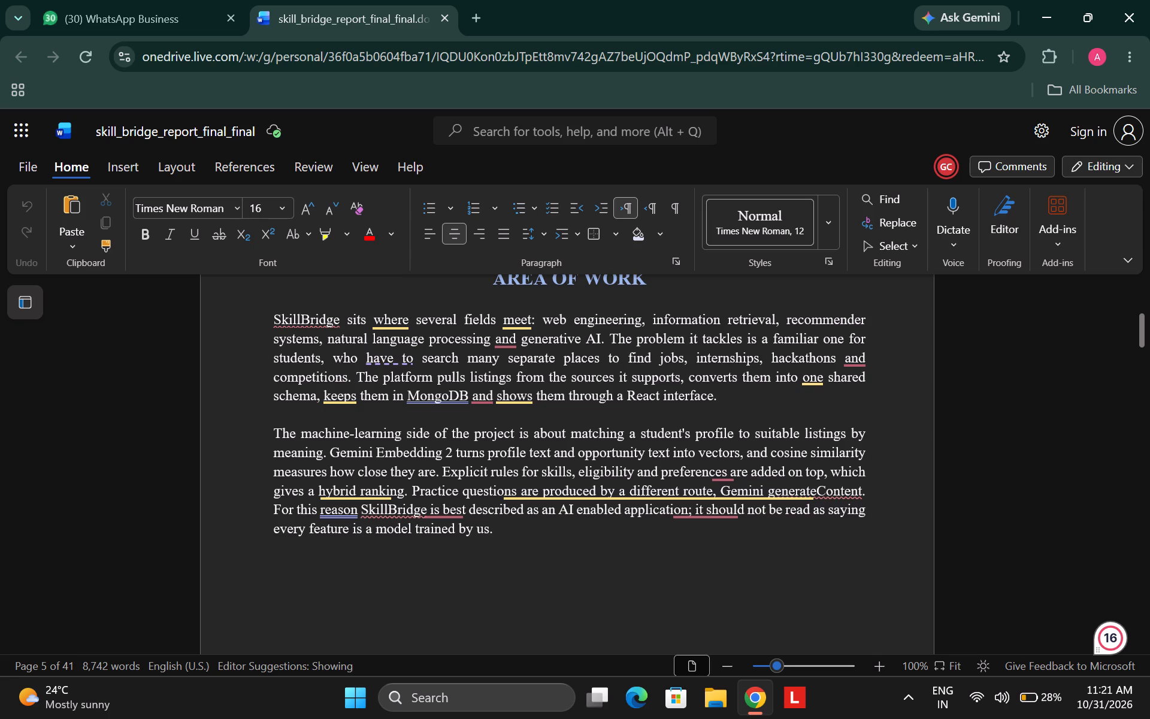
scroll(361, 386, "up", 1)
left_click_drag(272, 392, 725, 481)
left_click(725, 481)
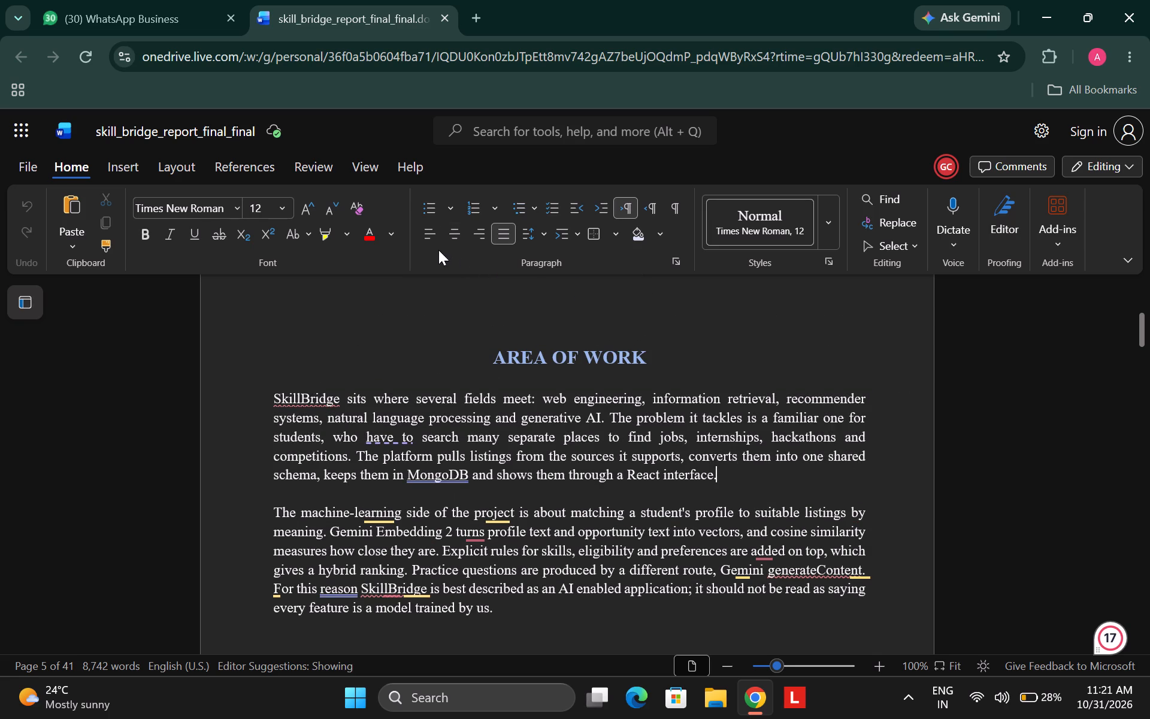
left_click(431, 236)
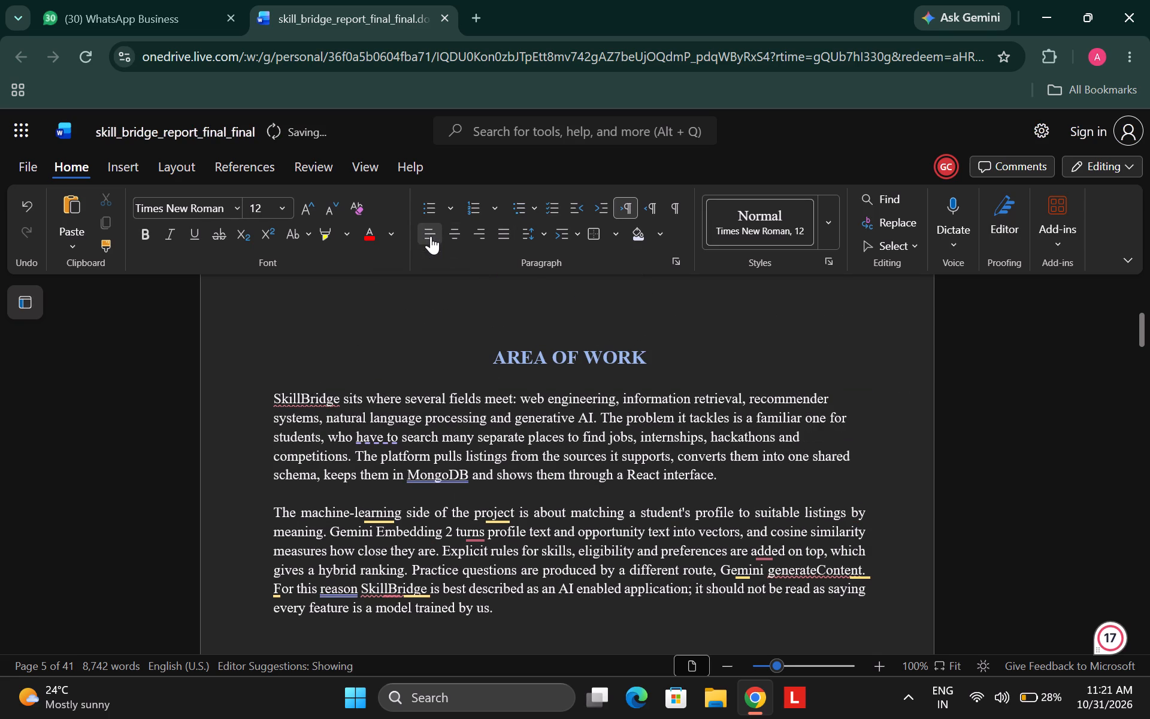
left_click(739, 479)
Left-align the second AREA OF WORK paragraph, the one beginning "The machine-learning side of the project".
scroll(739, 479, "down", 1)
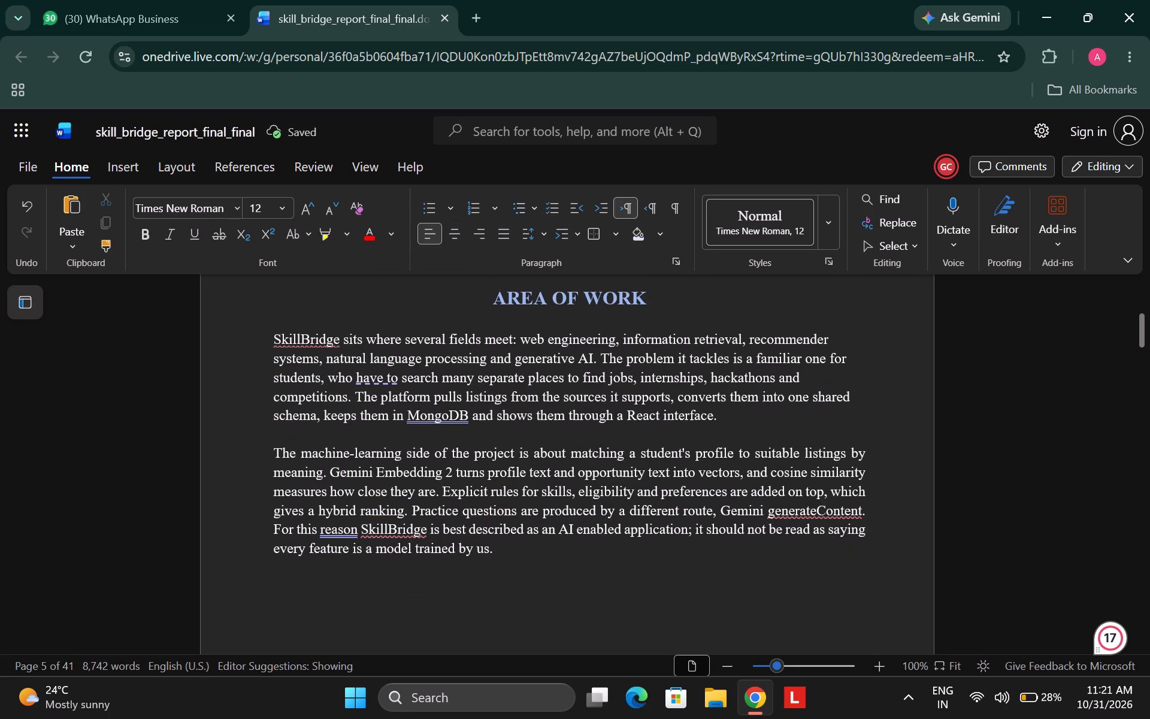
left_click_drag(270, 455, 348, 503)
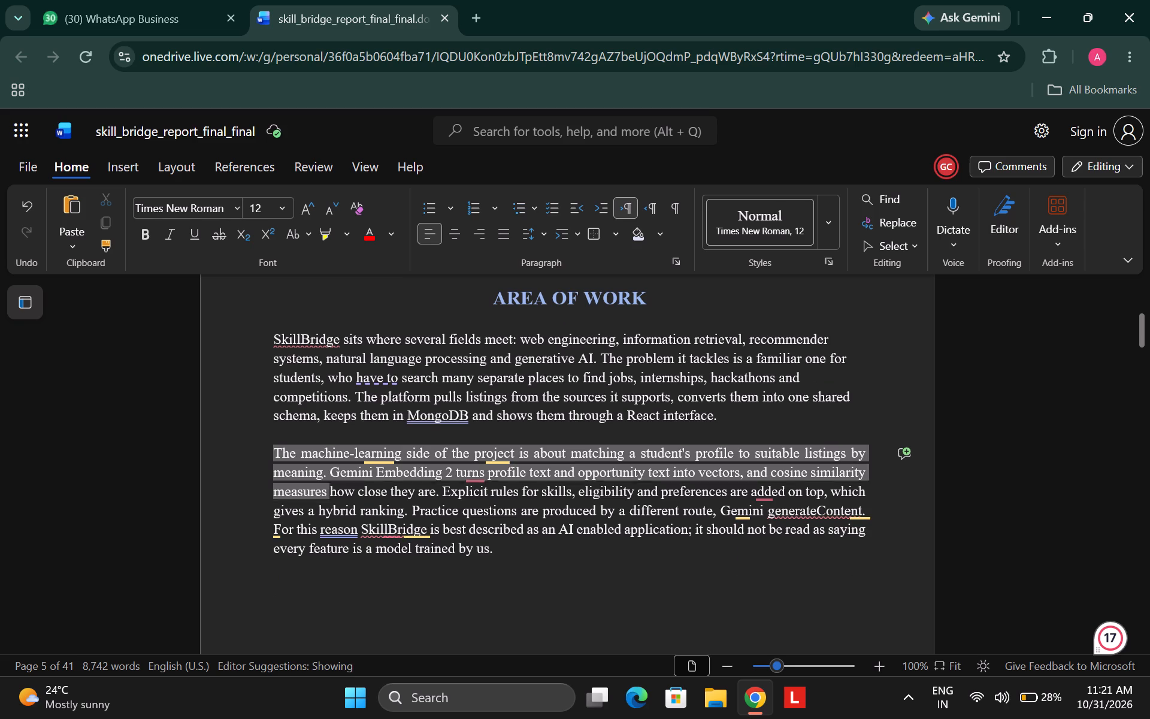
left_click_drag(348, 503, 503, 553)
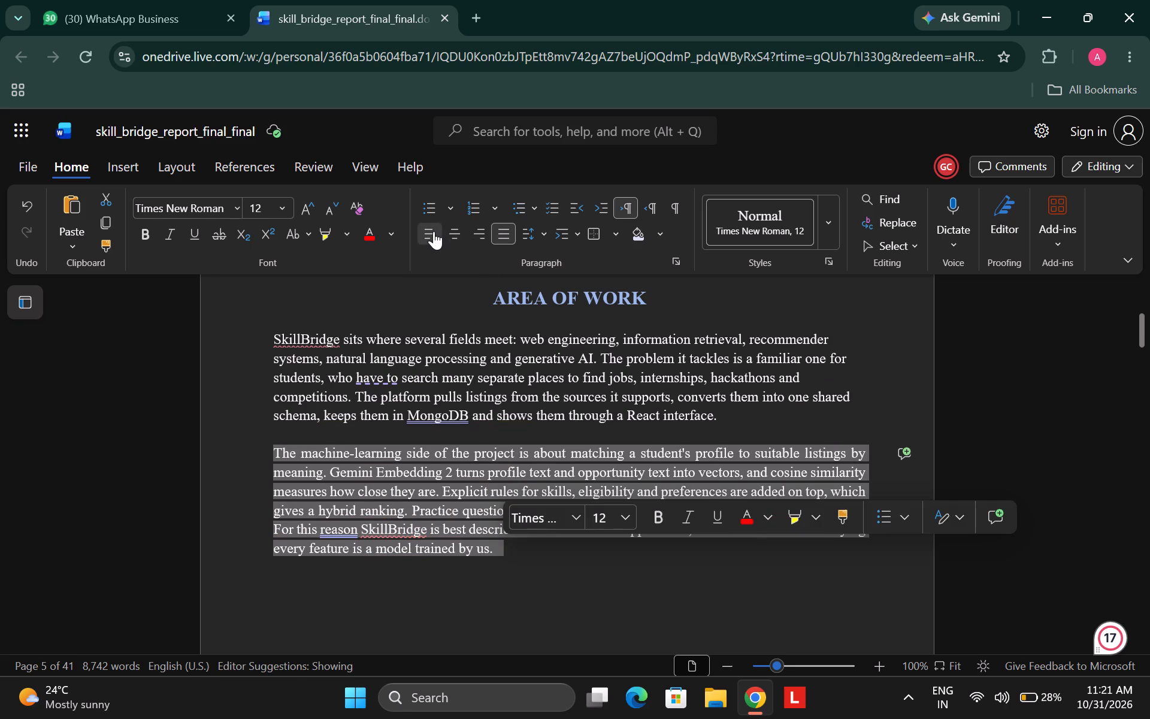
left_click(434, 231)
left_click(649, 555)
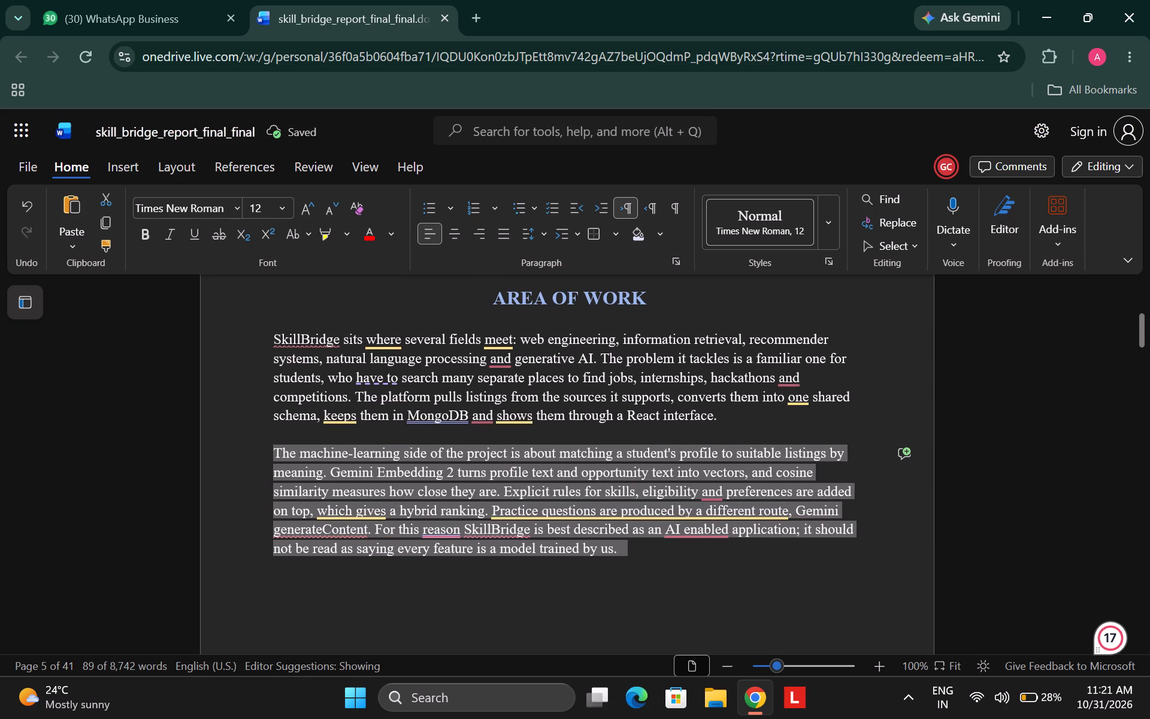
scroll(649, 555, "down", 7)
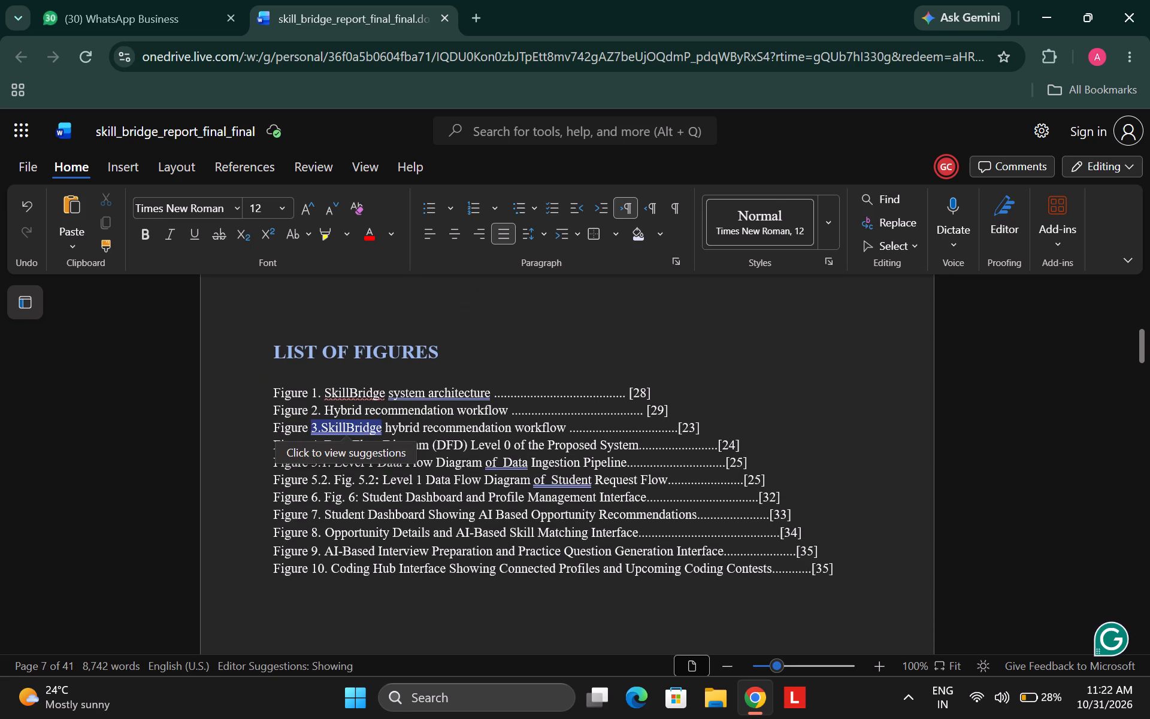
left_click(279, 385)
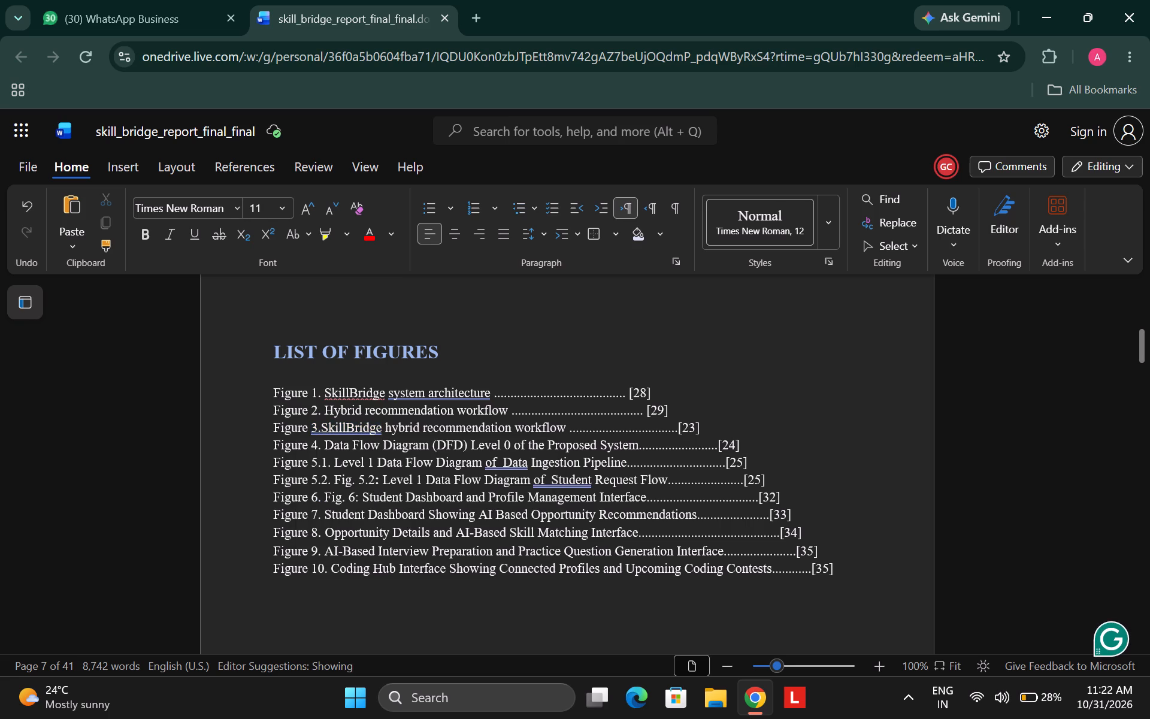
left_click_drag(279, 385, 399, 443)
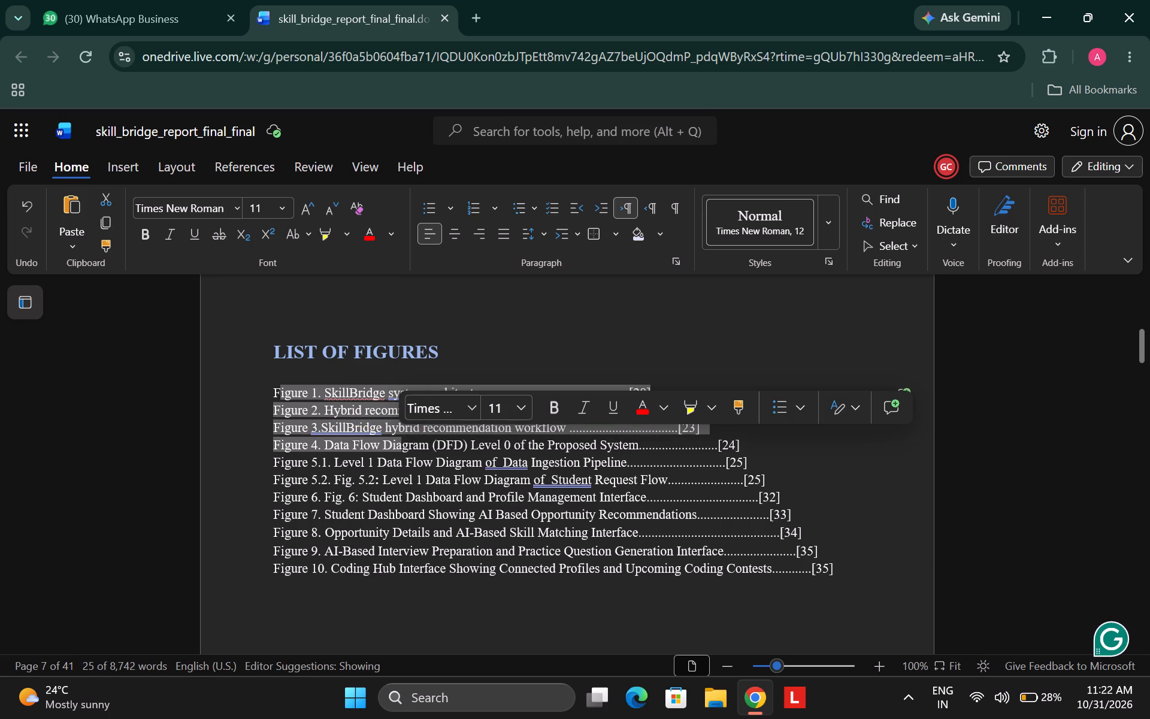
left_click(456, 352)
scroll(456, 352, "up", 4)
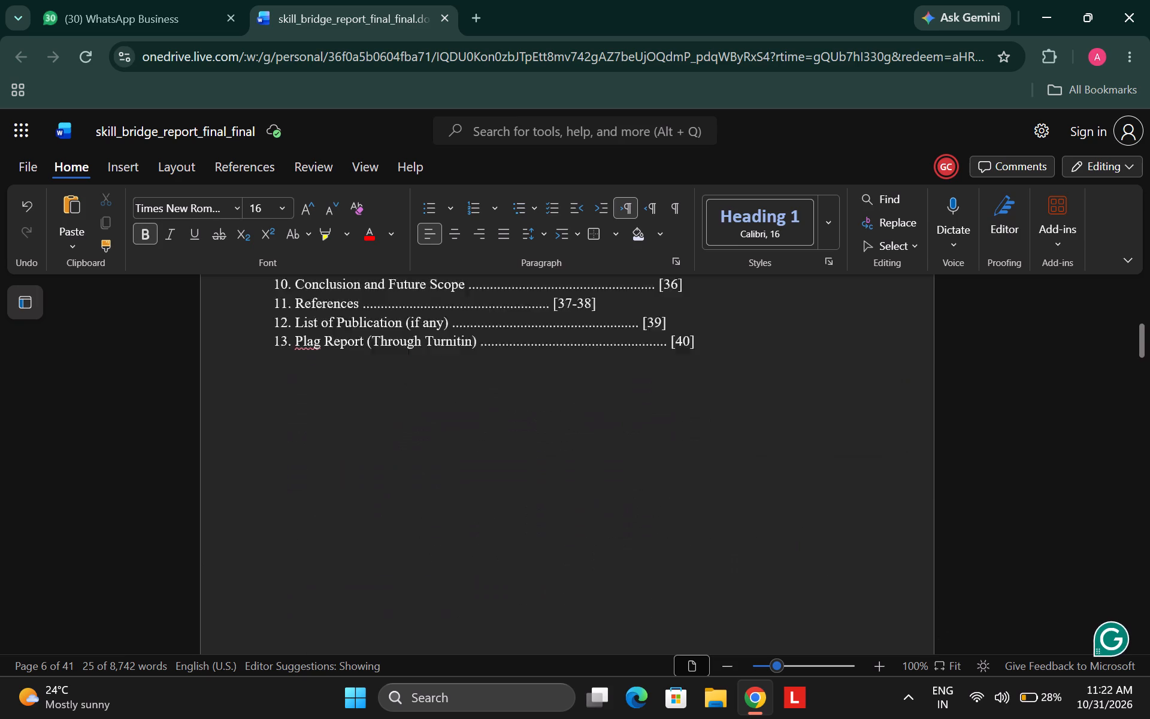
scroll(456, 352, "up", 3)
scroll(456, 352, "down", 2)
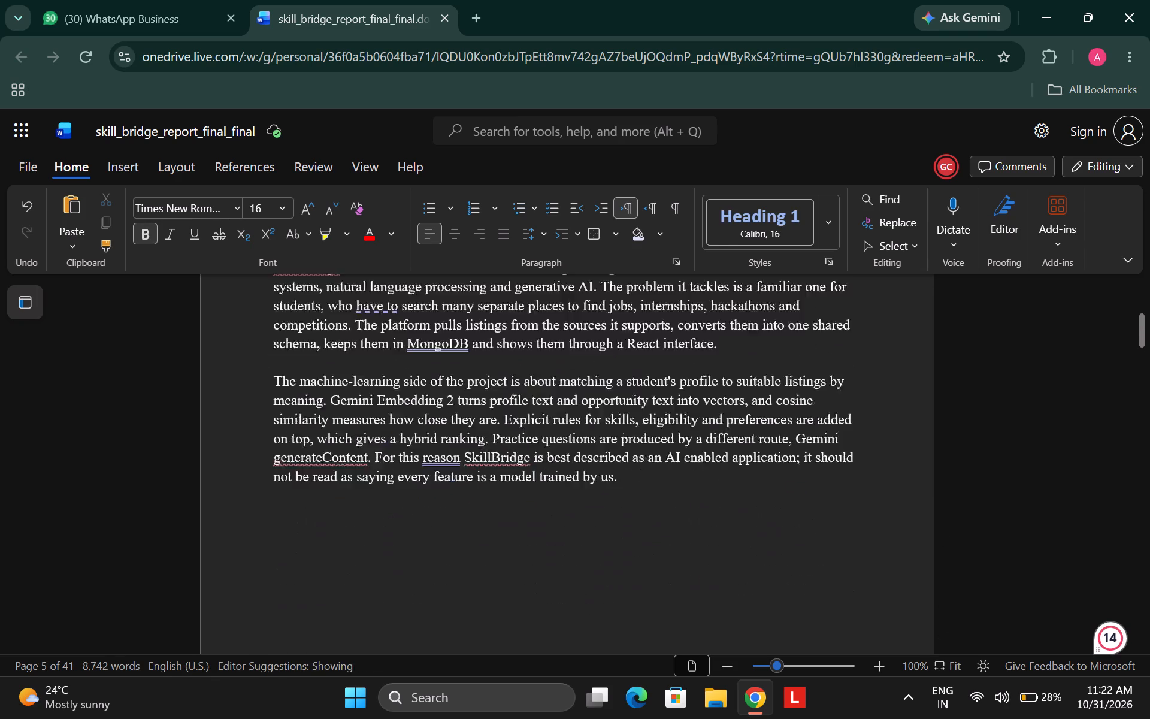
Set the font size of all thirteen TABLE OF CONTENTS entries, from Abstract to Plag Report, to 11.
scroll(456, 352, "down", 3)
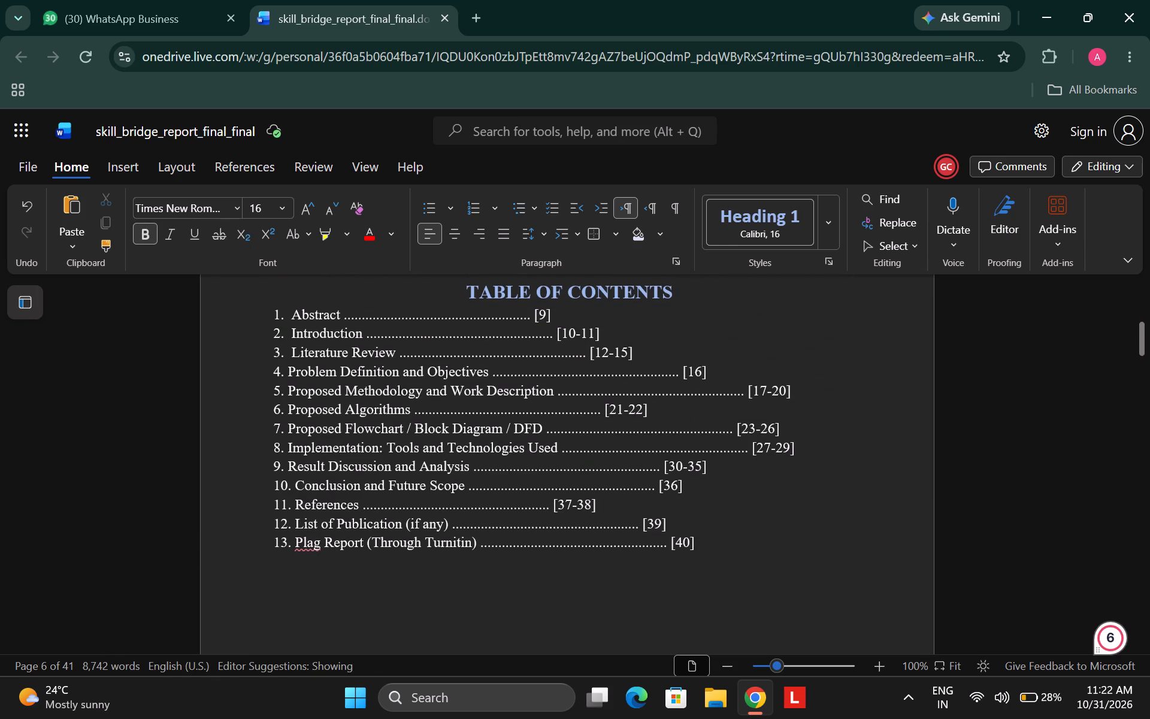
left_click_drag(272, 313, 434, 403)
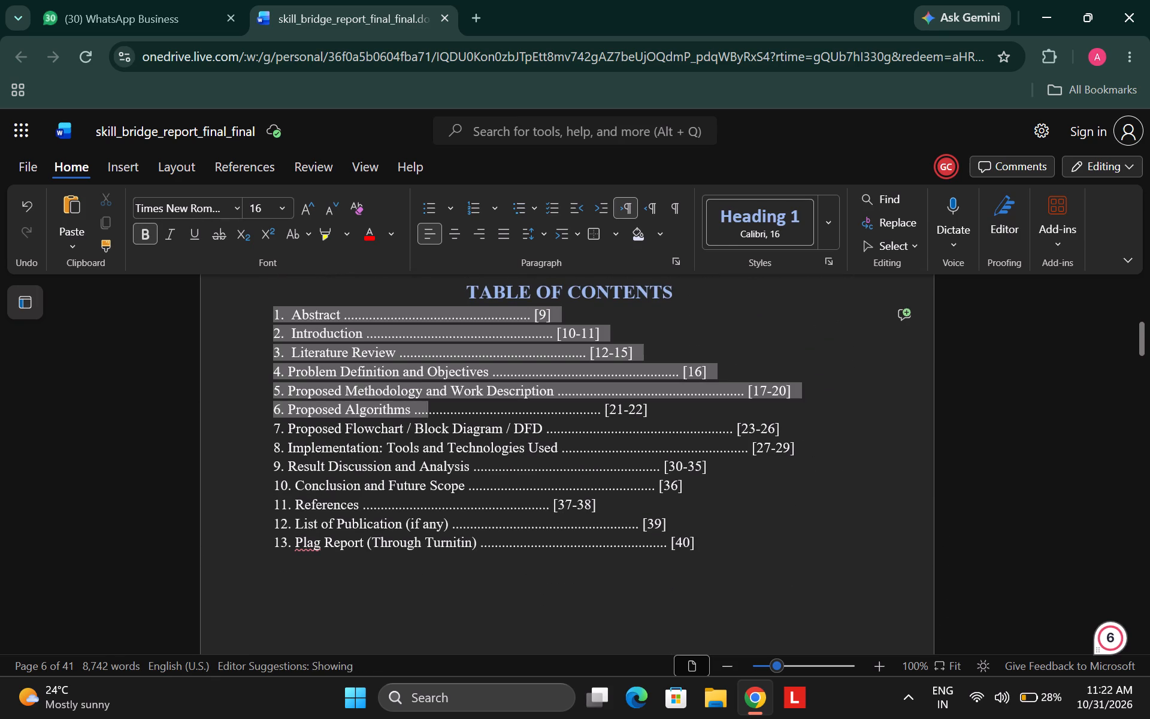
left_click_drag(434, 403, 725, 549)
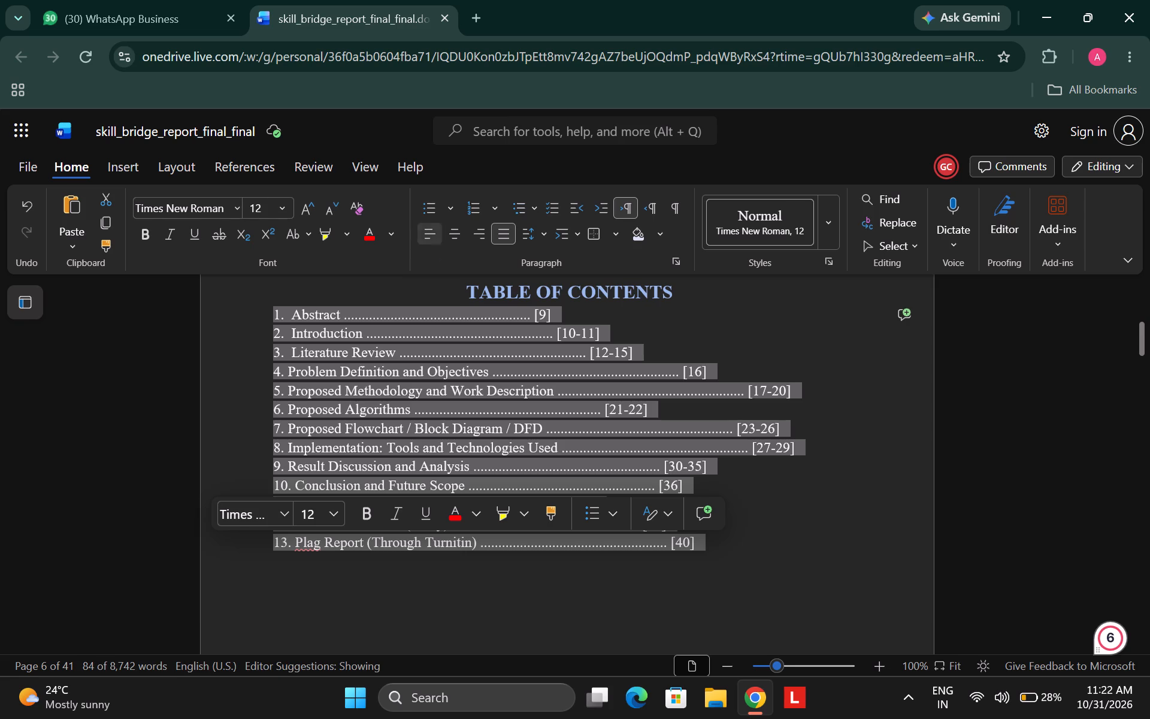
left_click(292, 204)
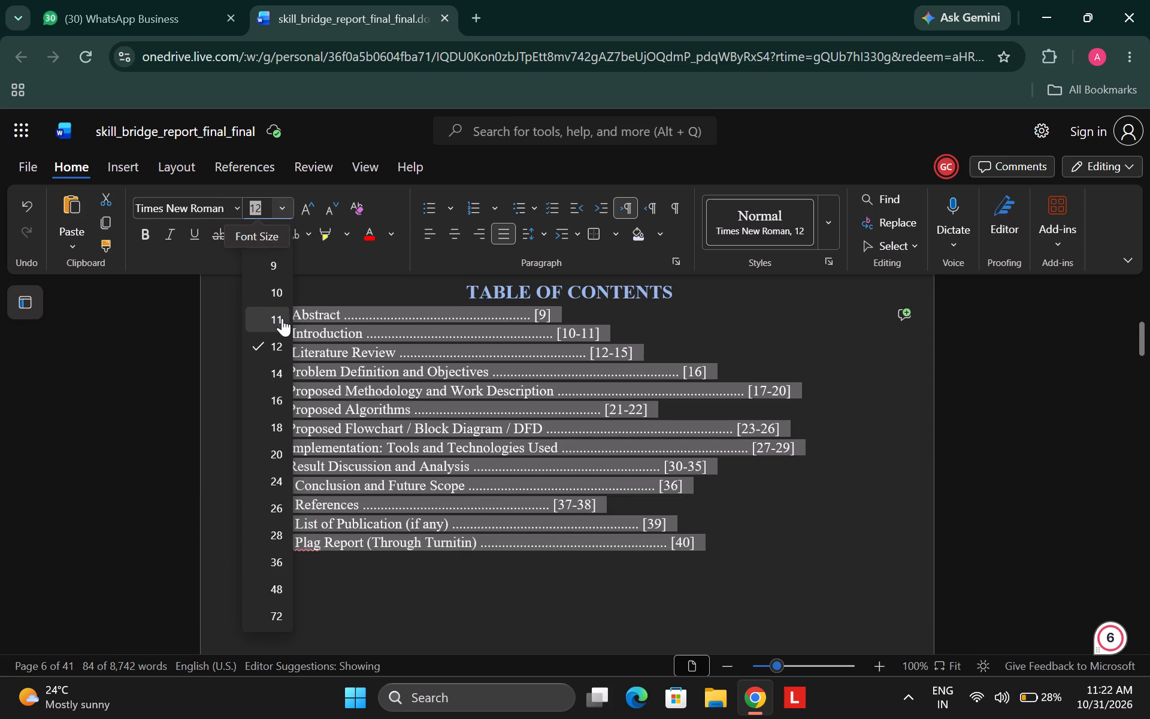
left_click(282, 318)
left_click(682, 525)
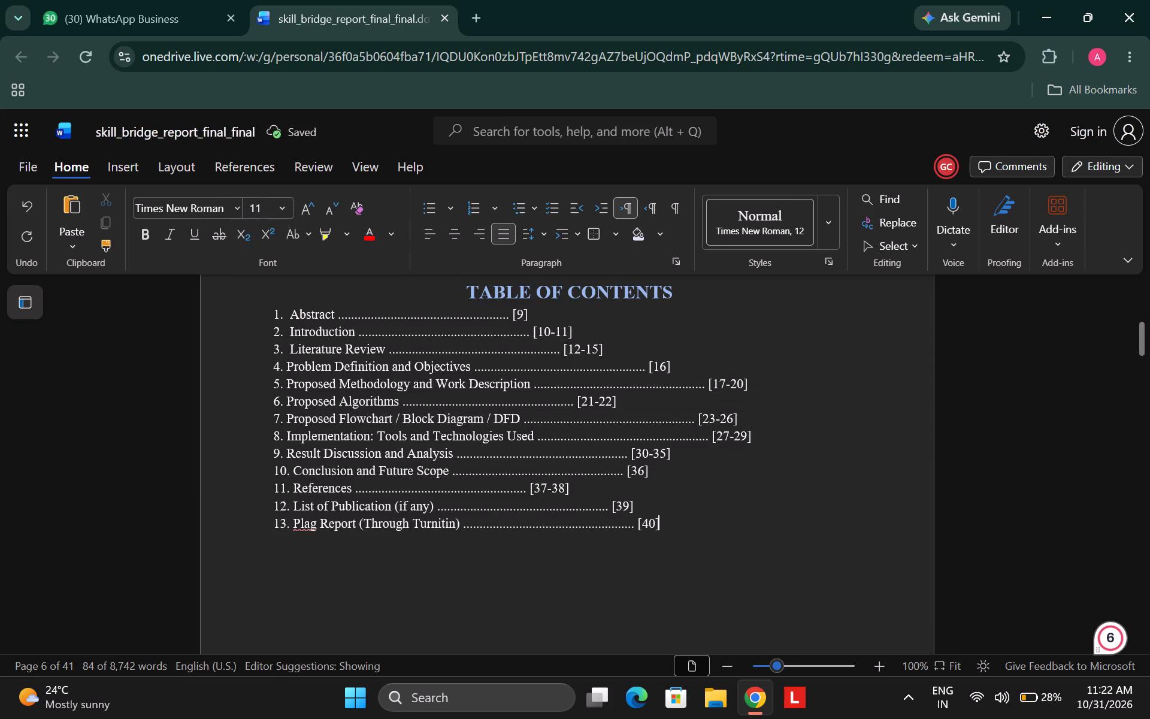
Check the formatting of the ABSTRACT heading and the body paragraphs beneath it.
scroll(682, 525, "down", 3)
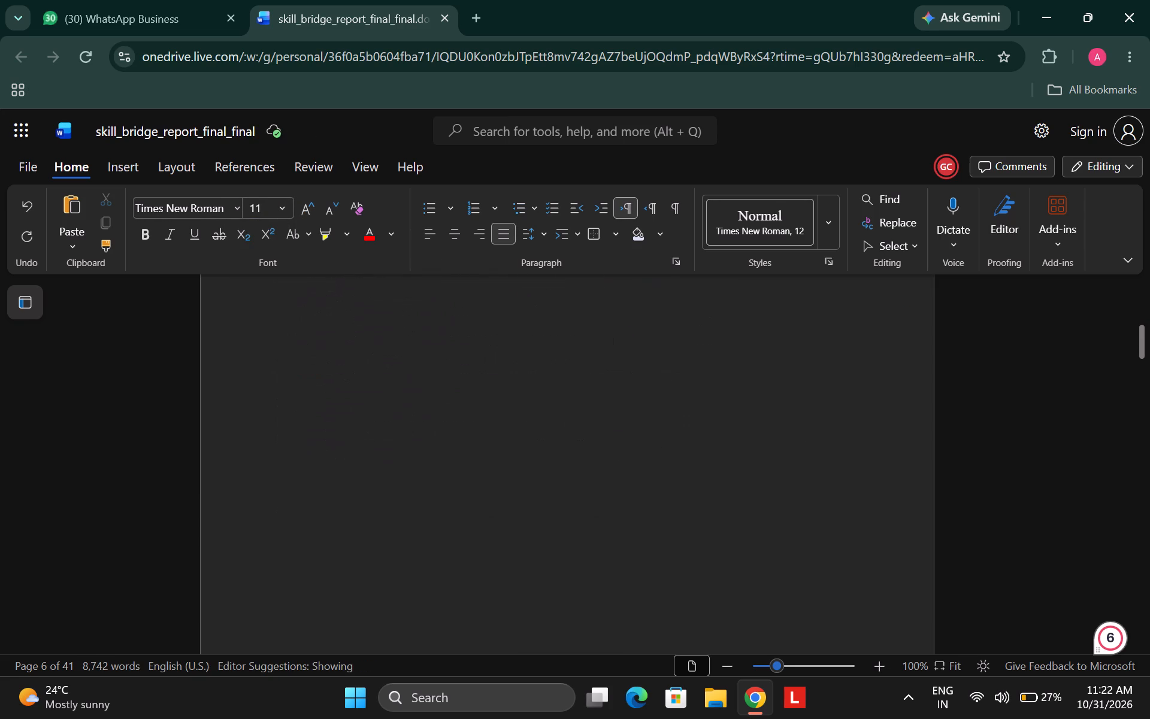
scroll(682, 525, "down", 4)
scroll(682, 525, "up", 1)
scroll(682, 525, "down", 1)
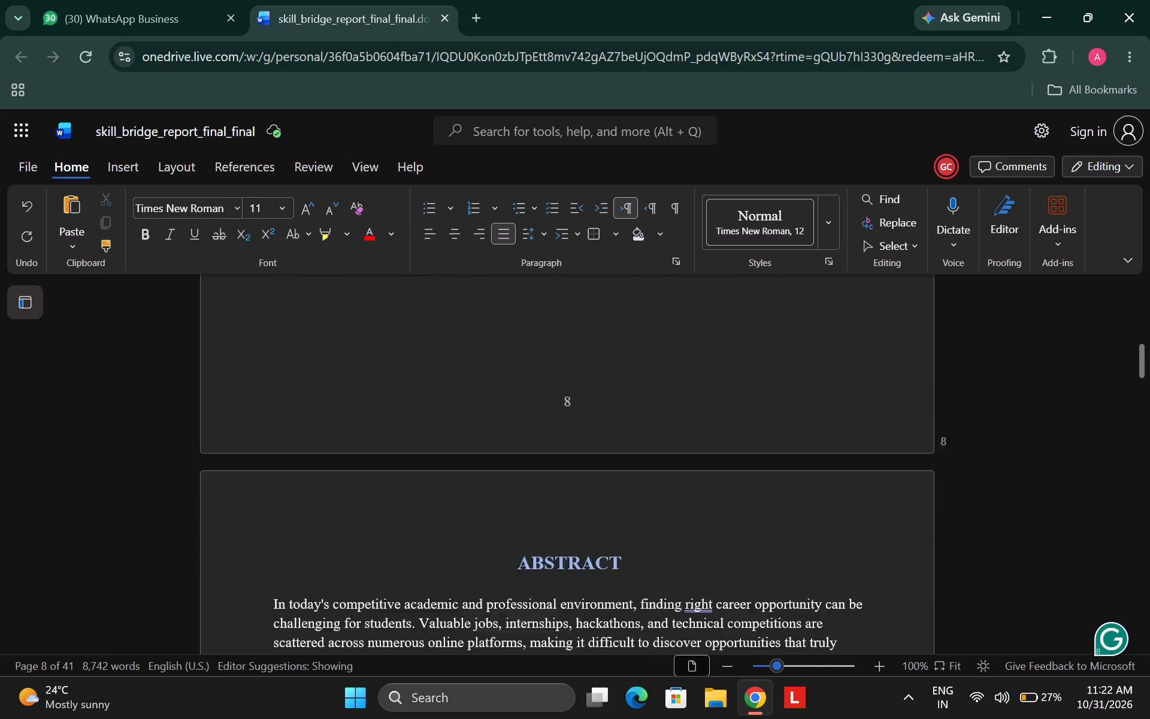
scroll(682, 525, "down", 1)
scroll(682, 525, "up", 1)
scroll(682, 525, "down", 1)
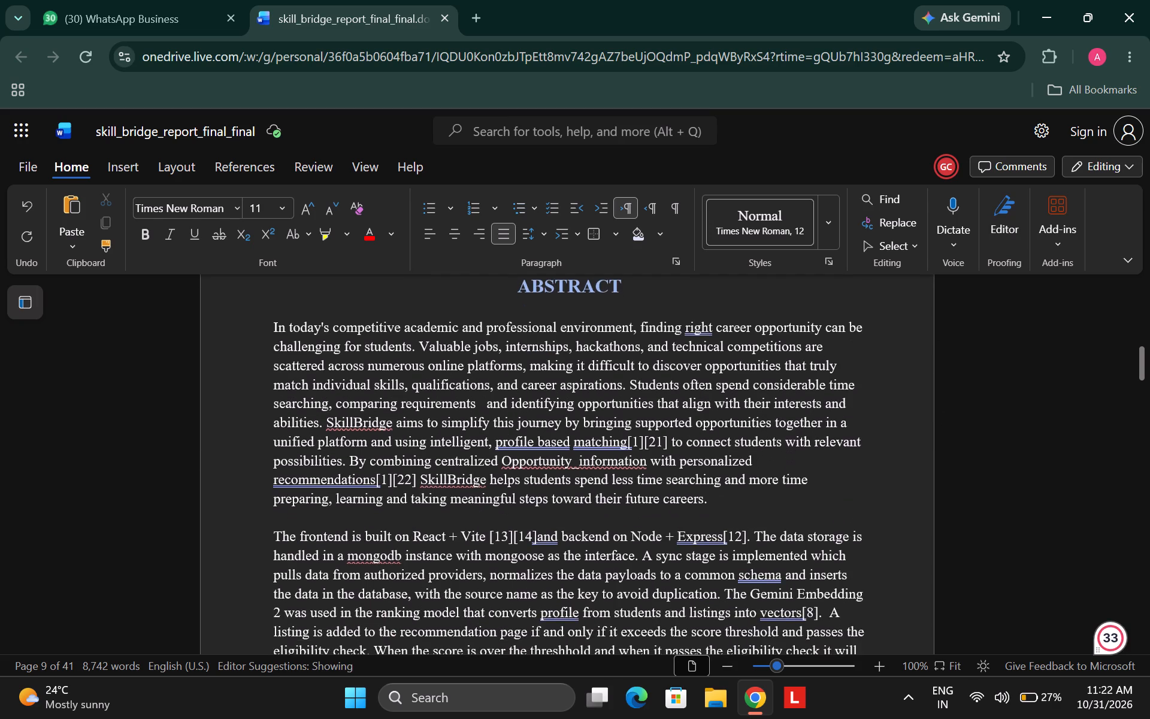
scroll(682, 525, "down", 2)
scroll(682, 525, "up", 2)
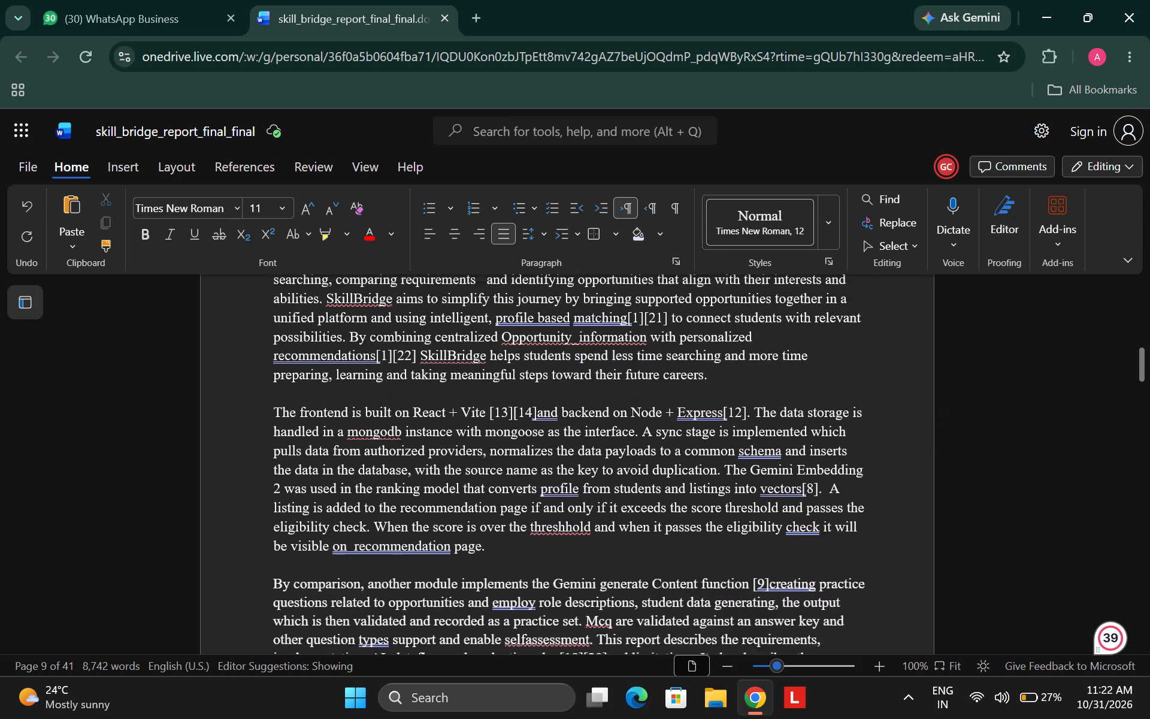
scroll(682, 525, "up", 1)
left_click_drag(515, 328, 630, 339)
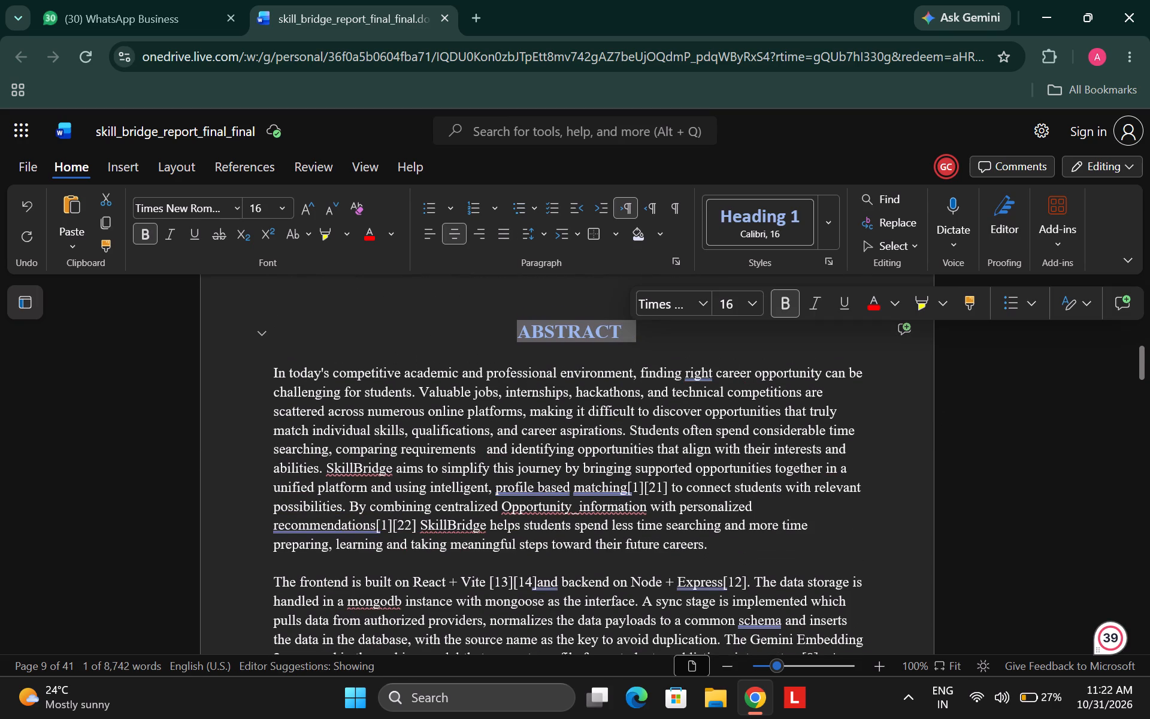
left_click(733, 548)
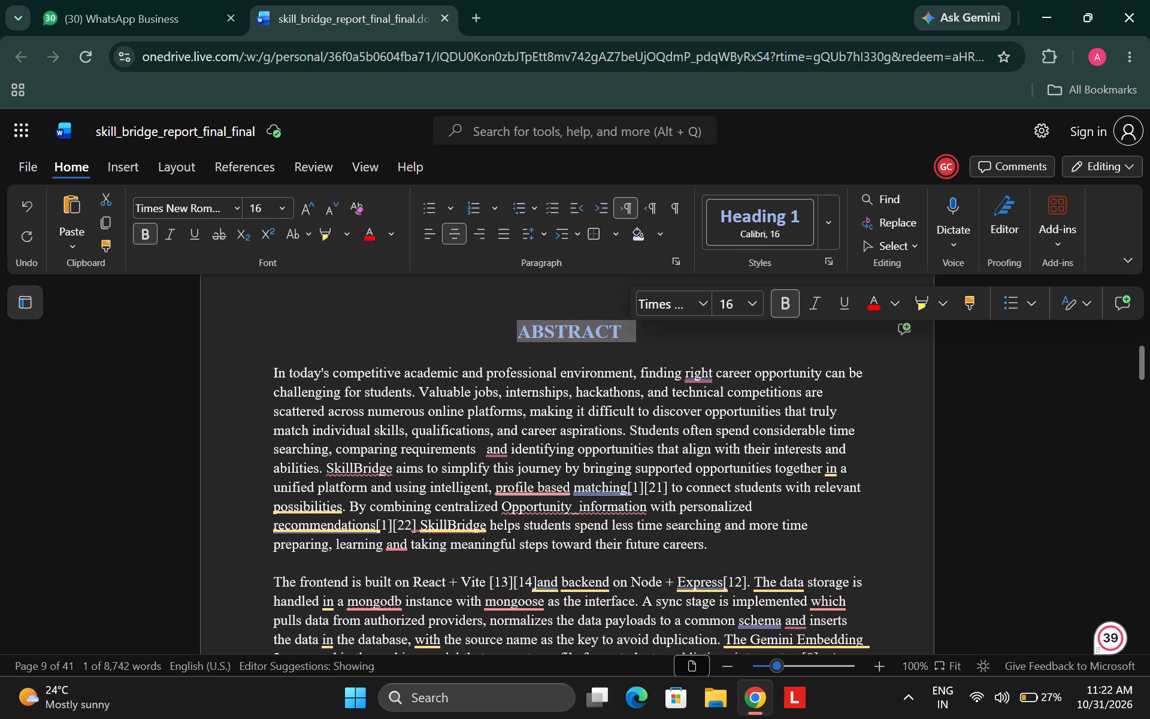
scroll(733, 548, "down", 1)
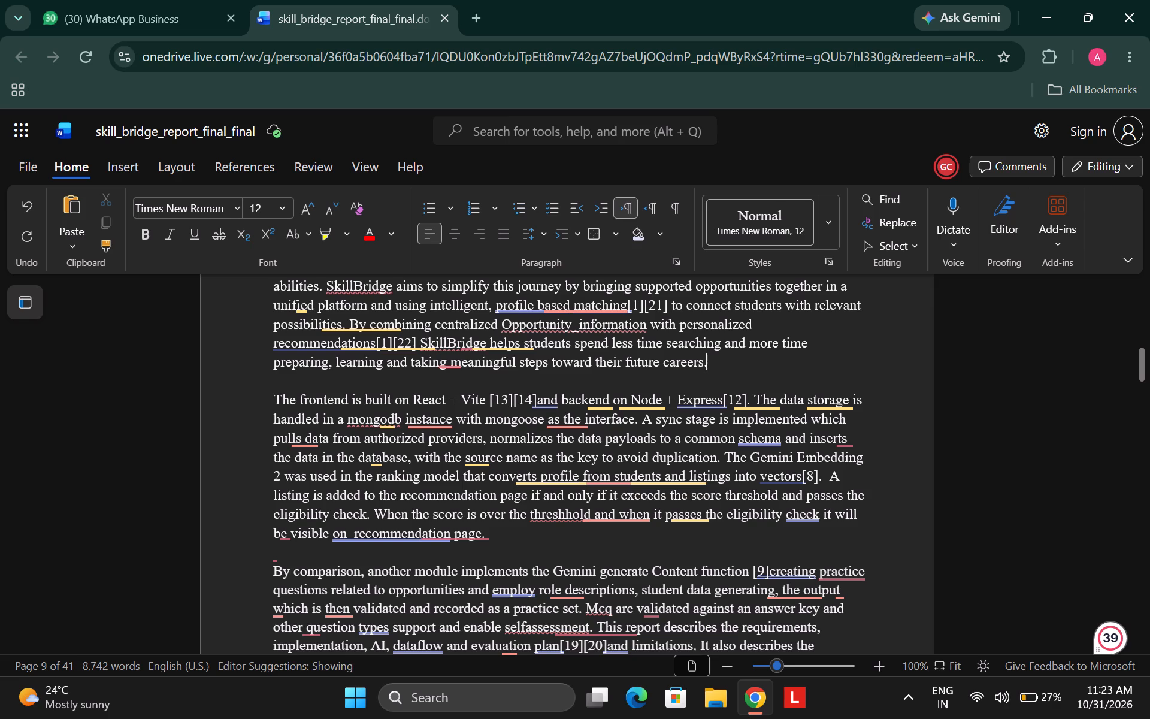
scroll(638, 446, "up", 3)
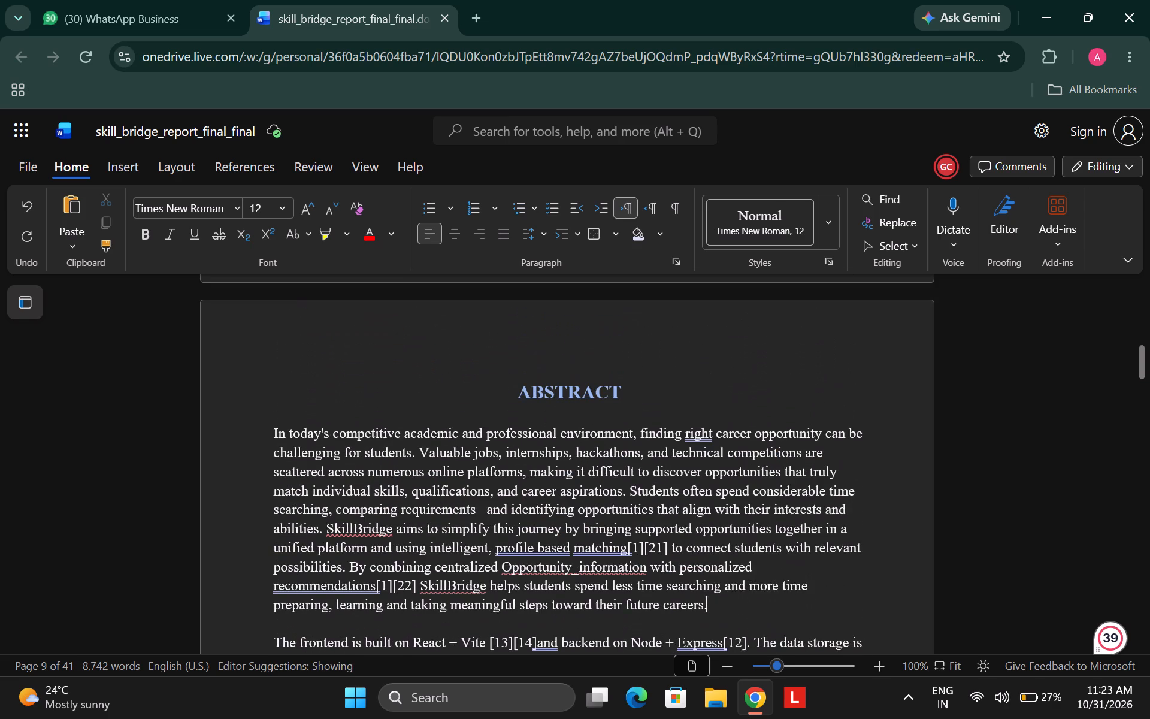
scroll(638, 446, "down", 4)
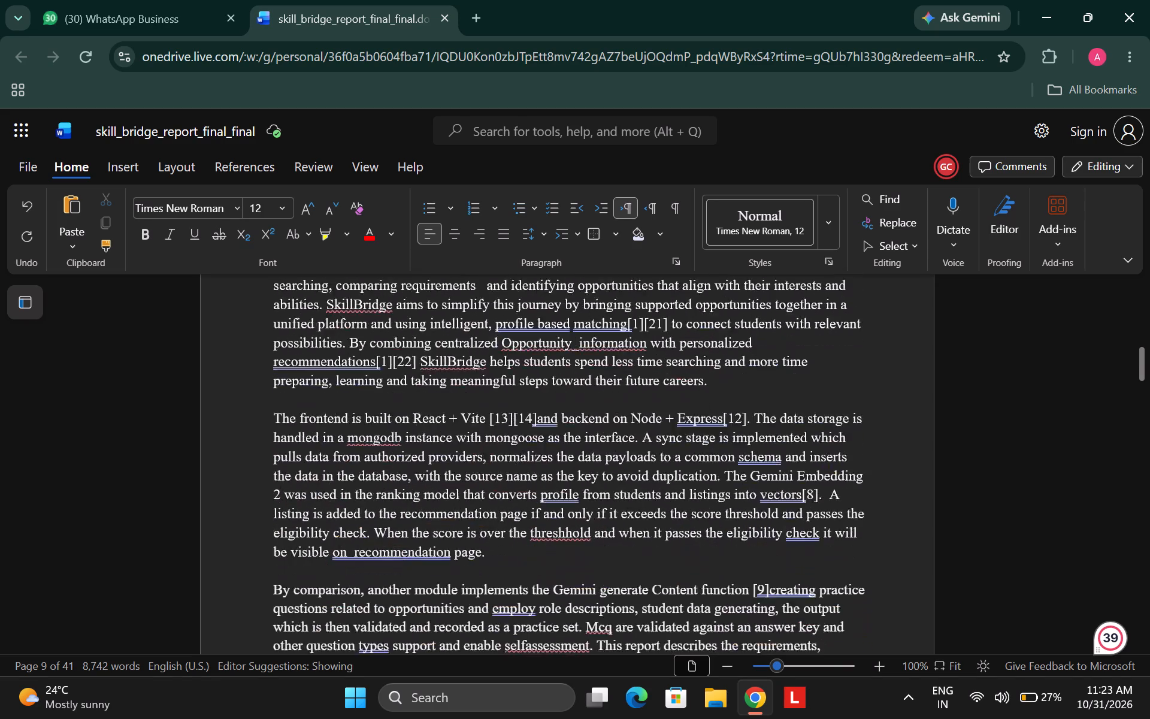
scroll(631, 400, "down", 3)
scroll(631, 400, "up", 2)
scroll(631, 400, "down", 1)
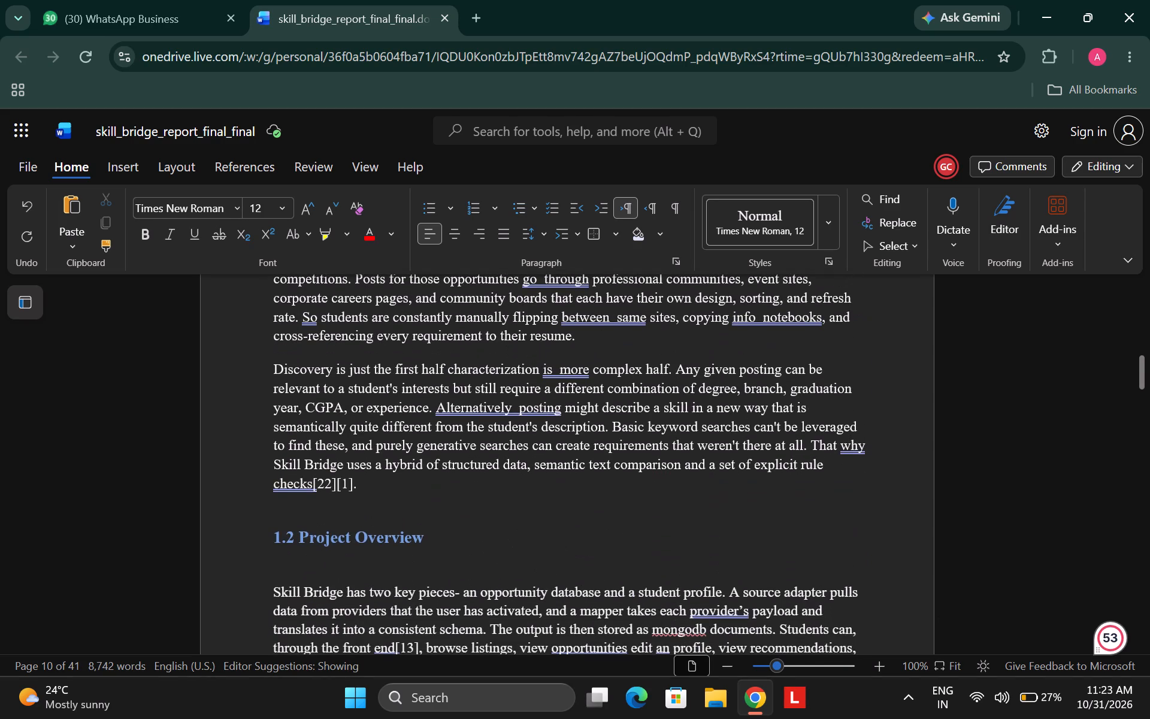
scroll(631, 400, "down", 2)
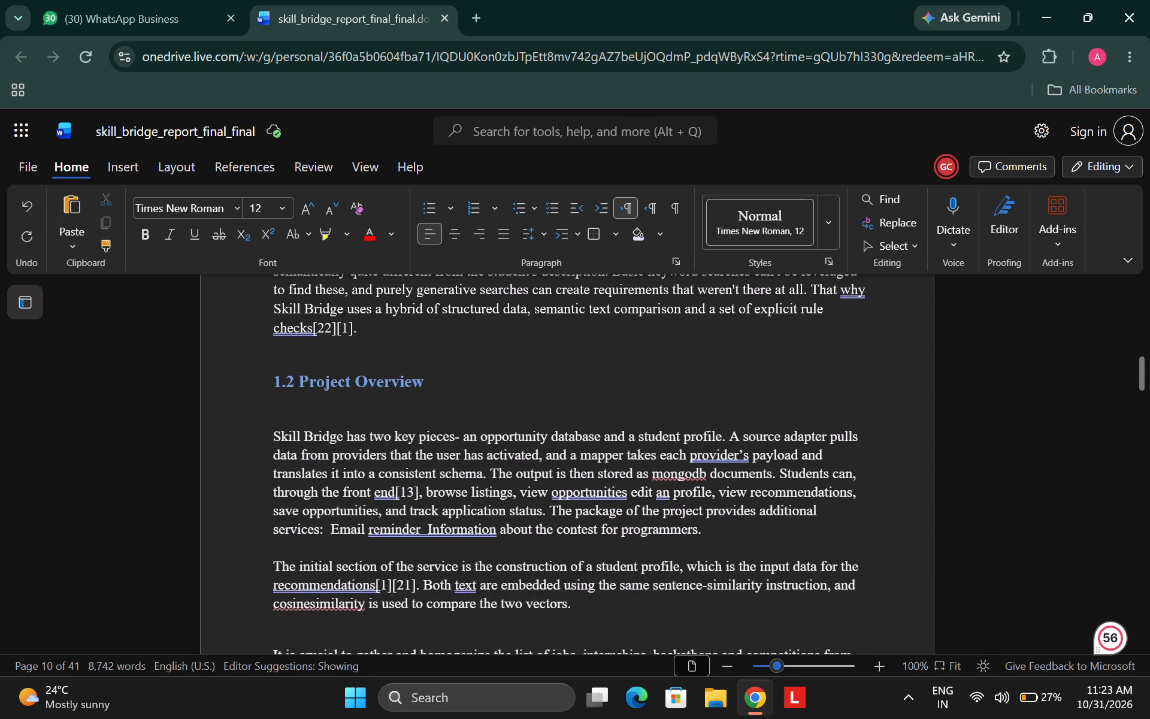
scroll(631, 400, "up", 4)
scroll(631, 400, "down", 1)
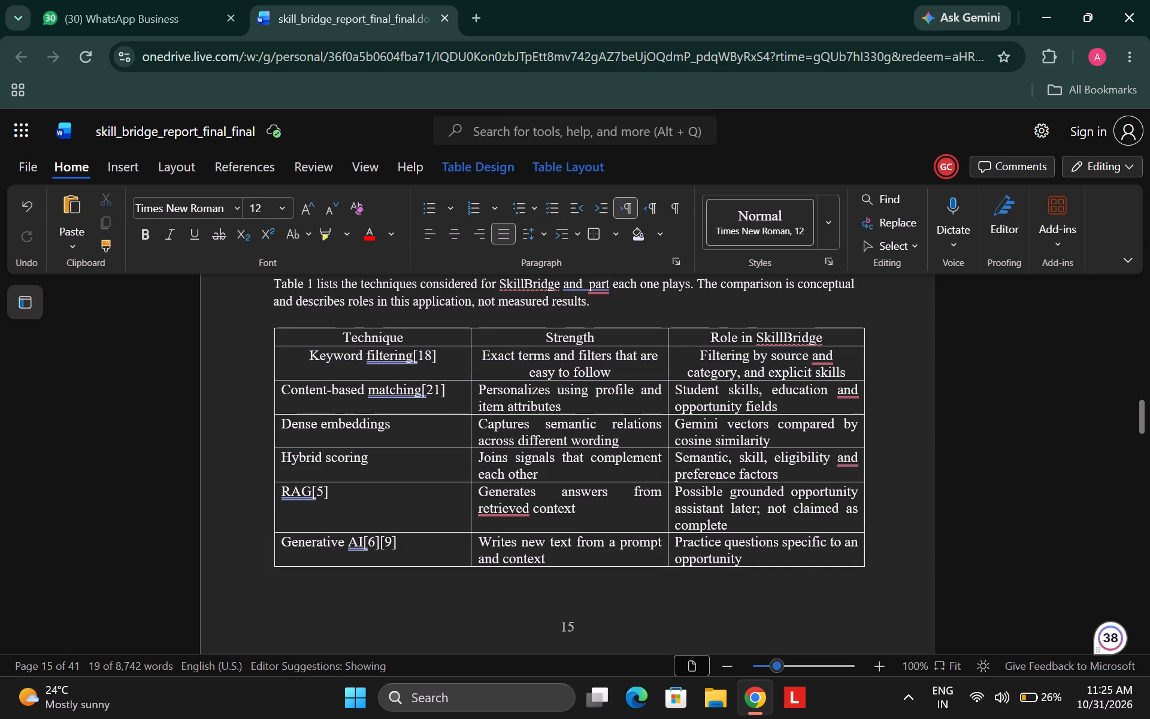
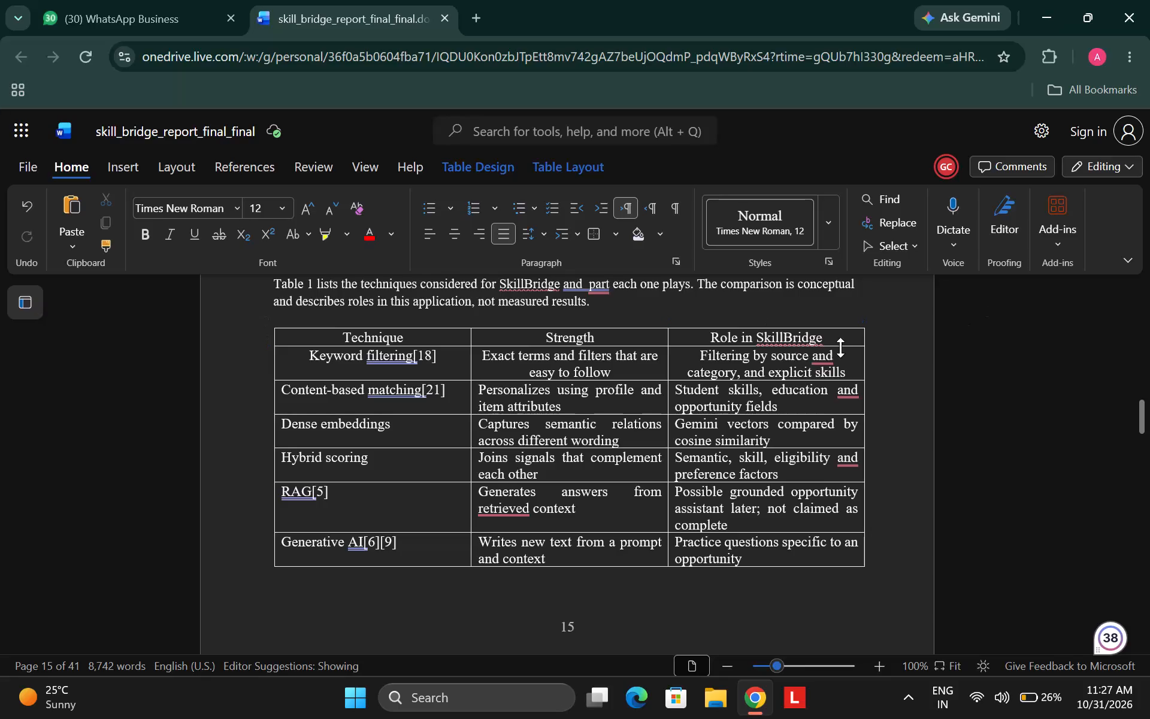
Left-align all three cells of the Keyword filtering row in the 2.13 comparison table.
scroll(741, 321, "up", 1)
scroll(503, 355, "down", 2)
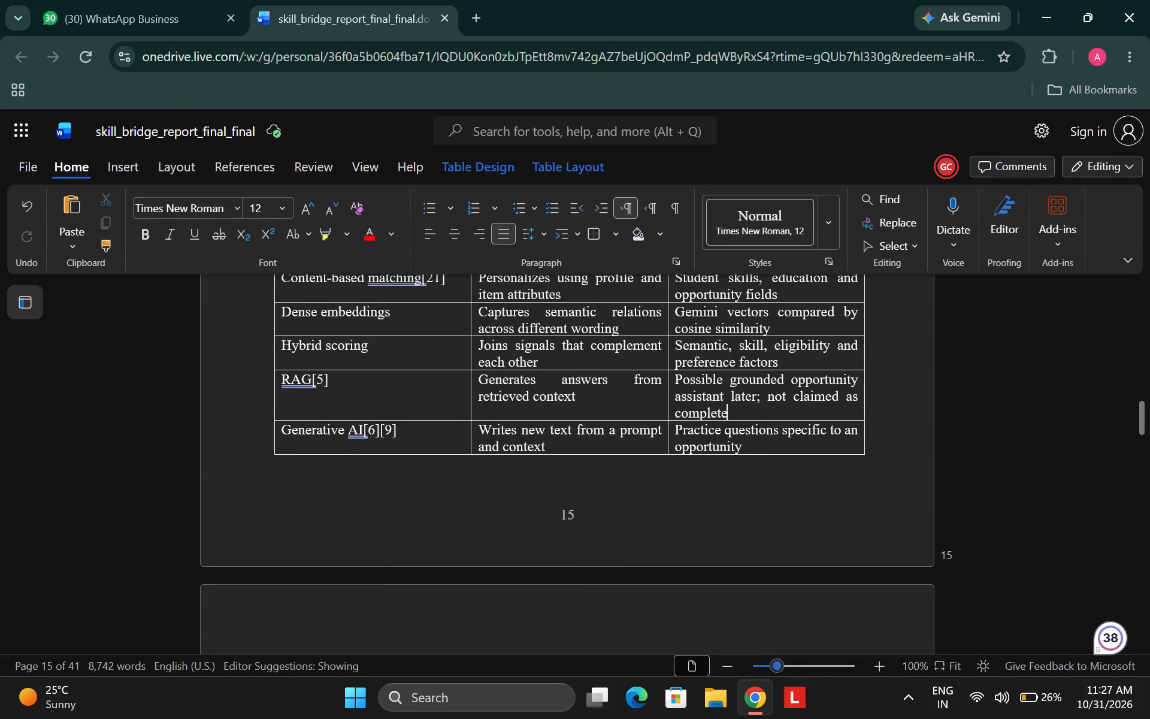
scroll(503, 355, "up", 2)
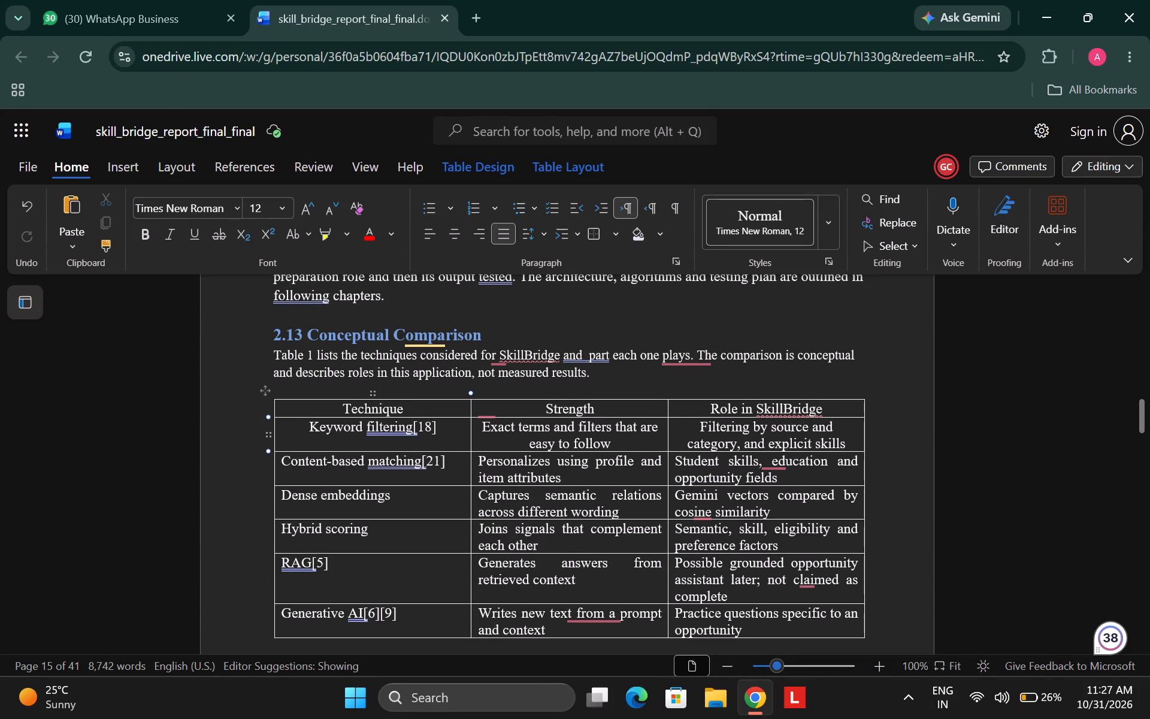
left_click_drag(301, 430, 812, 438)
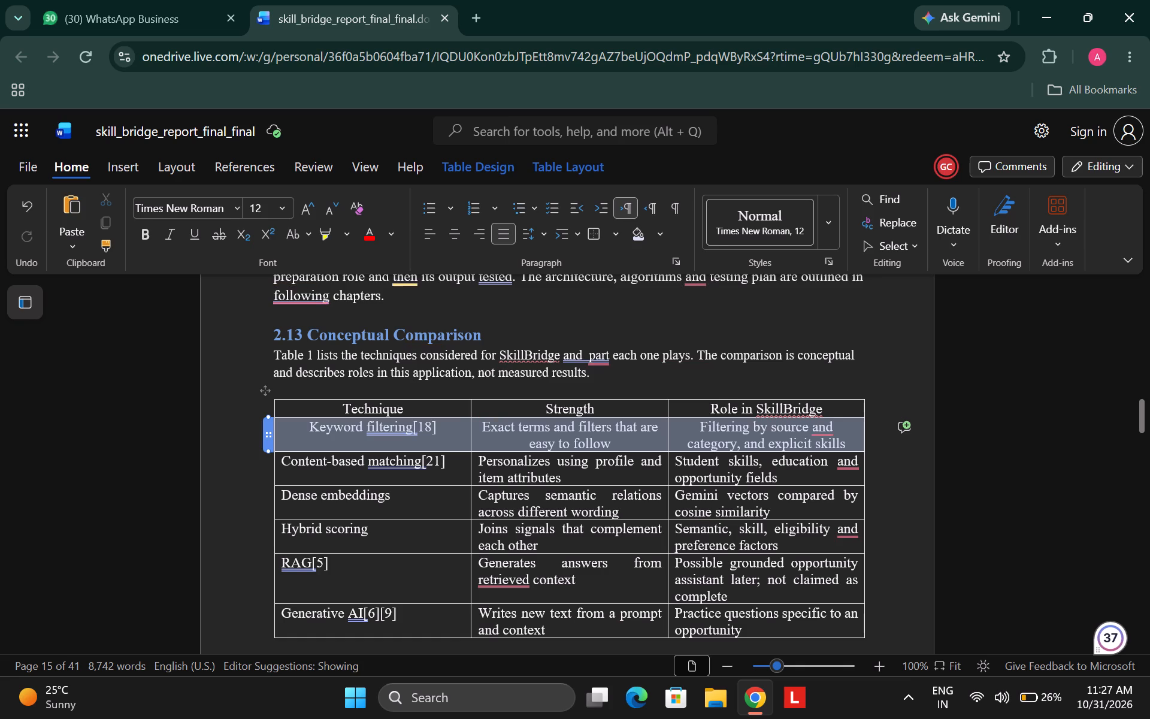
left_click(78, 170)
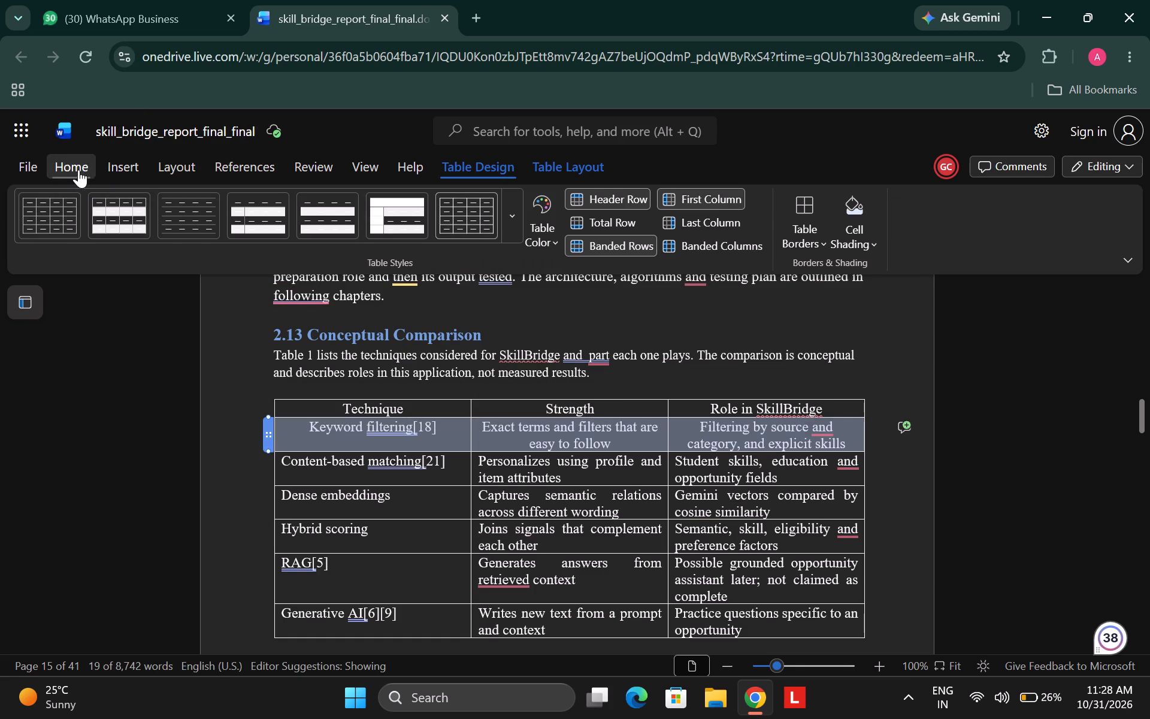
left_click(423, 235)
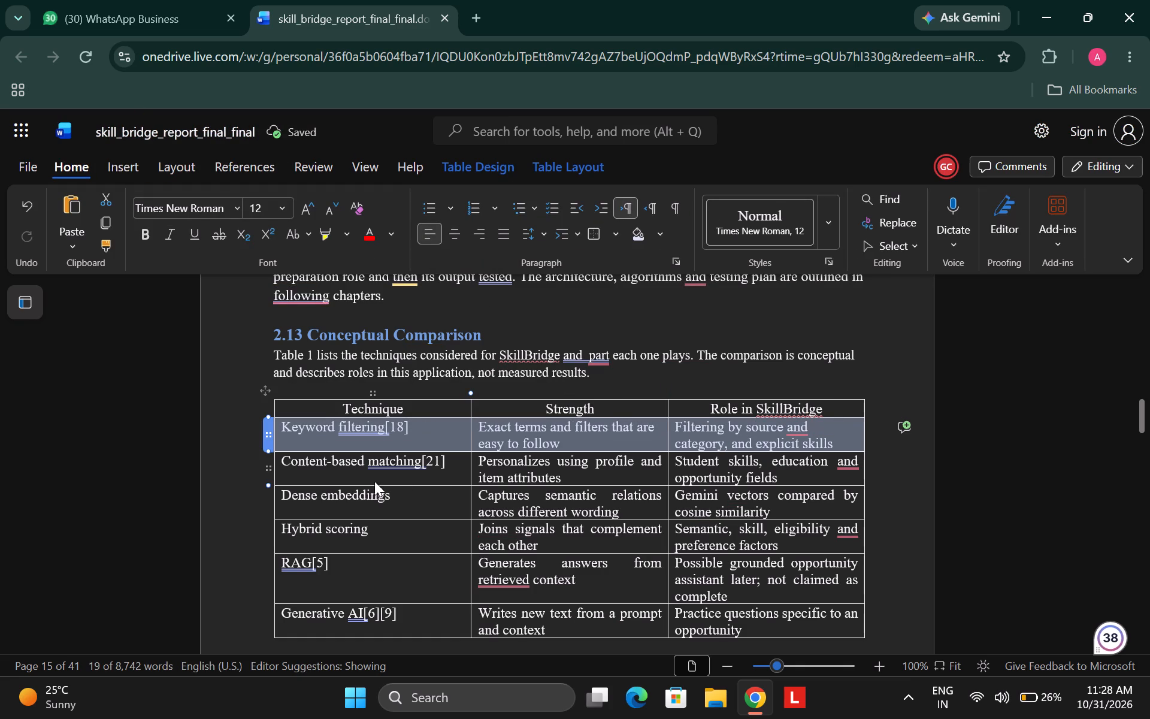
Left-align the remaining rows of the 2.13 comparison table, from Content-based matching through Generative AI.
left_click_drag(279, 458, 541, 470)
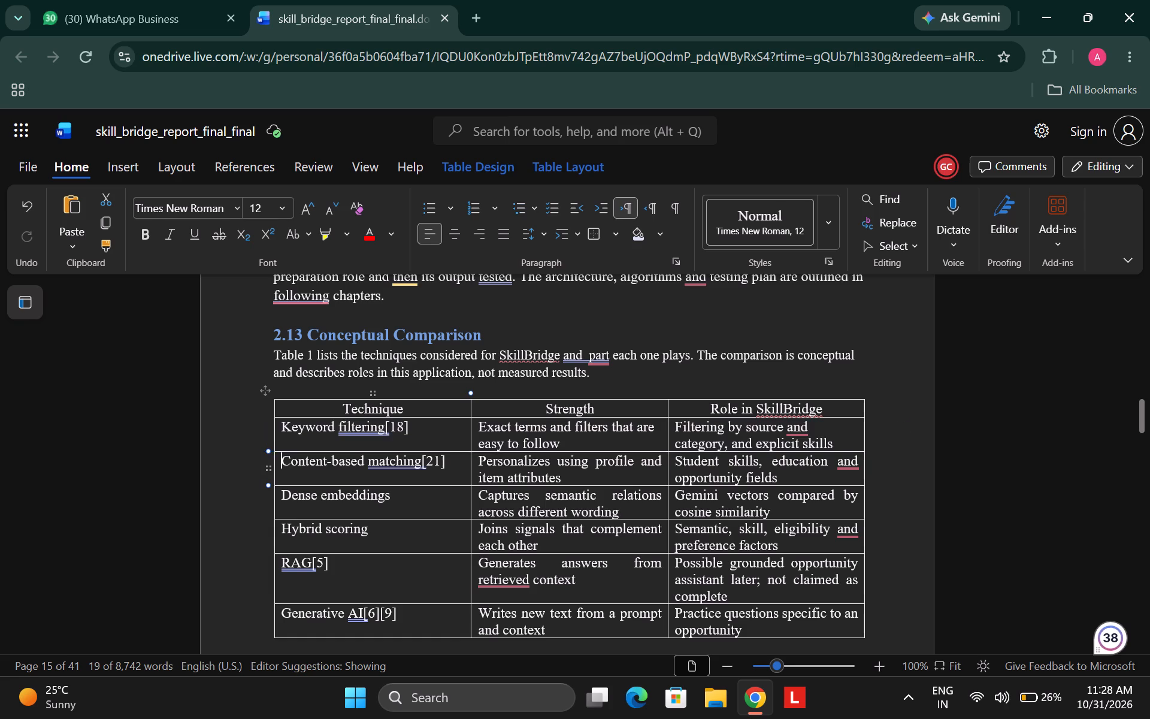
left_click_drag(541, 470, 796, 515)
left_click(67, 162)
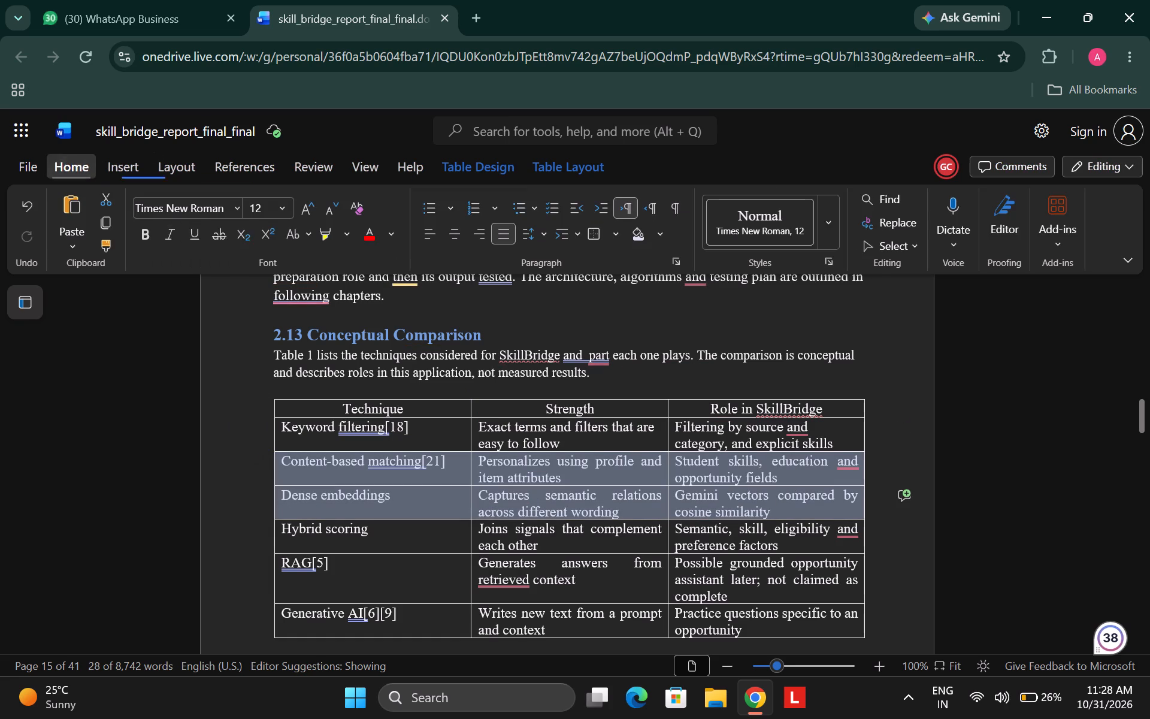
left_click(432, 235)
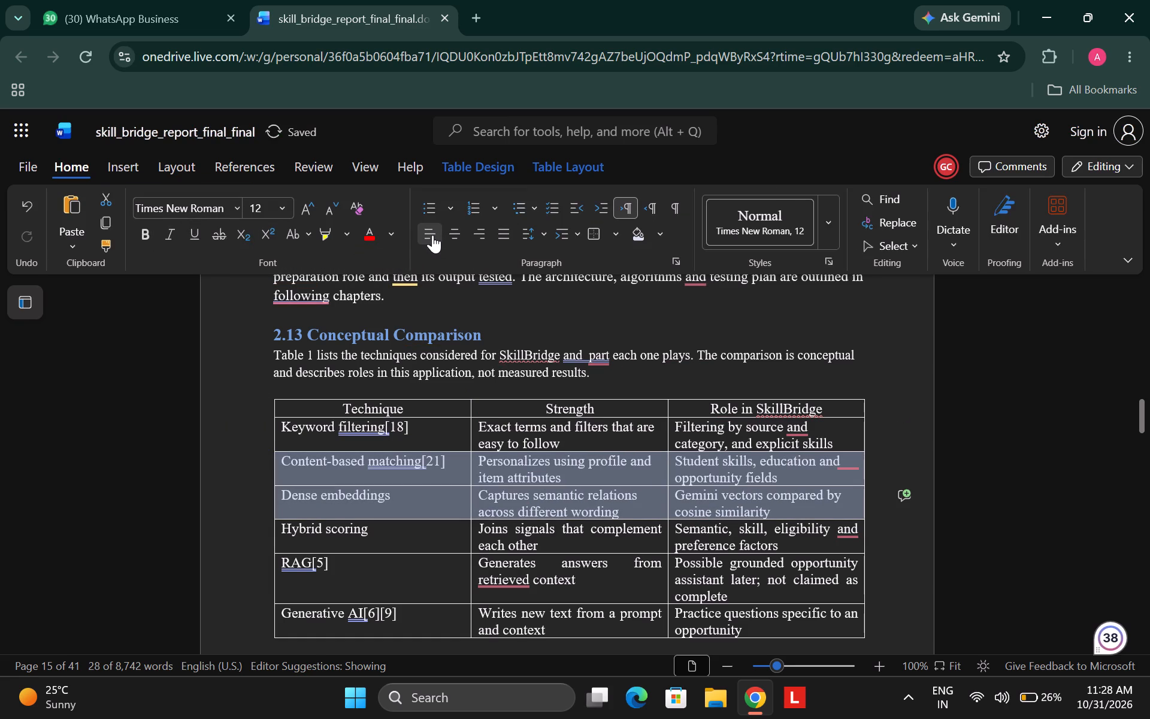
left_click_drag(281, 530, 295, 530)
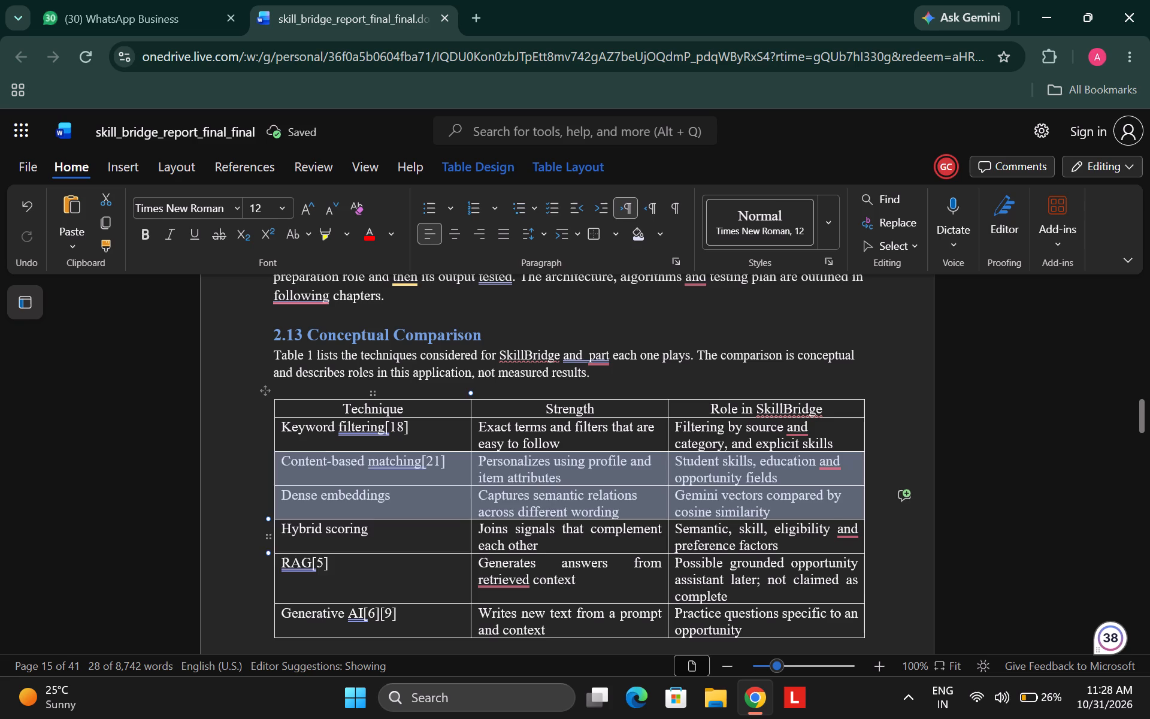
left_click_drag(295, 530, 760, 618)
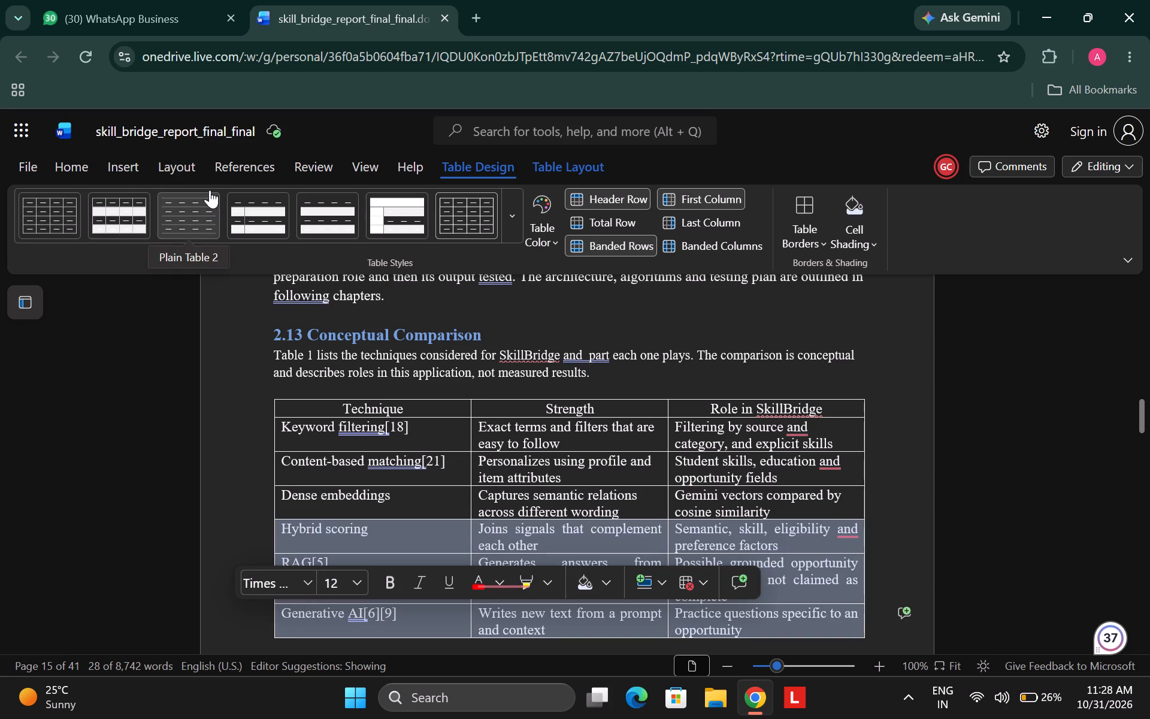
left_click(86, 171)
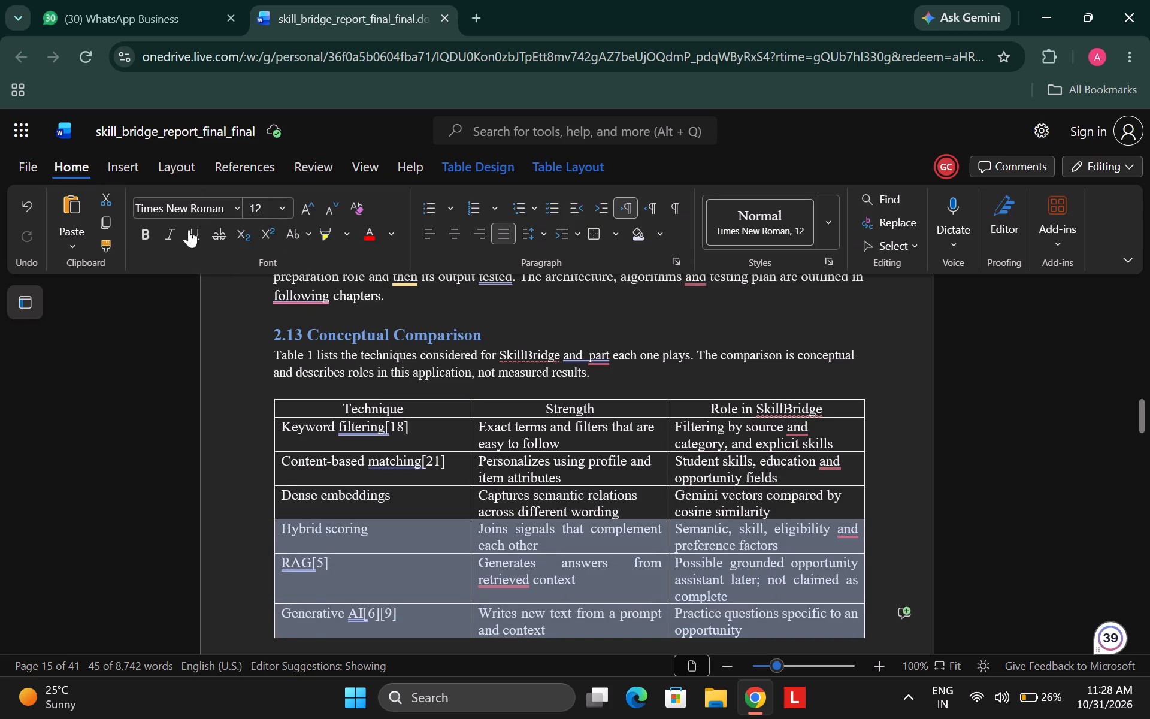
left_click(422, 235)
left_click(649, 389)
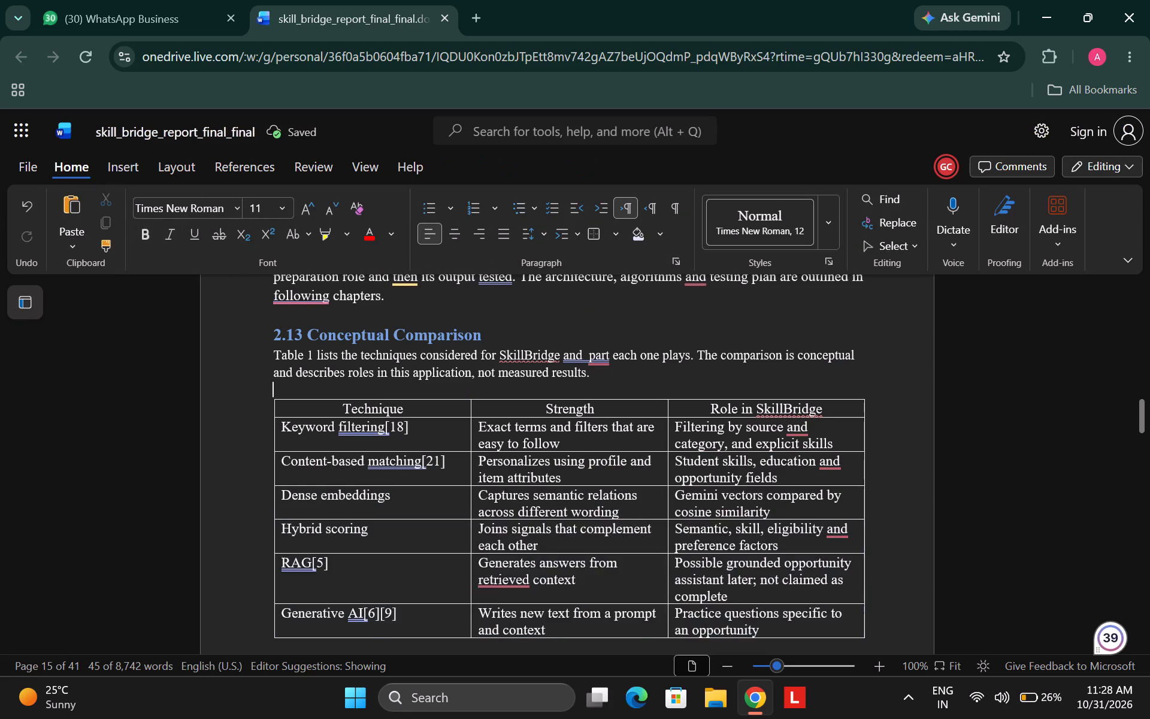
scroll(649, 389, "down", 5)
scroll(649, 389, "up", 4)
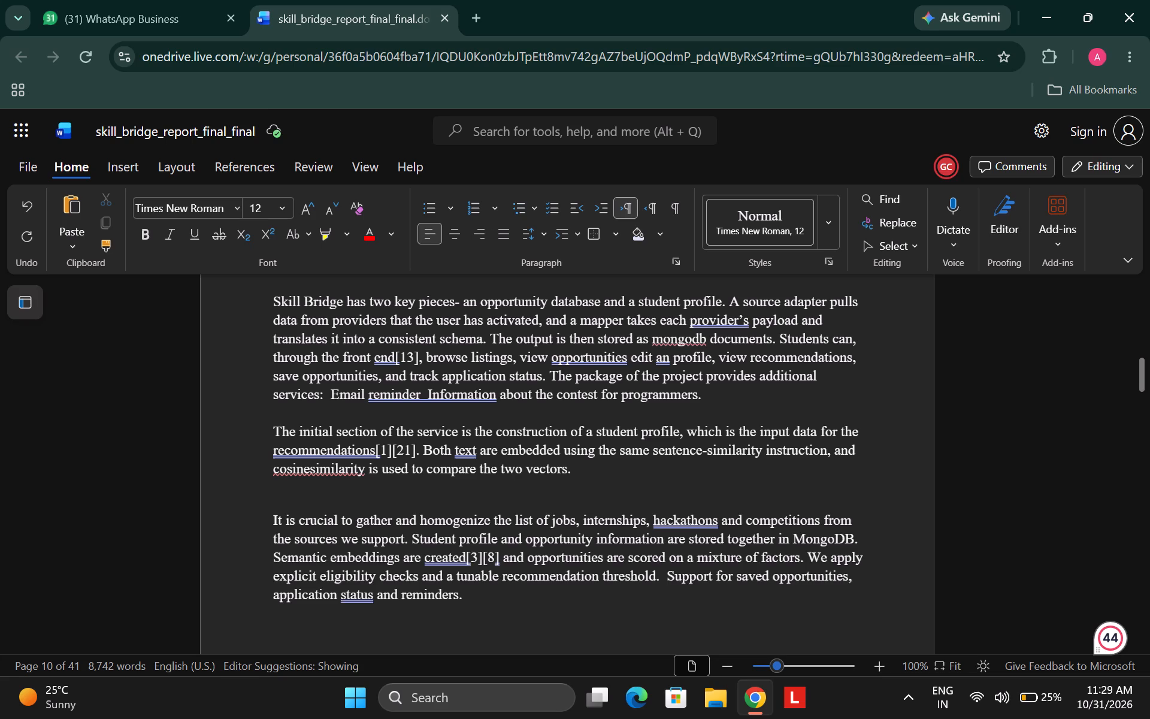
key("BackSpace")
key("Return")
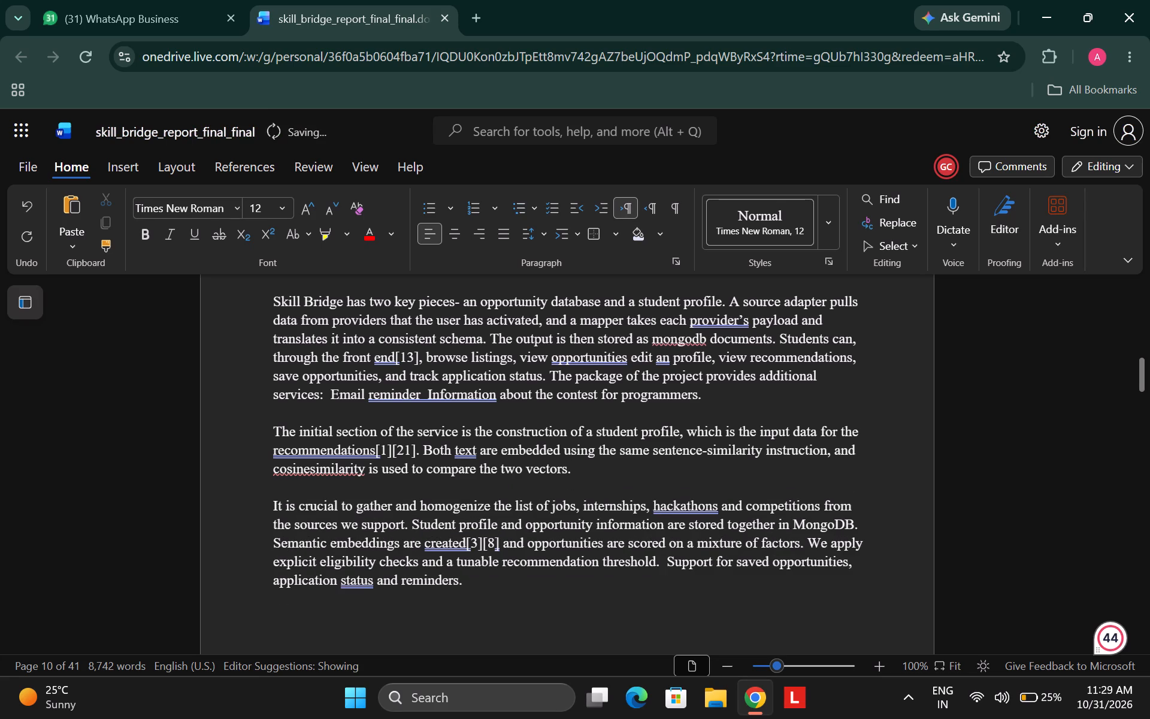
Examine the spacing of section 1.2 against 1.1 Background and the ABSTRACT page for consistency.
scroll(308, 487, "up", 1)
scroll(506, 534, "up", 1)
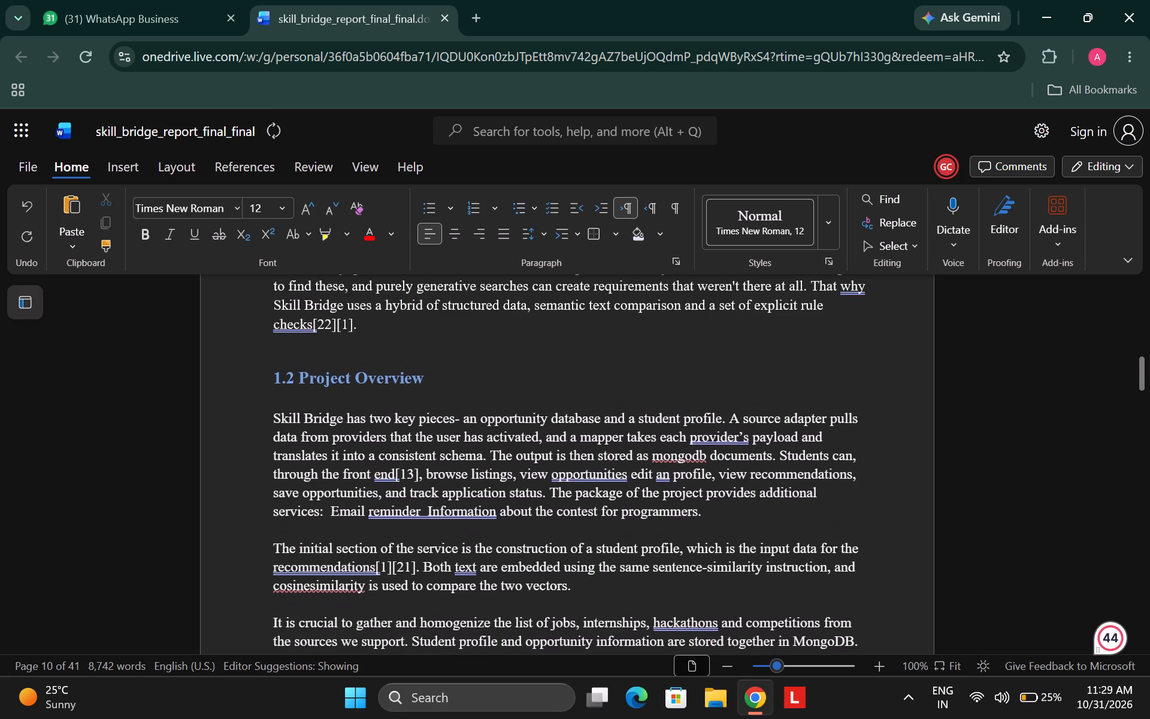
scroll(506, 534, "down", 2)
scroll(506, 534, "up", 4)
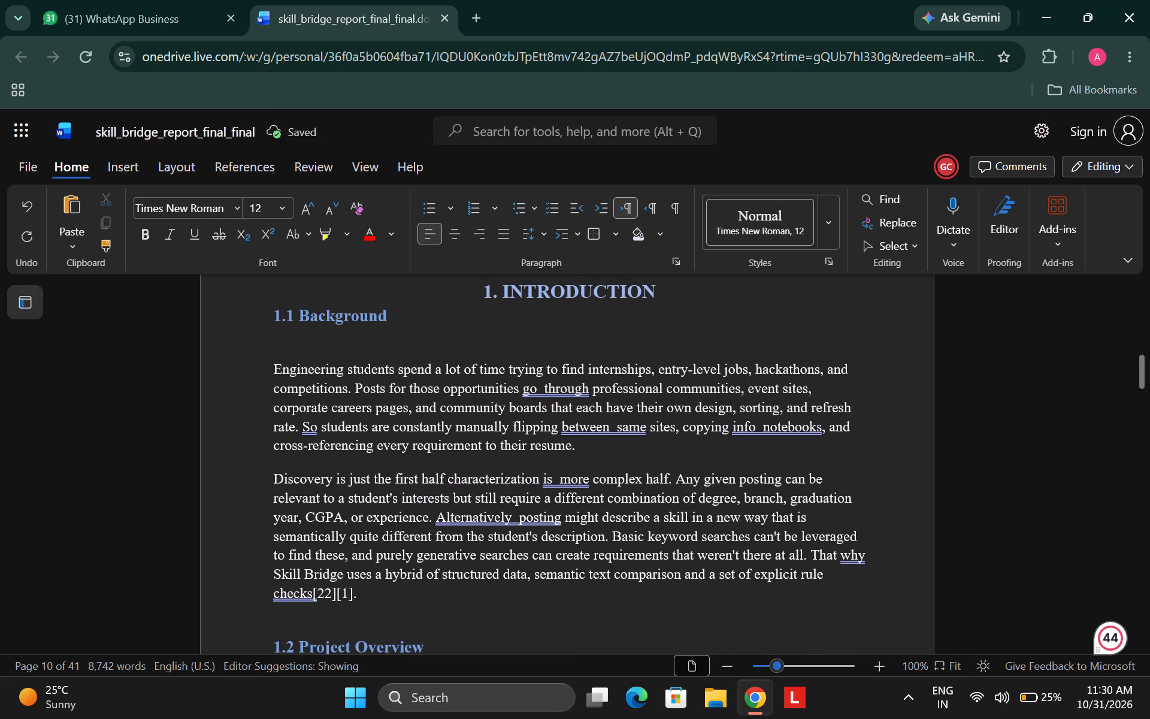
scroll(506, 534, "up", 5)
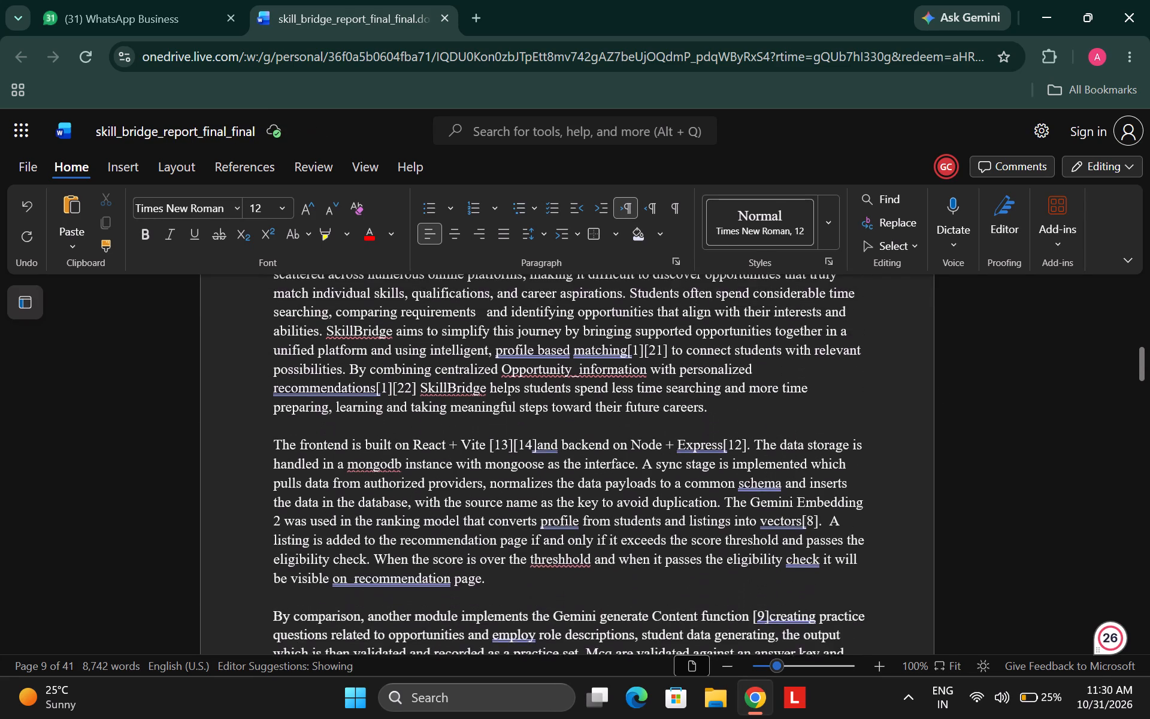
scroll(506, 534, "up", 1)
scroll(506, 534, "down", 1)
scroll(506, 534, "up", 1)
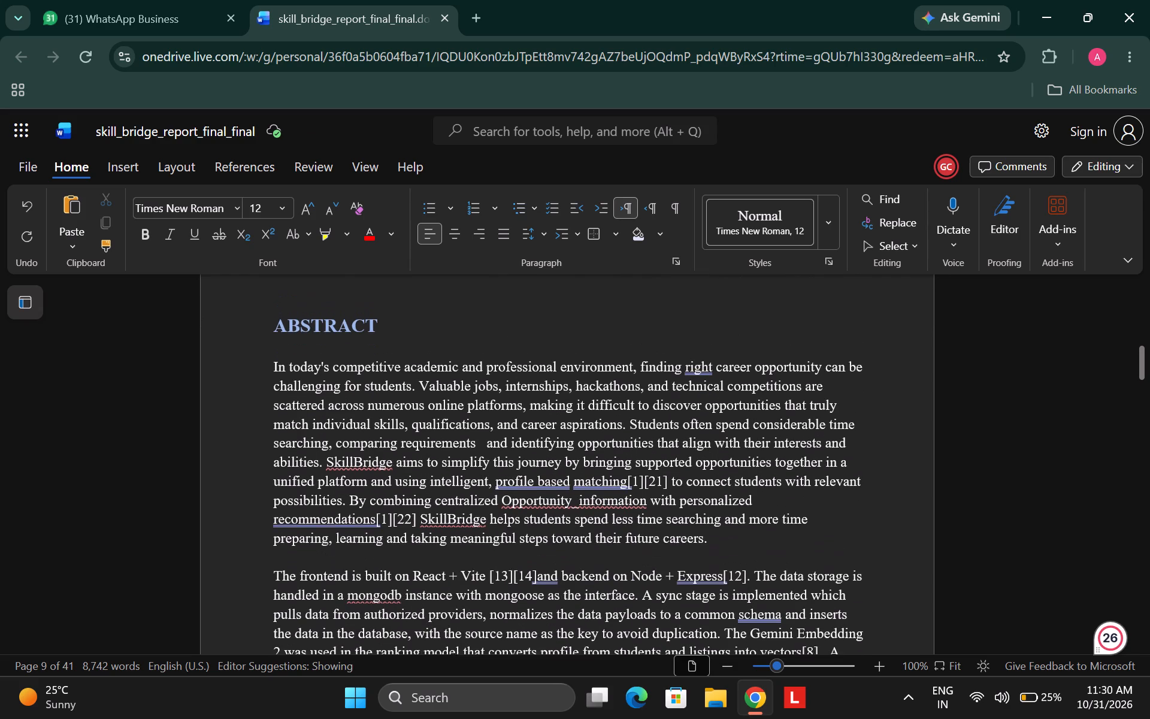
scroll(506, 534, "up", 1)
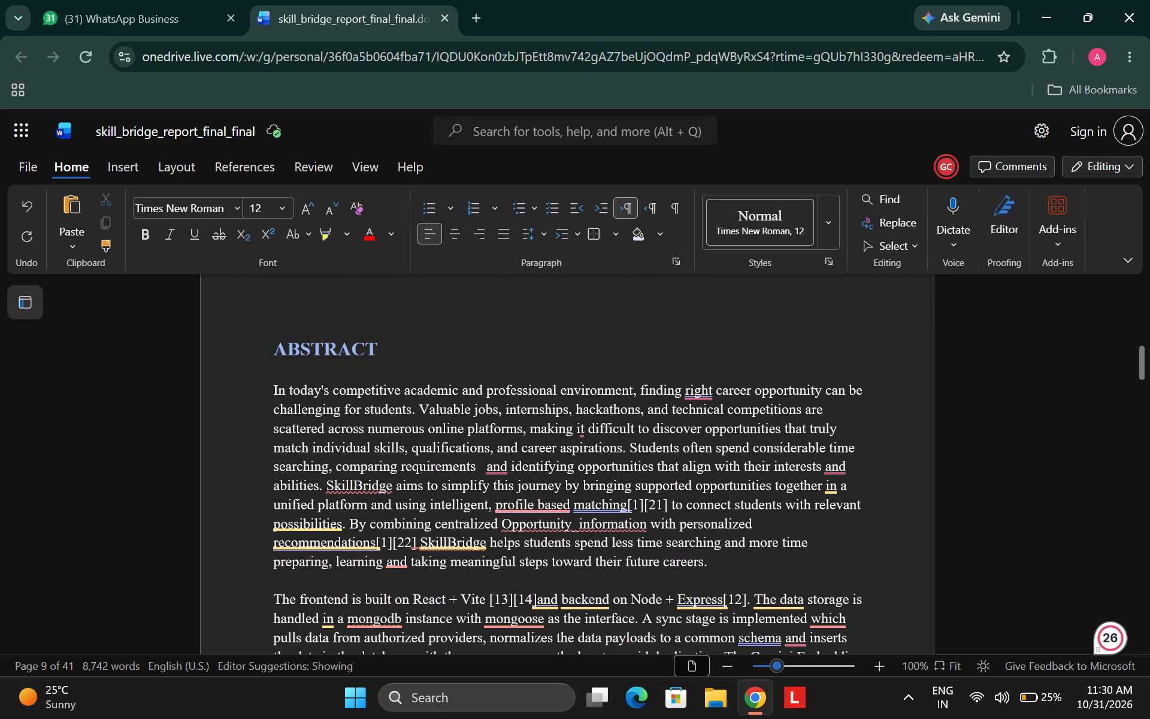
scroll(506, 534, "down", 4)
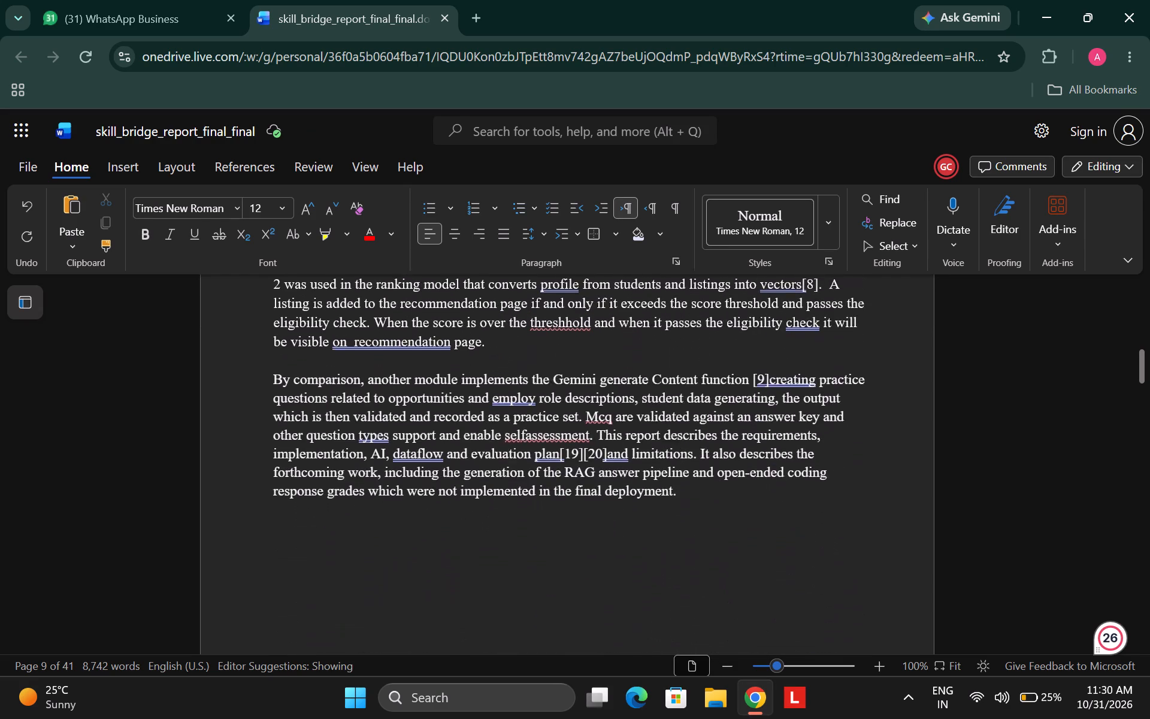
scroll(506, 534, "down", 3)
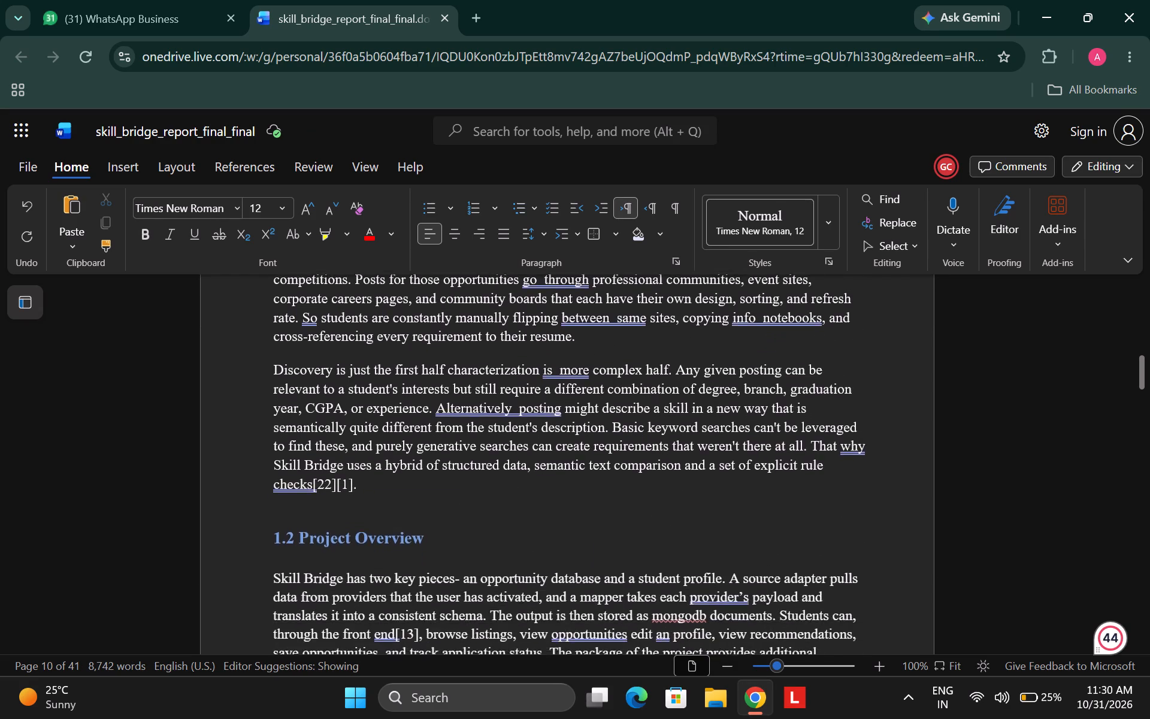
Insert a blank line between the 1.3 Project Objectives heading and its numbered list.
scroll(506, 534, "down", 5)
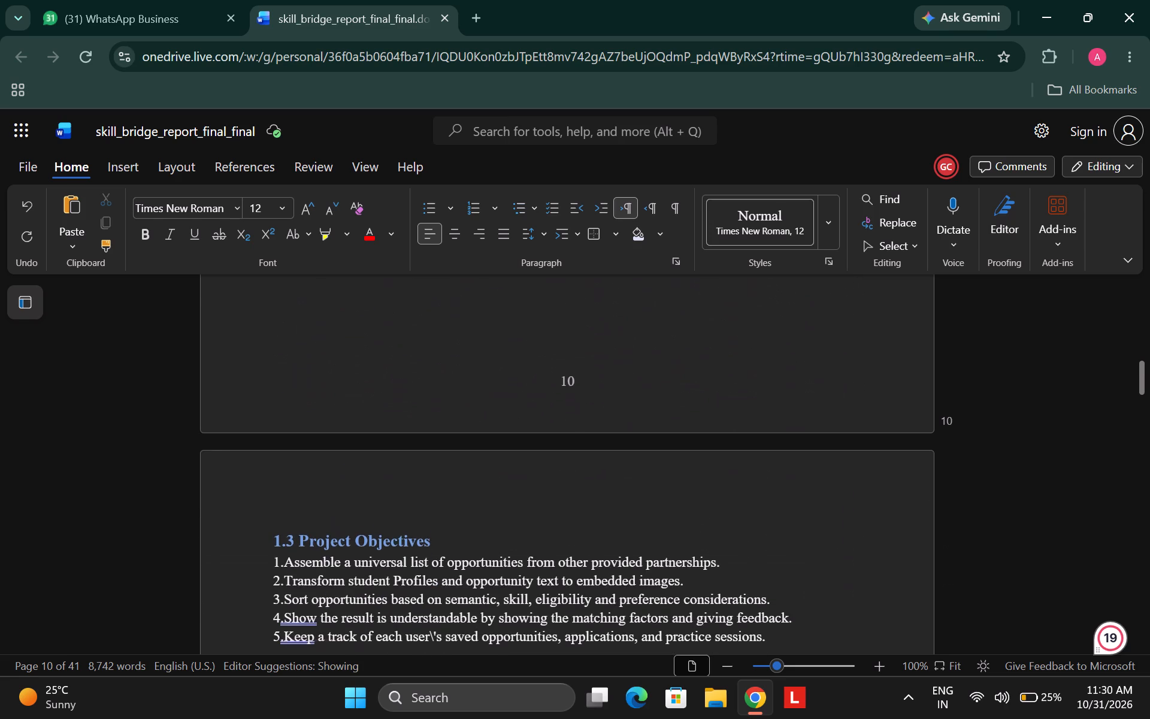
scroll(506, 534, "down", 1)
left_click(475, 542)
key("Return")
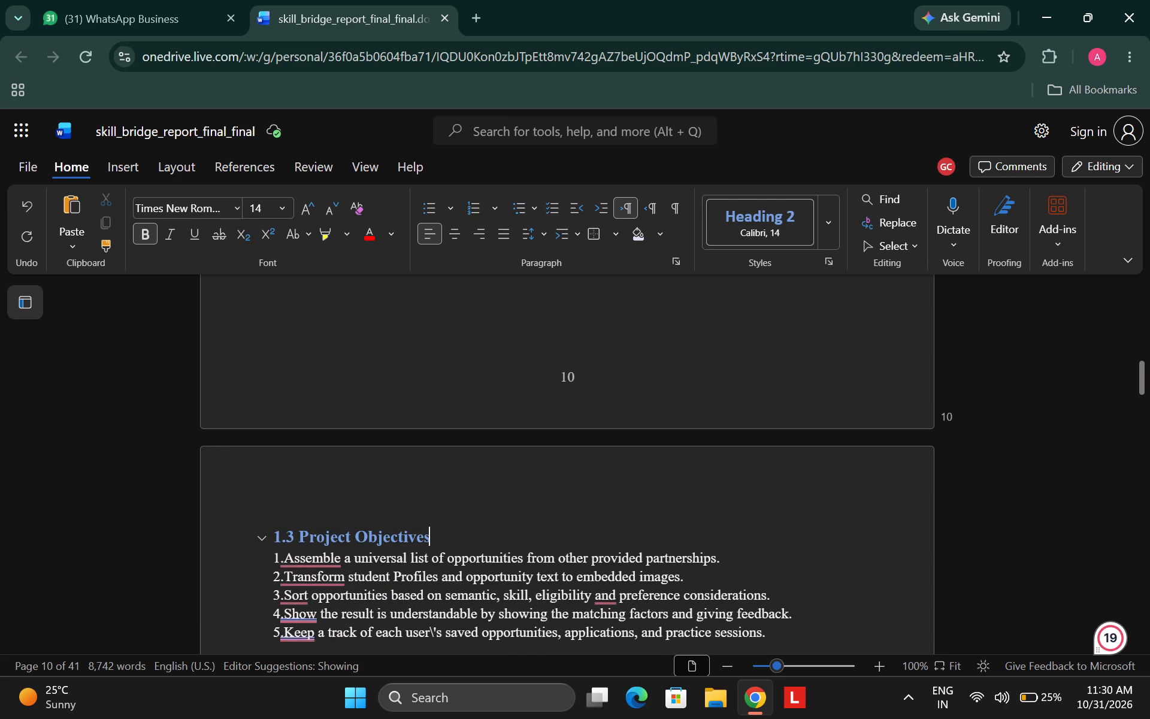
Rejoin the final paragraph of 1.5 Report Organization, split before "whereas" across pages 11 and 12, and delete the comma after "pairs".
scroll(475, 542, "down", 2)
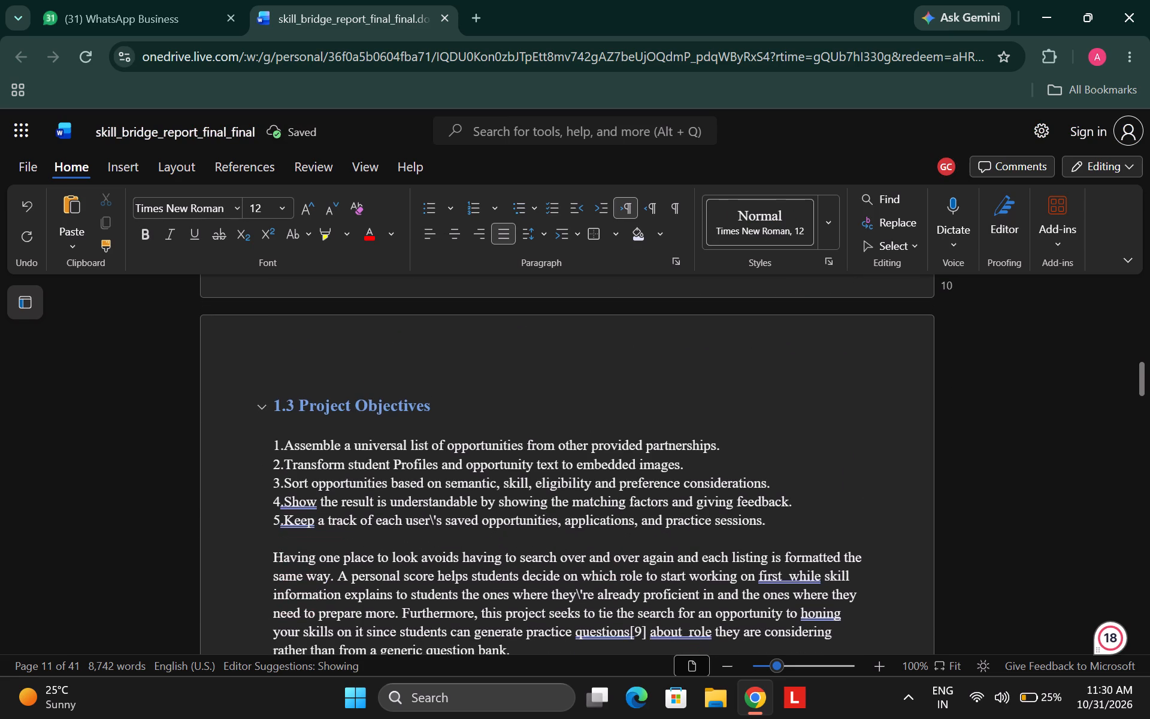
scroll(401, 516, "down", 2)
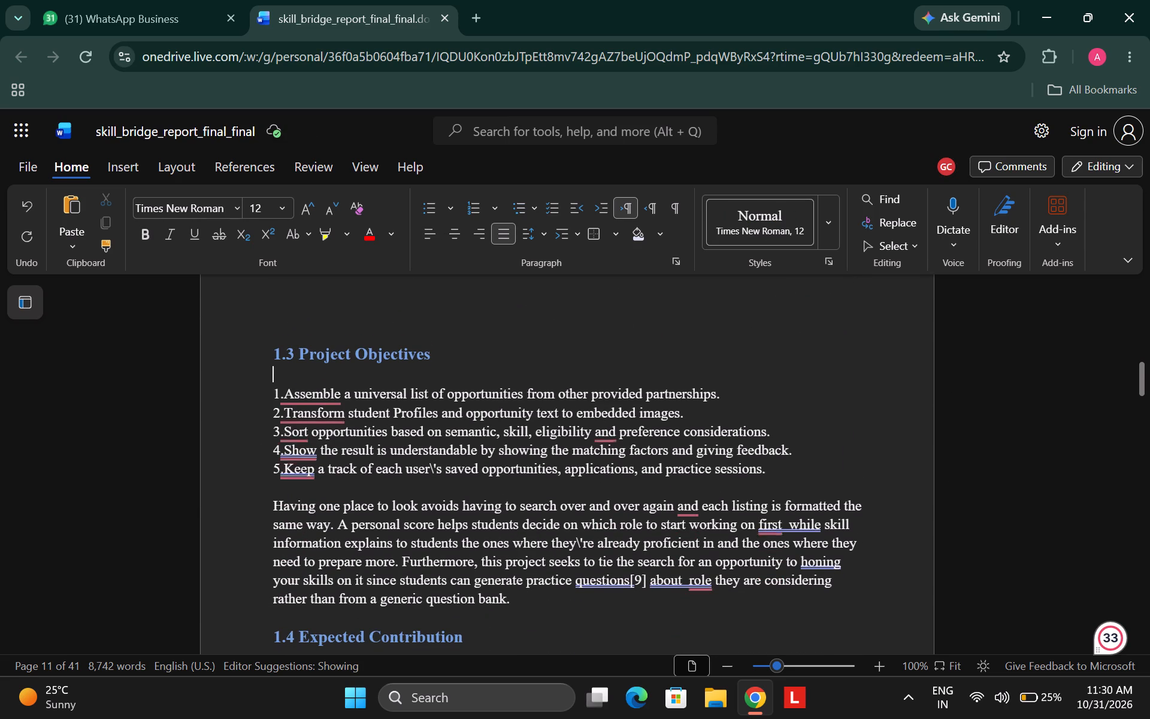
scroll(401, 516, "down", 3)
scroll(401, 516, "up", 1)
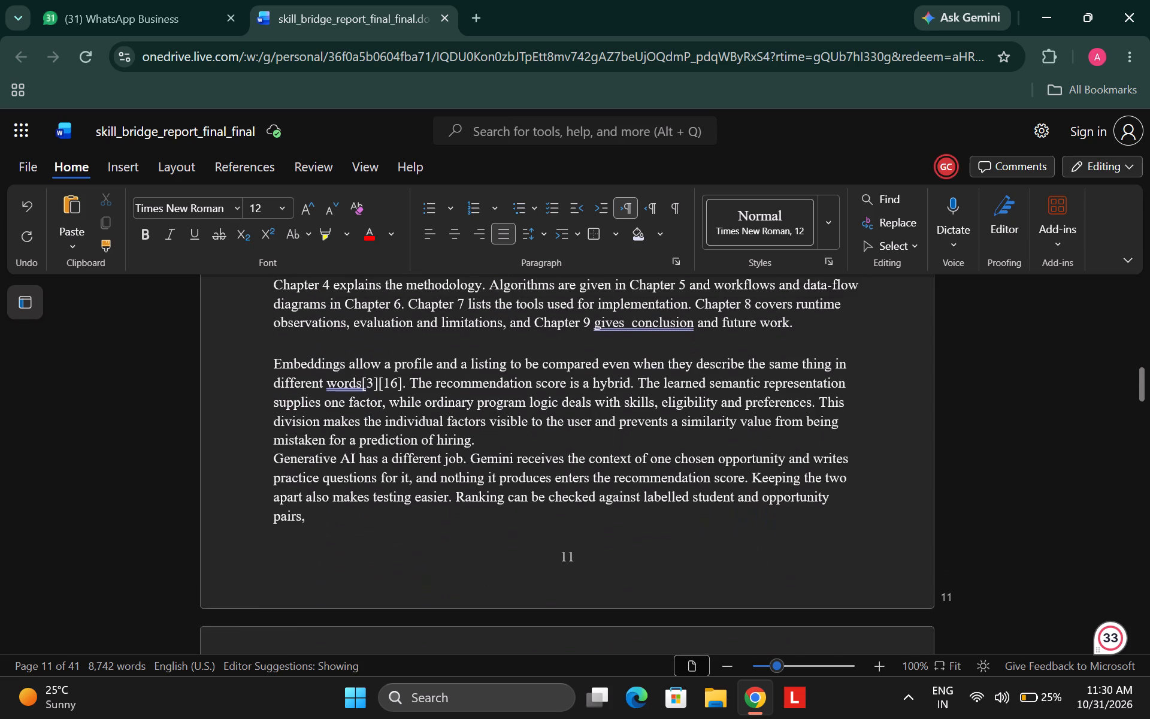
scroll(401, 516, "up", 1)
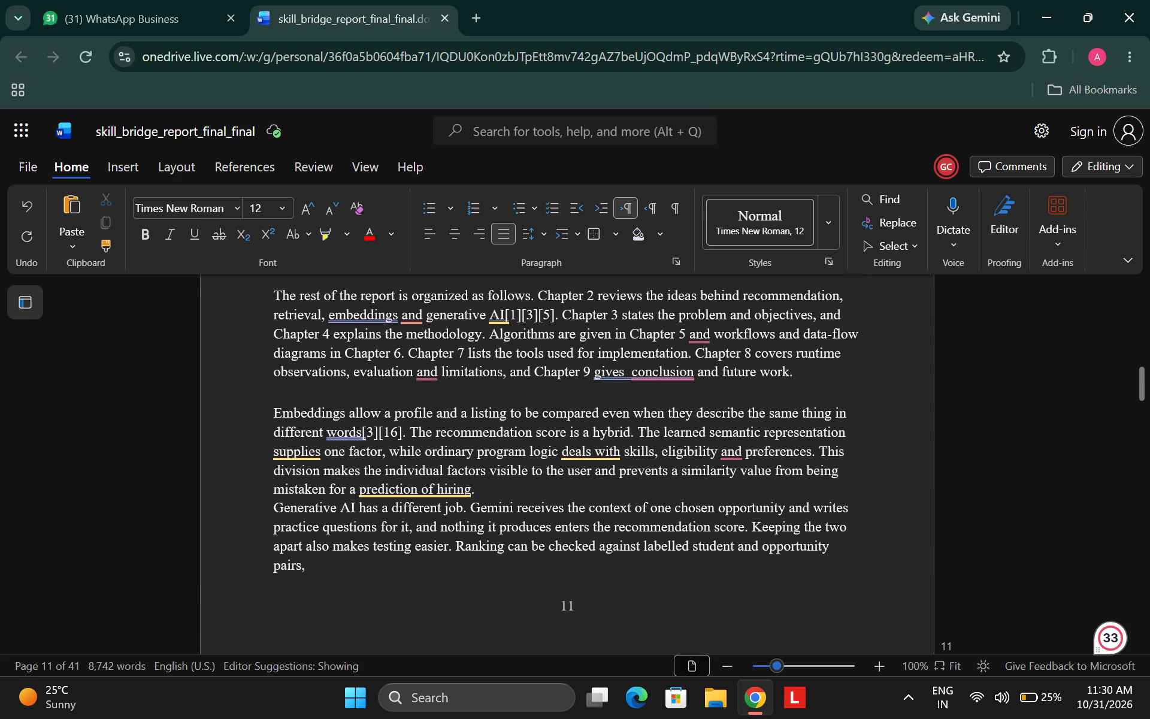
scroll(402, 557, "down", 2)
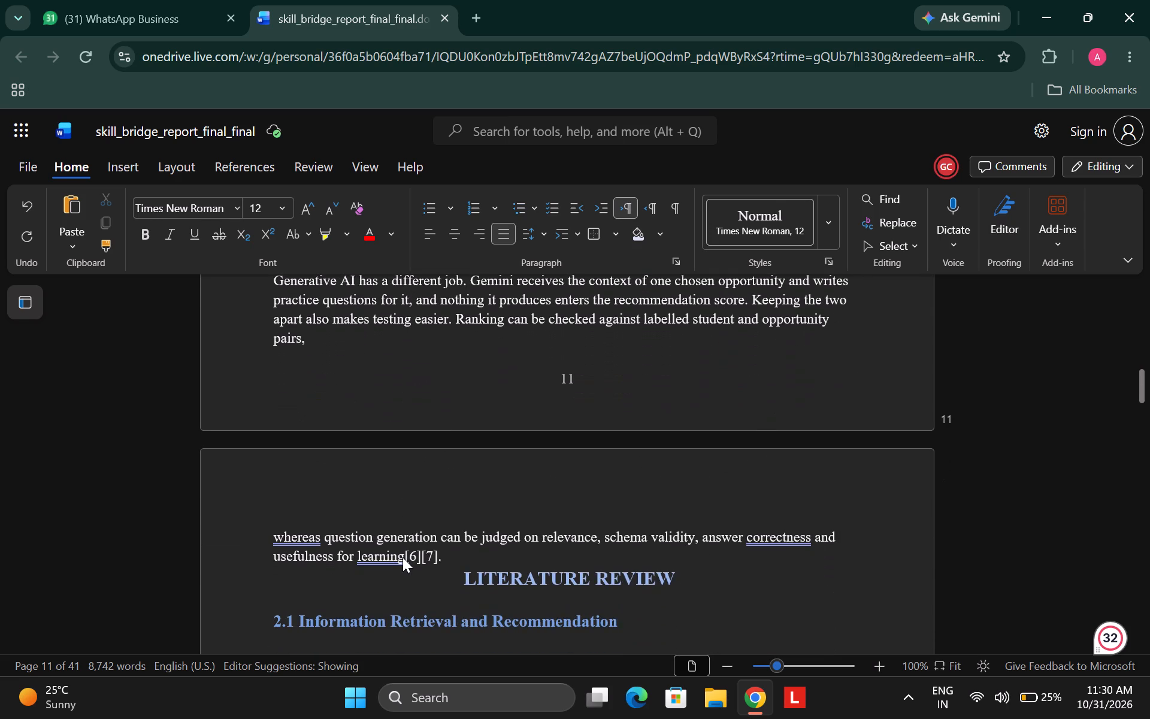
left_click(320, 342)
key("BackSpace")
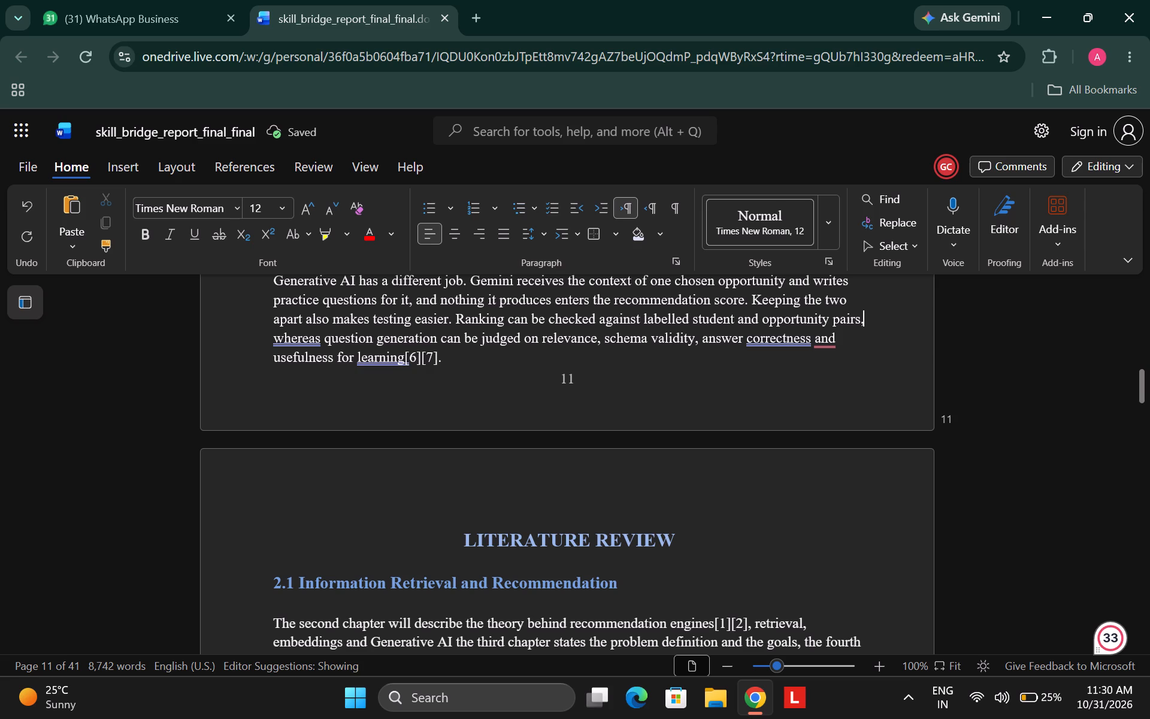
key("BackSpace")
Examine the layout of section 1.5 Report Organization and the start of the LITERATURE REVIEW chapter, including section 2.1.
scroll(320, 342, "up", 2)
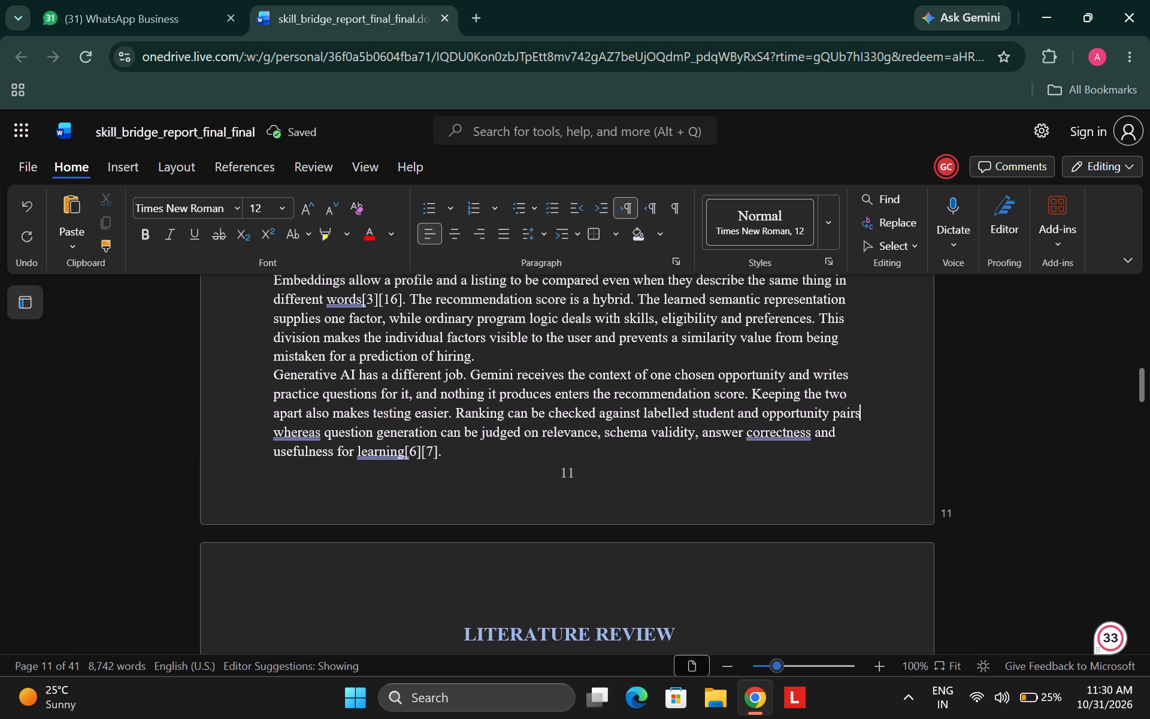
scroll(320, 342, "up", 1)
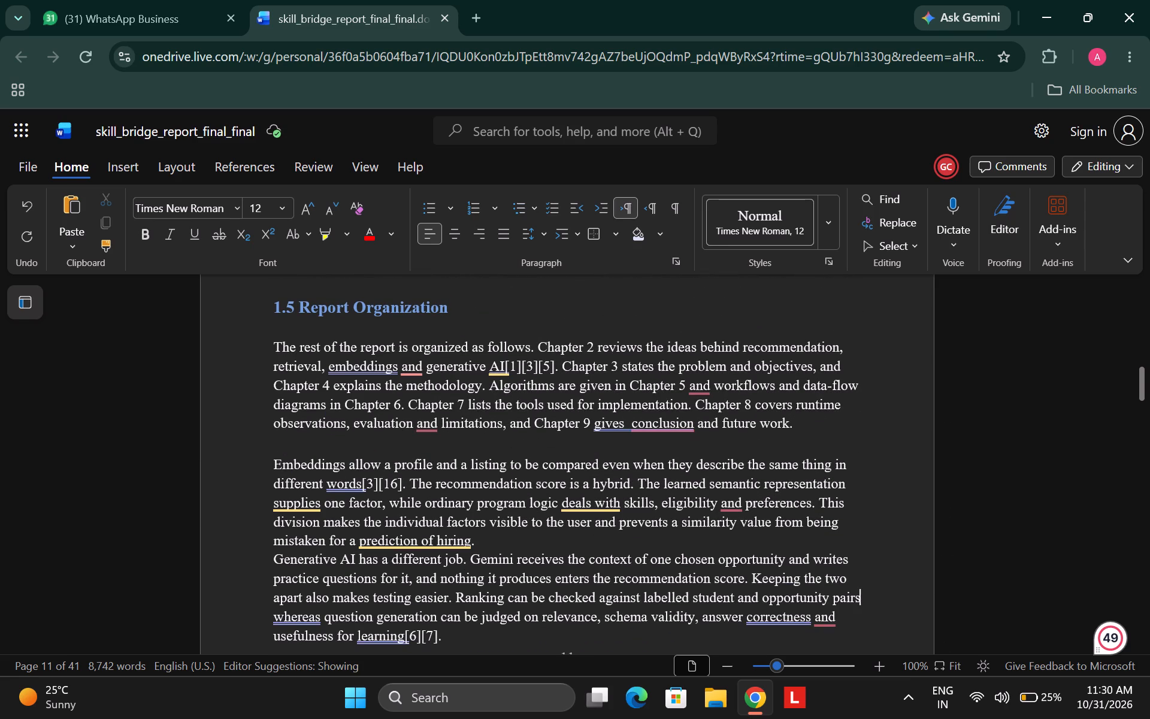
scroll(515, 508, "down", 1)
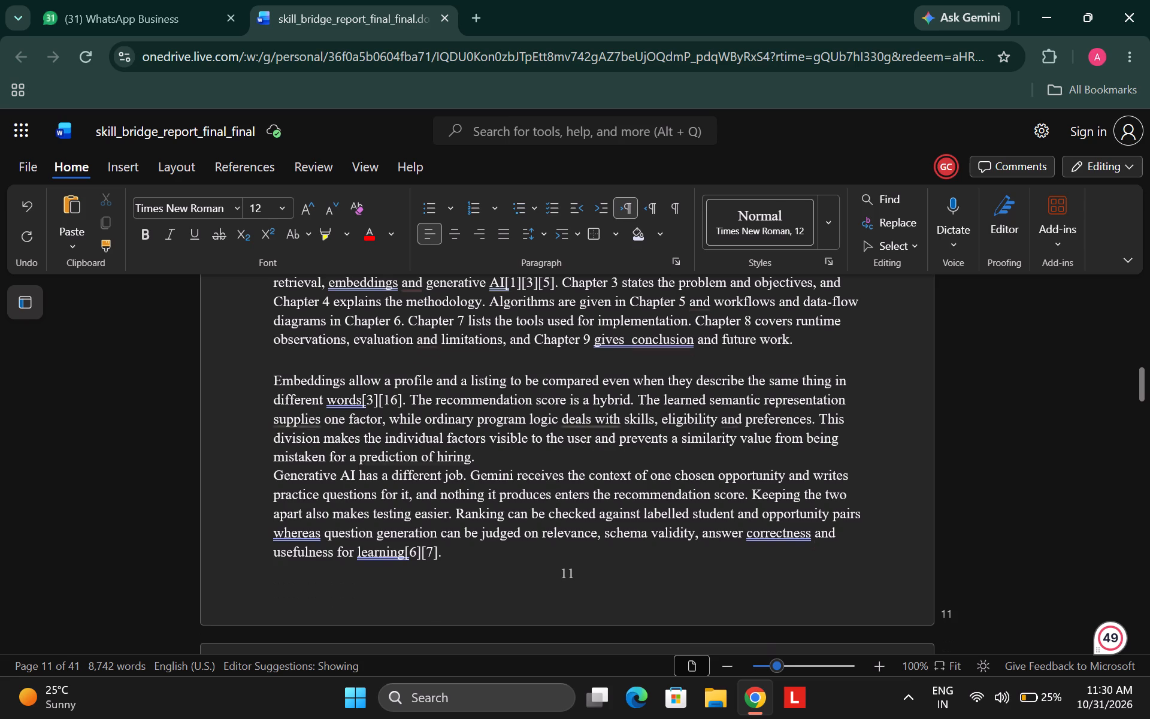
scroll(571, 507, "down", 3)
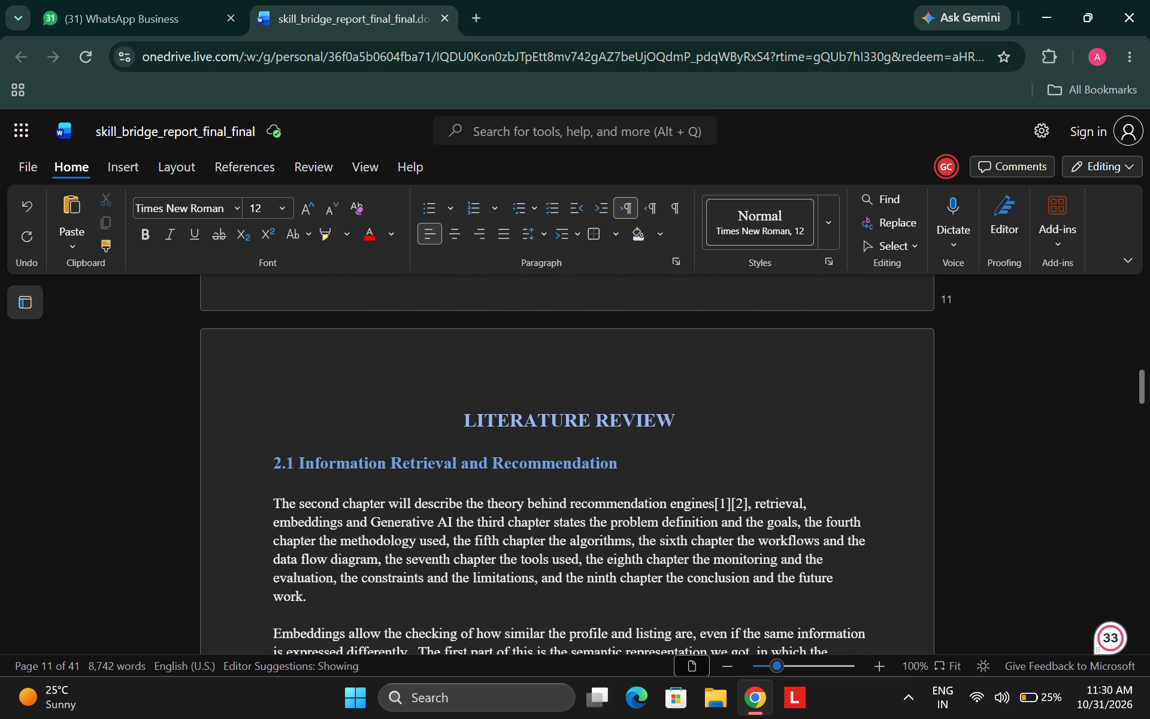
scroll(571, 507, "down", 2)
scroll(571, 507, "up", 1)
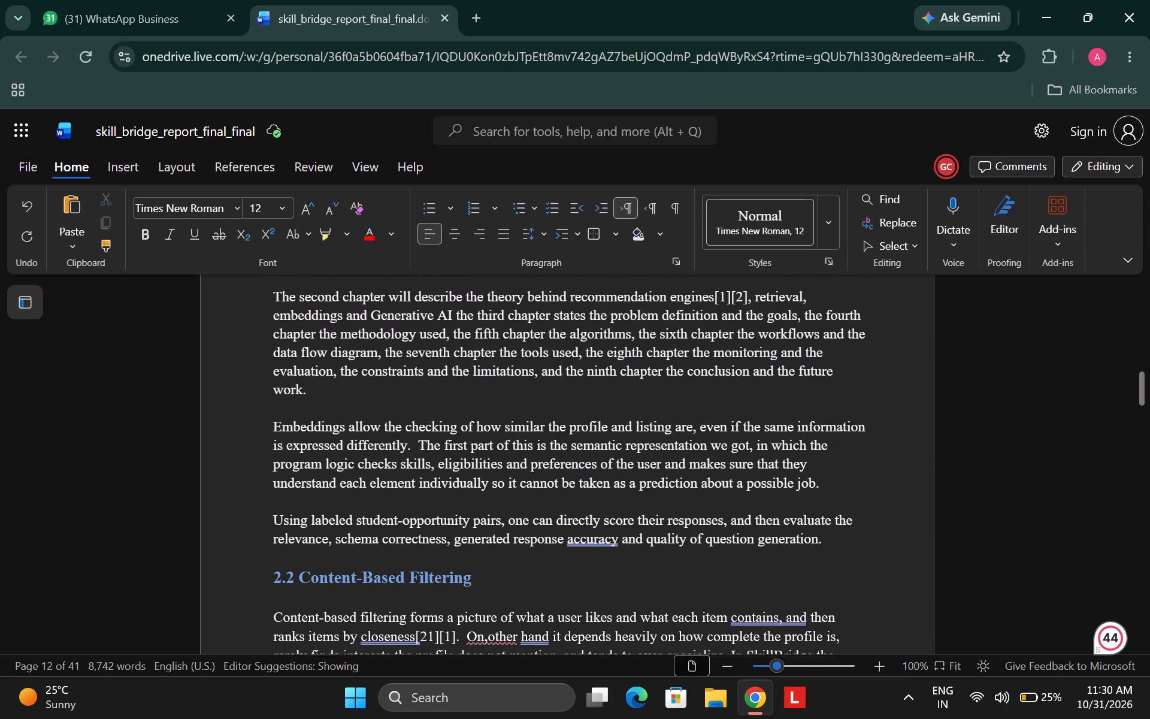
Insert the citation [6] after "possible job" at the end of section 2.1's second paragraph.
scroll(571, 507, "up", 1)
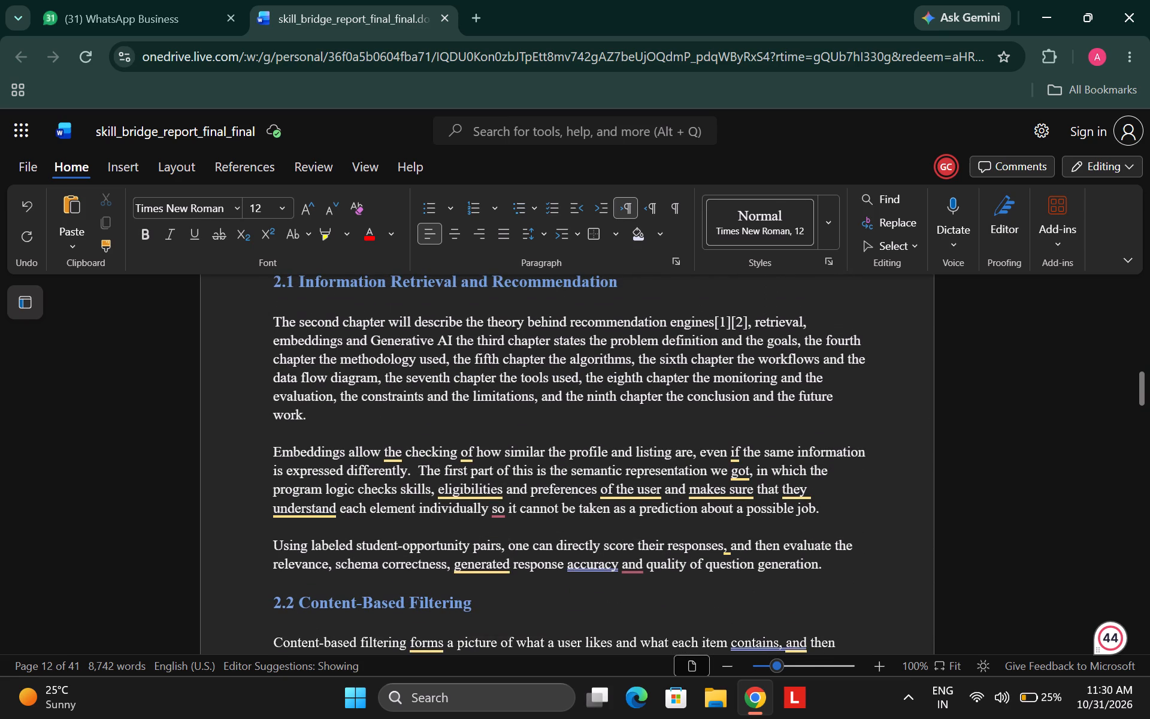
left_click(815, 507)
type("[]")
key("Left")
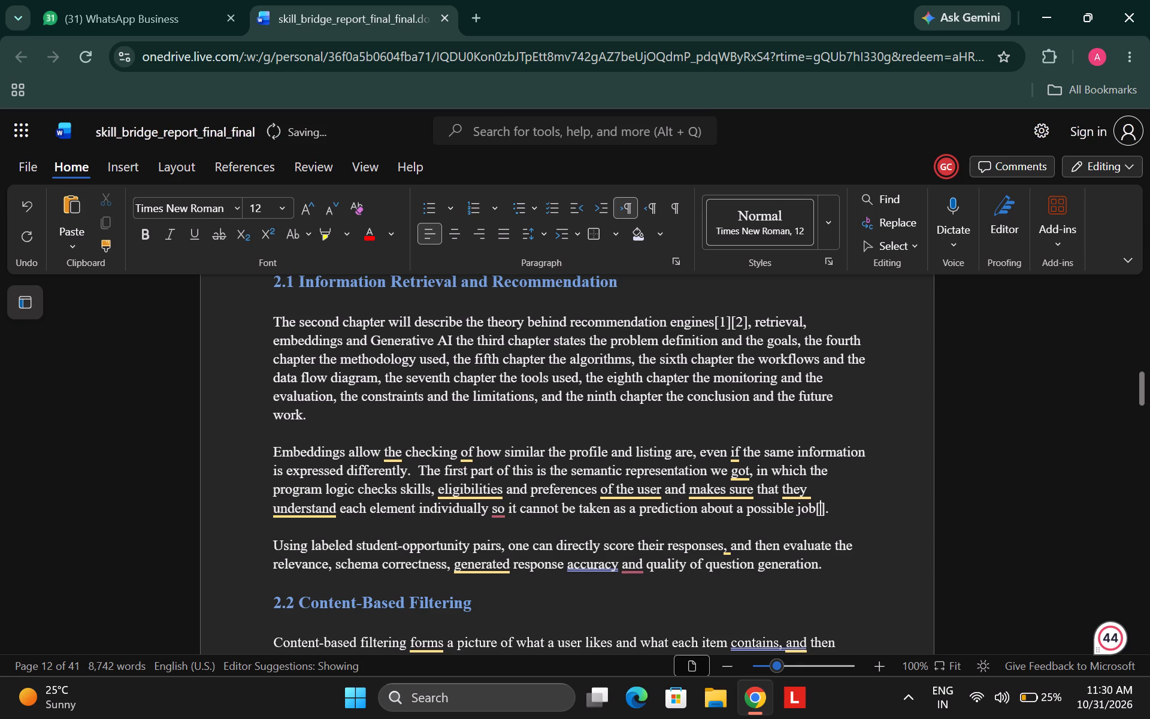
key("6")
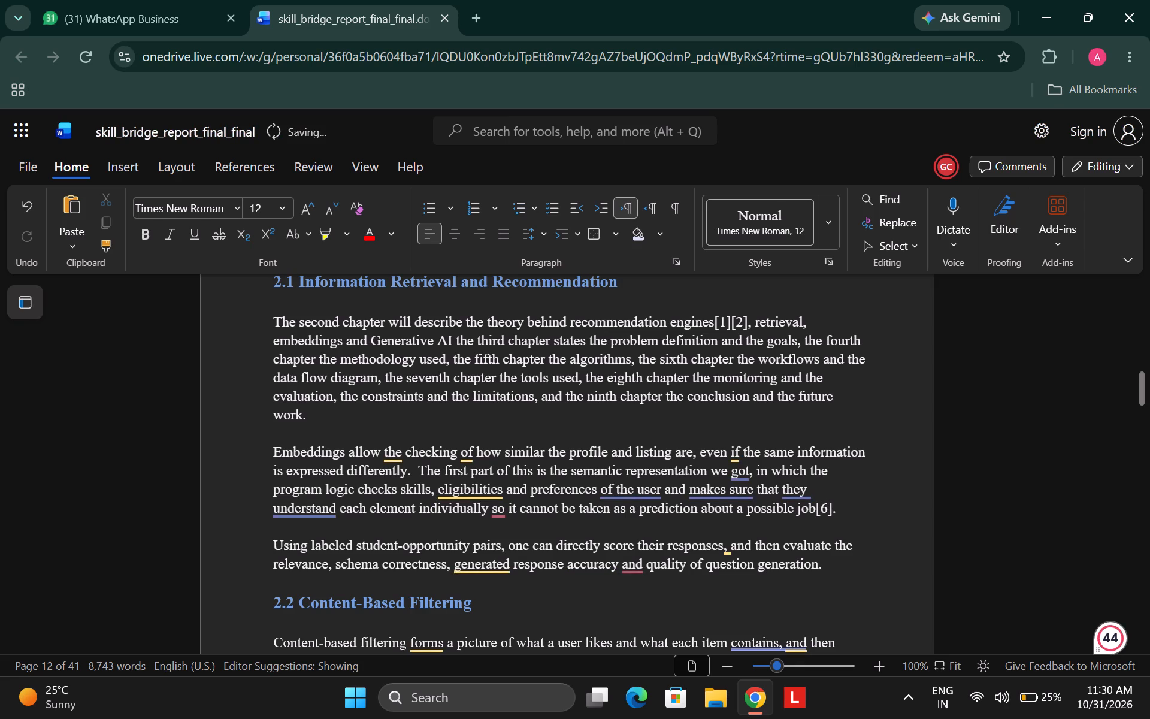
Delete the comma after the [1][2] citations in the first paragraph of section 2.1.
scroll(888, 506, "down", 1)
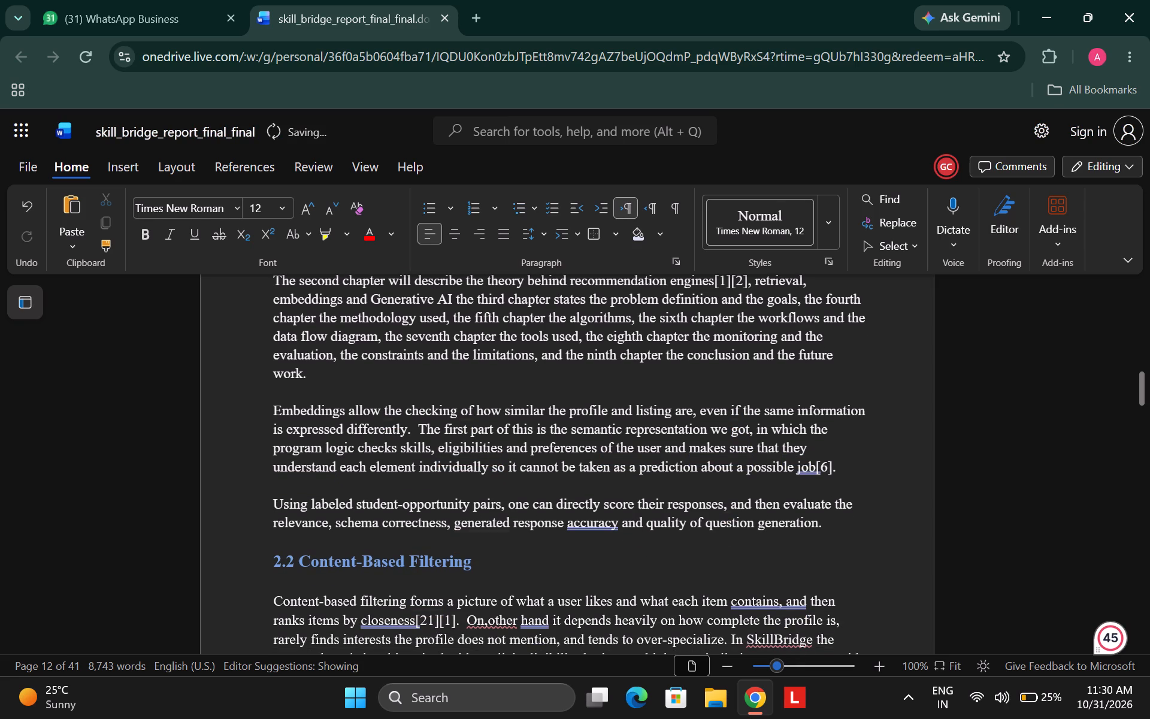
left_click(749, 280)
key("Right")
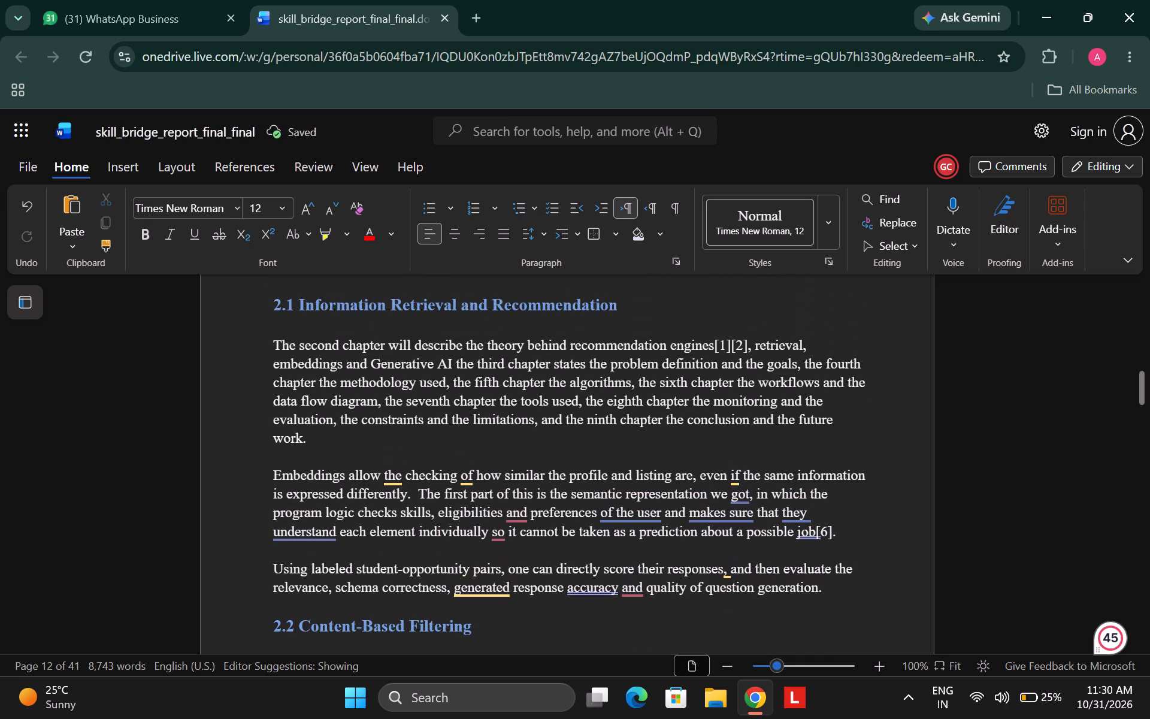
key("BackSpace")
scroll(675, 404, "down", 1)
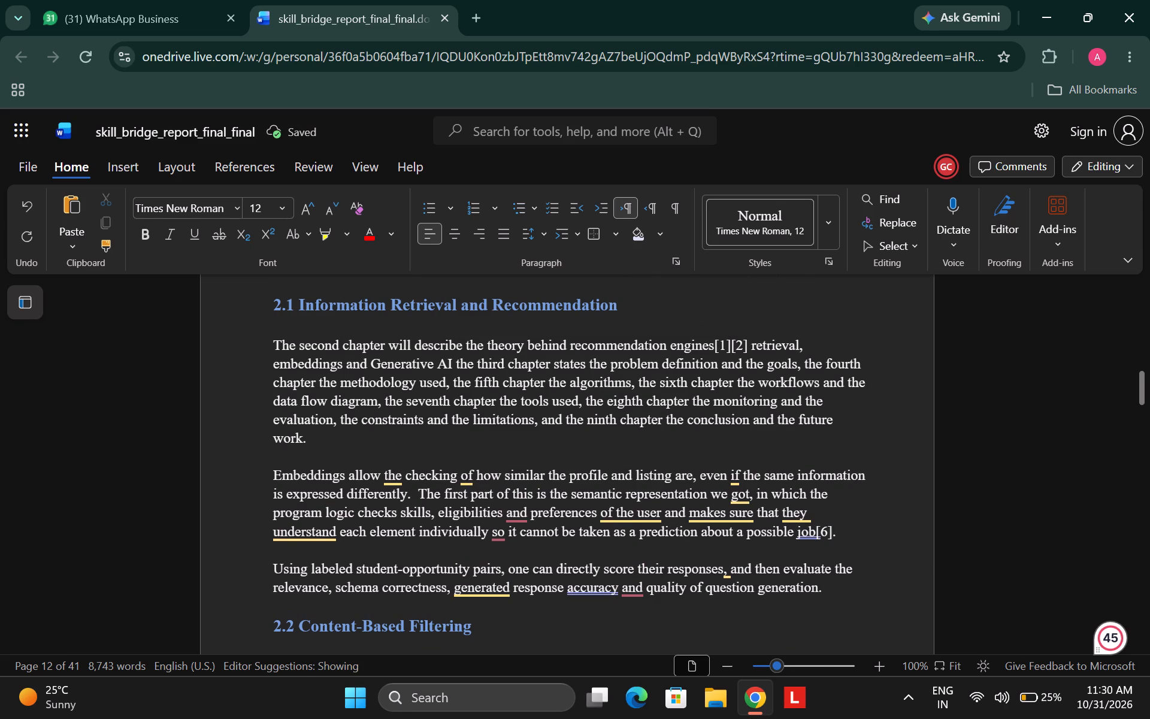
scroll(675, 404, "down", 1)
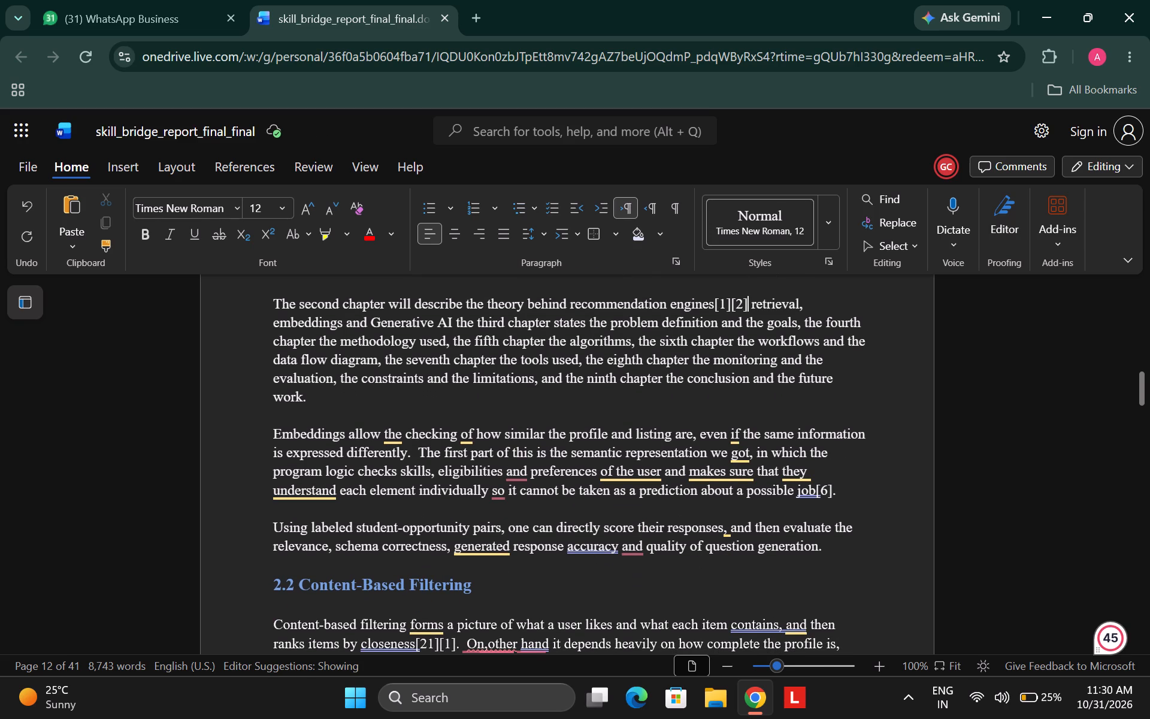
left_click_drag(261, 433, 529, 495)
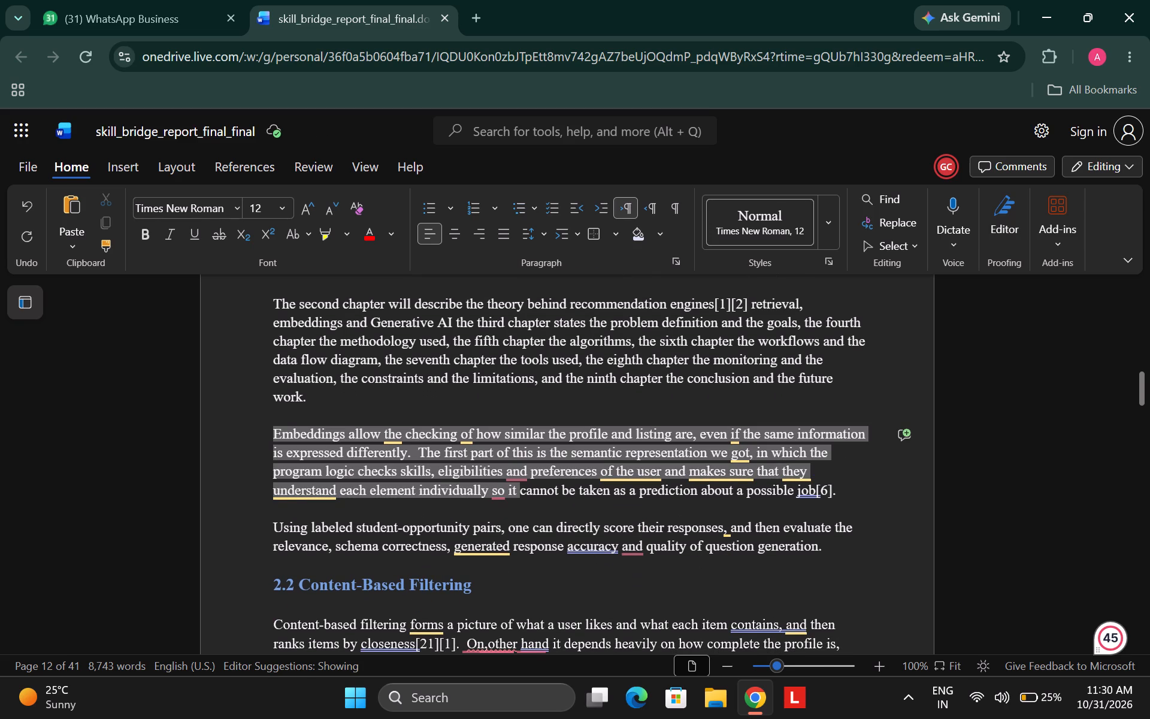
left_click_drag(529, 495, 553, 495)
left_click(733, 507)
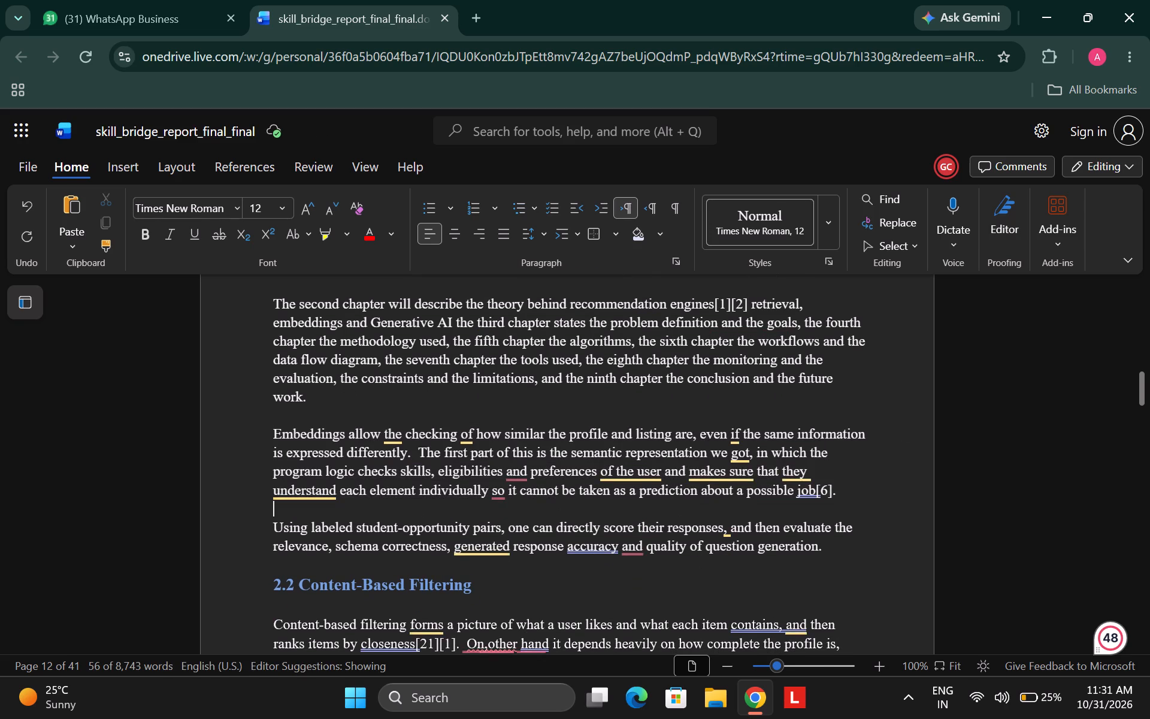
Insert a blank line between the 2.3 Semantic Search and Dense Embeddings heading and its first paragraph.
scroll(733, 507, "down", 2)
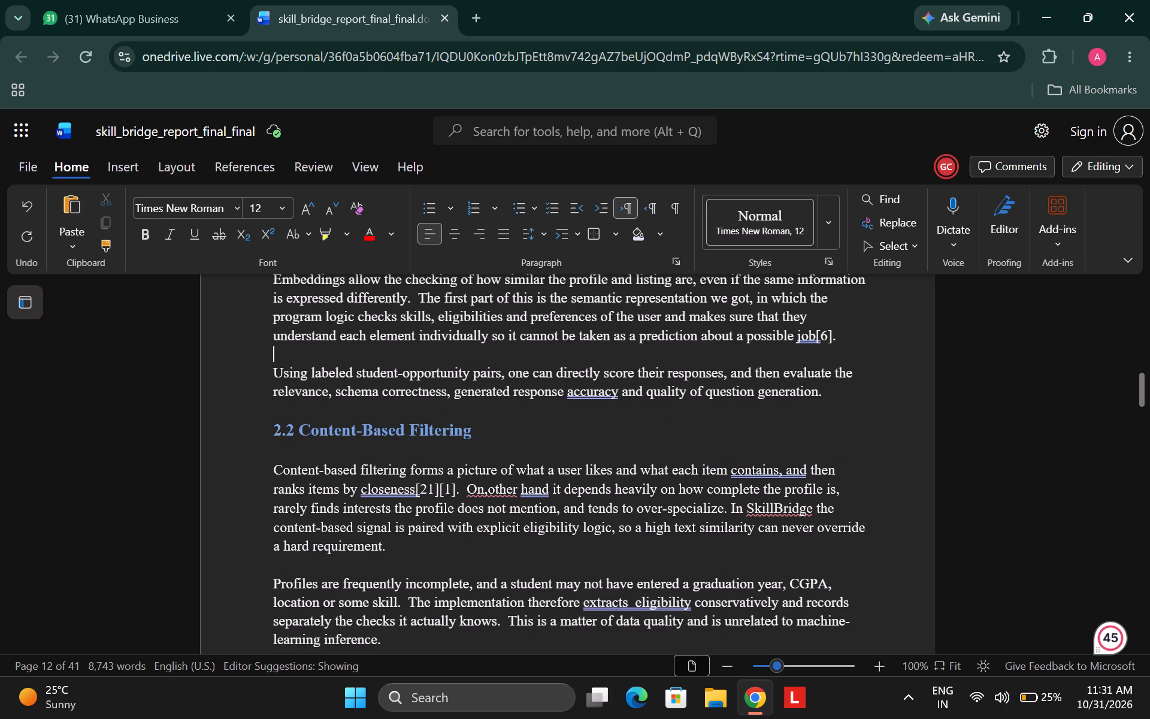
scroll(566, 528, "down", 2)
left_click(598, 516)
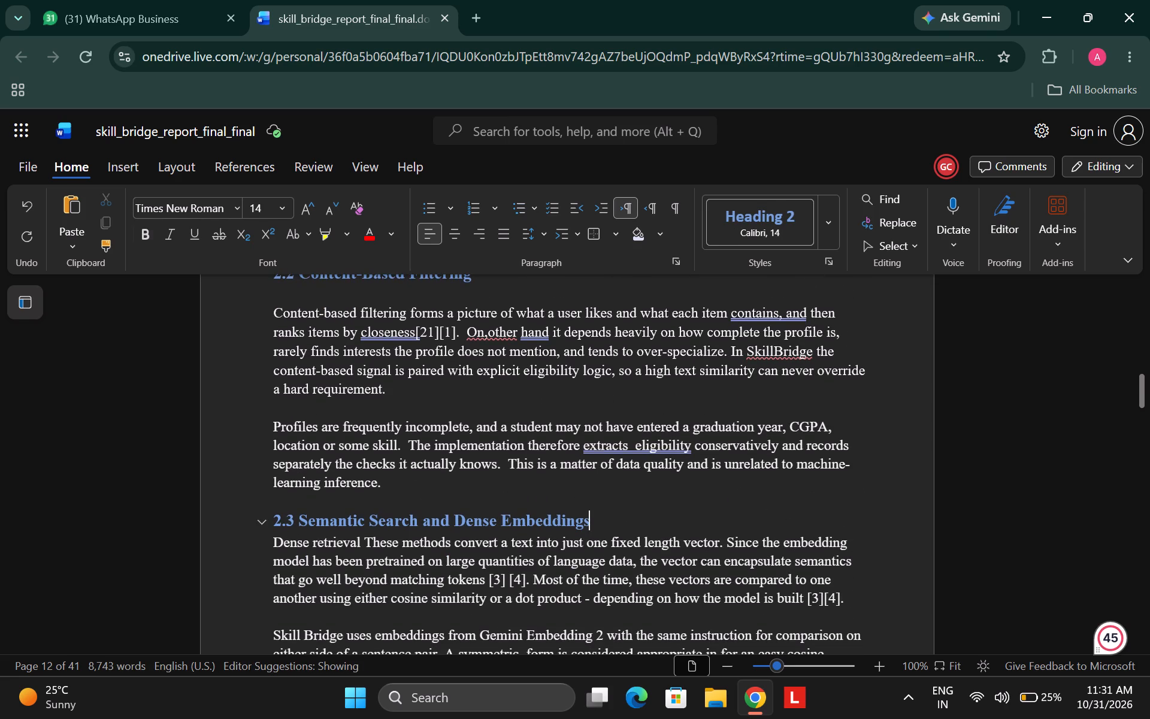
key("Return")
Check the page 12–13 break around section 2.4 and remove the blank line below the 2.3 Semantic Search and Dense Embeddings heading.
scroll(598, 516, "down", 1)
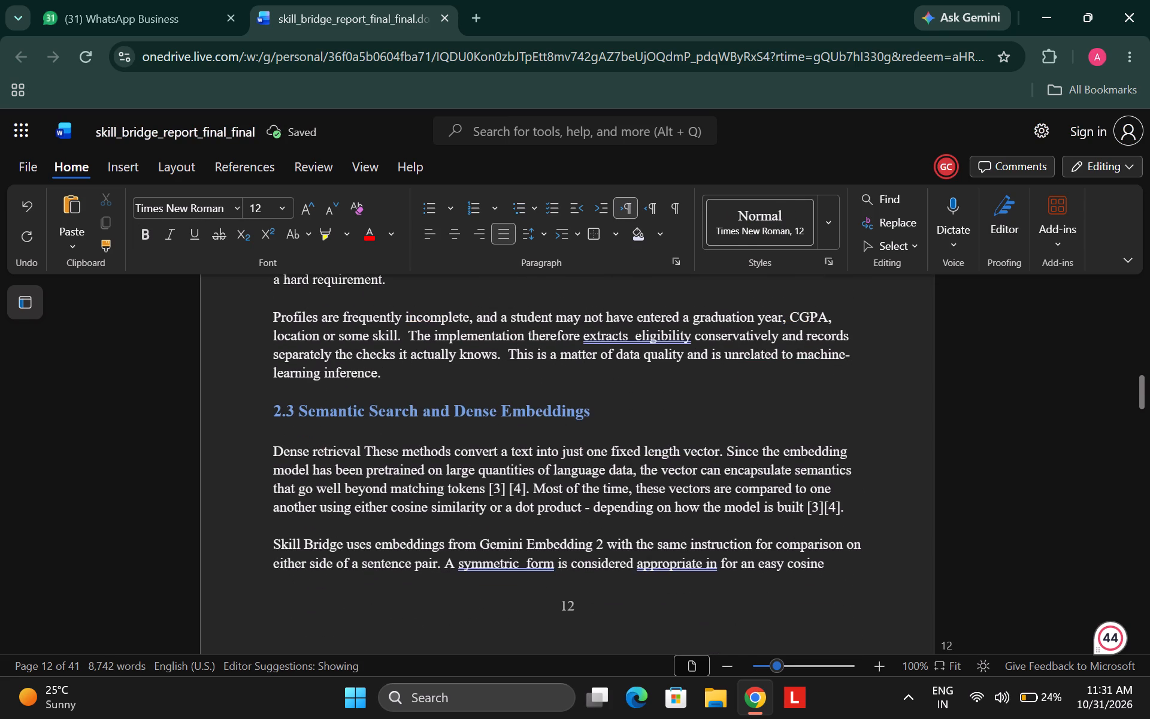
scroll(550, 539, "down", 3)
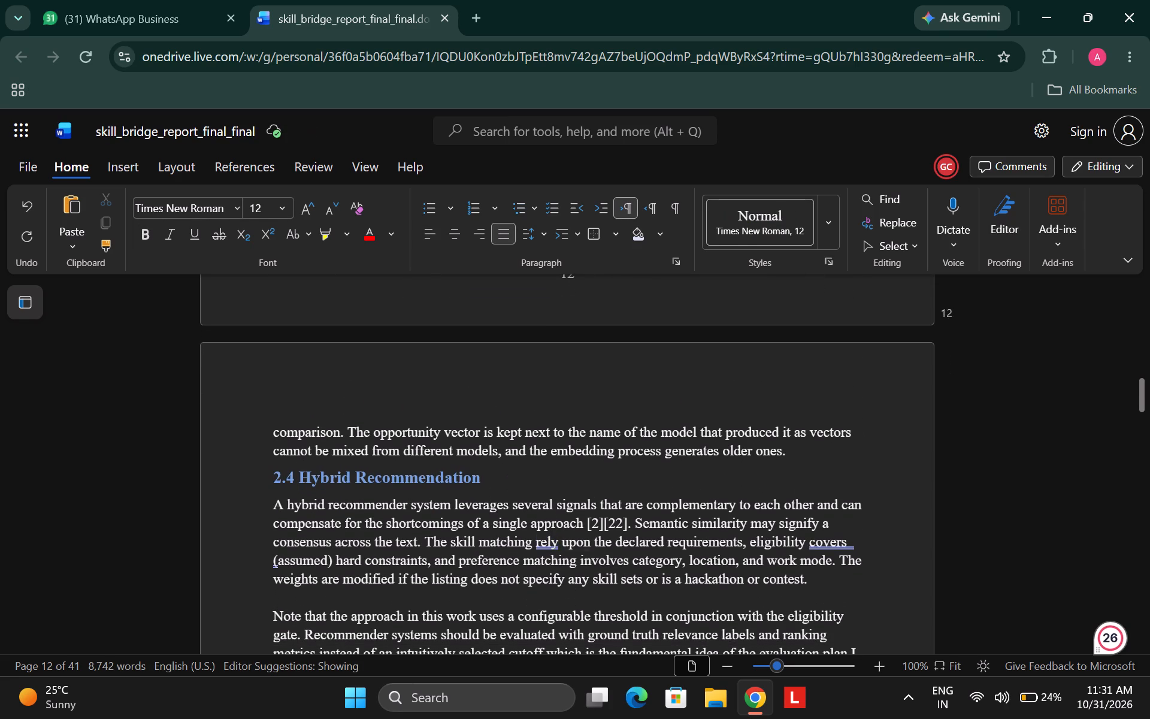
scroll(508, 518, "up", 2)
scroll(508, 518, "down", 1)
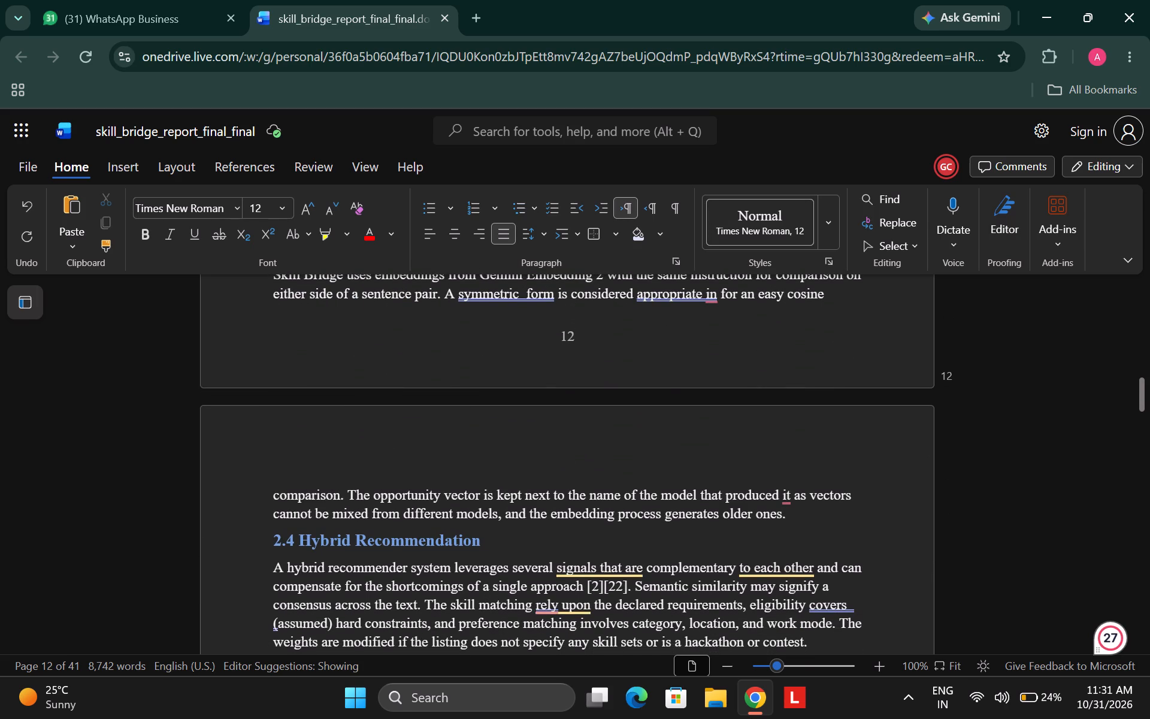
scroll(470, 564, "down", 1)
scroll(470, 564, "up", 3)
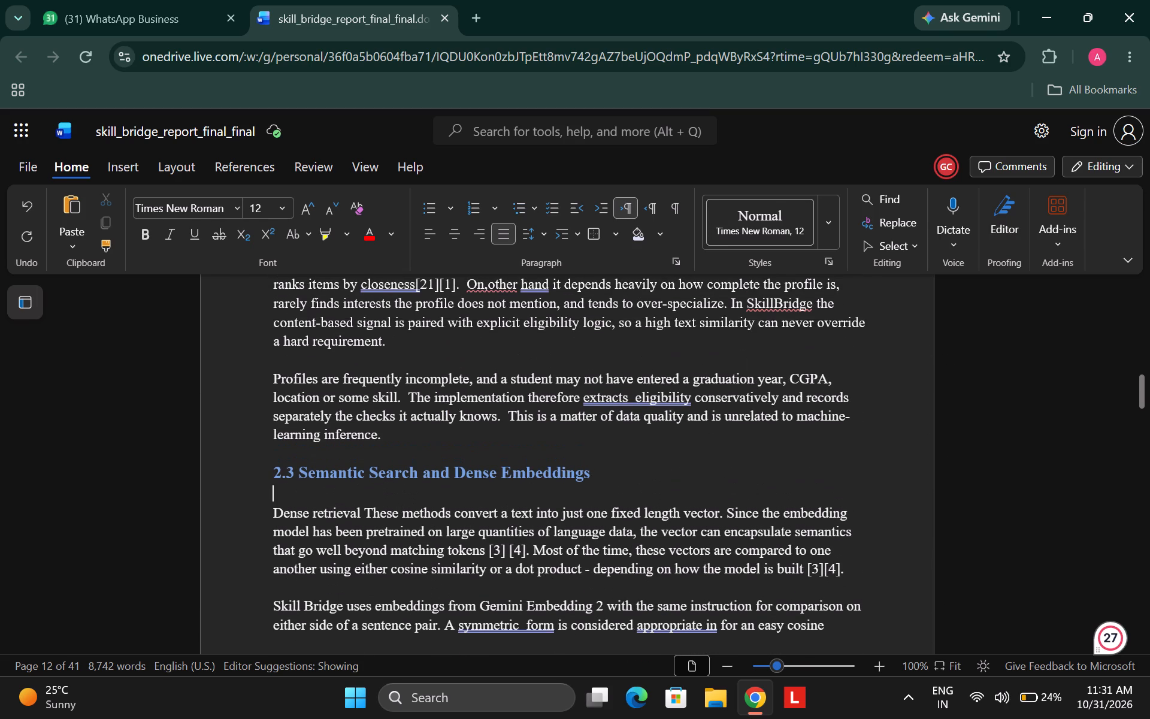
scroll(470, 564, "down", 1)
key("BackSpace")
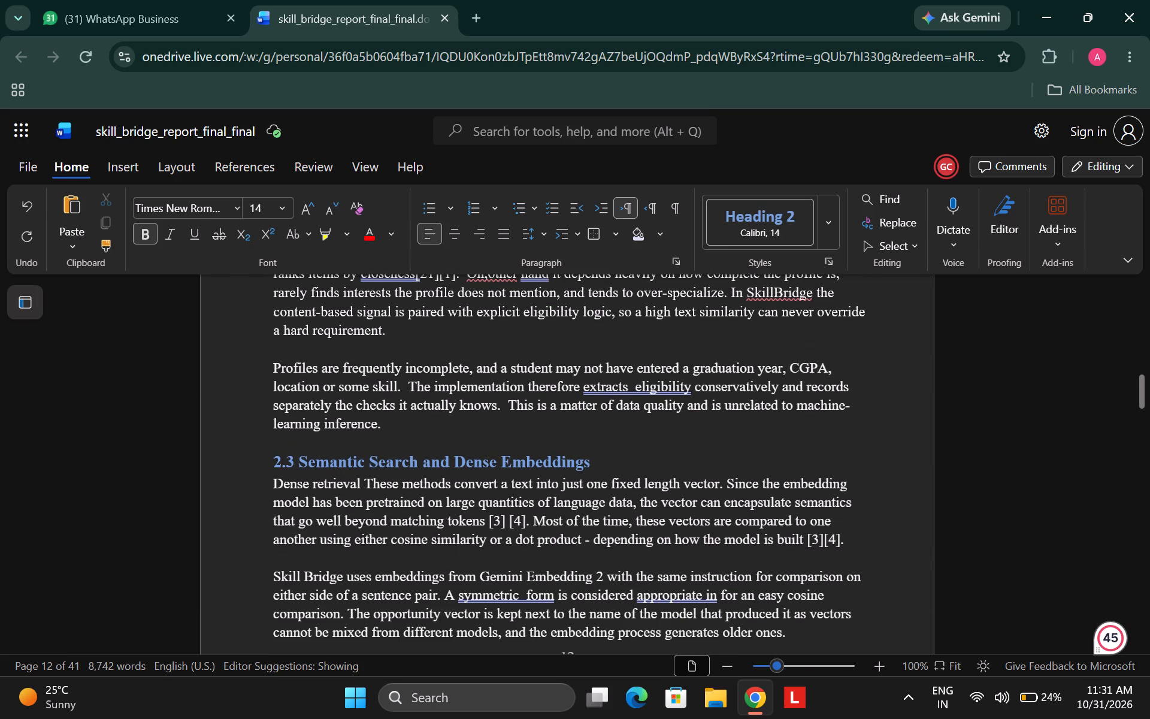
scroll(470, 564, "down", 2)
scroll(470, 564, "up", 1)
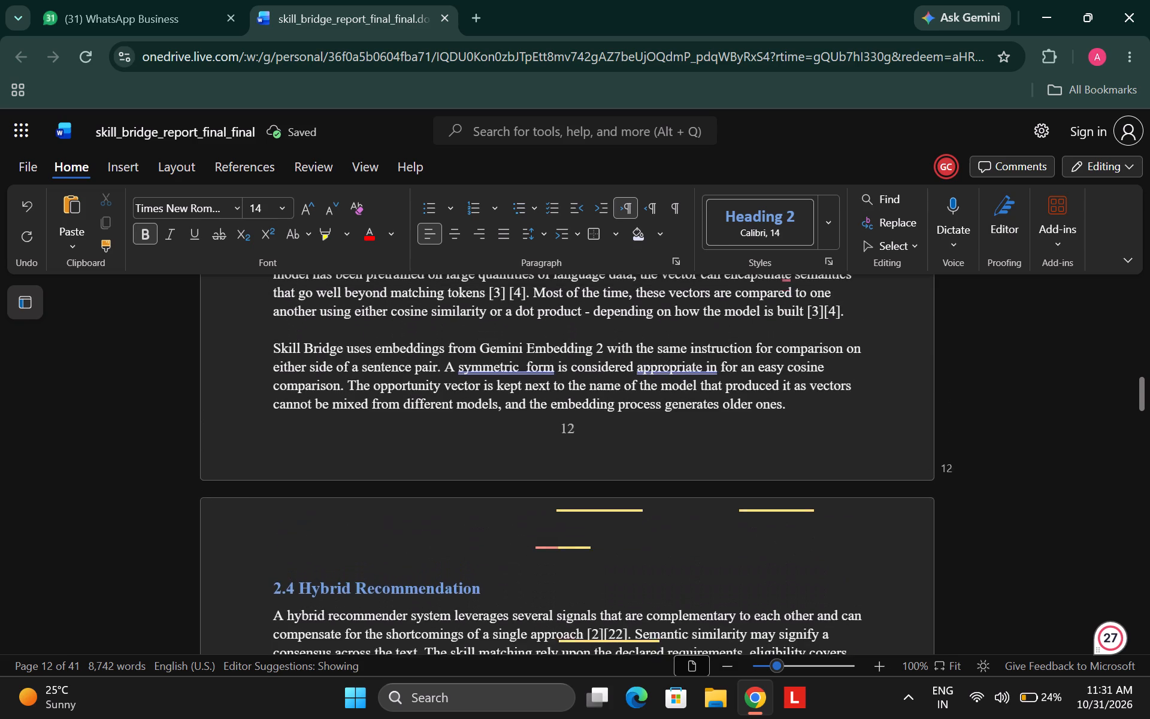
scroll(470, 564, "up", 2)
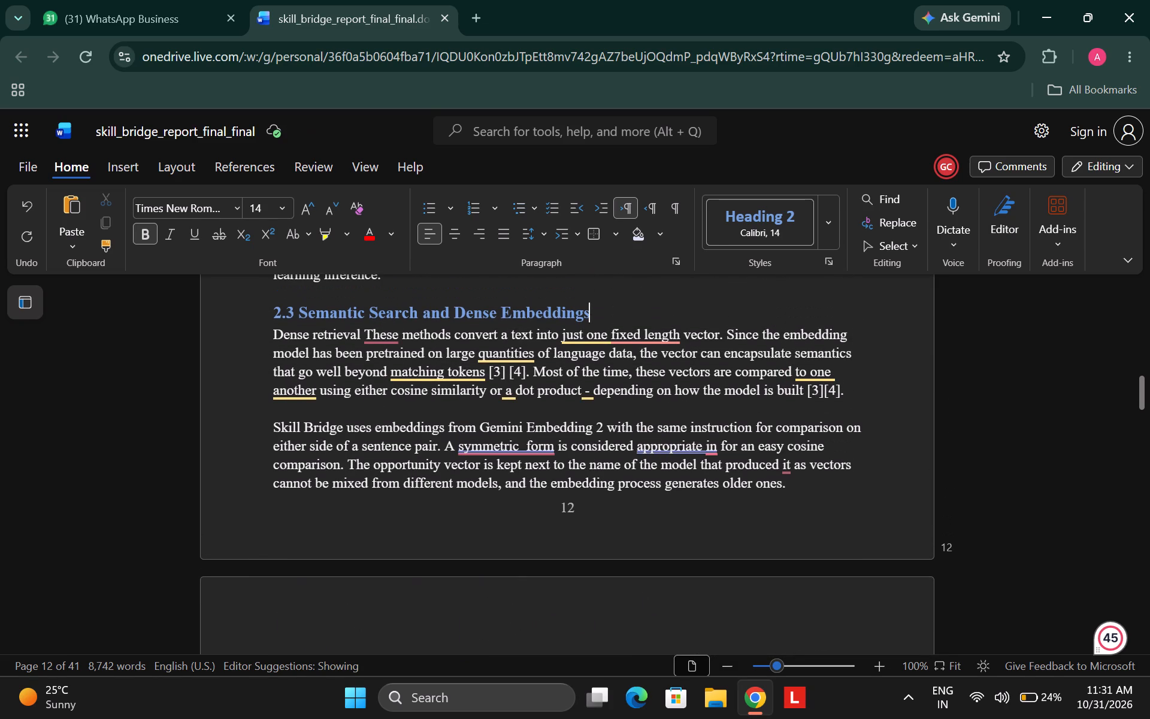
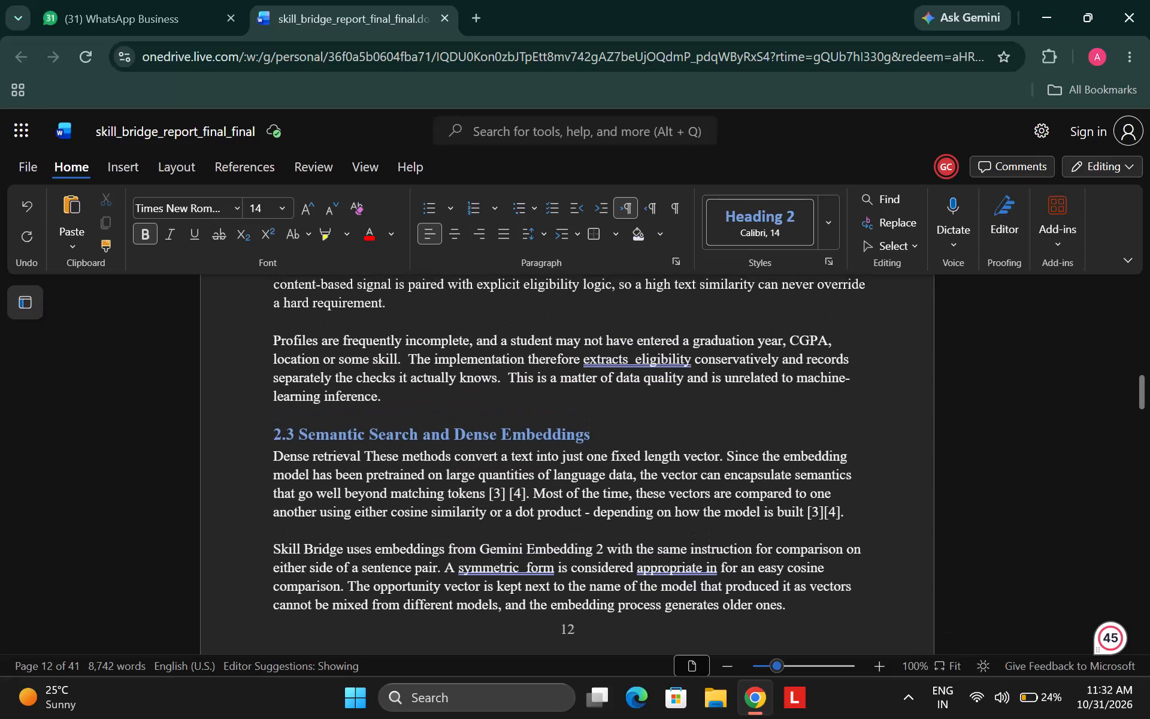
Remove the blank line between the 2.2 Content-Based Filtering heading and its first paragraph.
scroll(470, 564, "up", 2)
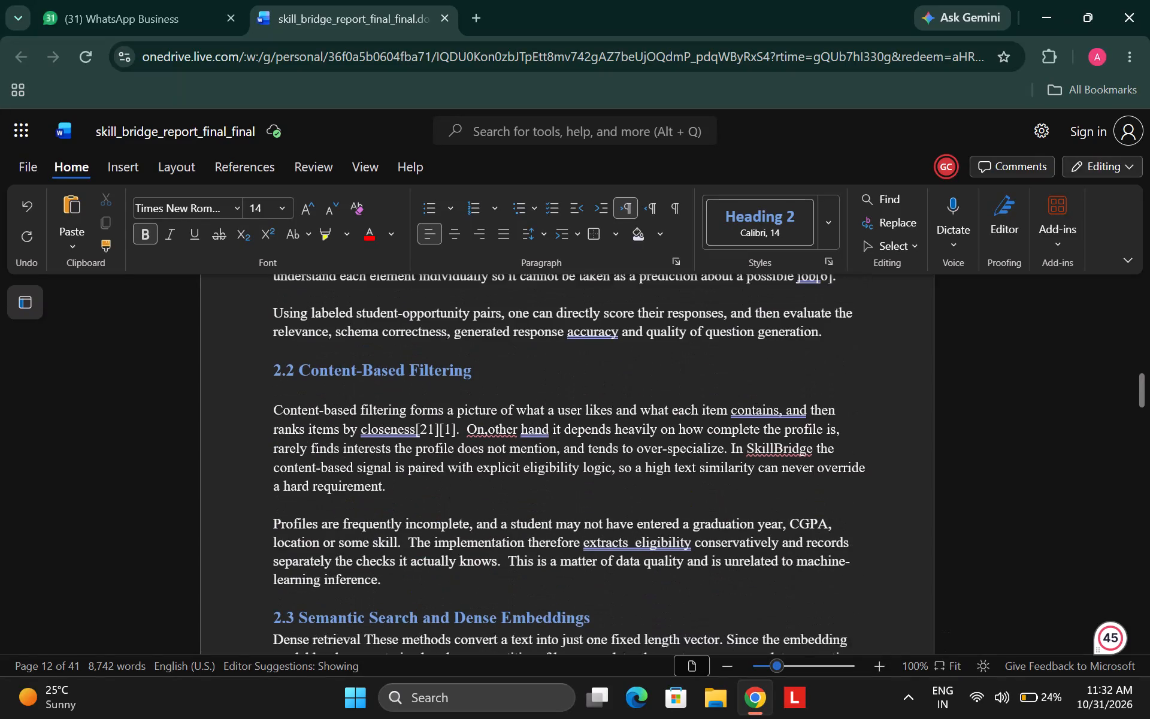
left_click(316, 426)
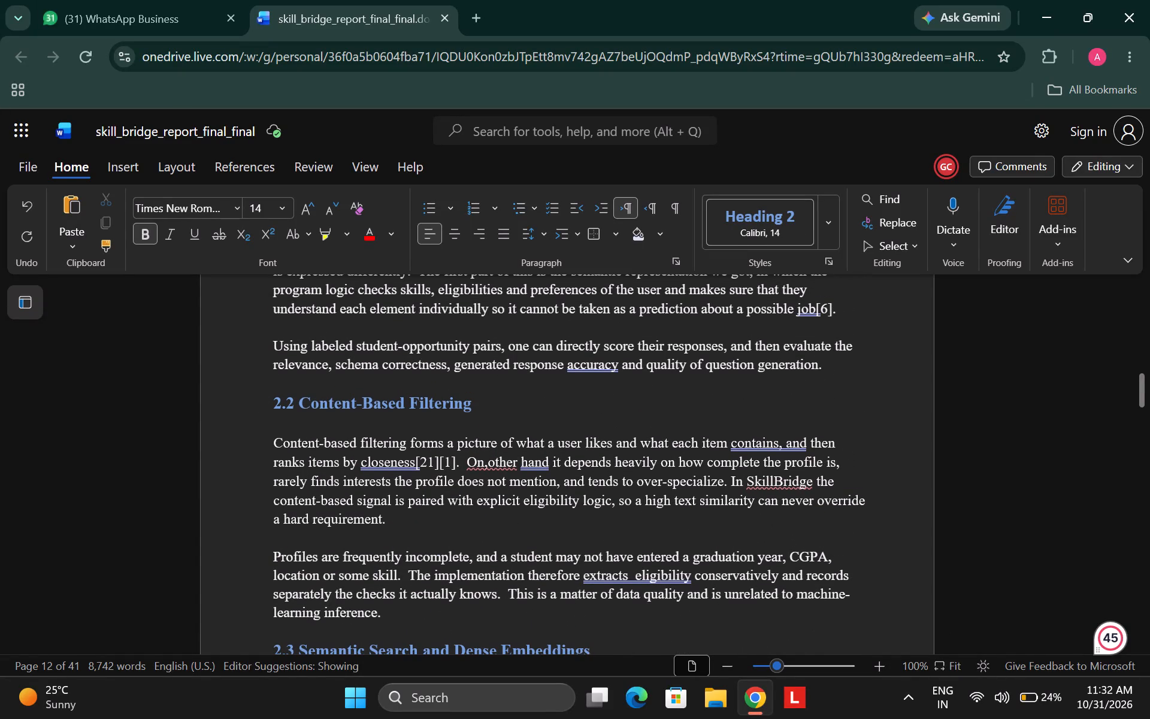
key("BackSpace")
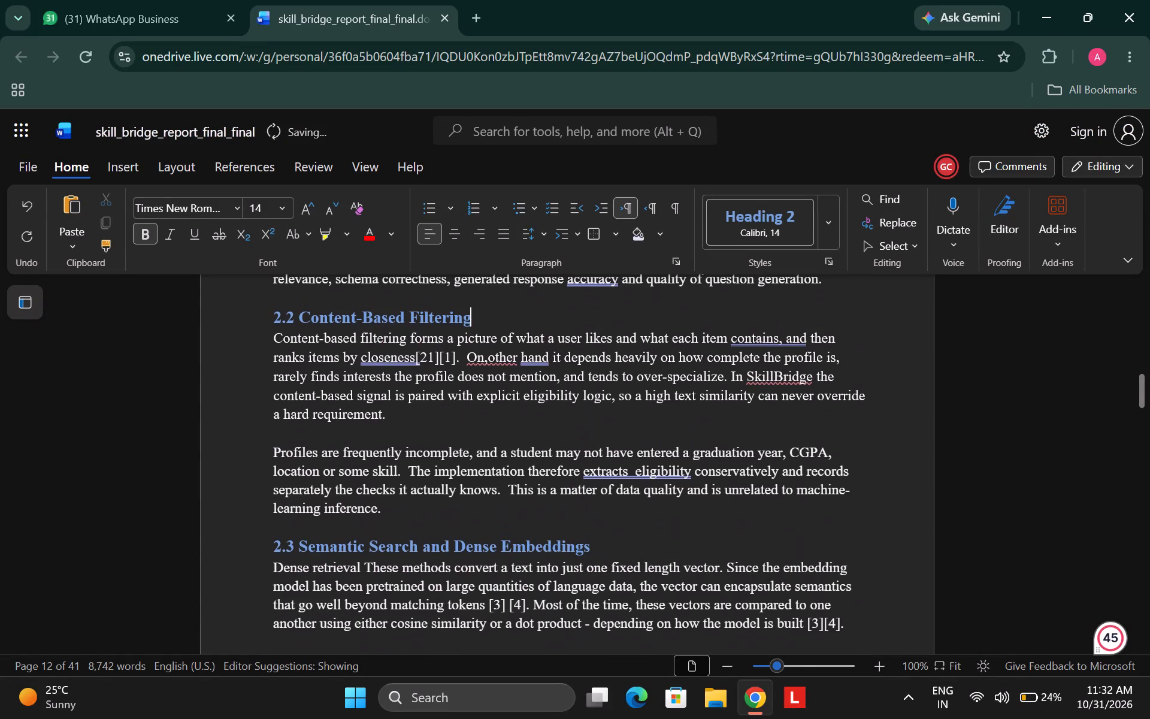
scroll(316, 426, "up", 2)
scroll(316, 426, "down", 1)
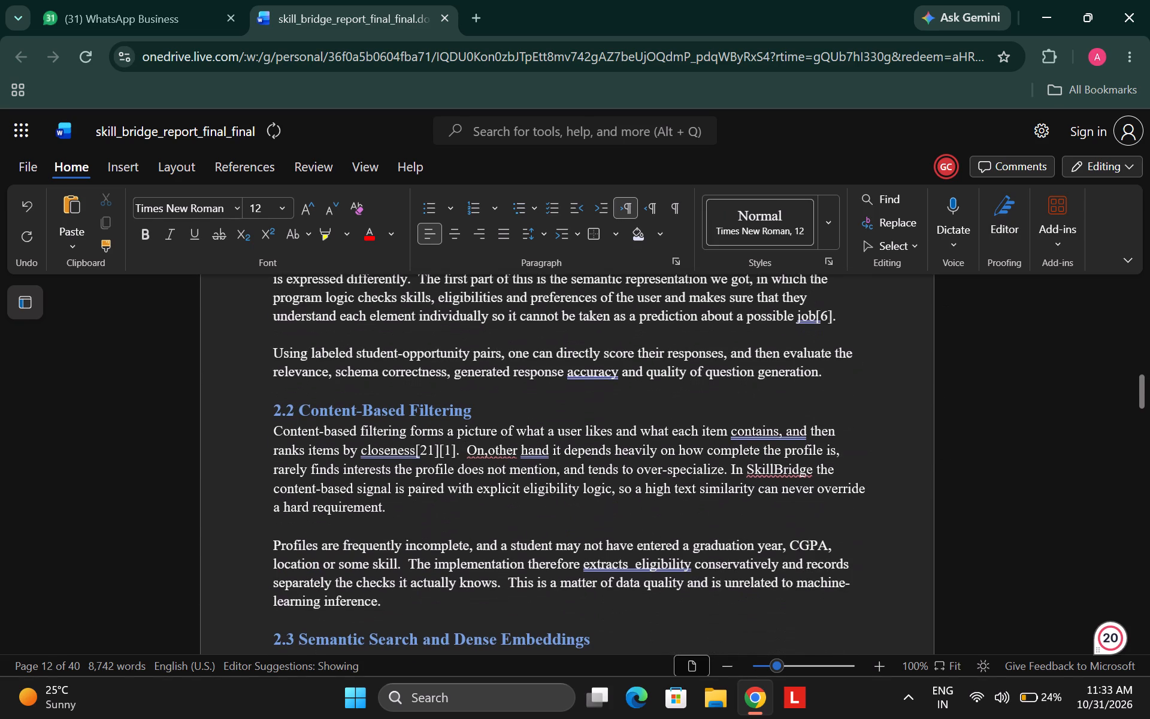
scroll(522, 509, "down", 1)
scroll(582, 528, "down", 1)
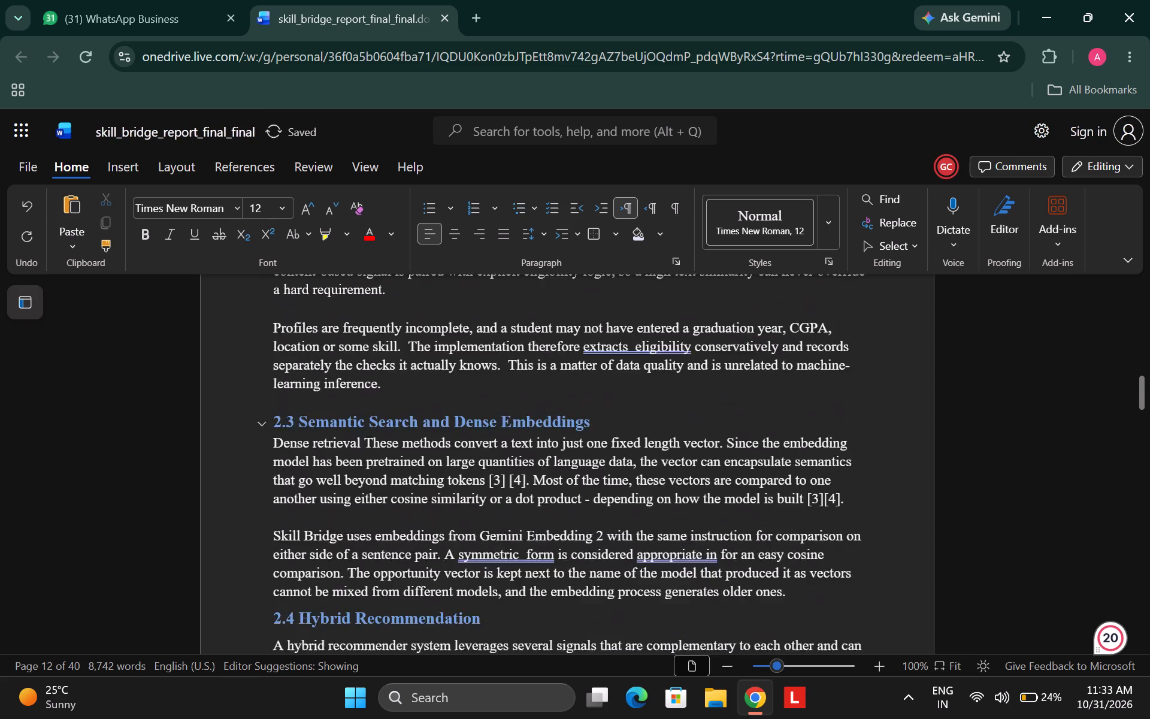
scroll(582, 528, "down", 1)
scroll(527, 527, "down", 2)
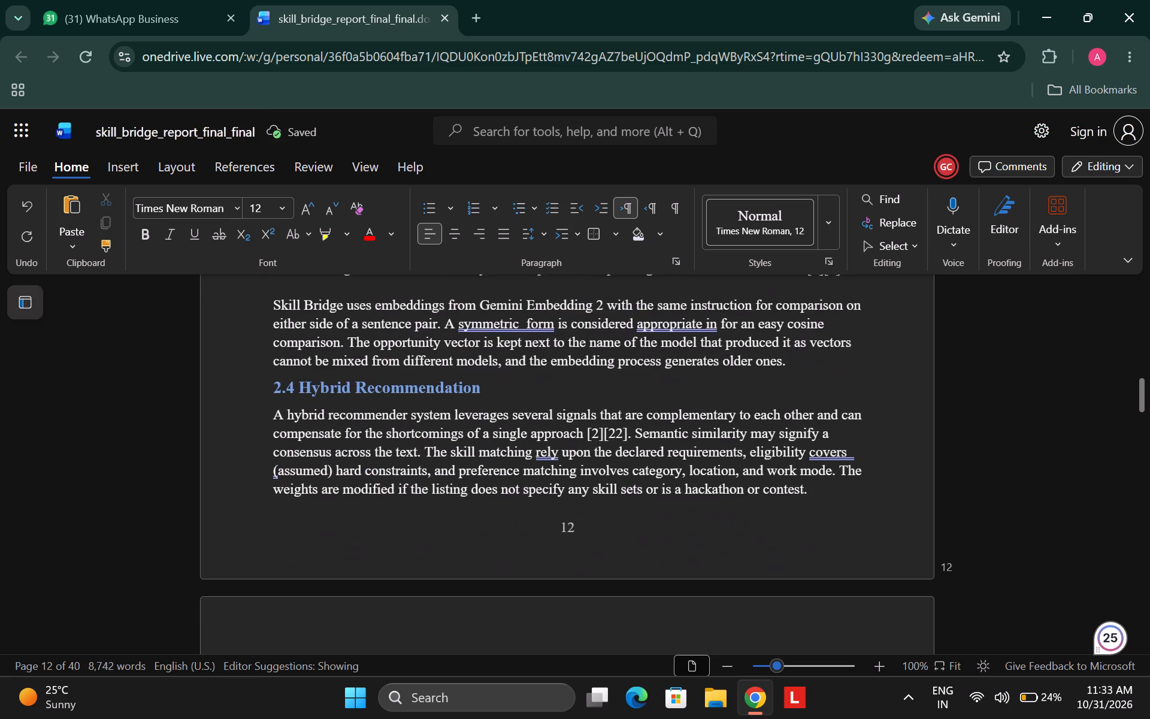
scroll(527, 527, "down", 1)
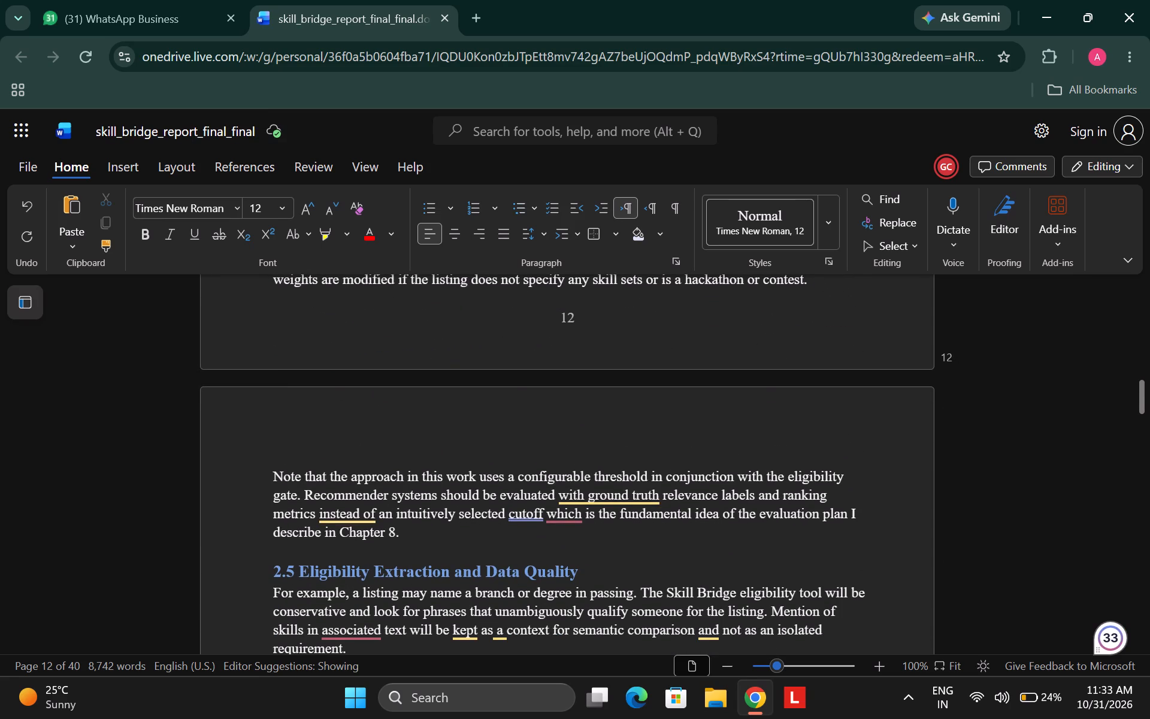
Remove the blank line between the 2.6 Retrieval Augmented Generation heading and its first paragraph.
scroll(579, 549, "down", 2)
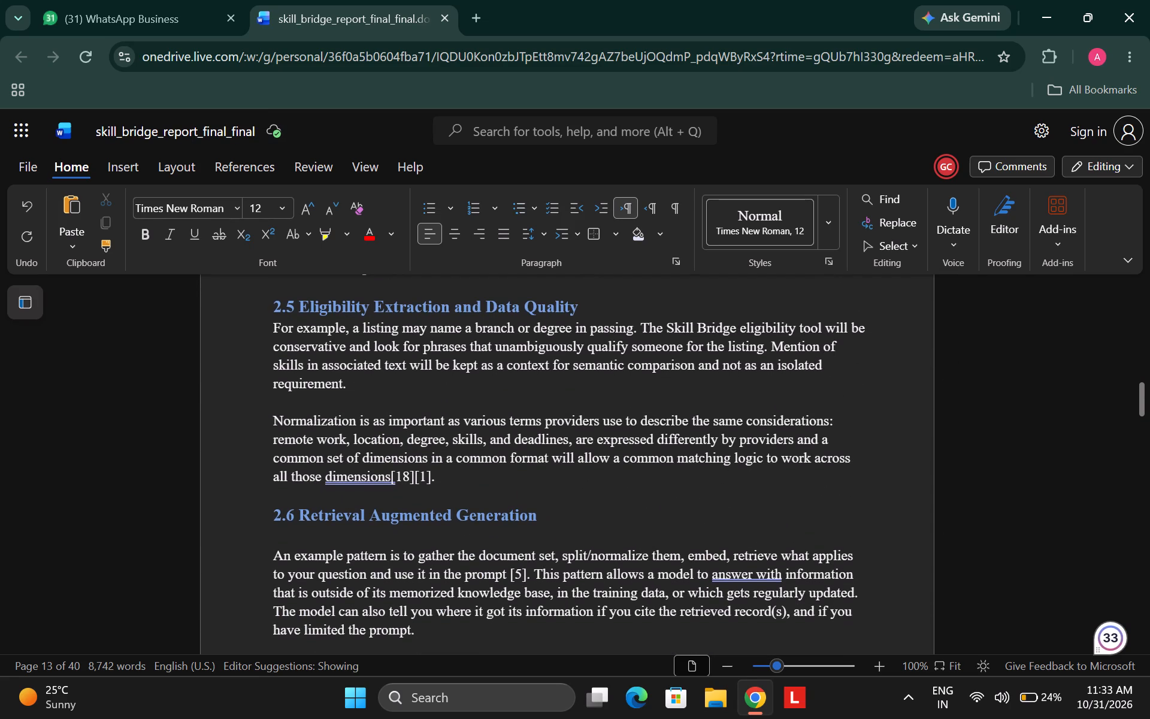
left_click(535, 541)
key("BackSpace")
Remove the blank line below the 2.7 Generative AI and Large Language Models heading and the extra blank lines above it.
scroll(535, 541, "down", 1)
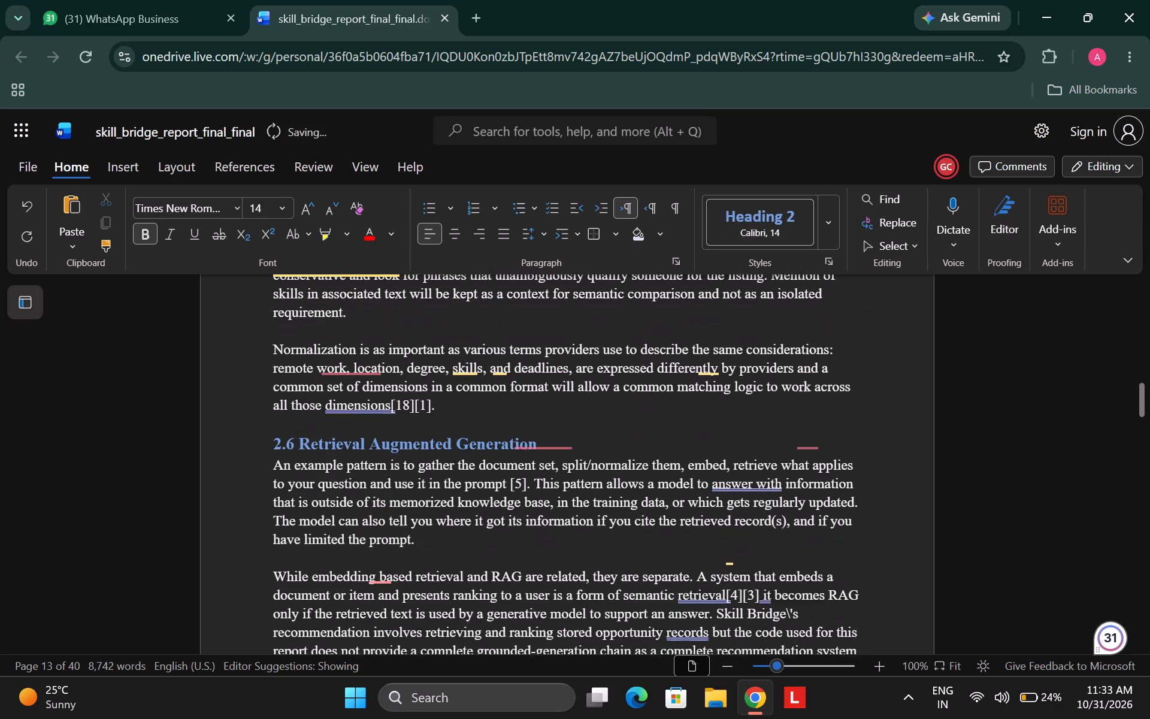
scroll(535, 541, "down", 1)
scroll(470, 585, "down", 1)
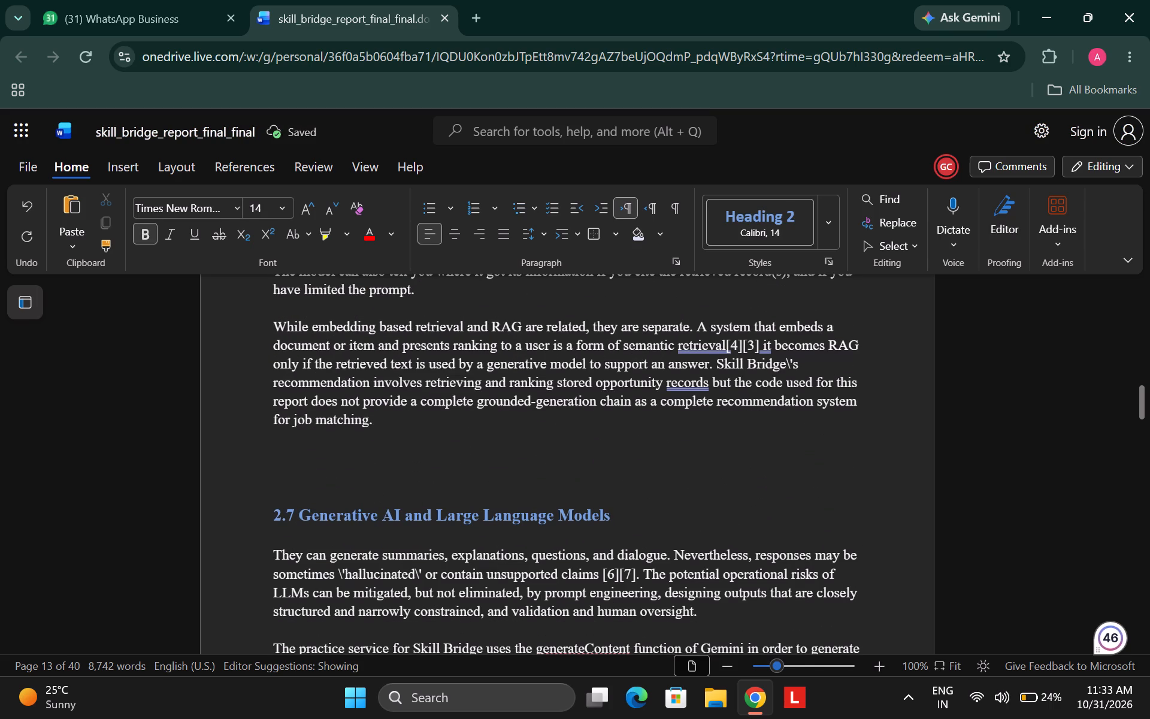
left_click(353, 537)
key("BackSpace")
scroll(353, 537, "down", 1)
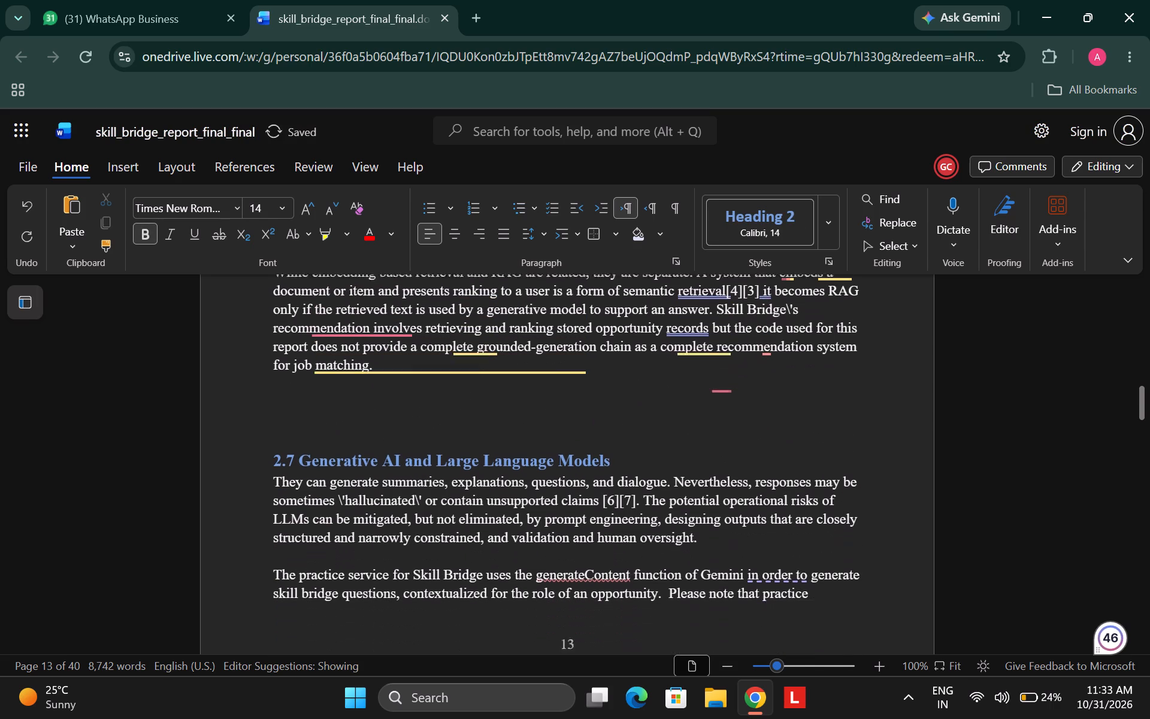
scroll(353, 537, "down", 1)
left_click(290, 410)
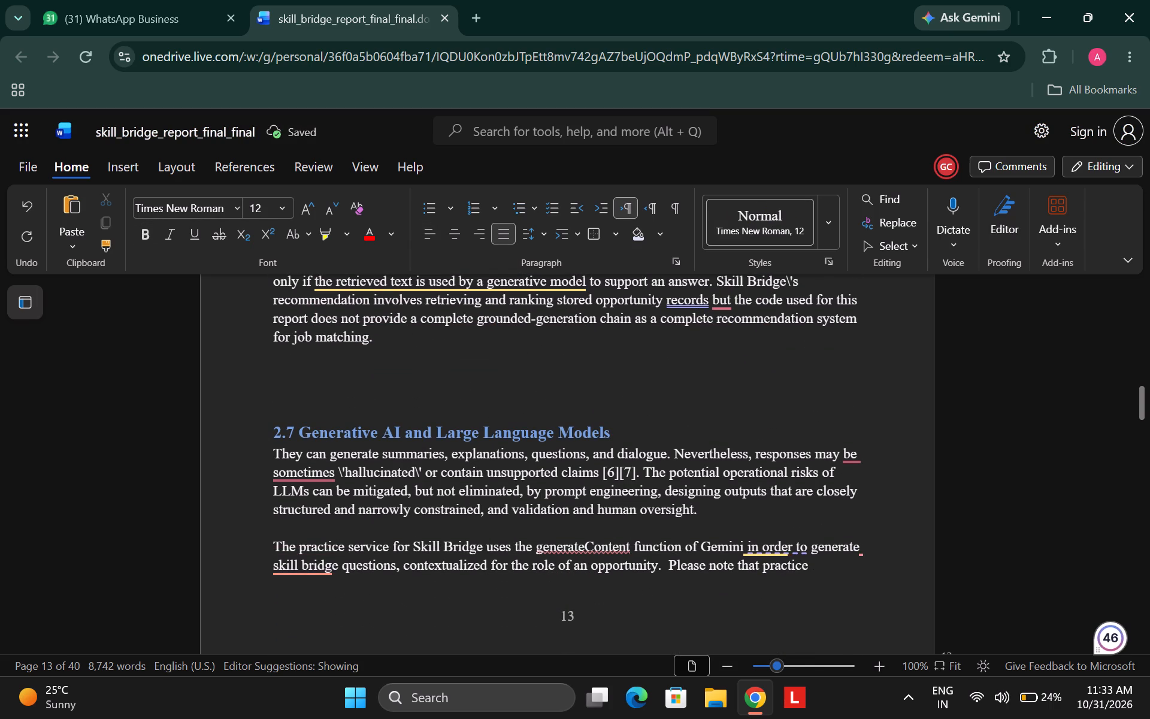
key("BackSpace")
key("BackSpace")
key("BackSpace")
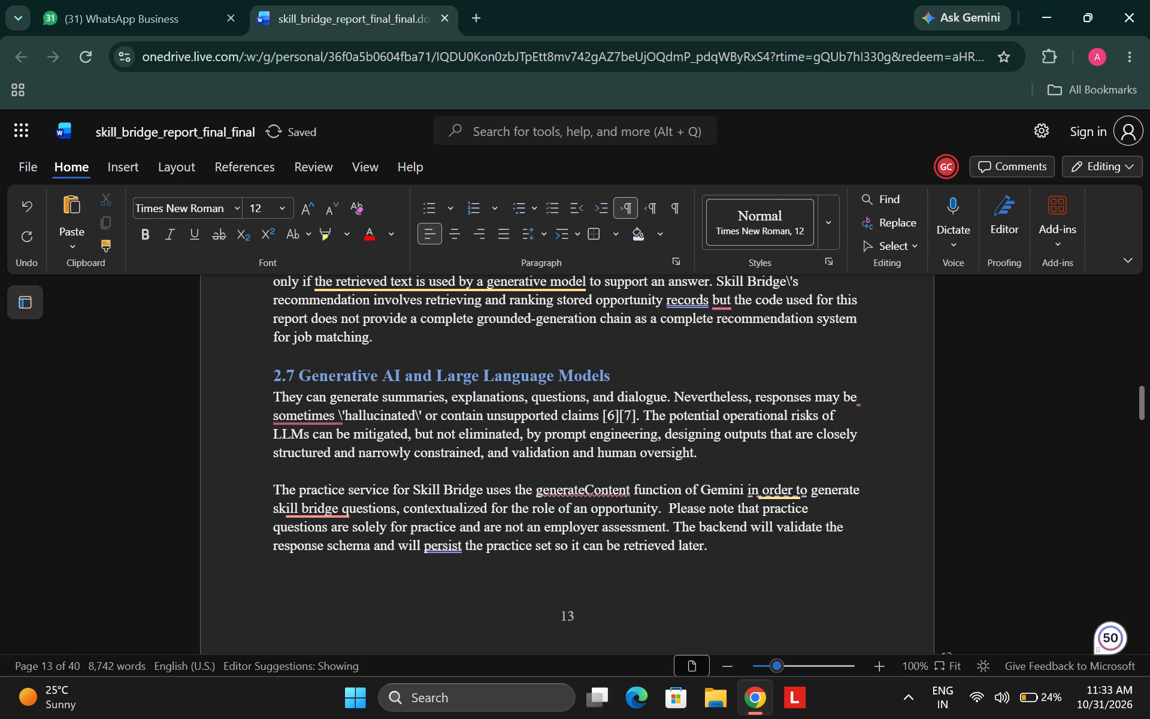
Recheck the heading and paragraph spacing from section 2.2 Content-Based Filtering through section 2.6 Retrieval Augmented Generation.
scroll(280, 412, "up", 5)
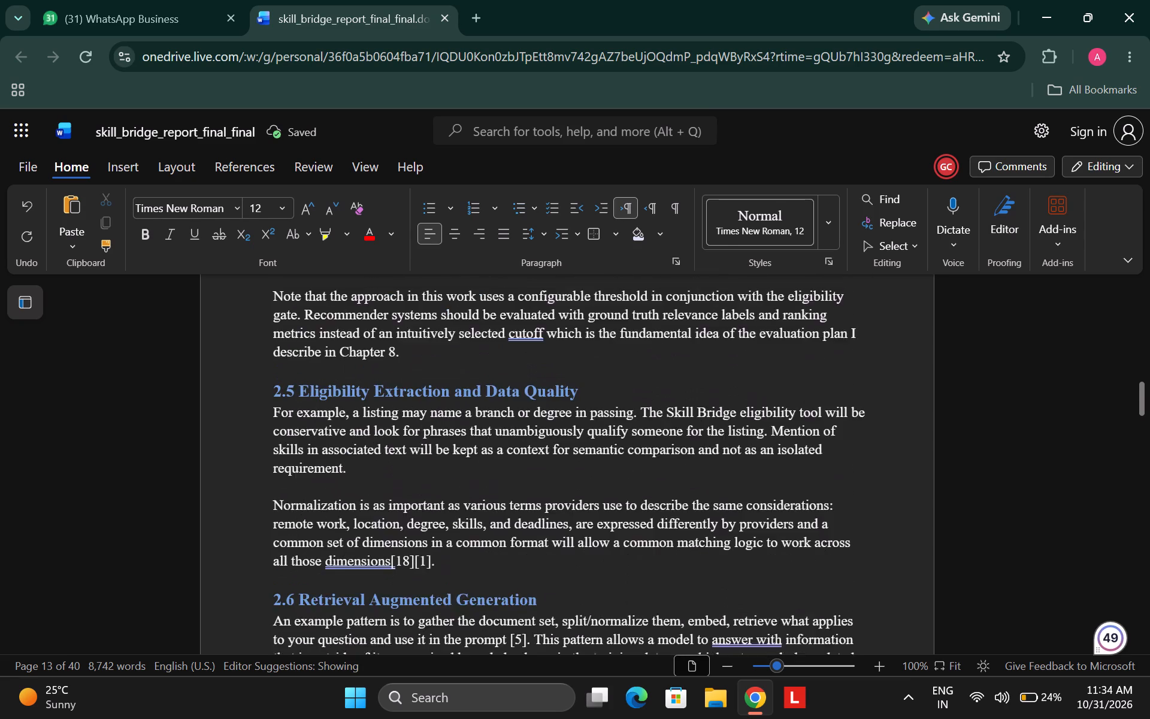
scroll(280, 412, "up", 2)
scroll(280, 412, "down", 1)
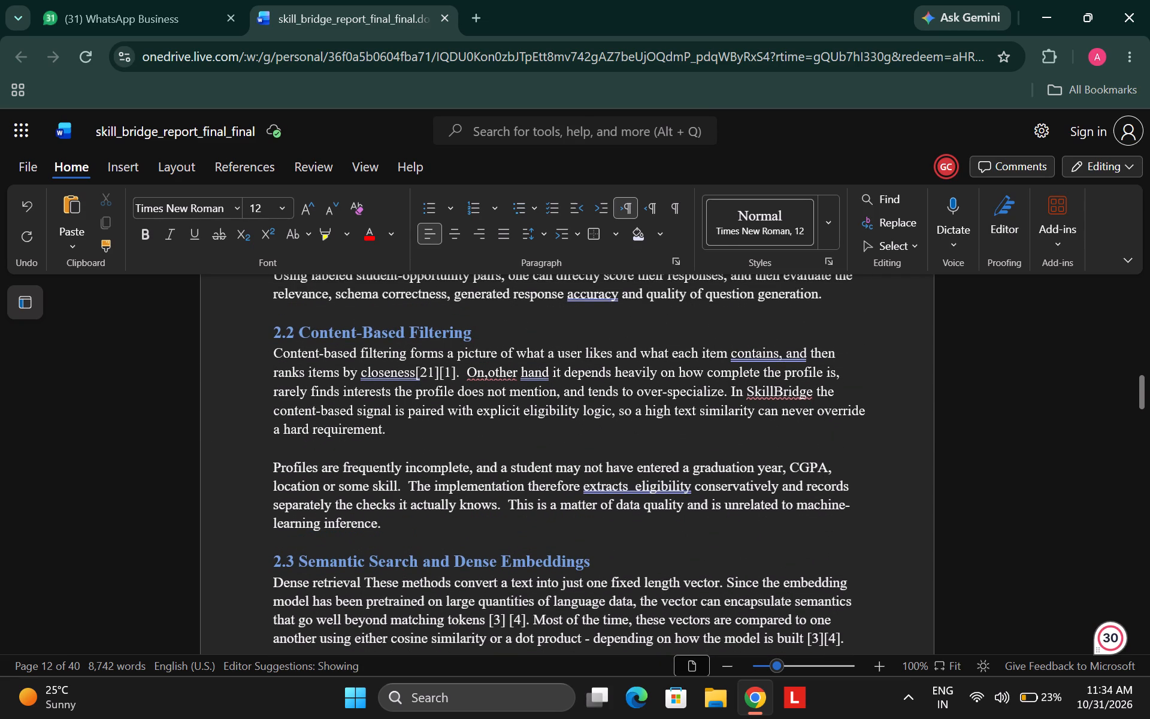
scroll(280, 412, "down", 2)
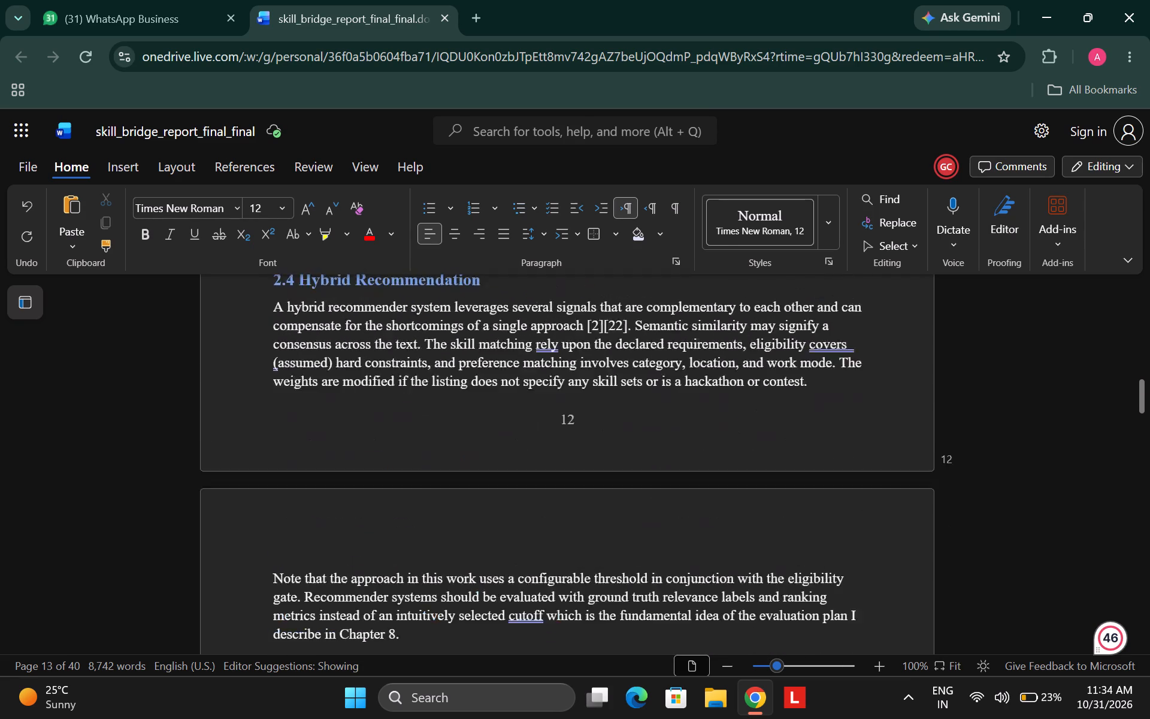
scroll(280, 412, "down", 4)
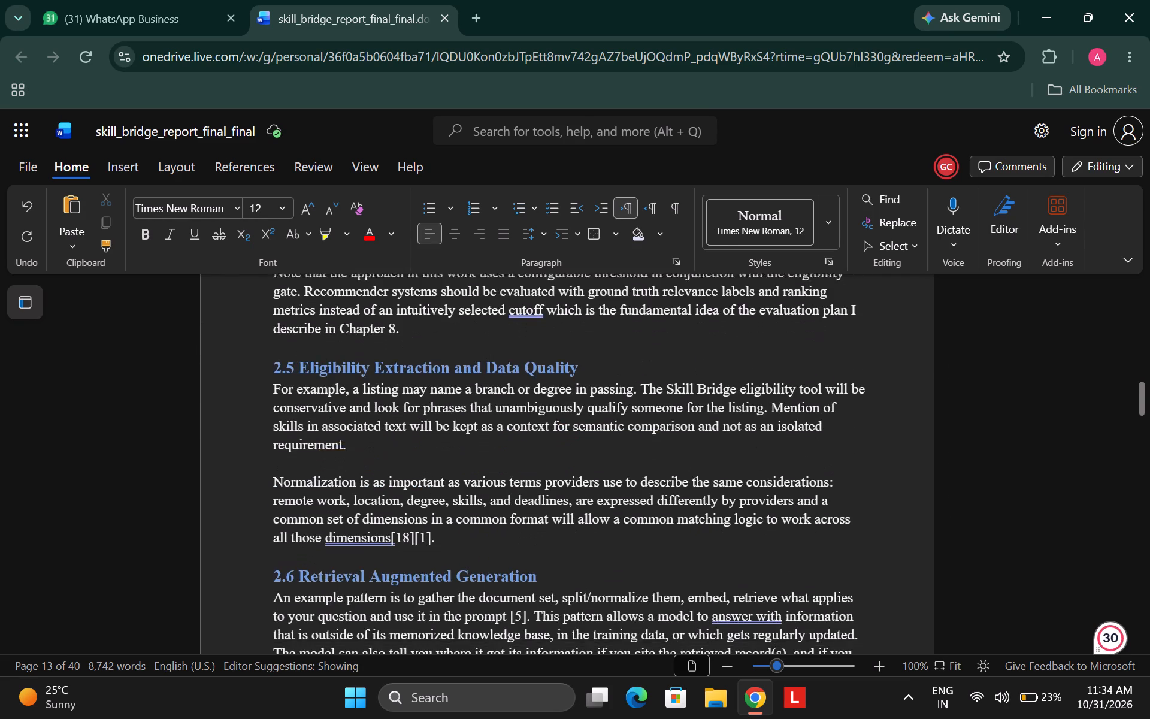
Remove the blank line between the 2.8 Prompt Engineering and Structured Generation heading and its first paragraph.
scroll(280, 412, "down", 3)
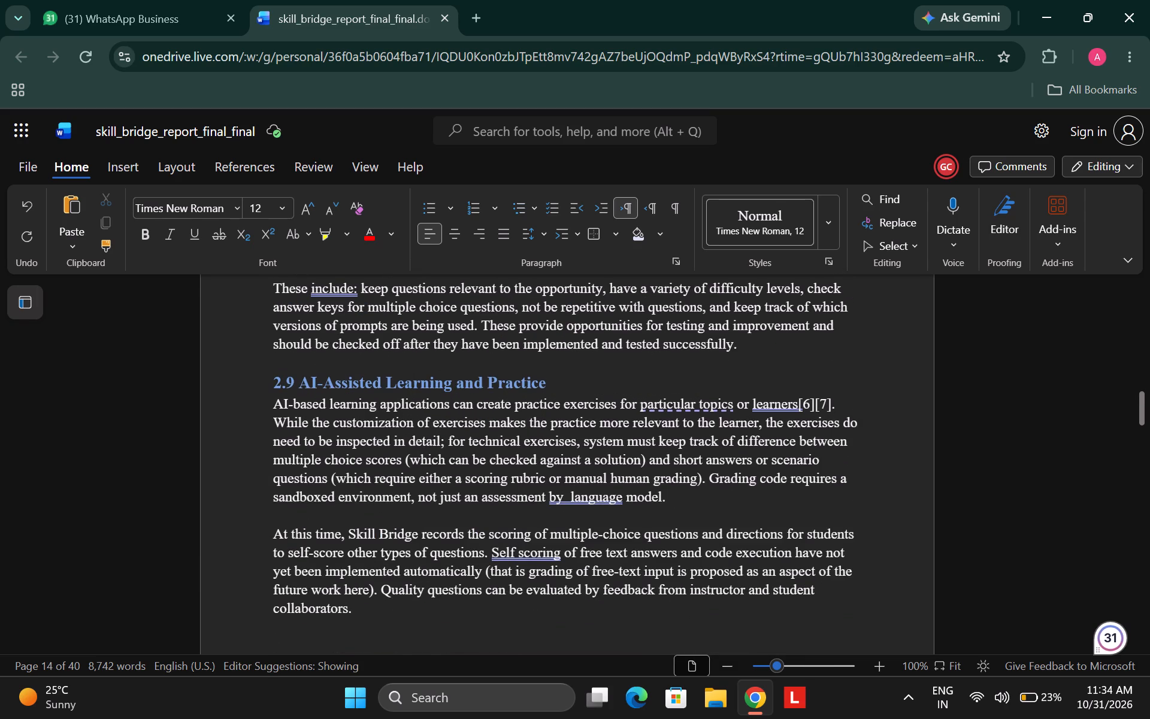
scroll(268, 449, "up", 2)
left_click(325, 401)
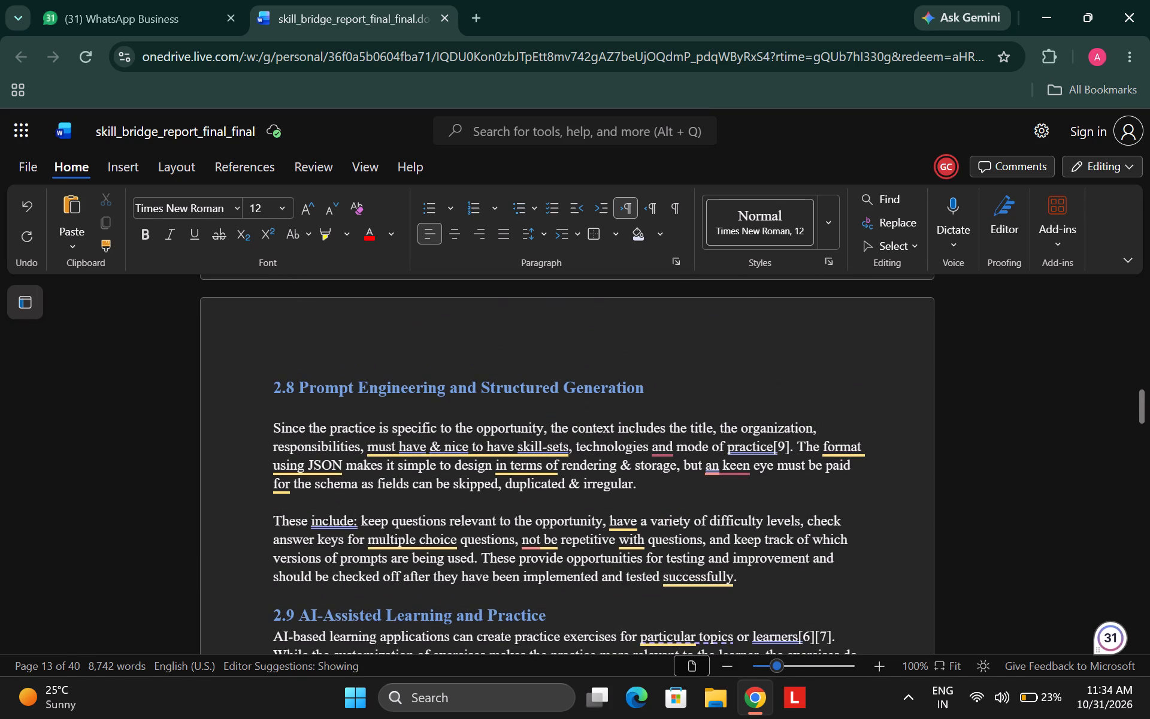
key("BackSpace")
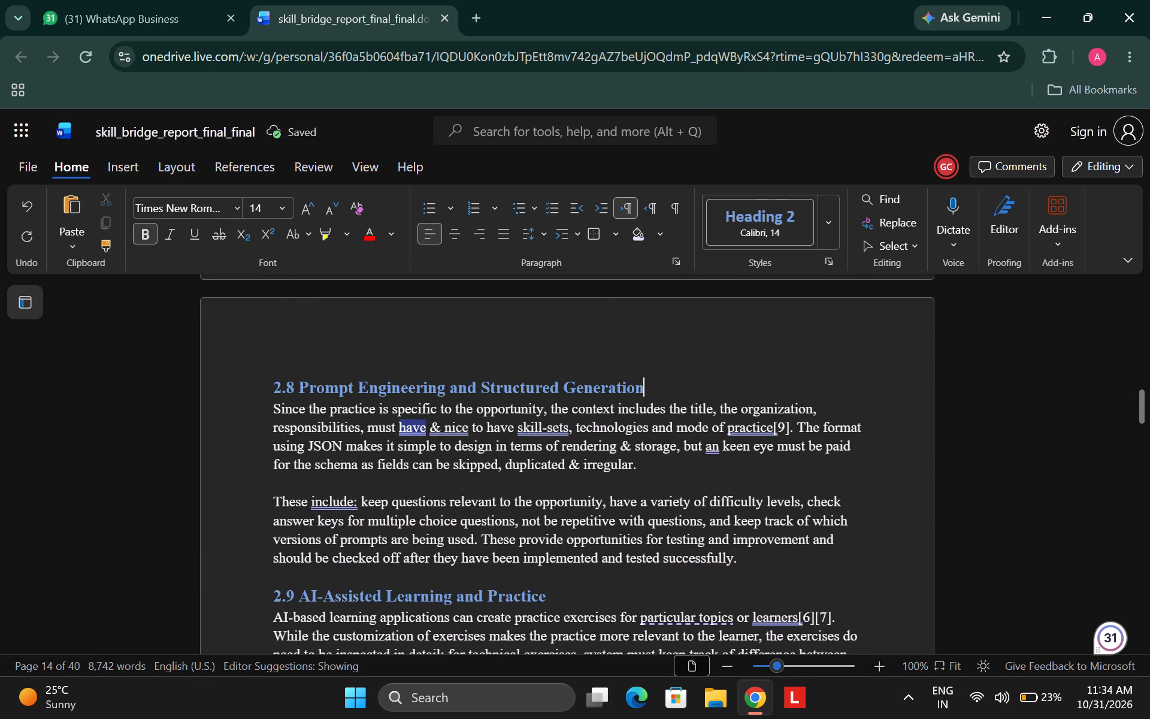
Remove the blank line between the 2.10 Data Privacy and Responsible AI heading and its paragraph.
scroll(401, 433, "down", 1)
scroll(448, 475, "down", 1)
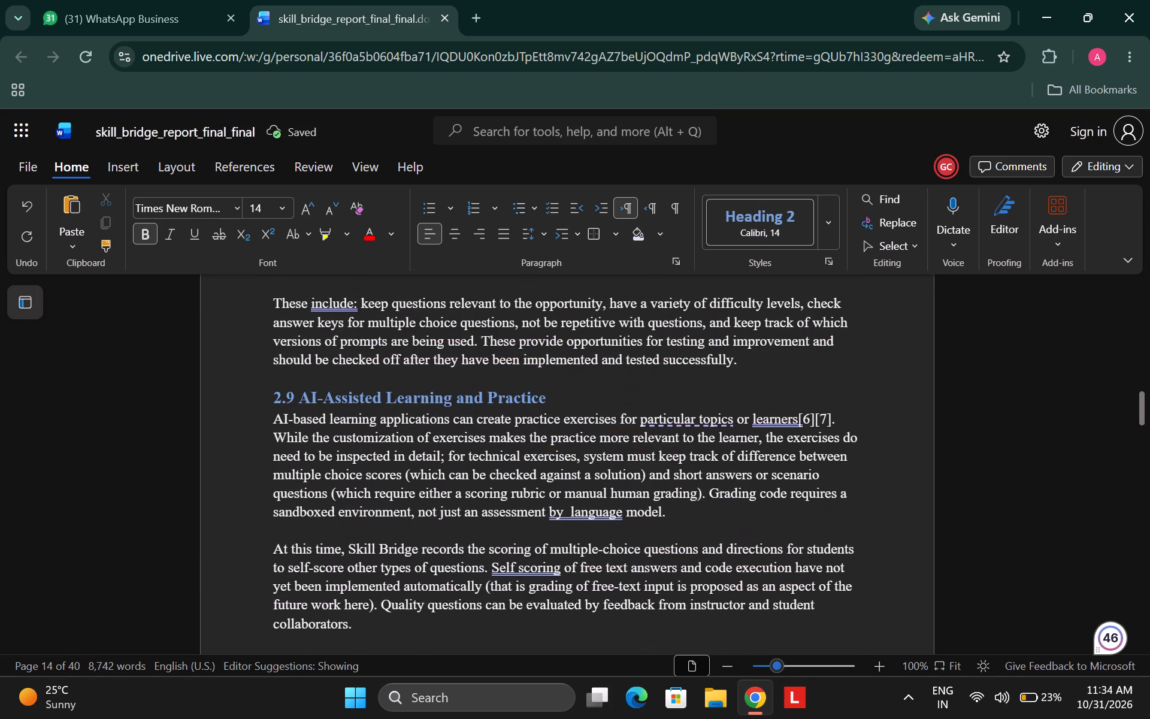
scroll(448, 475, "down", 2)
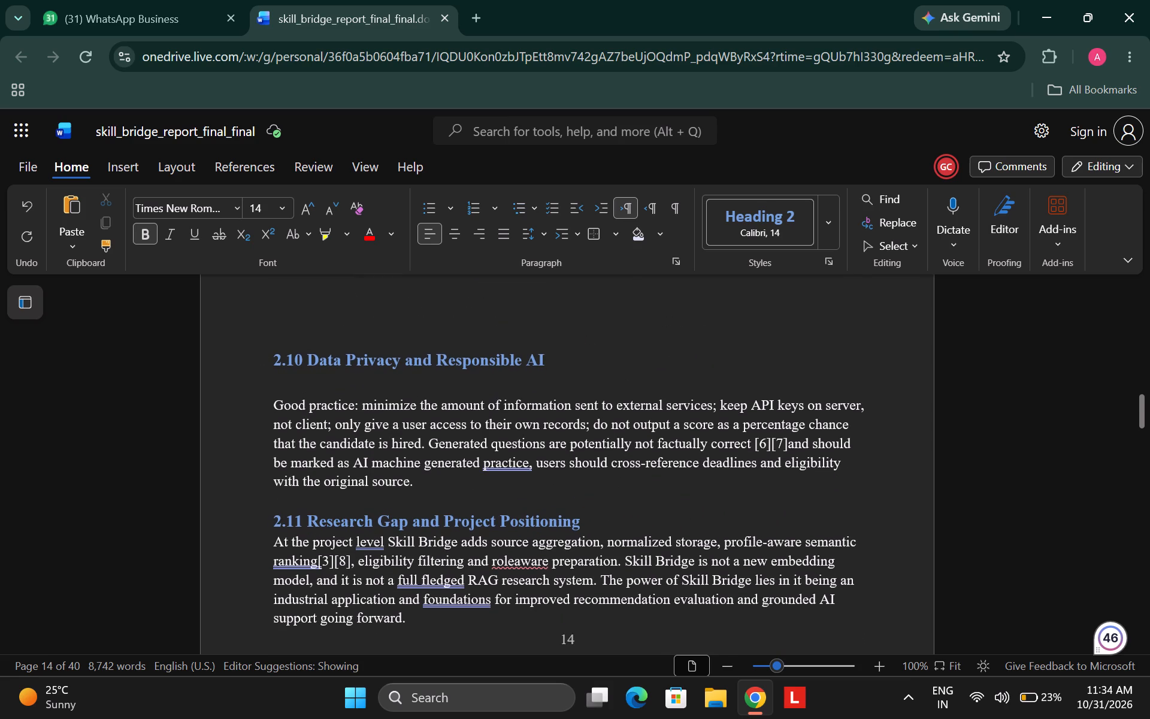
left_click(328, 391)
key("BackSpace")
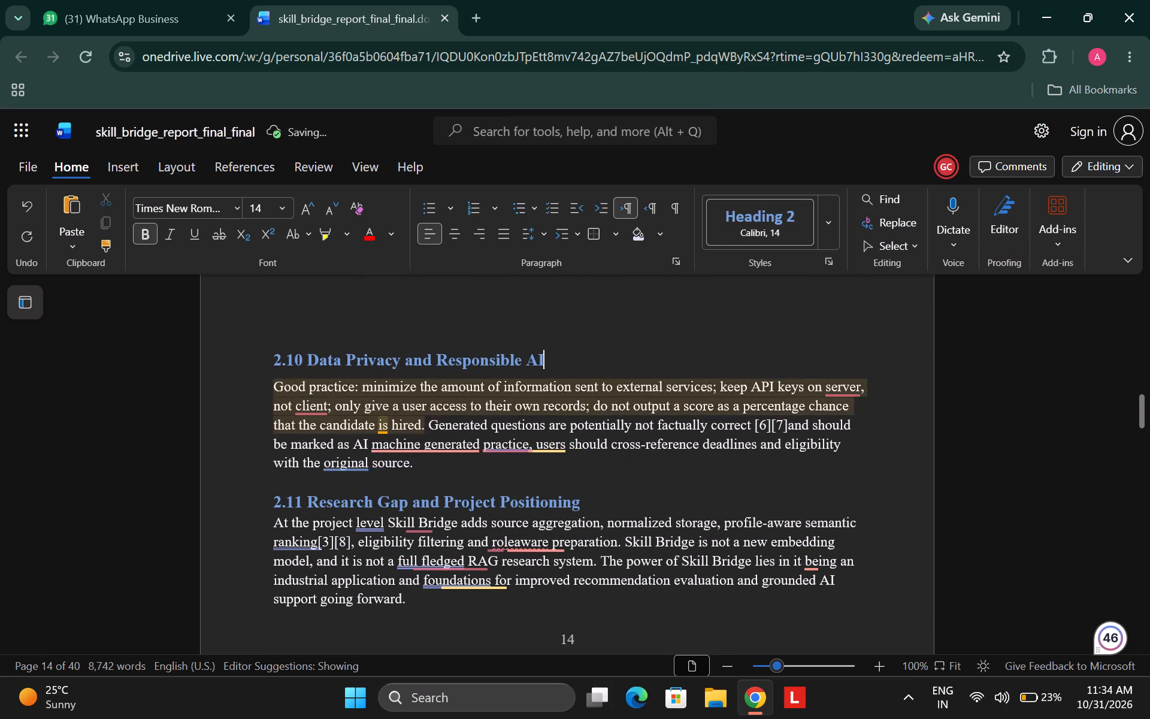
Check the heading, paragraph and table spacing from section 2.11 through section 2.14 Review Conclusion.
scroll(400, 421, "down", 4)
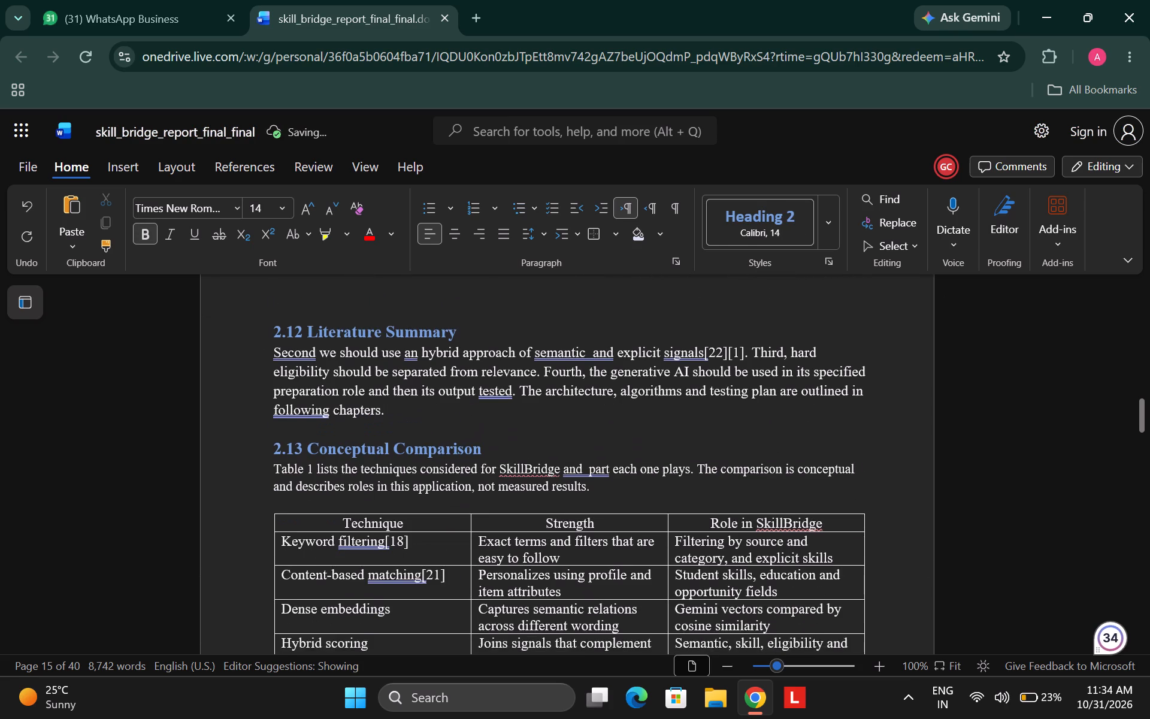
scroll(400, 421, "down", 2)
scroll(400, 421, "up", 2)
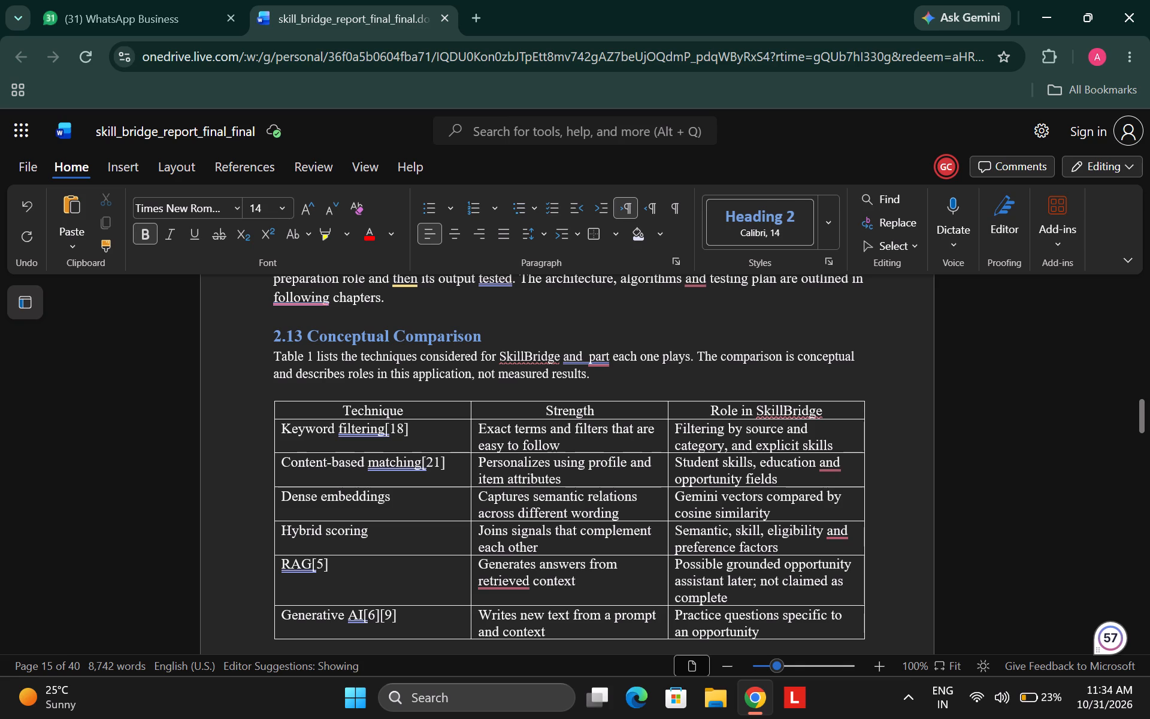
scroll(400, 421, "down", 2)
scroll(477, 500, "down", 1)
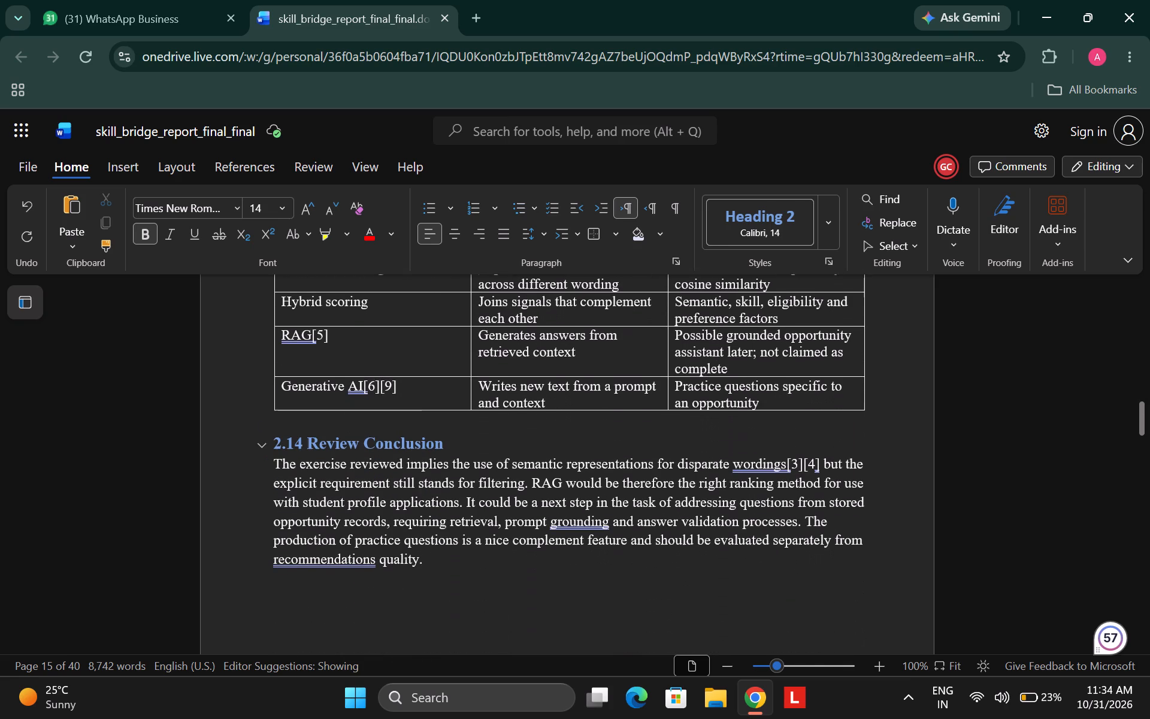
Remove the blank line between the 3.1 Problem Definition heading and its paragraph.
scroll(477, 500, "down", 3)
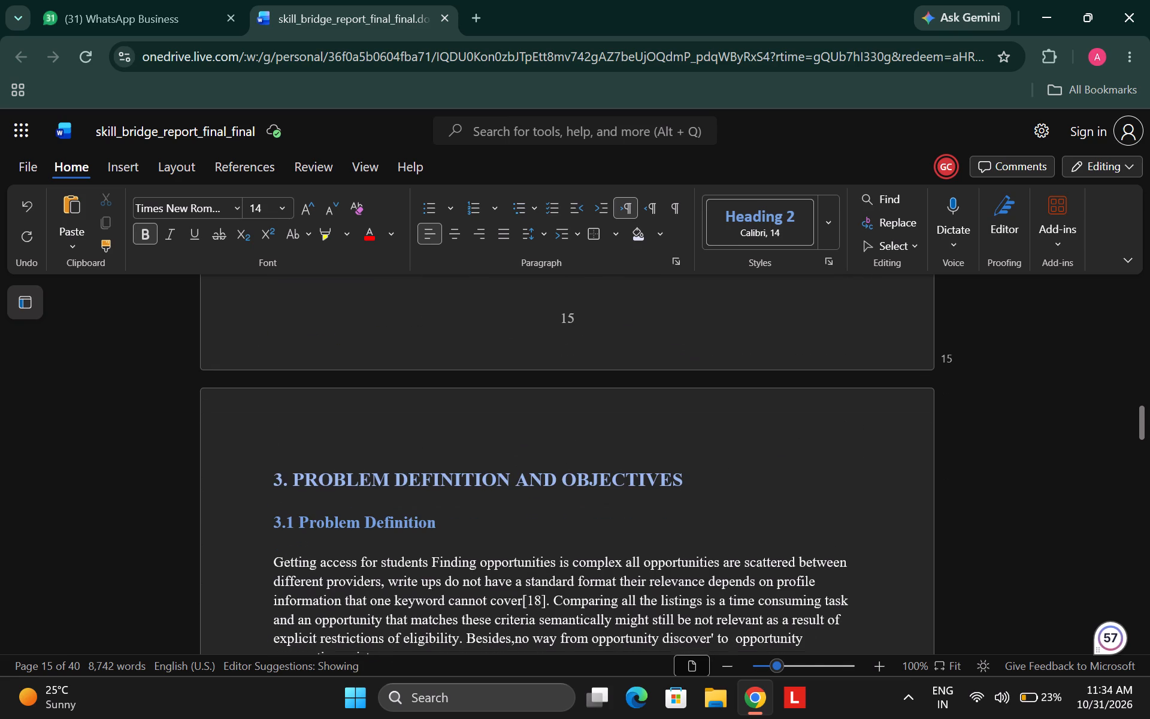
left_click(352, 543)
key("BackSpace")
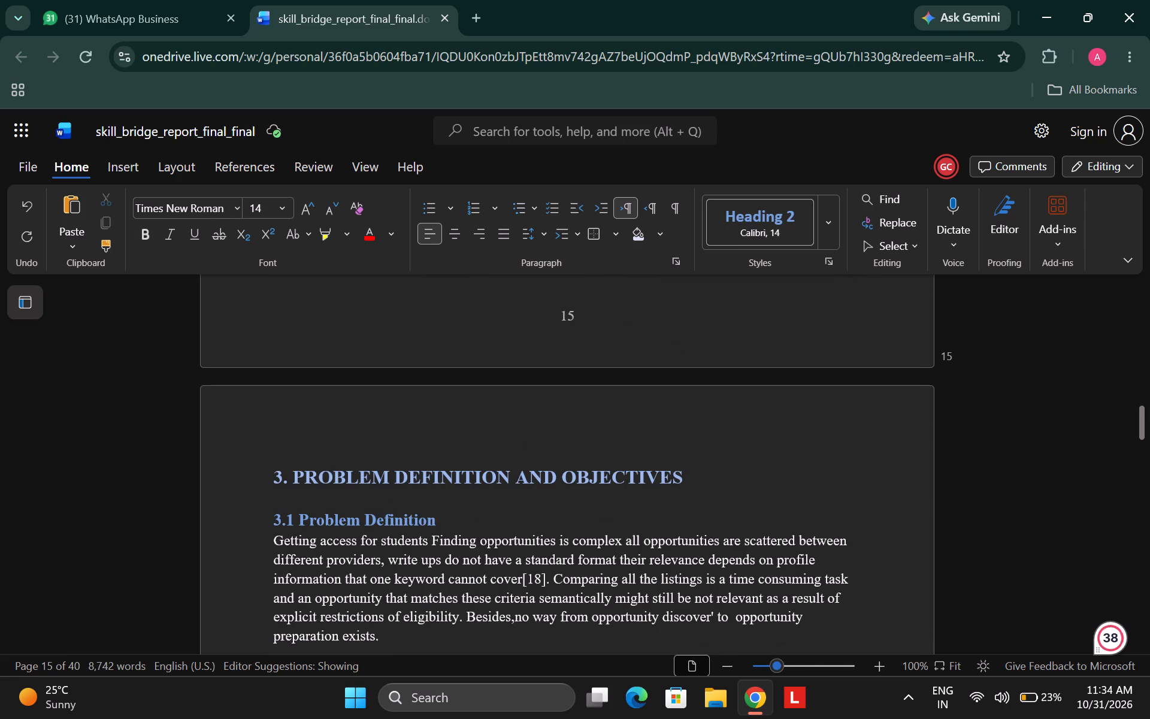
Remove the blank line between the 3.2 Objectives heading and its numbered list.
scroll(352, 543, "down", 1)
left_click(339, 587)
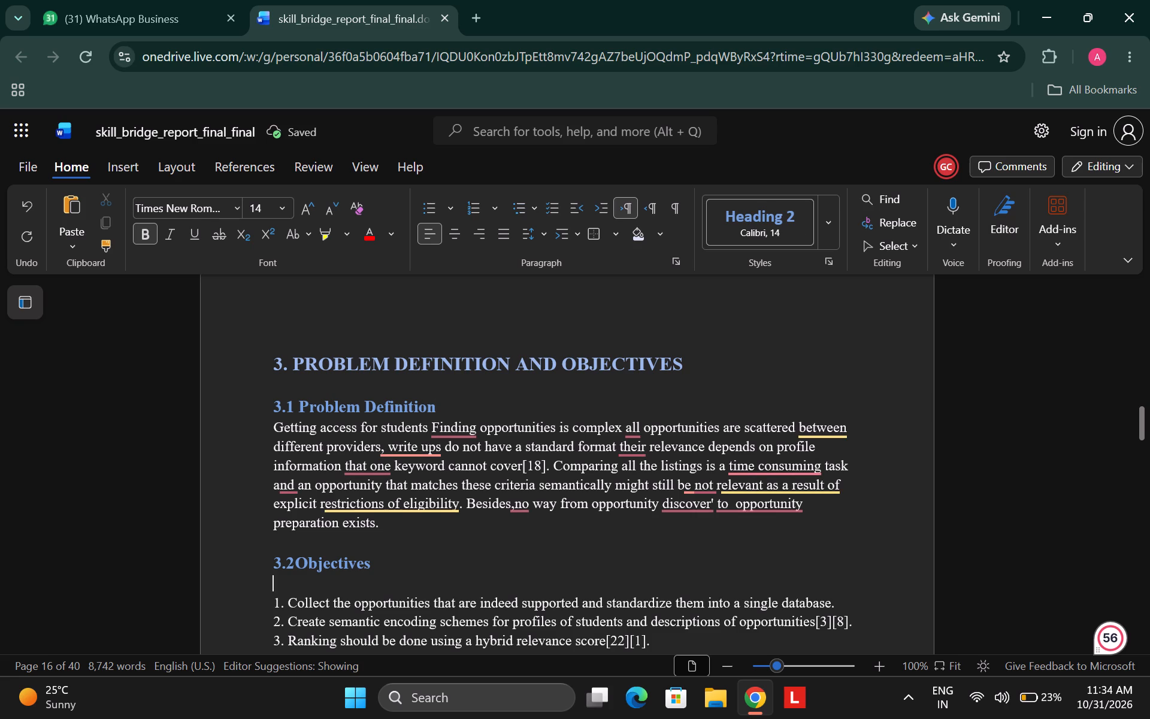
key("BackSpace")
Remove the blank line between the 3.3 Functional Requirements heading and its numbered list.
scroll(339, 587, "down", 1)
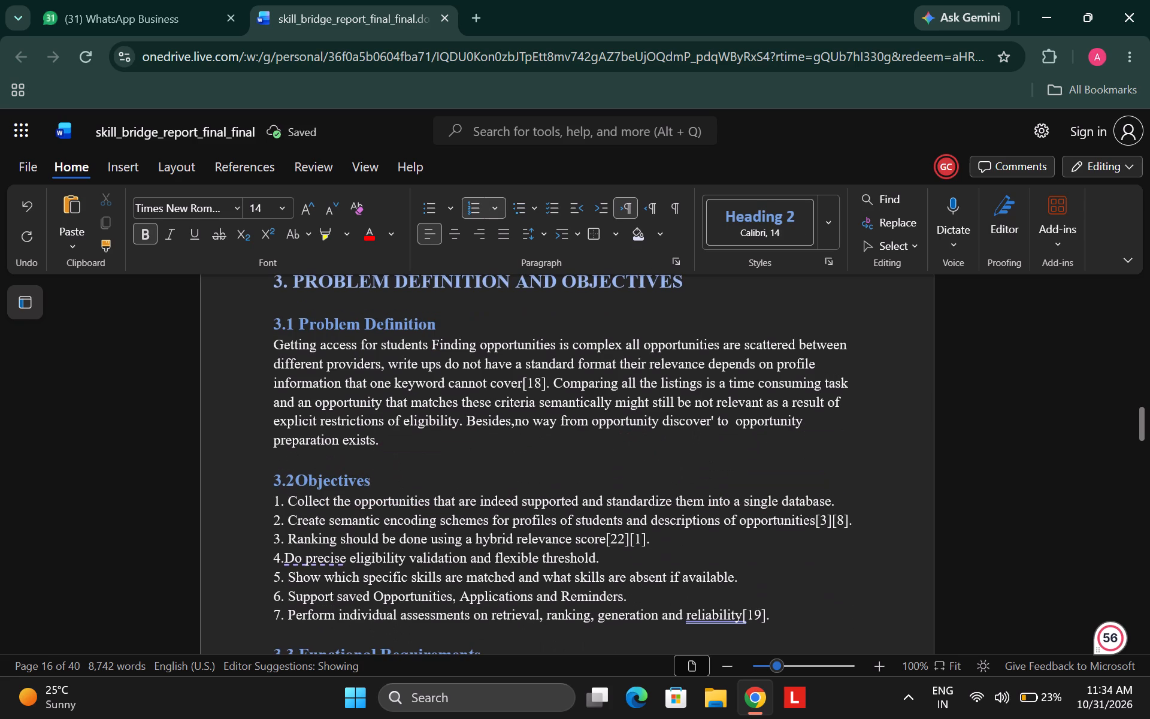
scroll(416, 600, "down", 1)
left_click(363, 577)
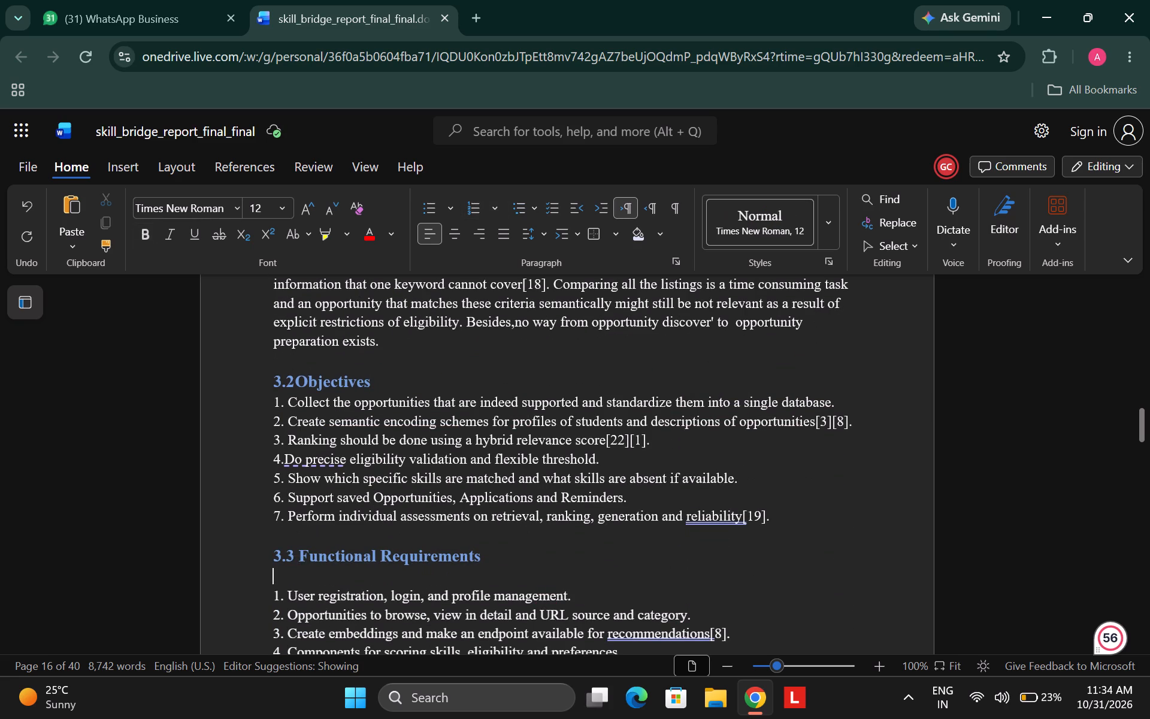
key("BackSpace")
Remove the blank line between the 3.4 Non-Functional Requirements heading and its numbered list.
scroll(363, 577, "down", 2)
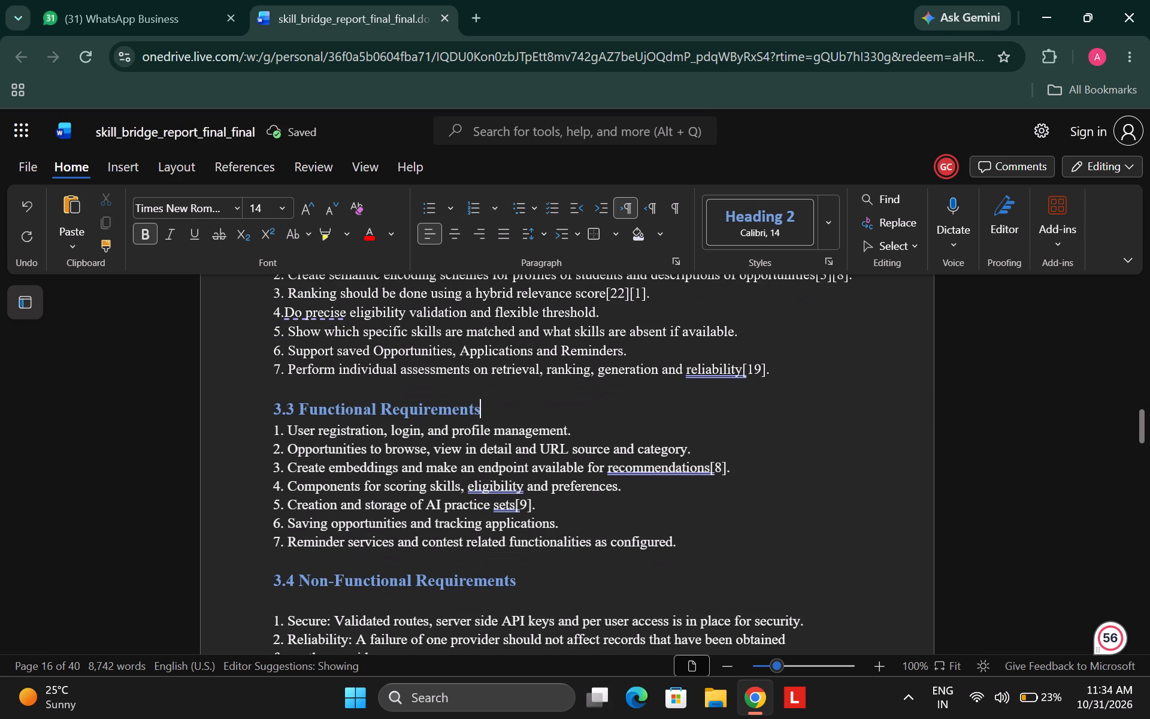
left_click(329, 606)
key("BackSpace")
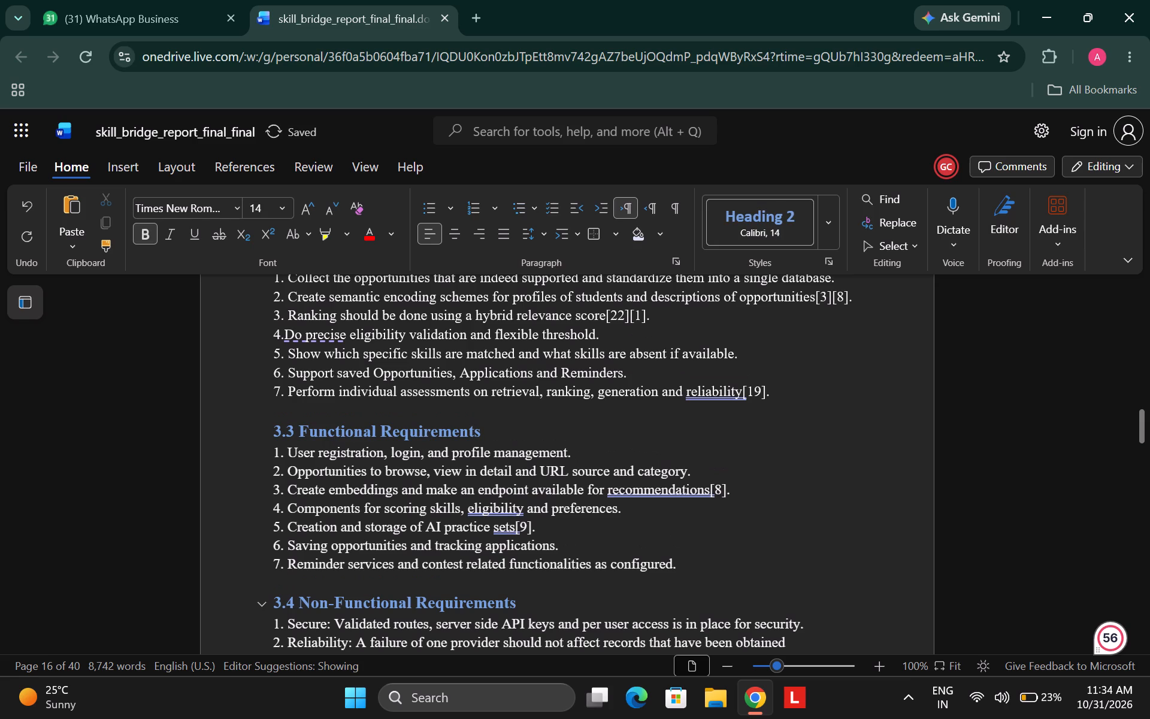
Remove the blank line between the 4.1 System Overview heading and its first paragraph.
scroll(329, 606, "down", 4)
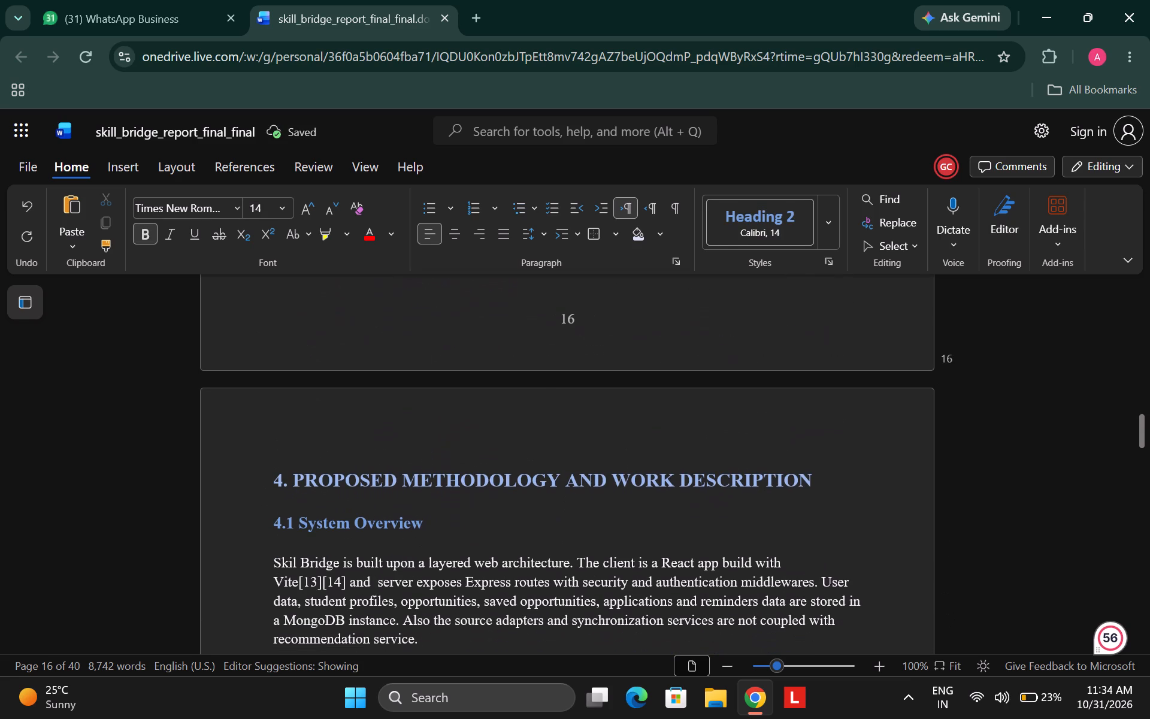
left_click(311, 546)
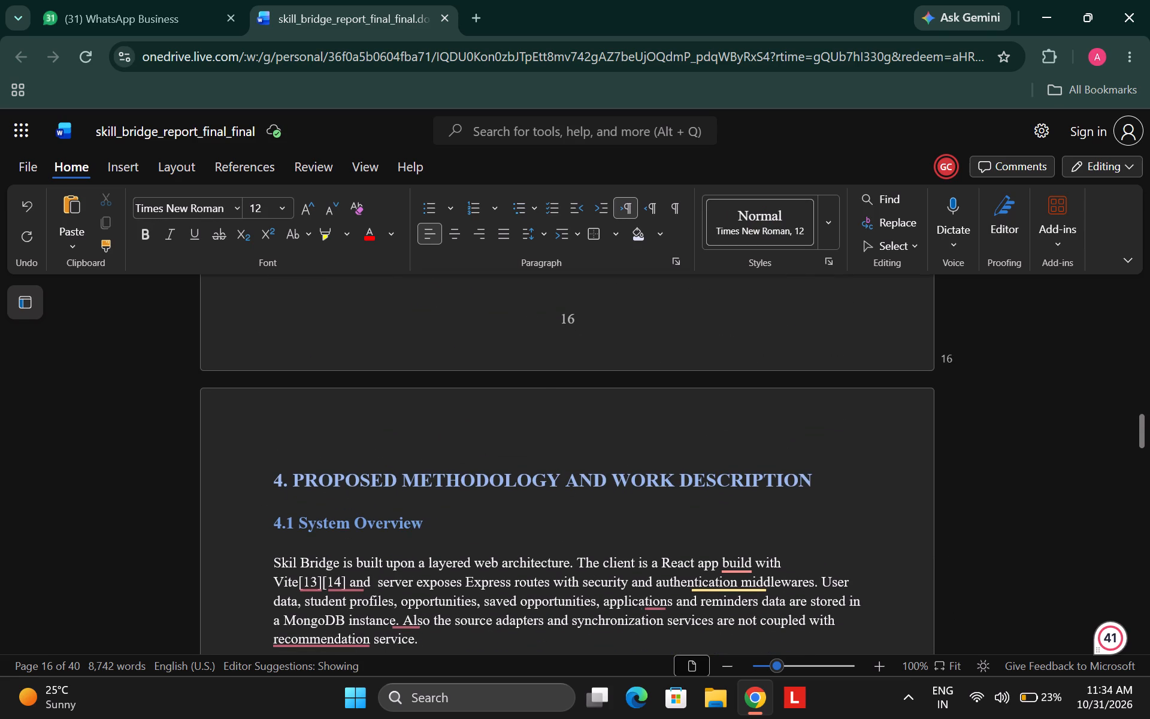
key("BackSpace")
Remove the blank line between the 4.2 Opportunity Collection and Normalization heading and its first paragraph.
scroll(311, 546, "down", 2)
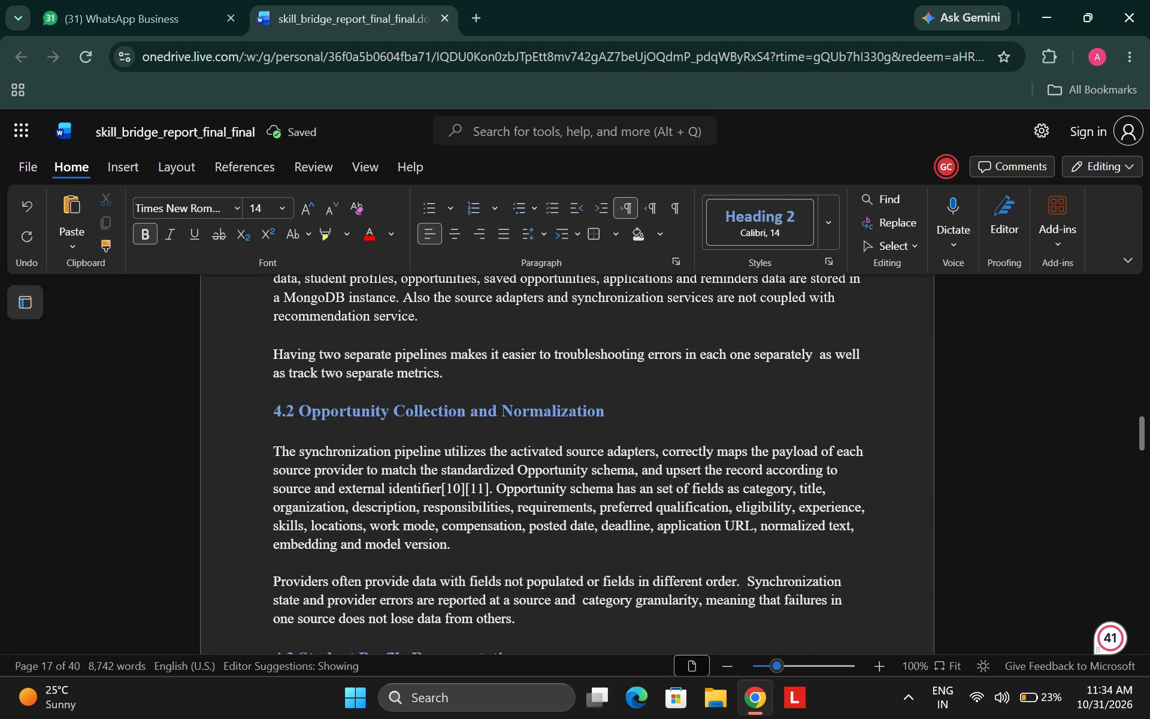
left_click(328, 435)
key("BackSpace")
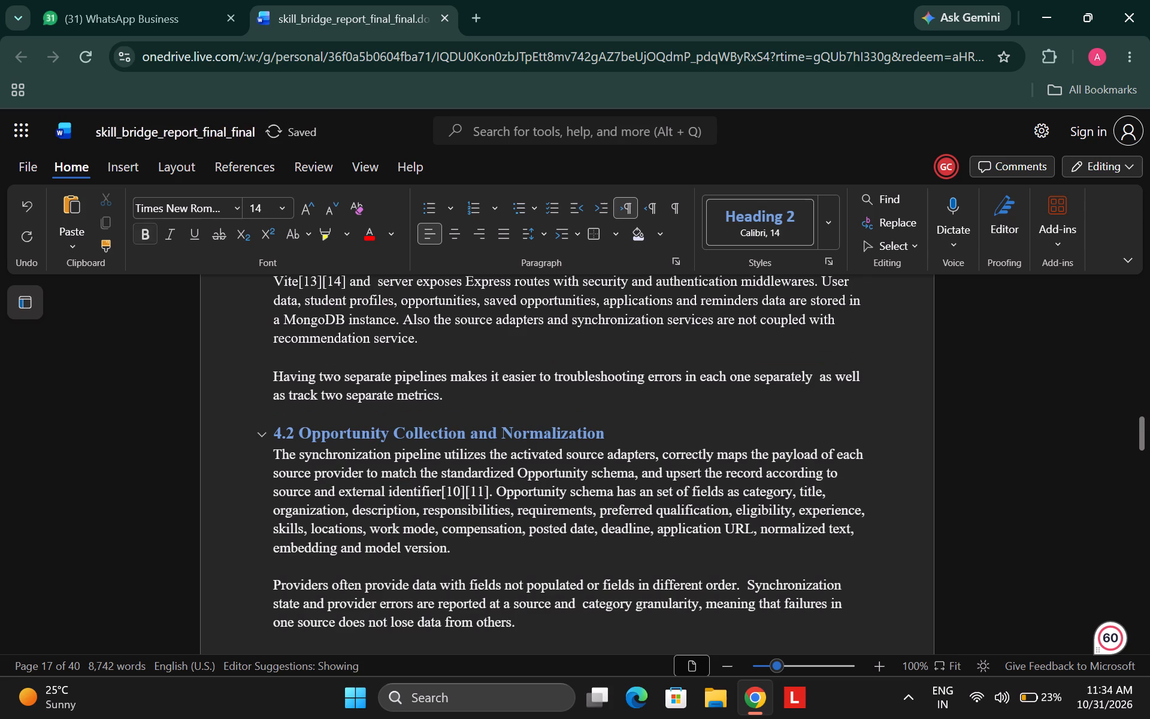
Remove the blank line between the 4.3 Student Profile Representation heading and its paragraph.
scroll(328, 435, "down", 1)
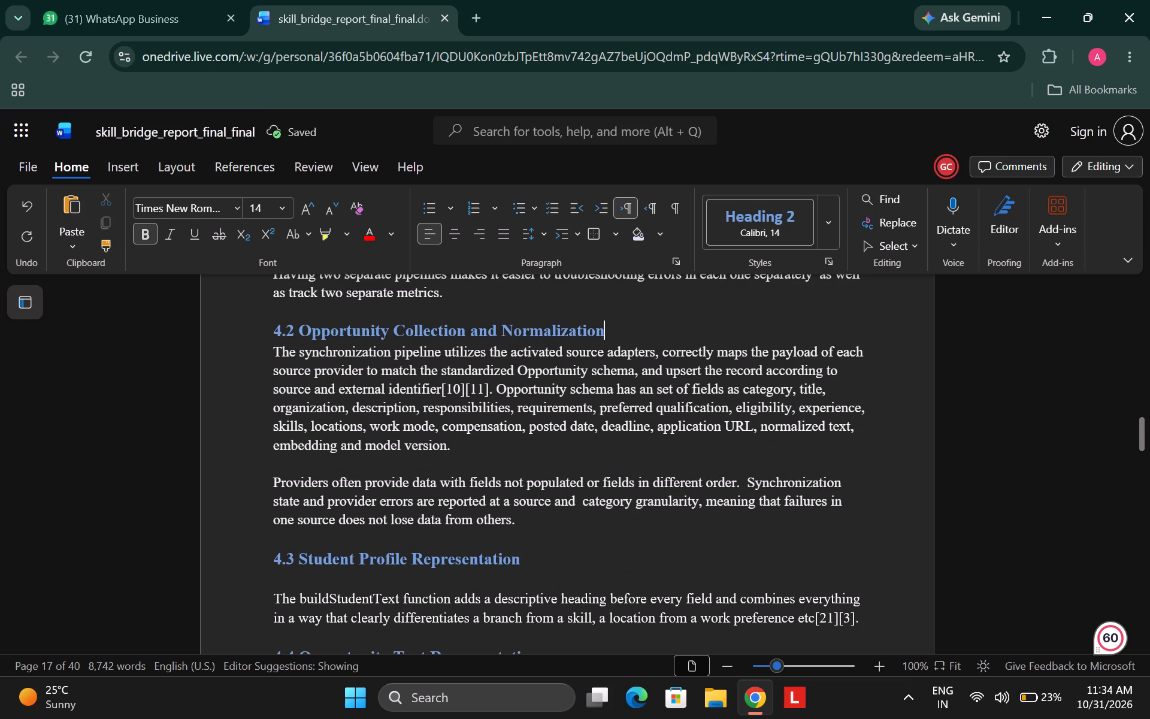
left_click(298, 573)
key("BackSpace")
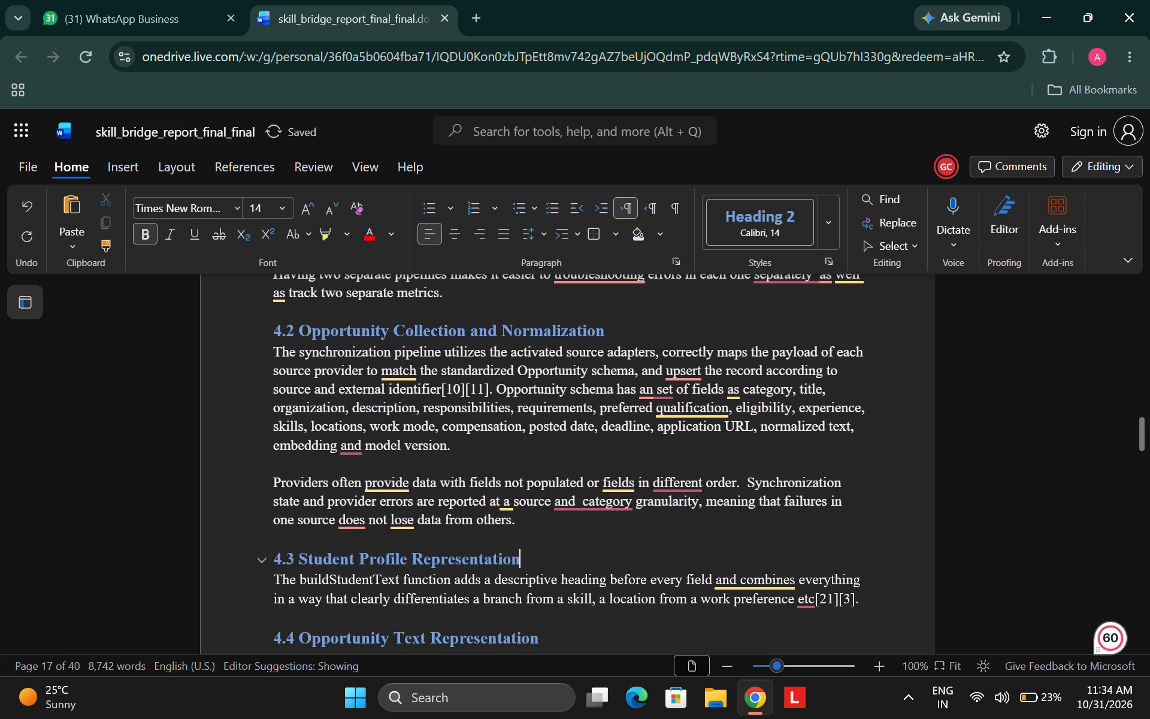
Remove the blank line between the 4.4 Opportunity Text Representation heading and its paragraph.
scroll(434, 556, "down", 1)
left_click(390, 564)
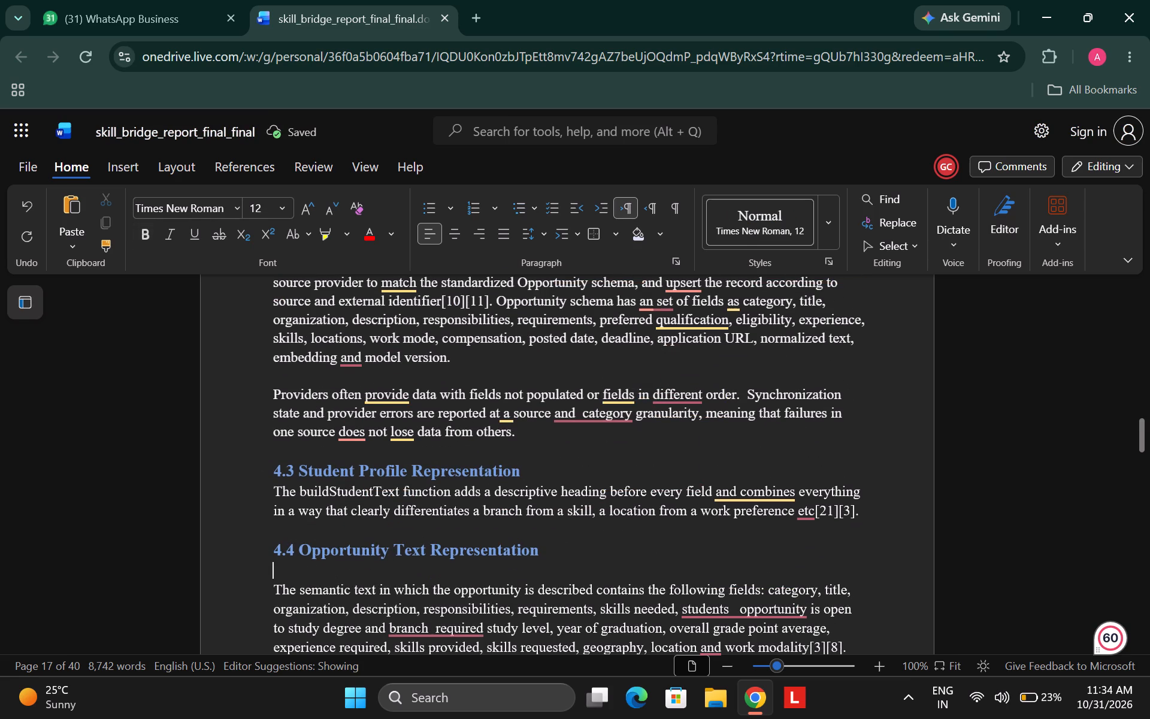
key("BackSpace")
Remove the blank line between the 4.5 Embedding Generation heading and its first paragraph.
scroll(390, 564, "down", 1)
scroll(486, 567, "down", 1)
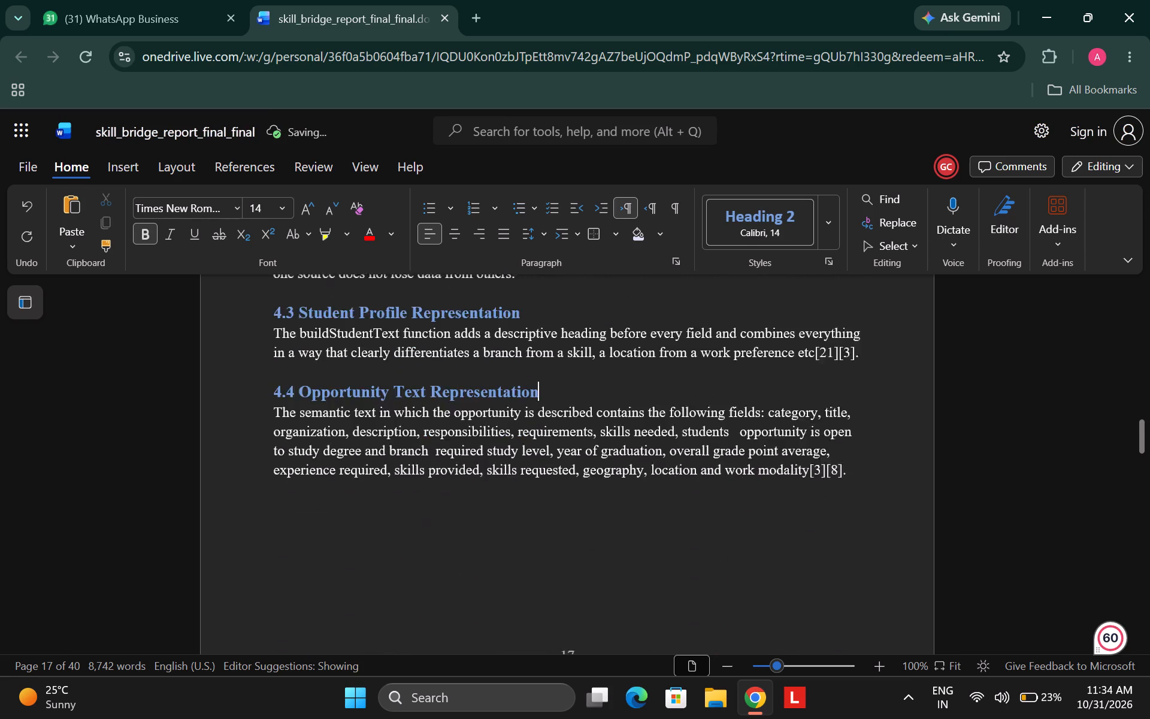
scroll(486, 567, "down", 2)
left_click(393, 539)
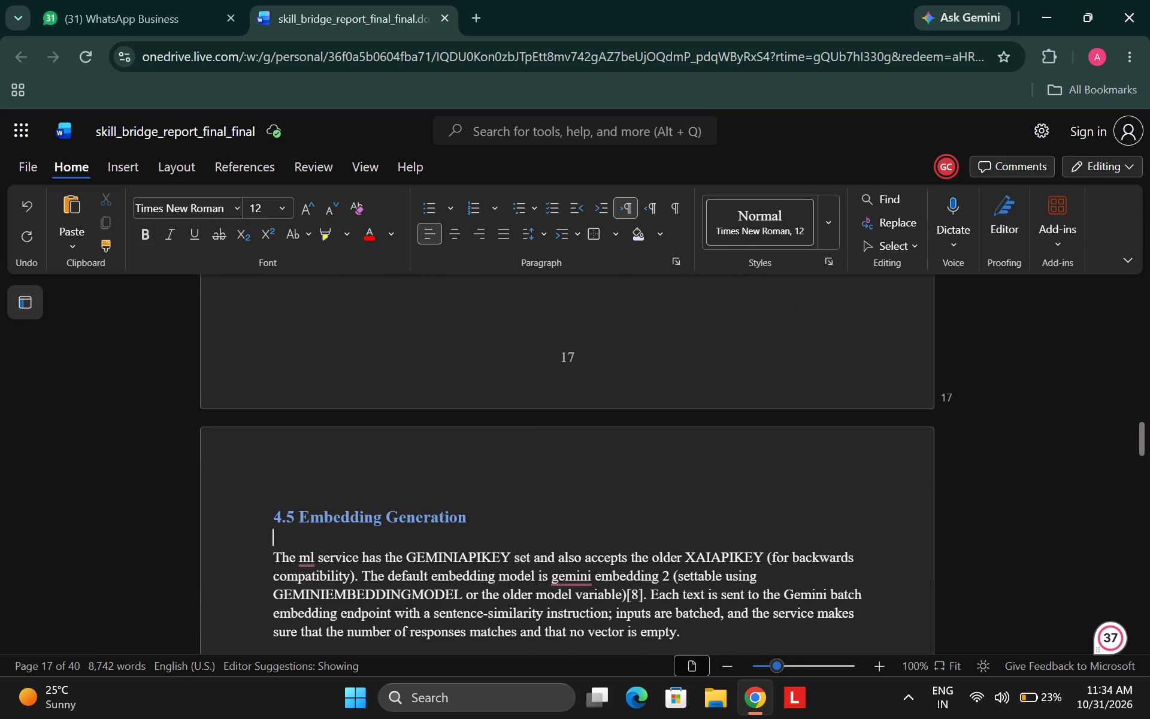
key("BackSpace")
Remove the blank line between the 4.6 Semantic Similarity heading and its paragraph.
scroll(393, 539, "down", 2)
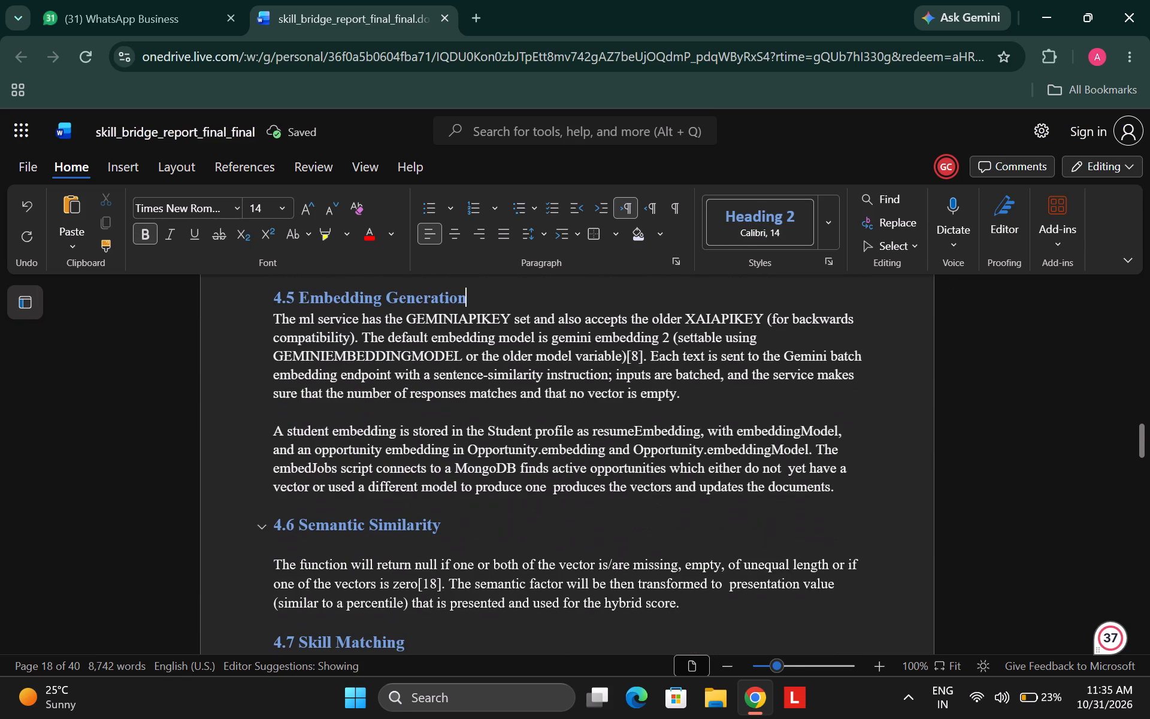
left_click(346, 544)
key("BackSpace")
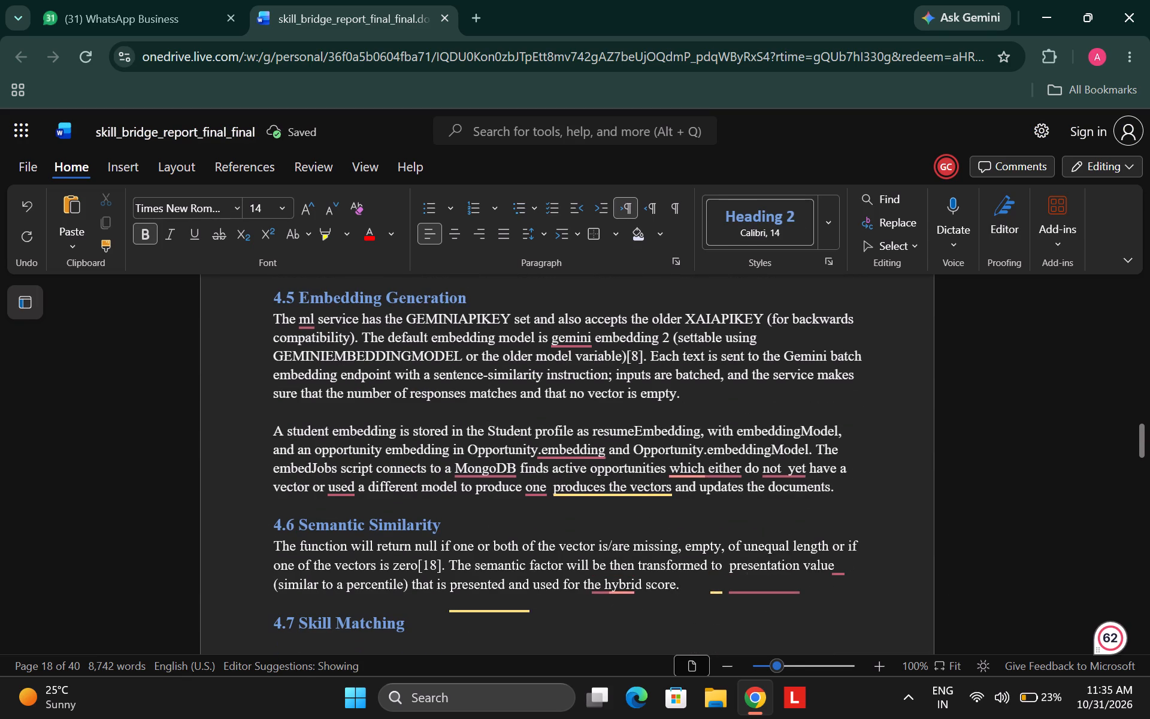
Remove the blank line between the 4.7 Skill Matching heading and its paragraph.
scroll(441, 555, "down", 1)
left_click(359, 514)
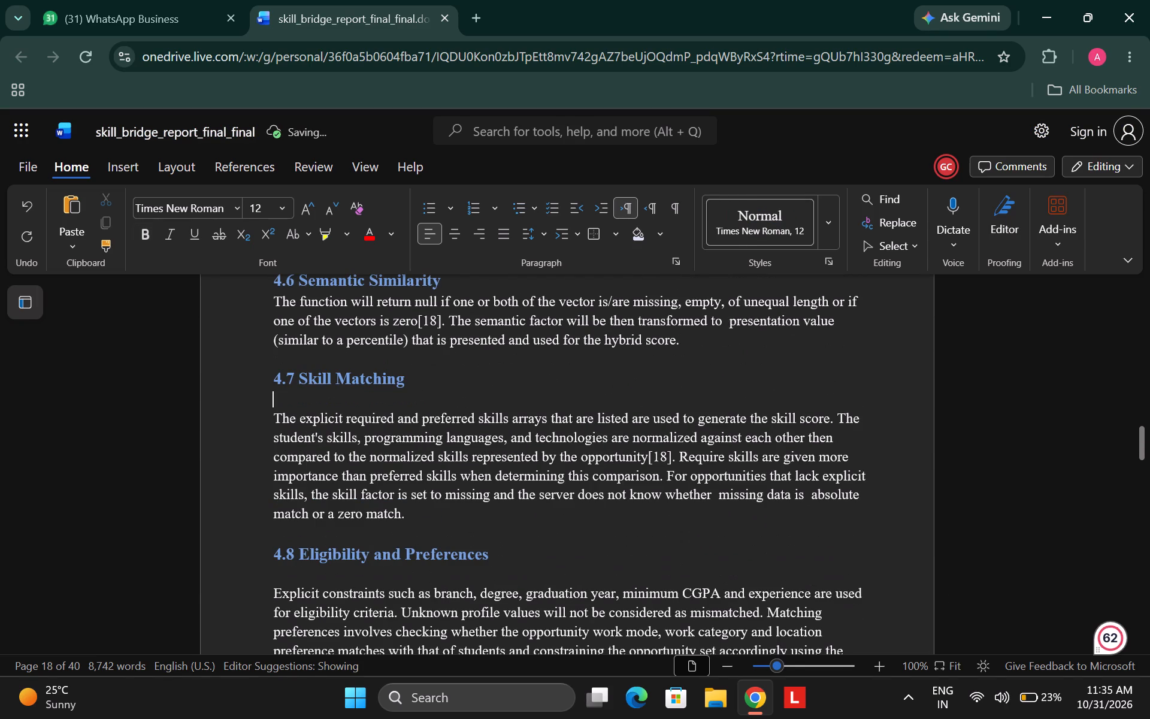
key("BackSpace")
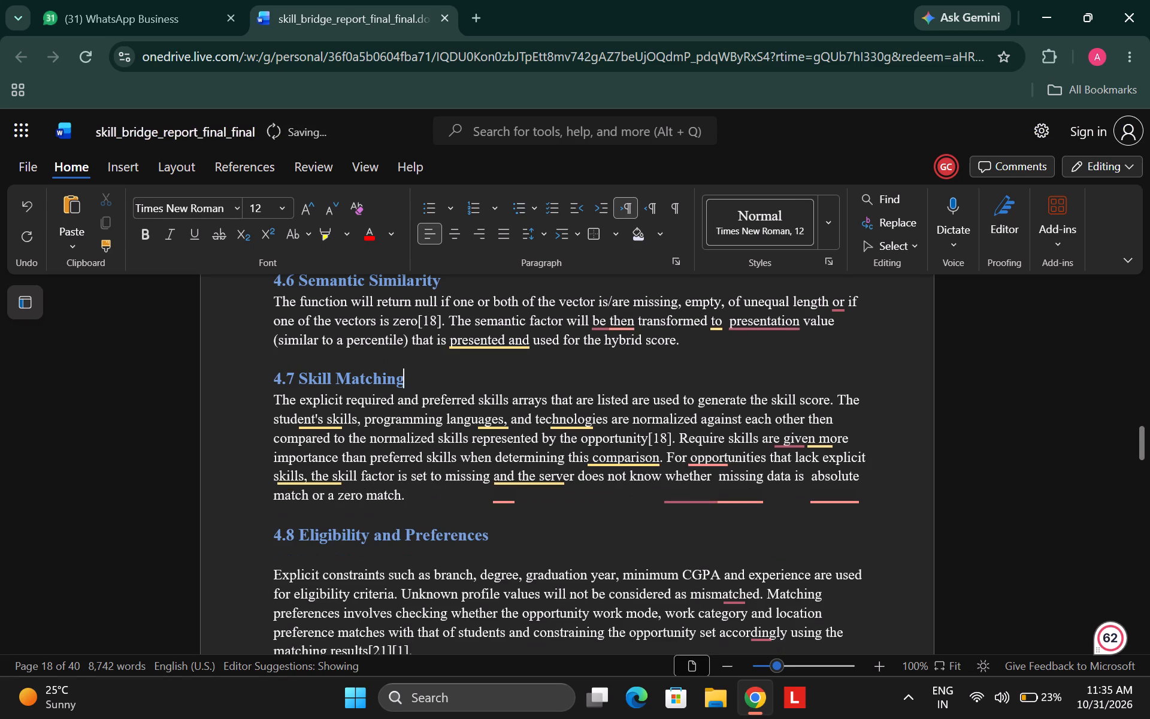
Remove the blank line between the 4.8 Eligibility and Preferences heading and its paragraph.
left_click(327, 553)
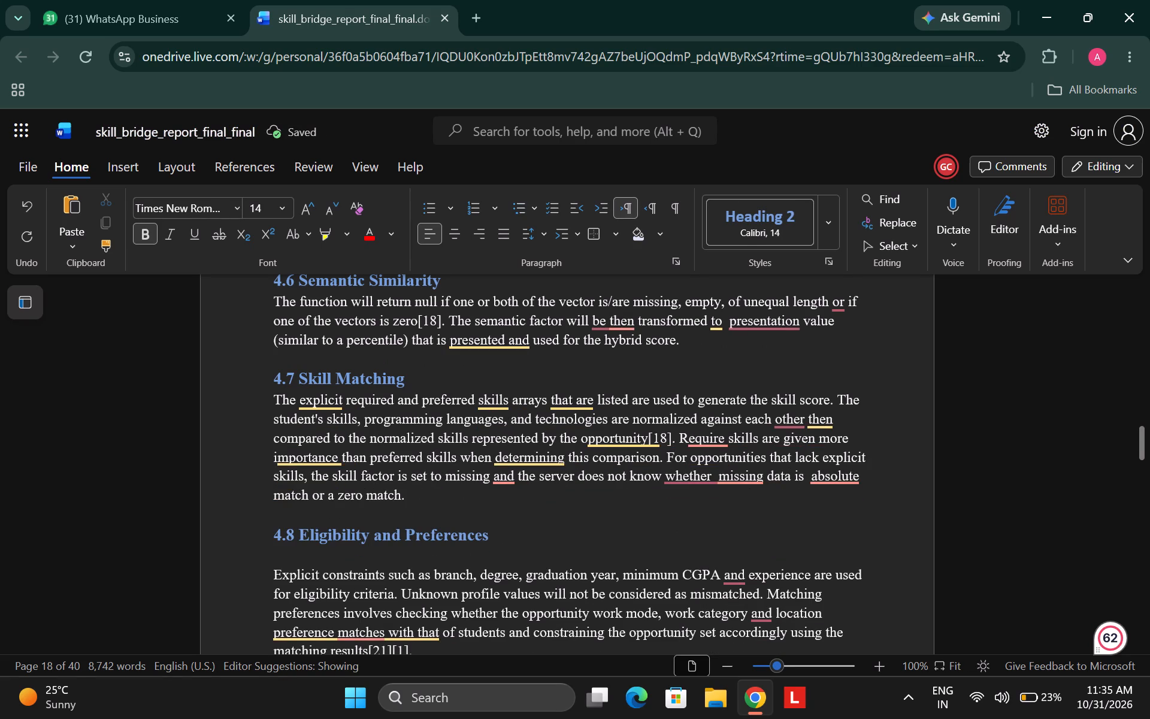
key("BackSpace")
Remove the blank line between the 4.9 Hybrid Score Composition heading and its first paragraph.
scroll(327, 553, "up", 1)
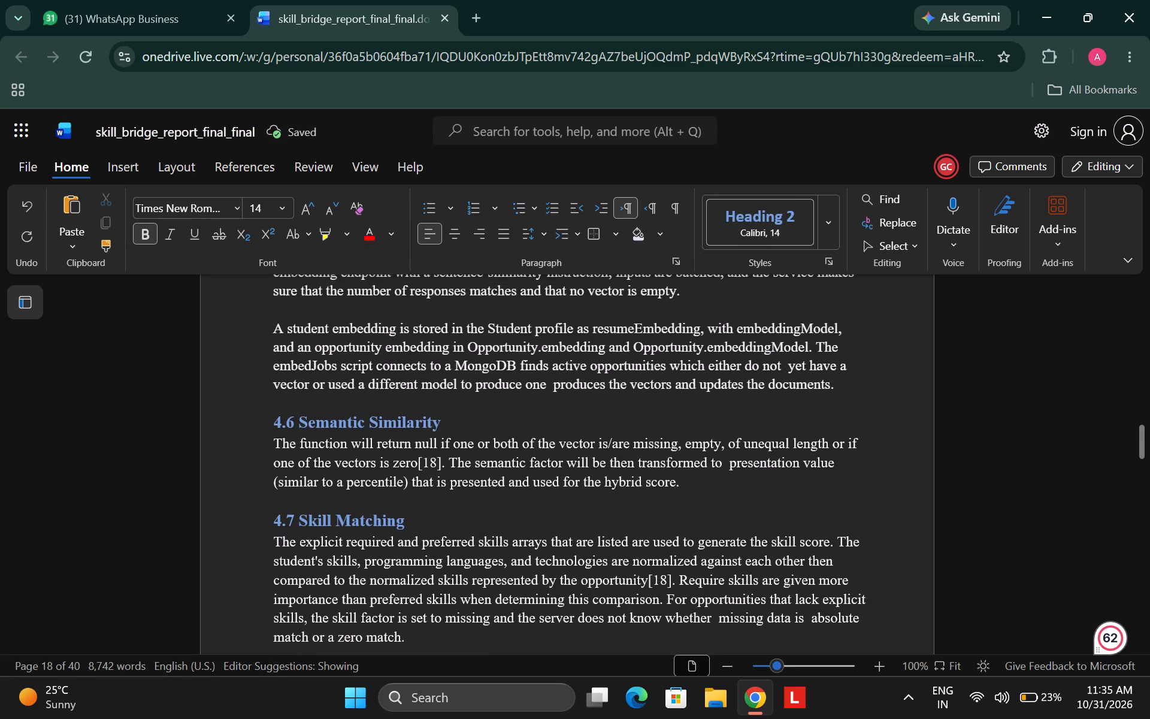
scroll(327, 553, "down", 5)
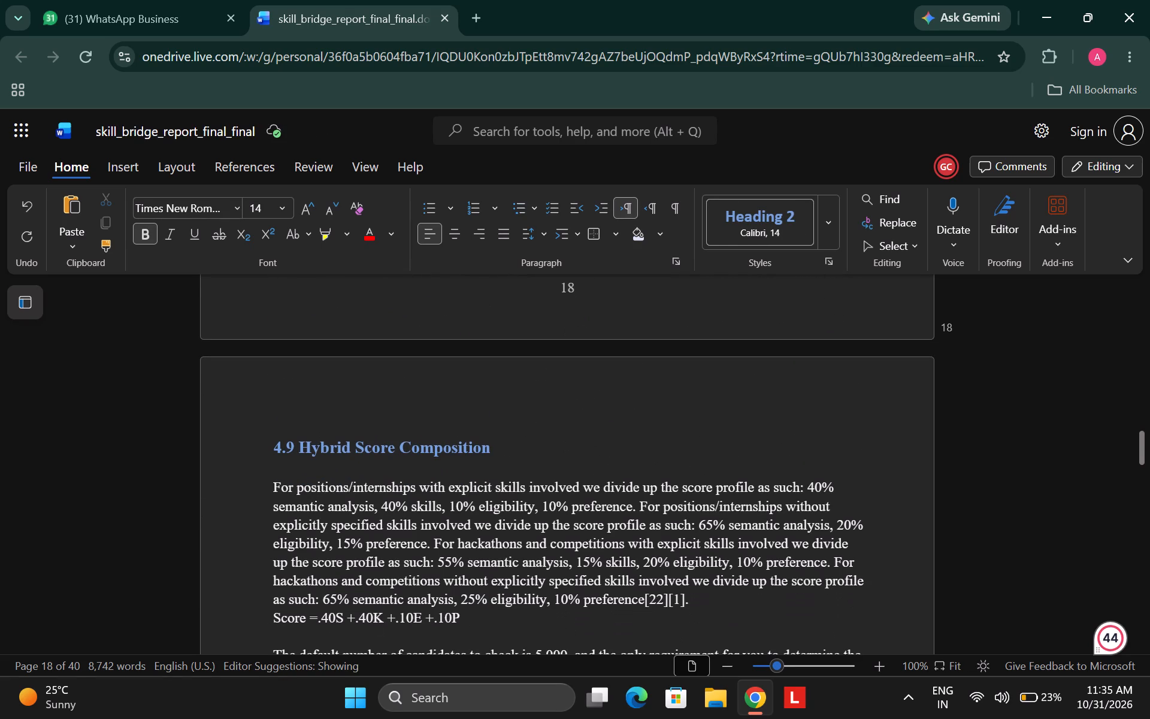
left_click(317, 464)
key("BackSpace")
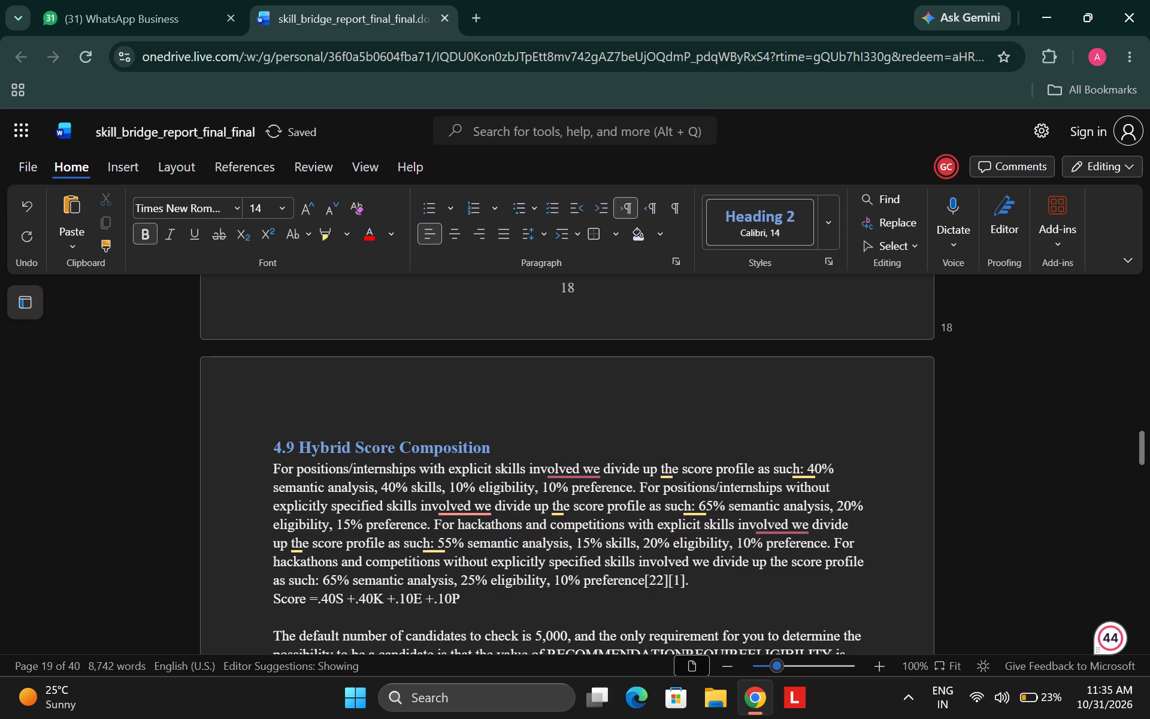
scroll(426, 500, "down", 2)
left_click(383, 507)
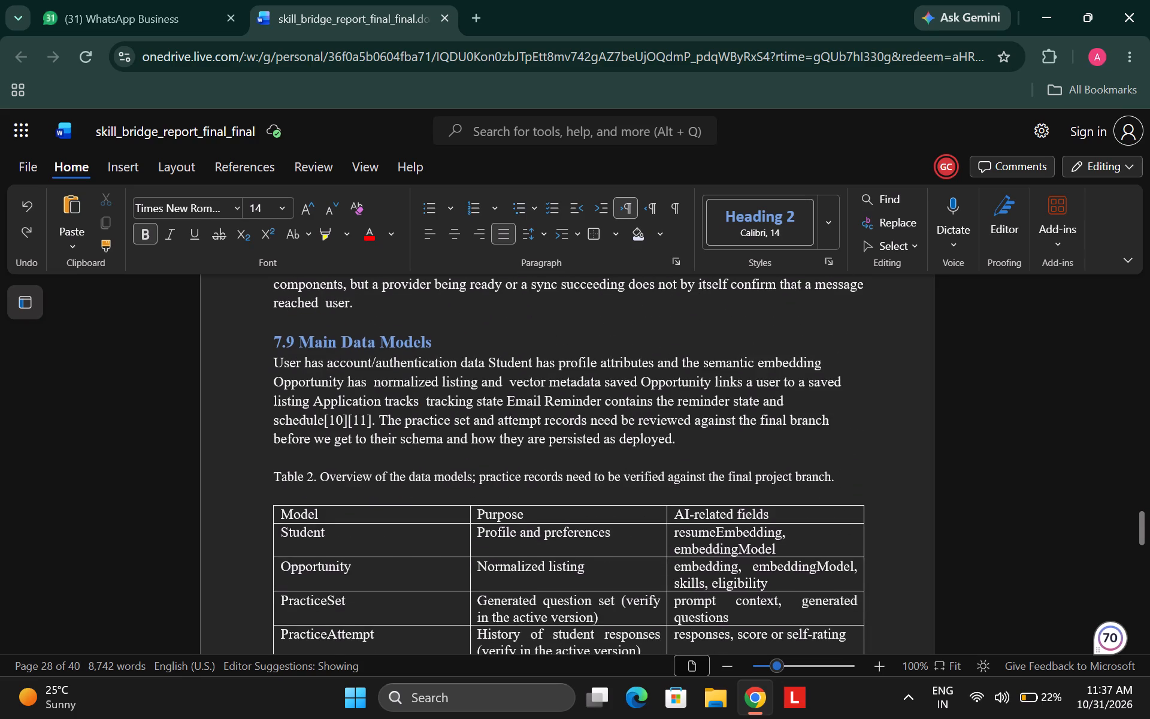
scroll(474, 462, "down", 4)
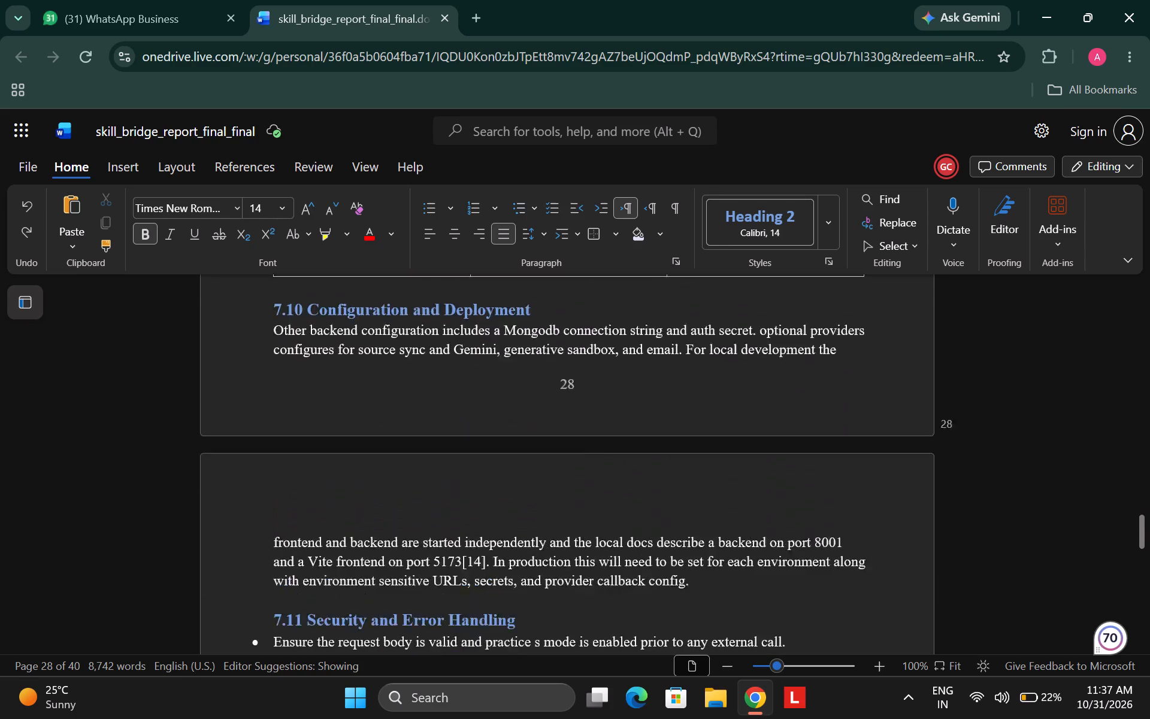
scroll(474, 462, "down", 3)
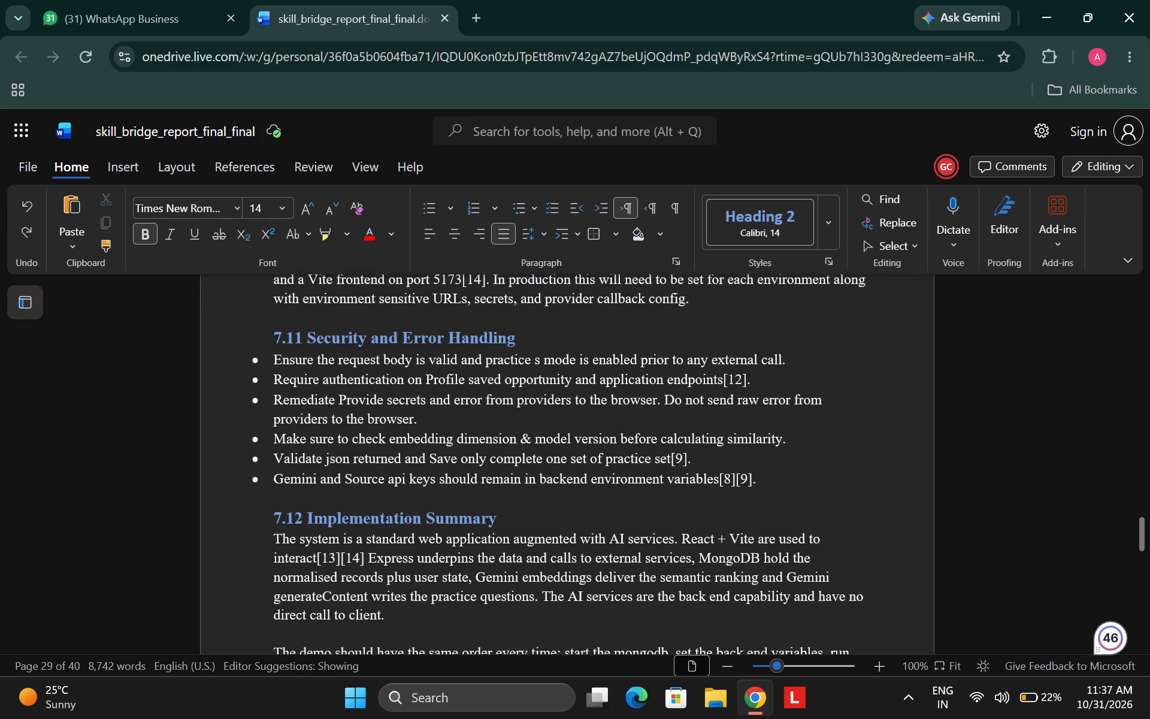
scroll(474, 462, "down", 4)
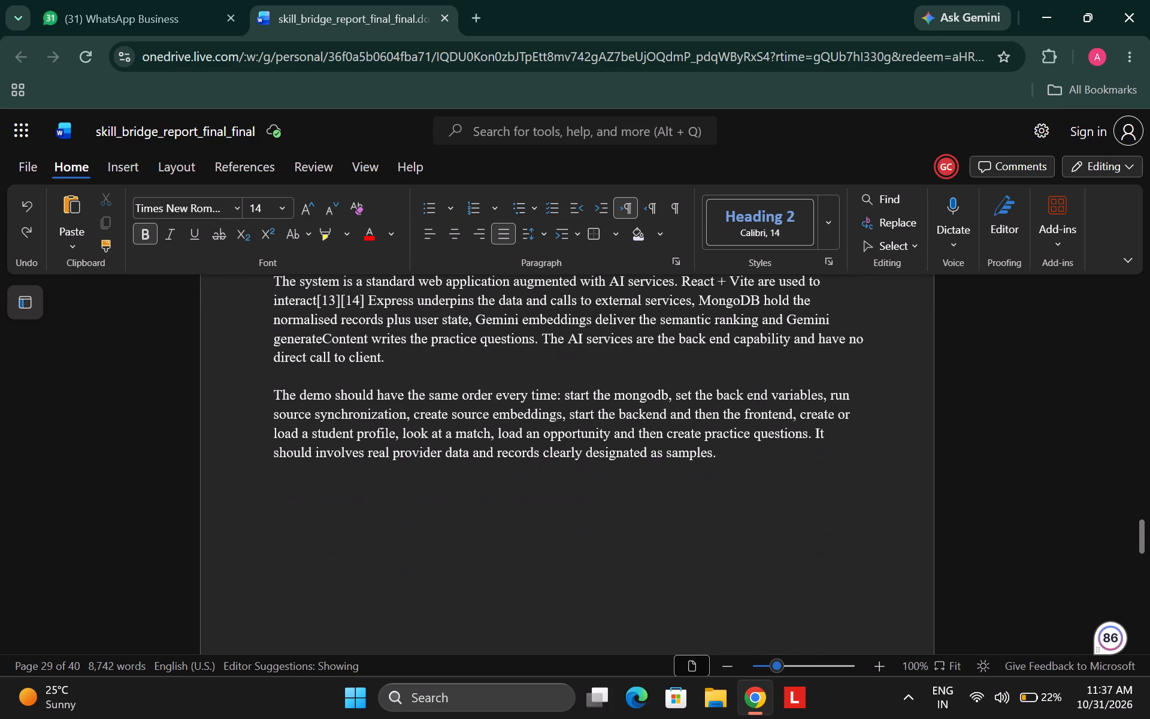
Remove the blank line between the 8.4 Comparative Analysis heading and its introductory paragraph in section 8.
scroll(474, 462, "down", 5)
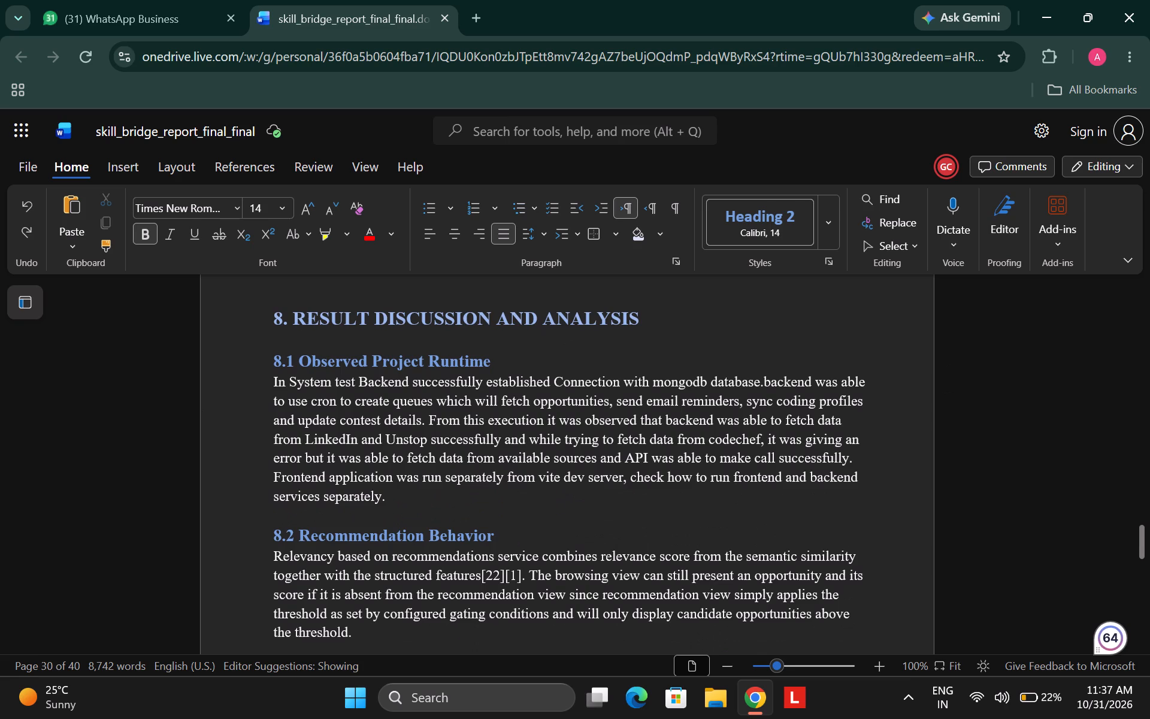
scroll(427, 463, "down", 4)
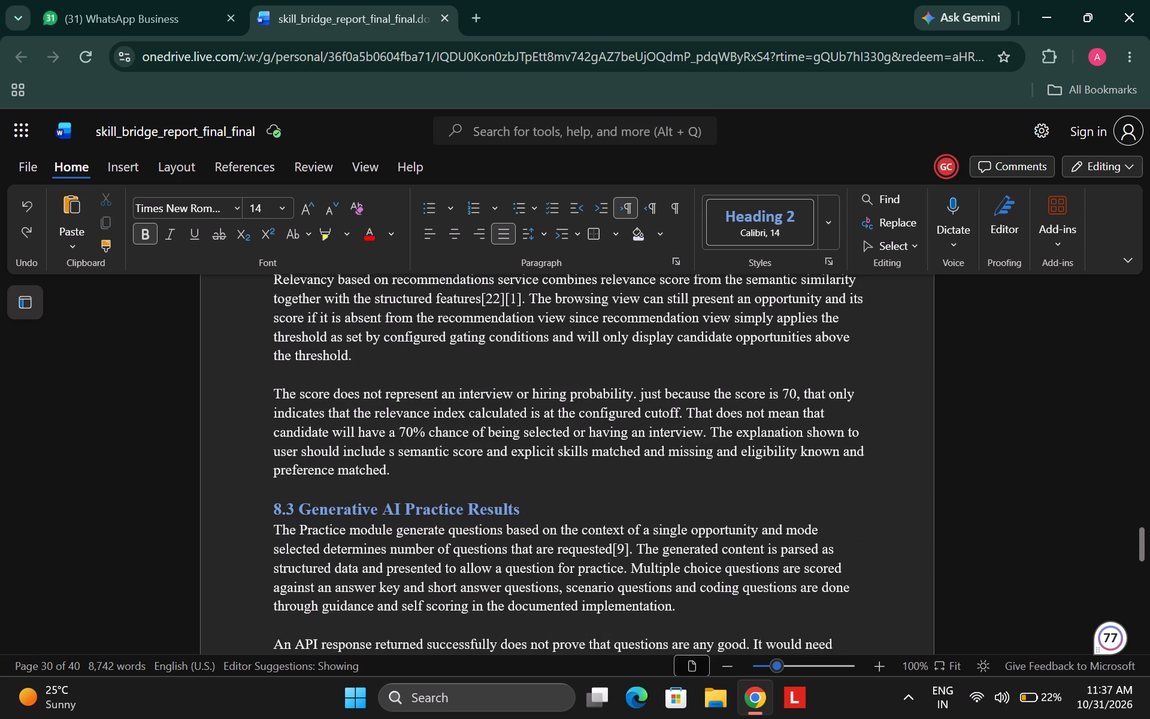
scroll(427, 463, "down", 2)
left_click(412, 467)
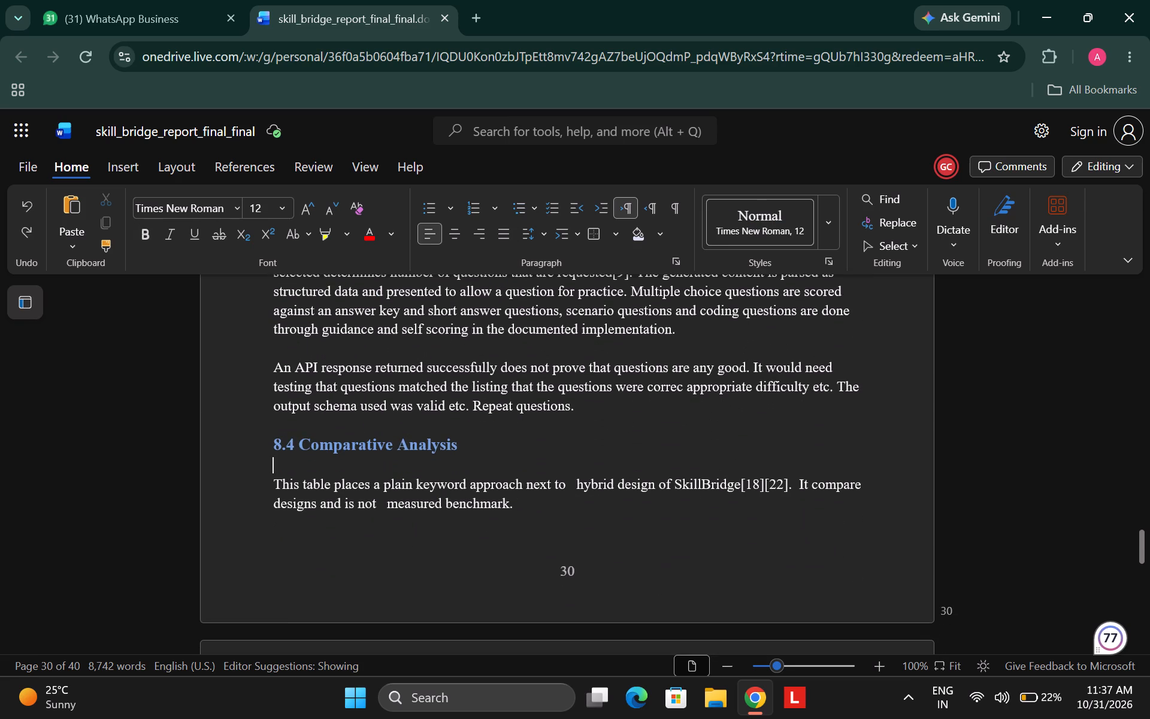
key("BackSpace")
Examine the layout from Table 3 in 8.4 Comparative Analysis through 8.5, 8.6 and the figures 6 and 7 interface screenshots.
scroll(412, 467, "down", 2)
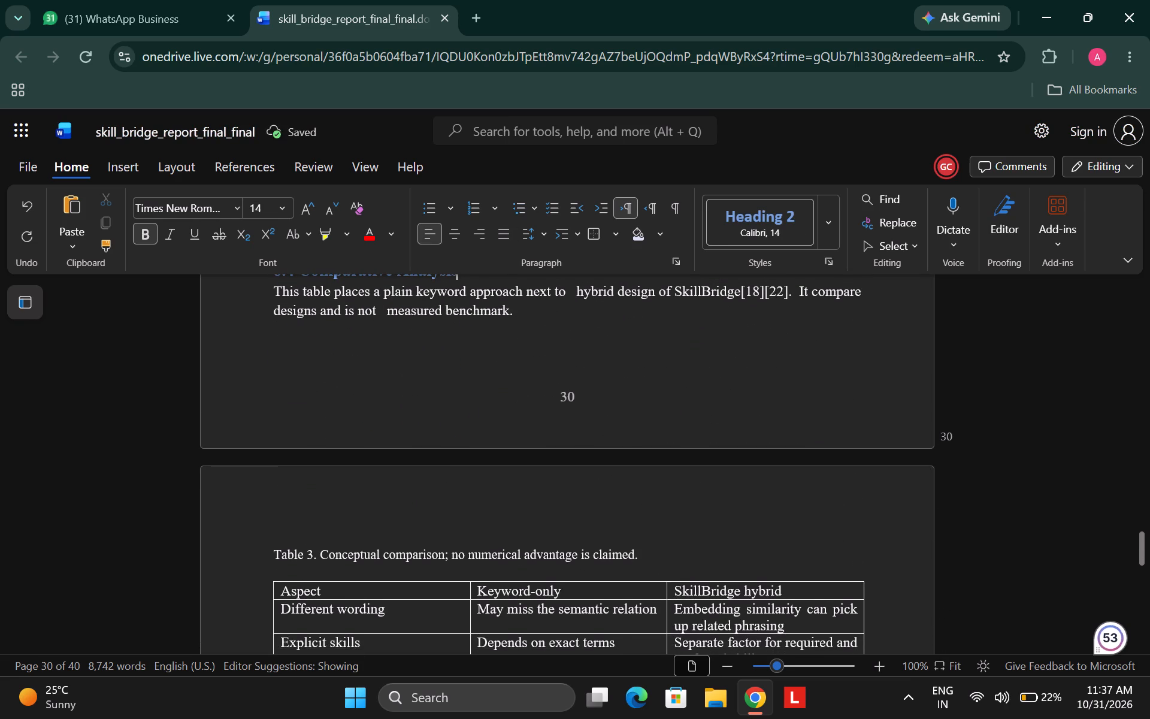
scroll(346, 439, "down", 1)
scroll(293, 491, "up", 1)
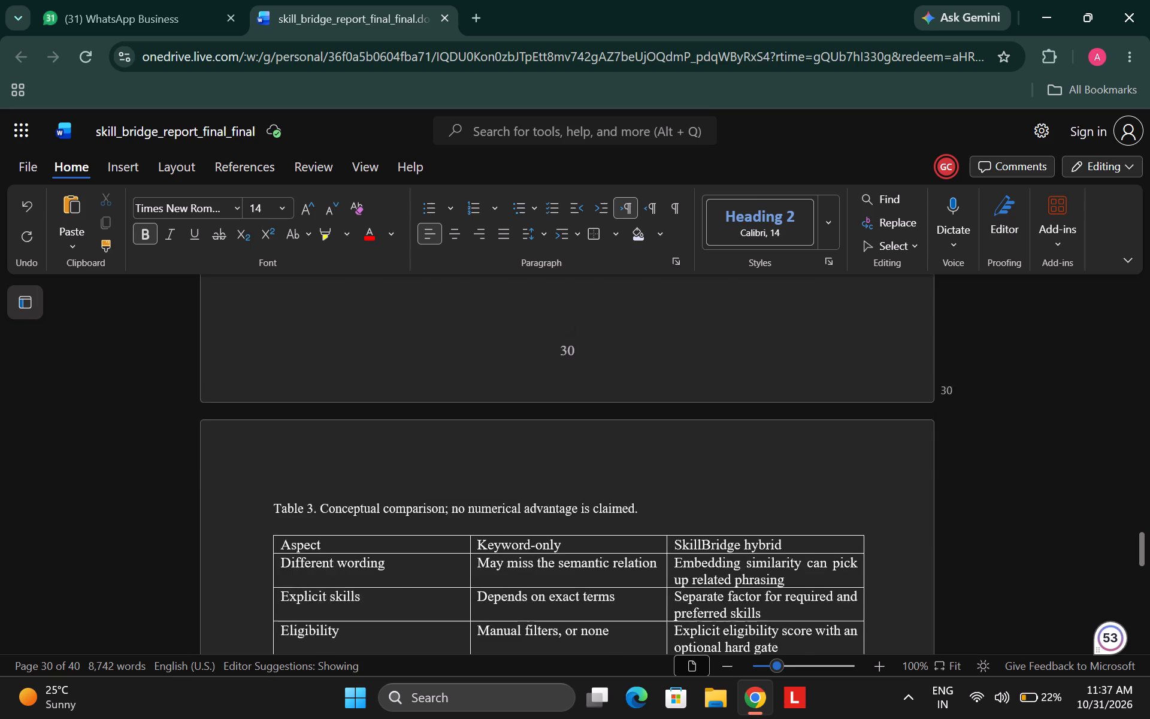
scroll(293, 491, "up", 1)
scroll(293, 491, "down", 2)
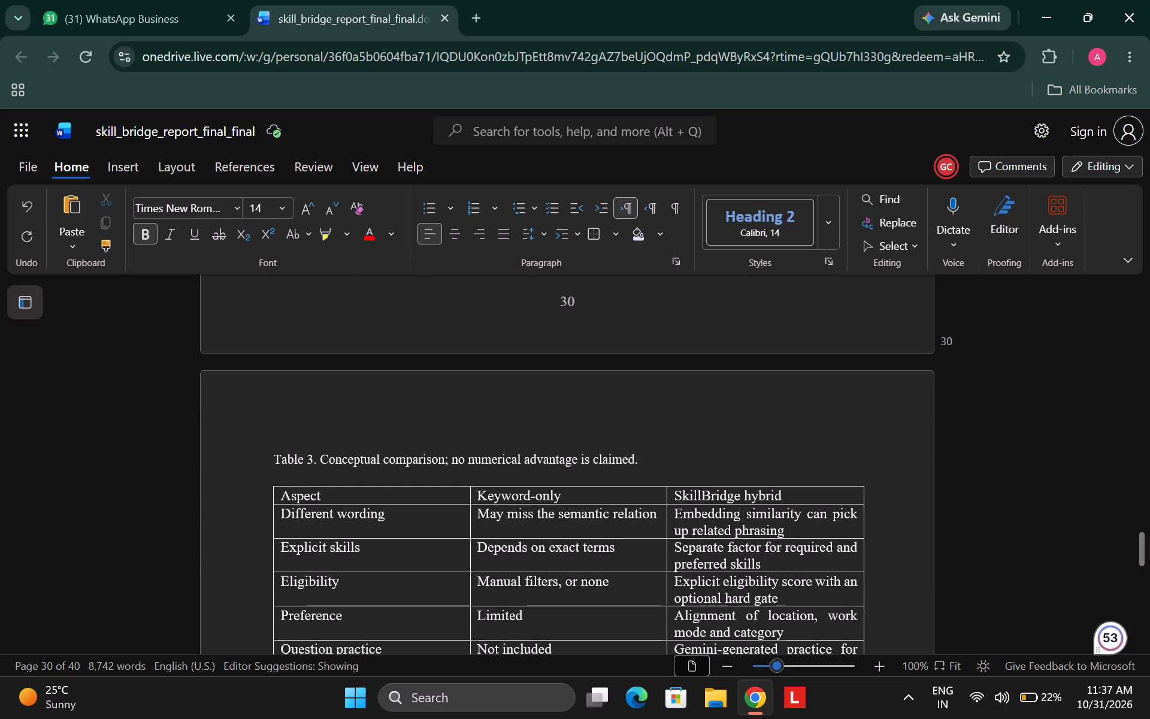
scroll(430, 451, "down", 3)
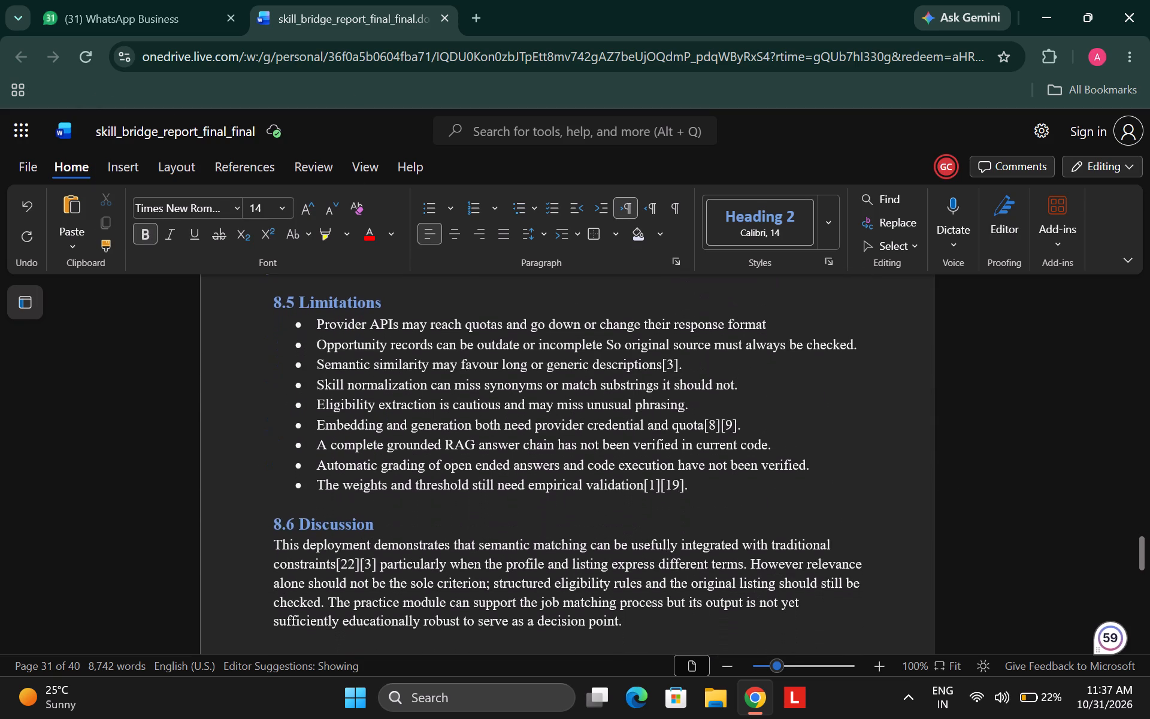
scroll(389, 478, "down", 3)
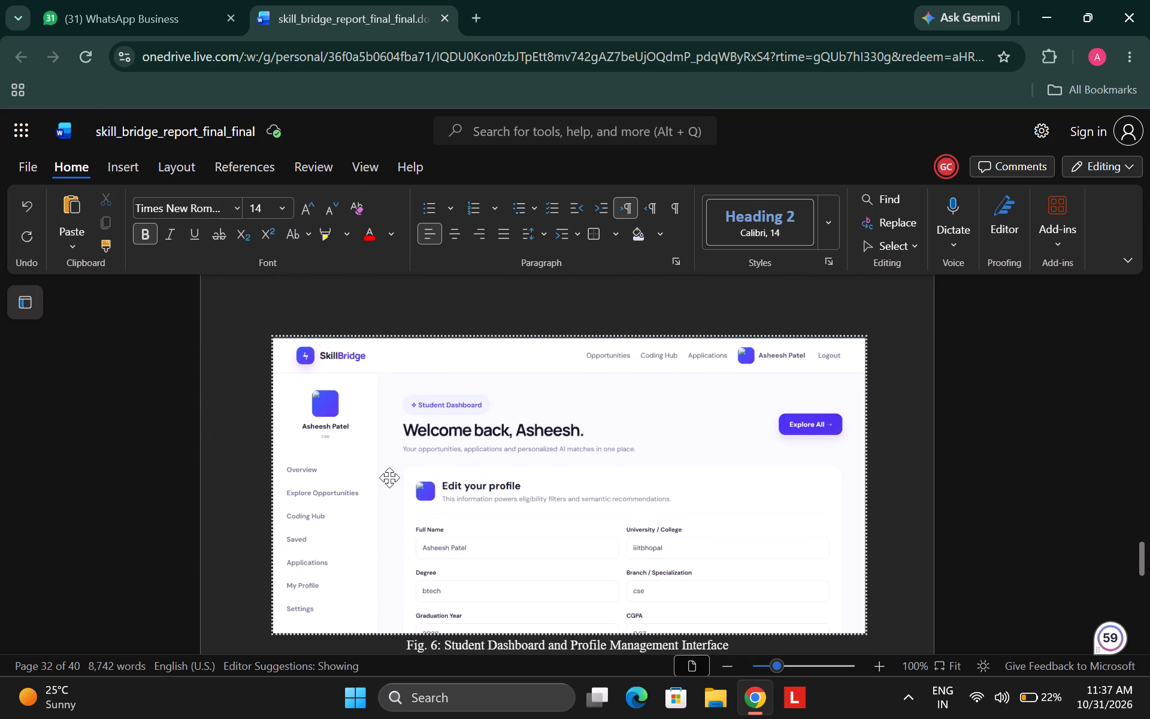
scroll(389, 478, "down", 1)
scroll(389, 478, "up", 1)
scroll(389, 478, "down", 2)
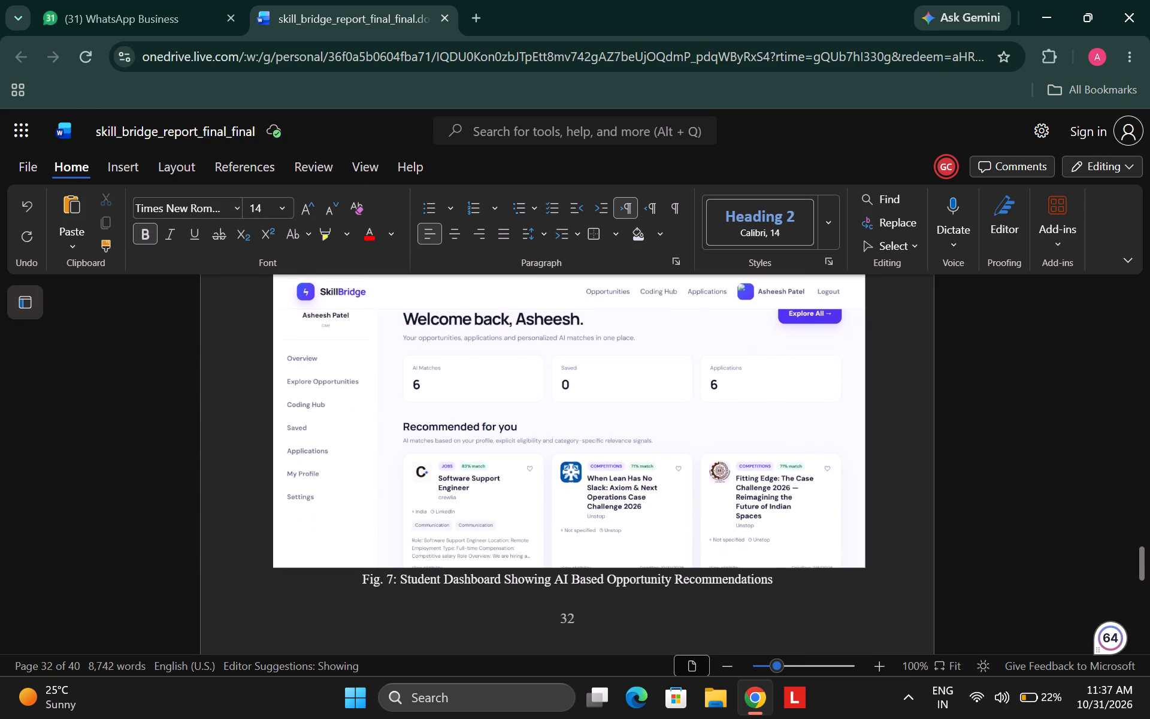
scroll(389, 478, "down", 1)
scroll(389, 478, "up", 3)
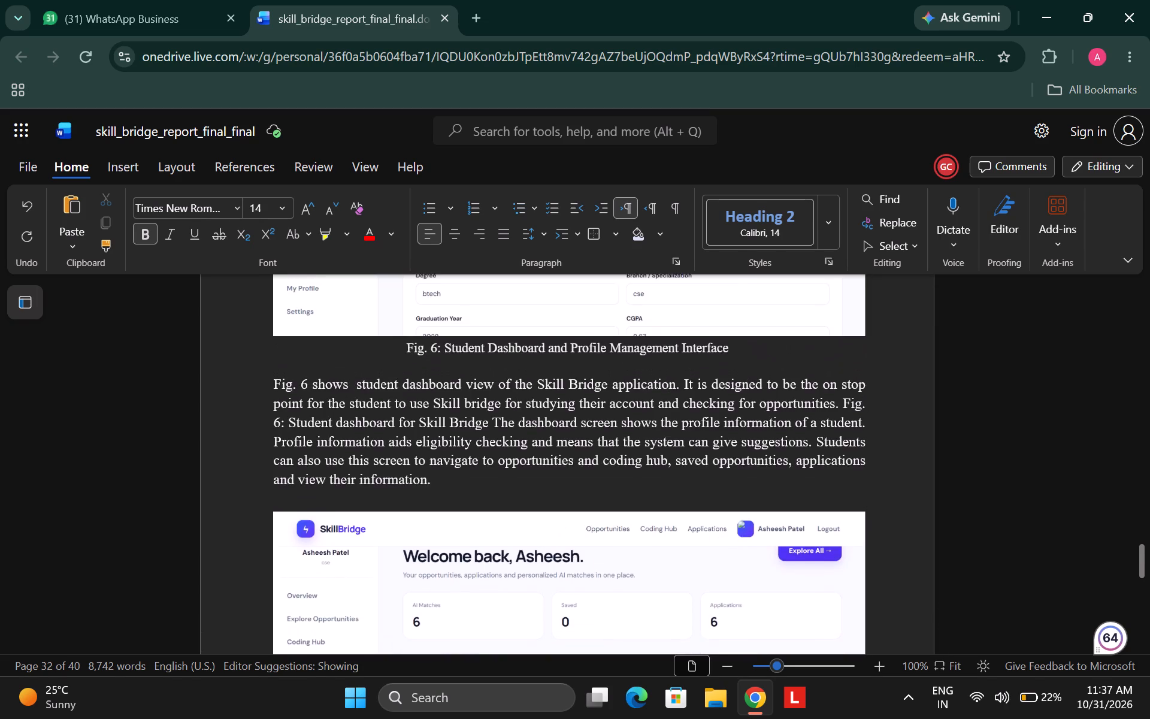
Centre the Table 3 caption, "Conceptual comparison; no numerical advantage is claimed.", above its table in section 8.4.
scroll(389, 478, "up", 5)
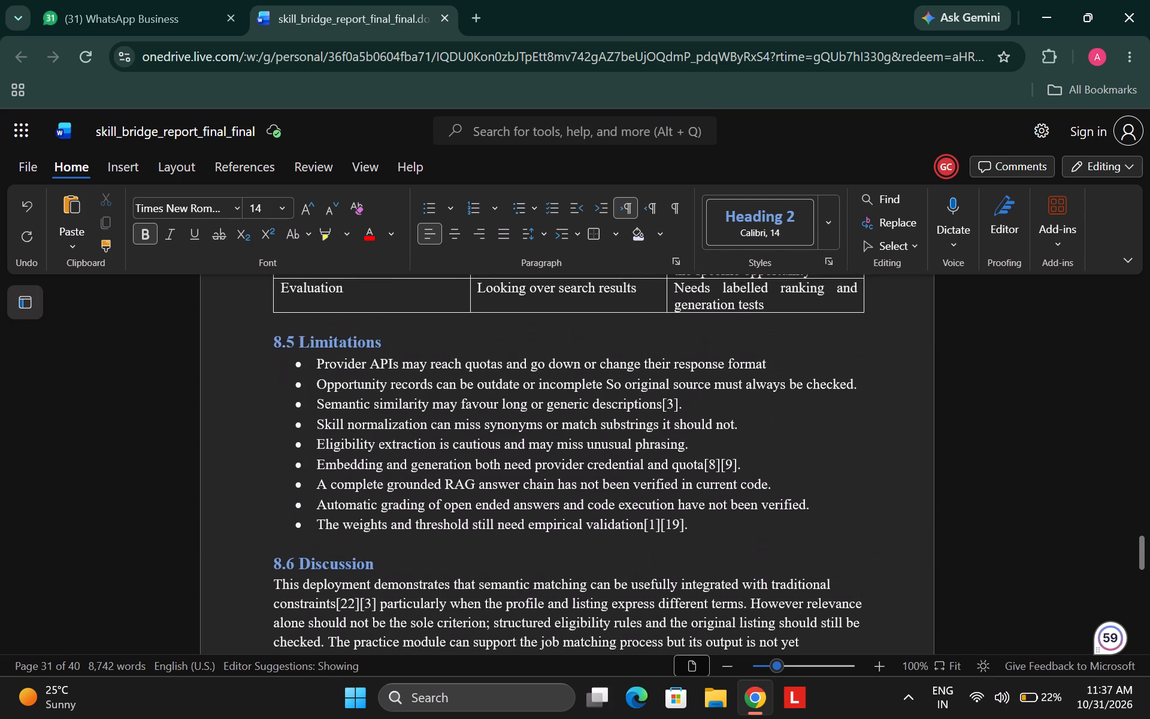
scroll(389, 478, "up", 3)
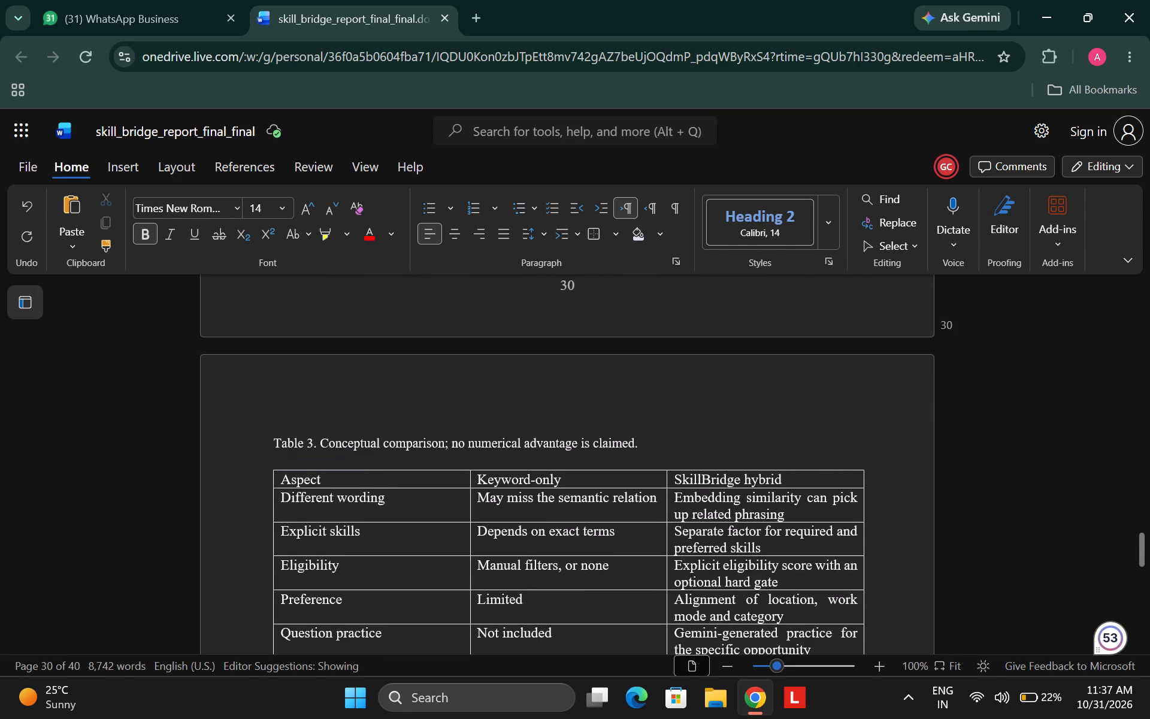
left_click_drag(273, 444, 651, 436)
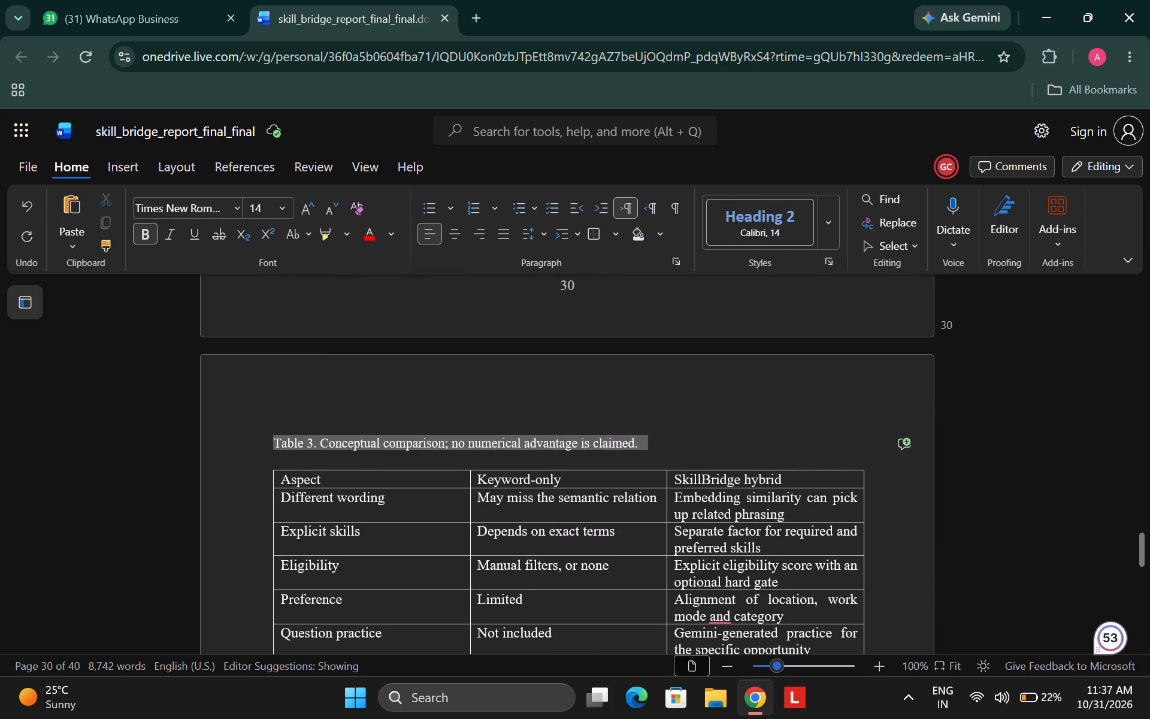
left_click_drag(651, 436, 653, 436)
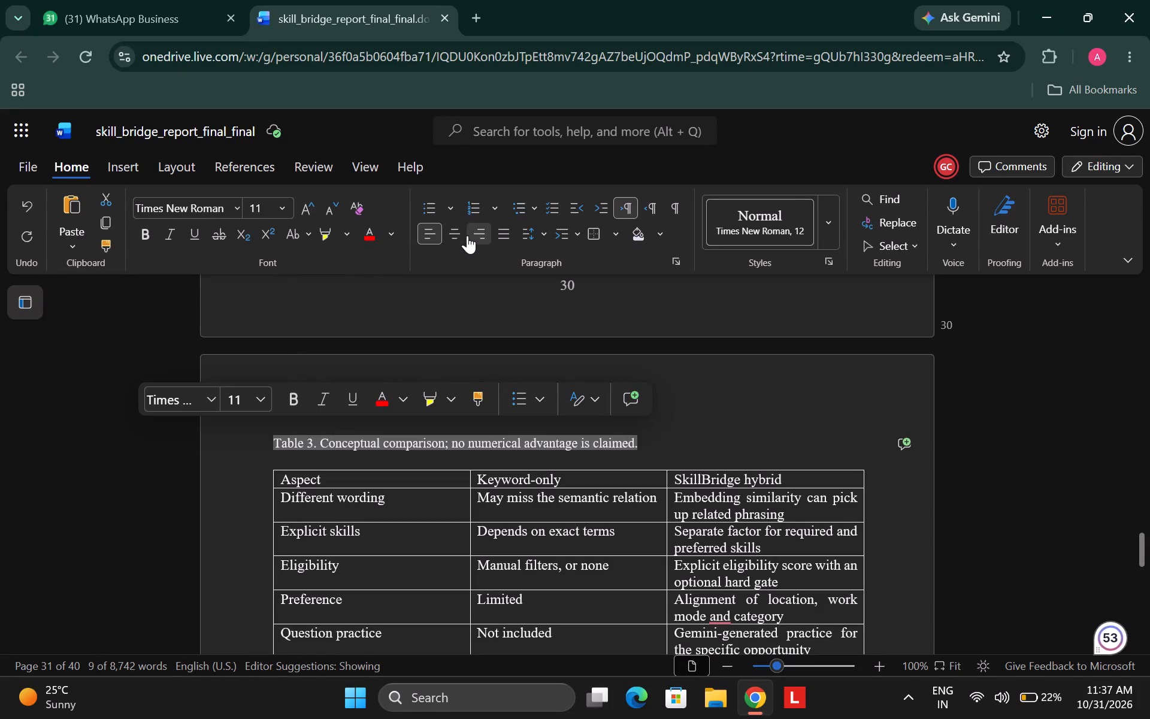
left_click(463, 234)
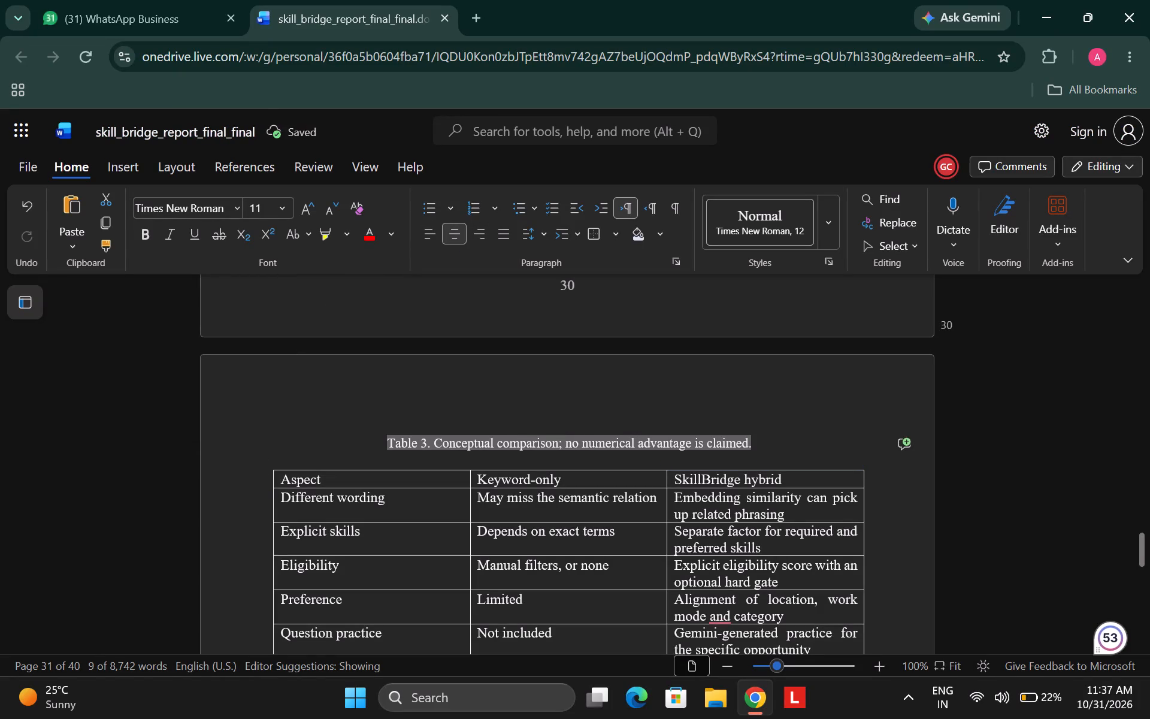
left_click(764, 442)
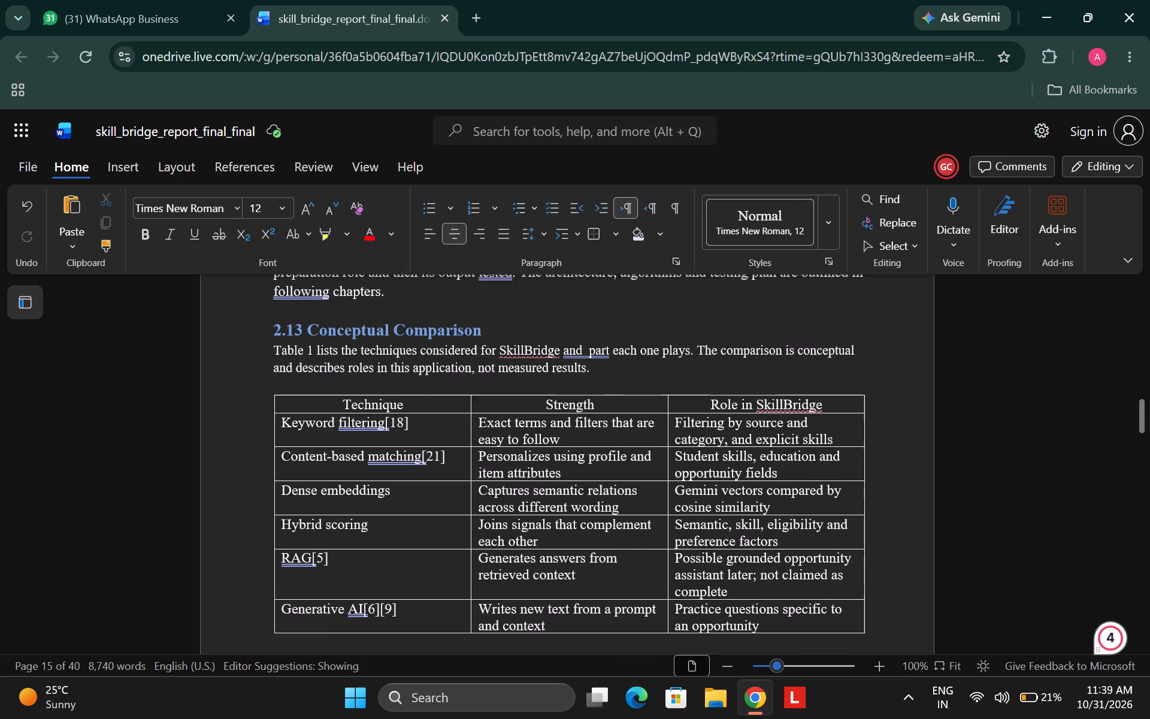
scroll(410, 412, "down", 1)
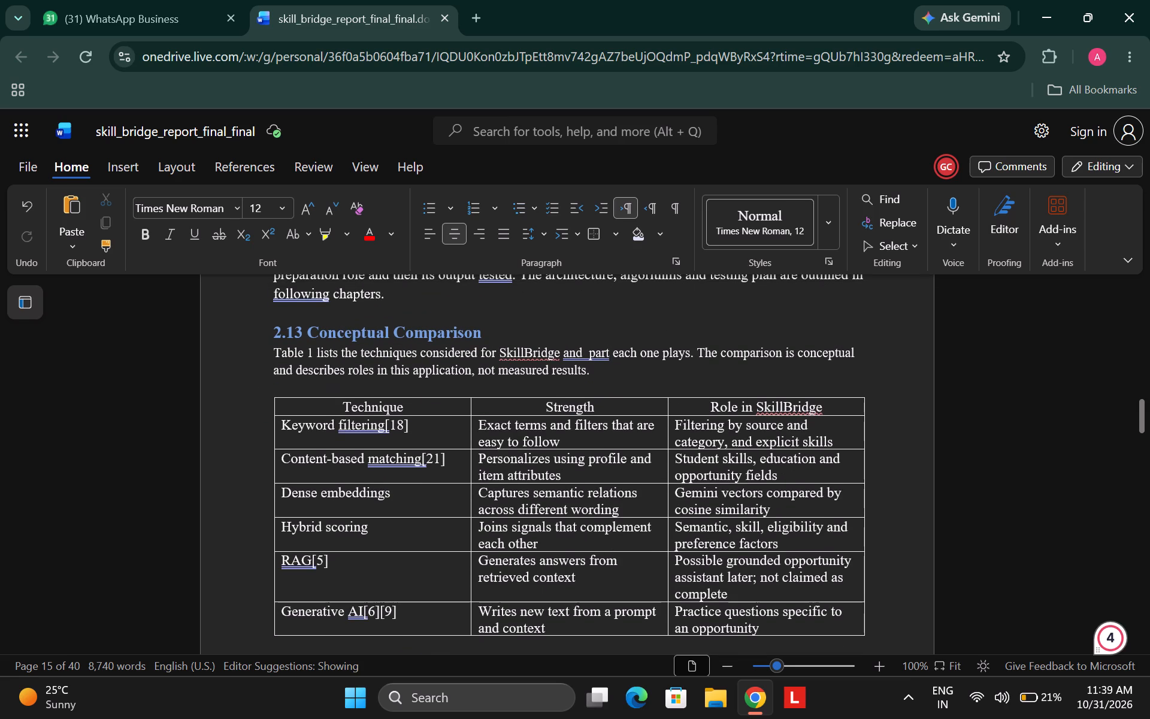
Copy the 2.13 Conceptual Comparison paragraph together with the whole techniques table and switch to ChatGPT.
left_click_drag(268, 353, 328, 358)
left_click_drag(328, 358, 584, 376)
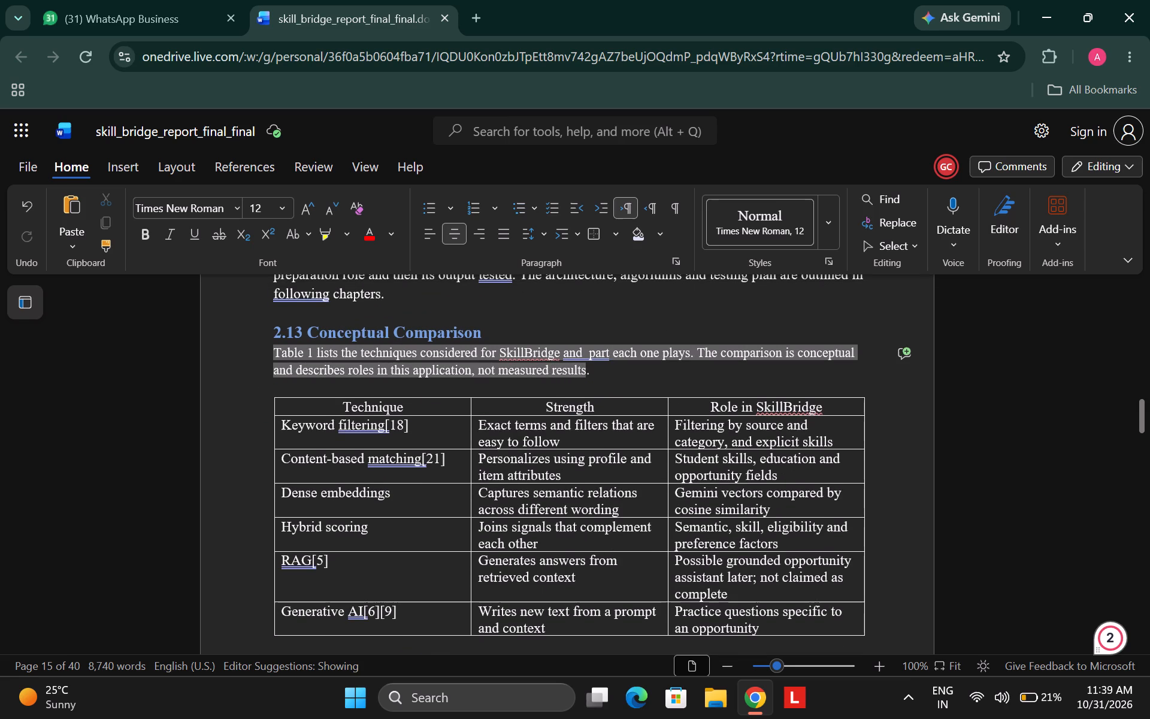
left_click_drag(584, 376, 858, 623)
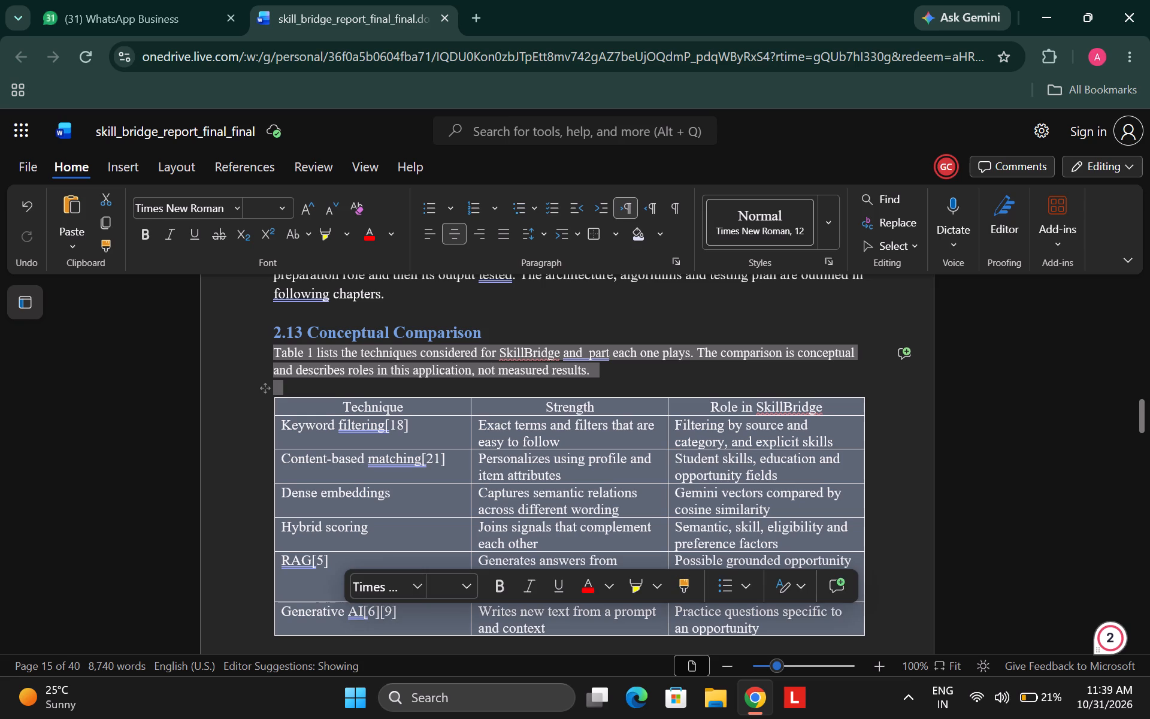
key("ctrl+c")
key("super+c")
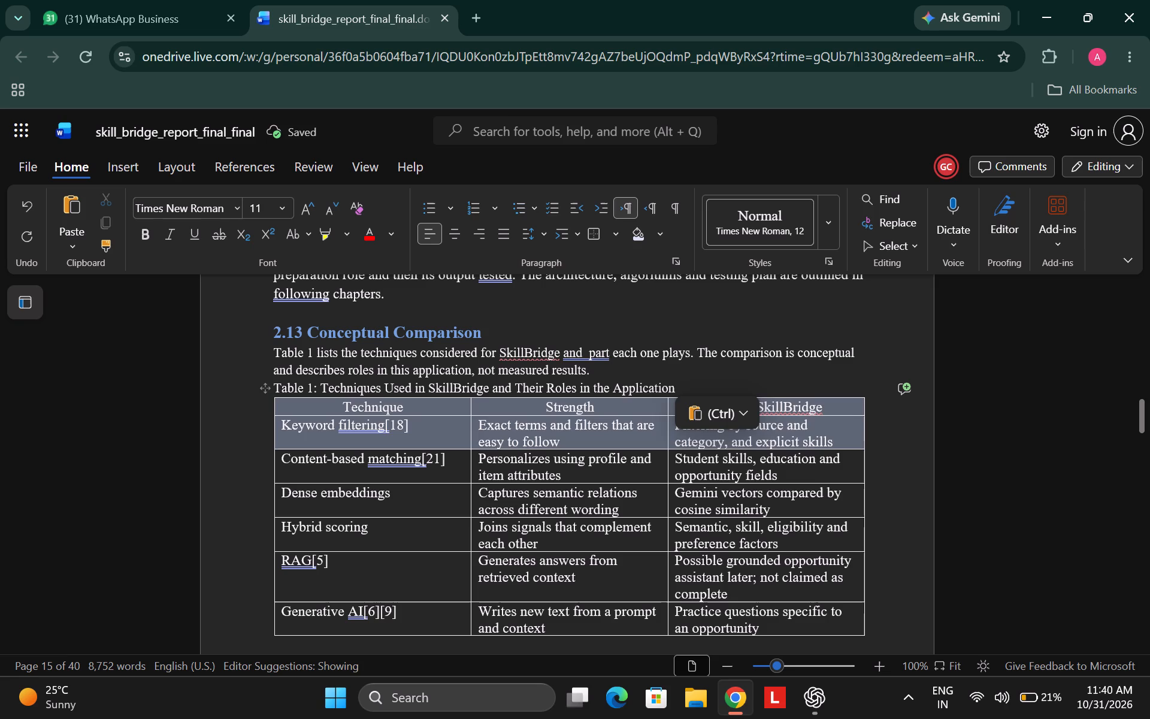
left_click_drag(414, 416, 275, 383)
left_click(451, 243)
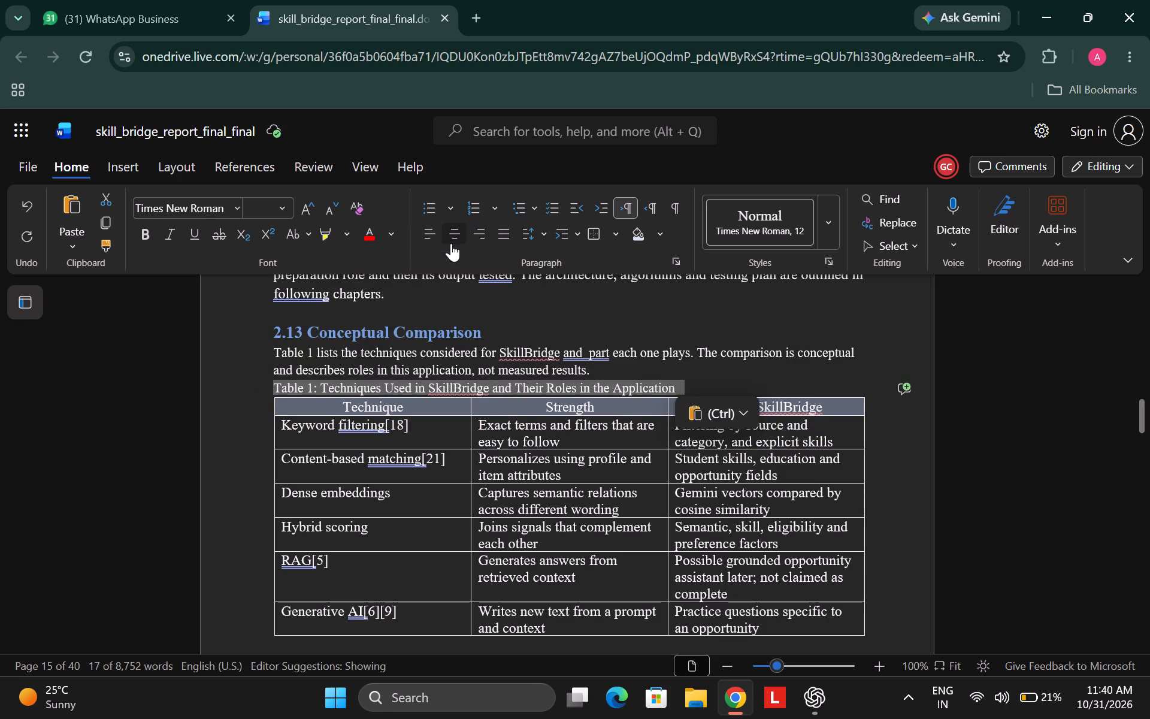
left_click(283, 213)
left_click(278, 321)
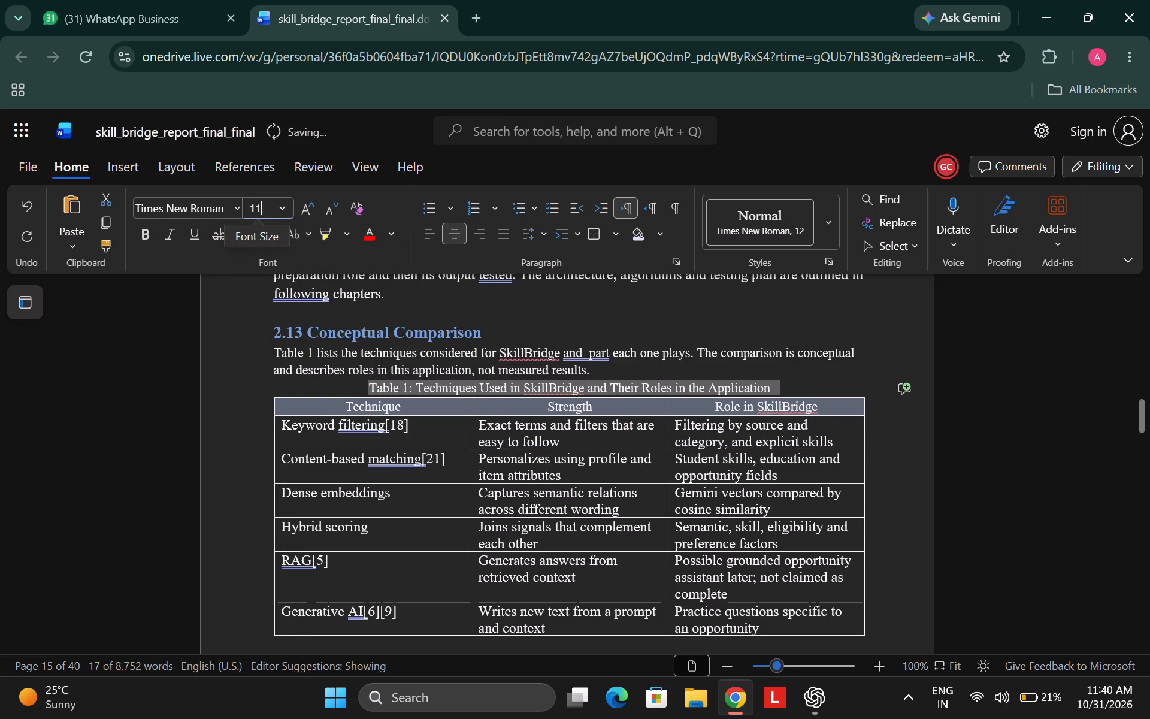
Set the header row of the 2.13 techniques table to font size 12.
left_click(783, 384)
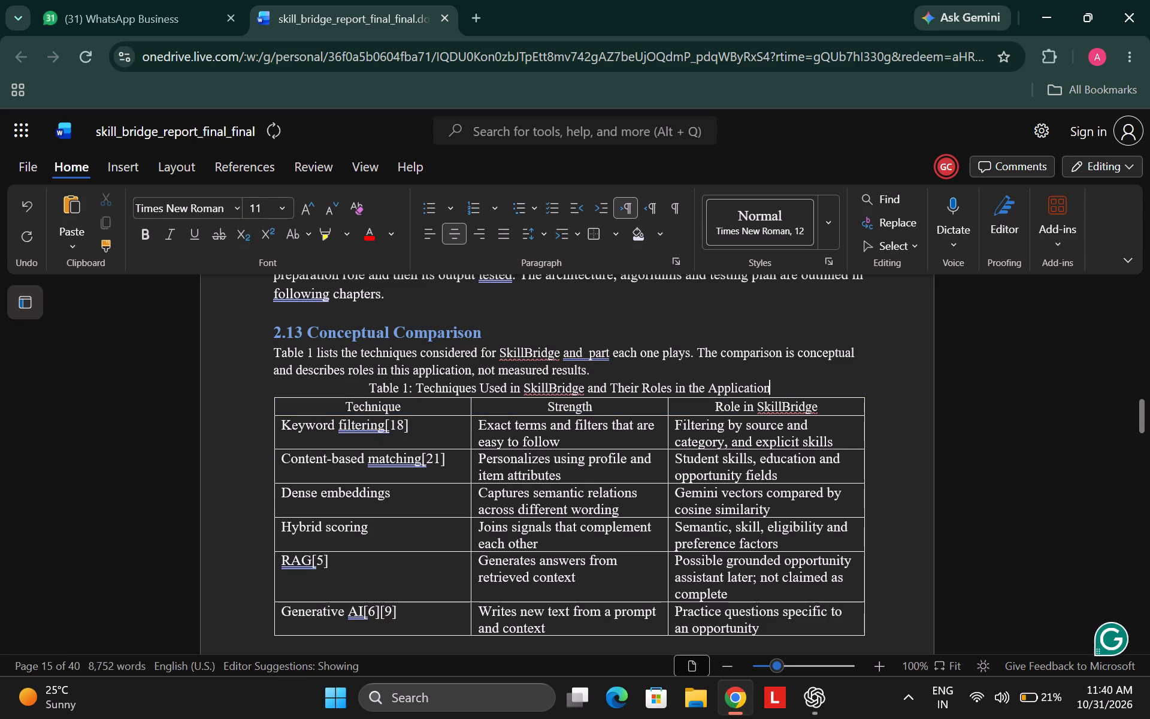
left_click_drag(776, 389, 696, 389)
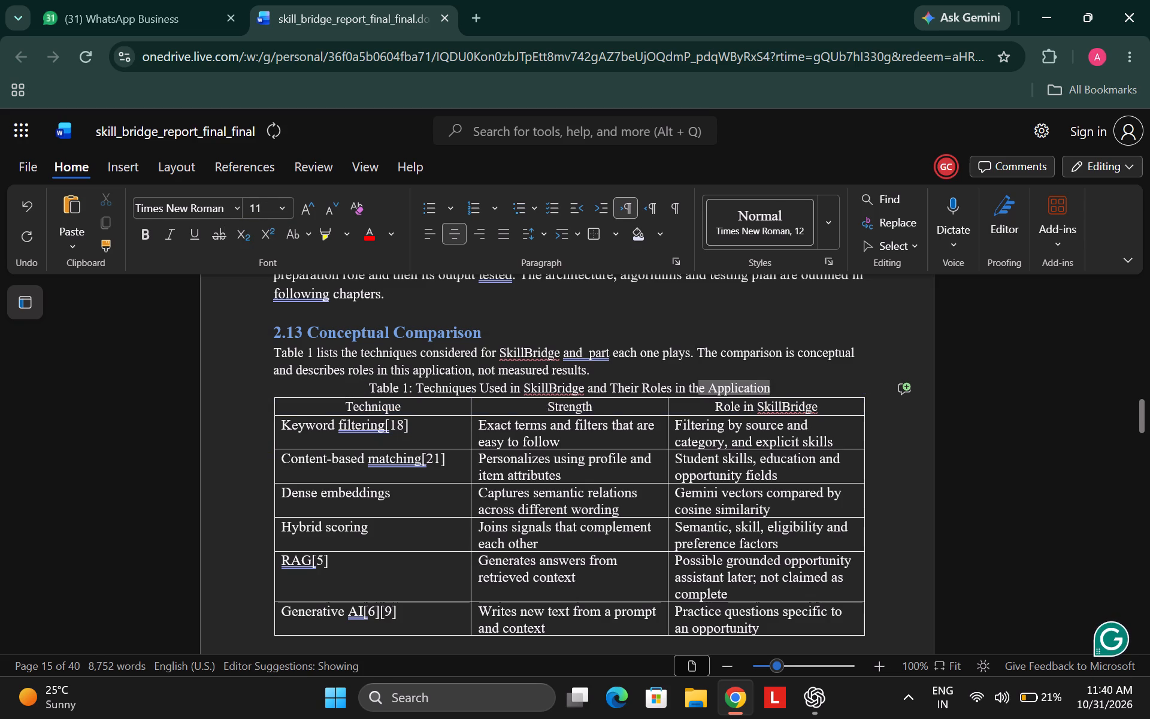
left_click_drag(338, 408, 576, 416)
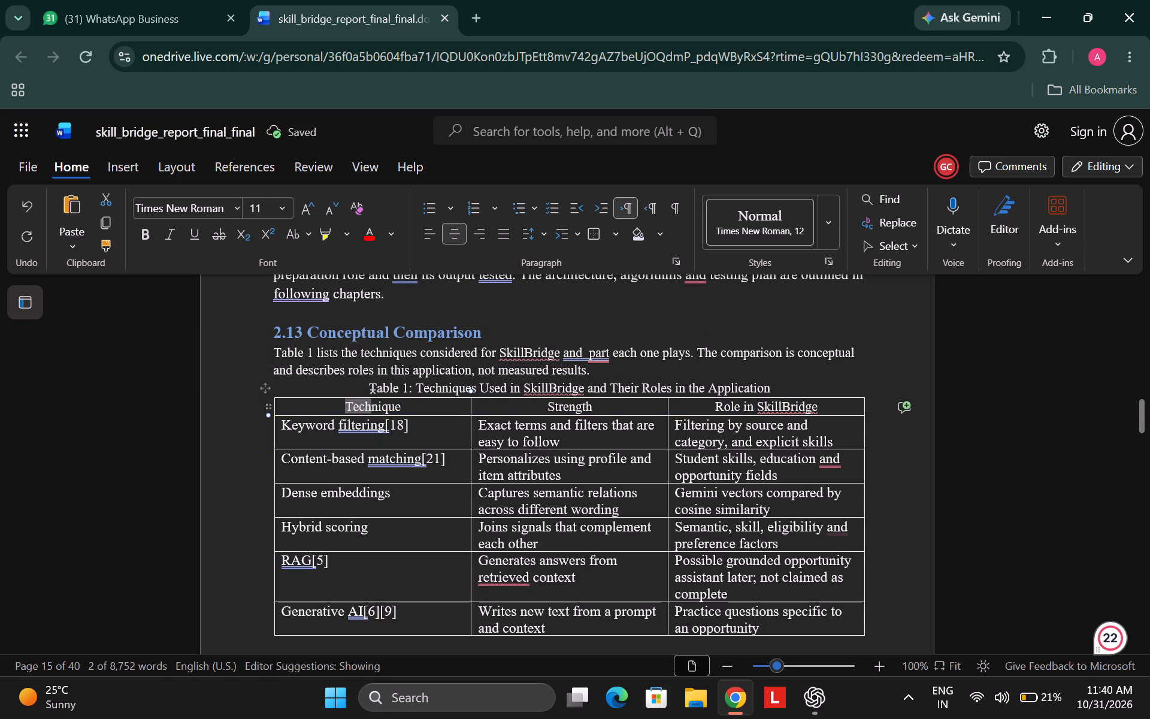
left_click_drag(576, 416, 792, 400)
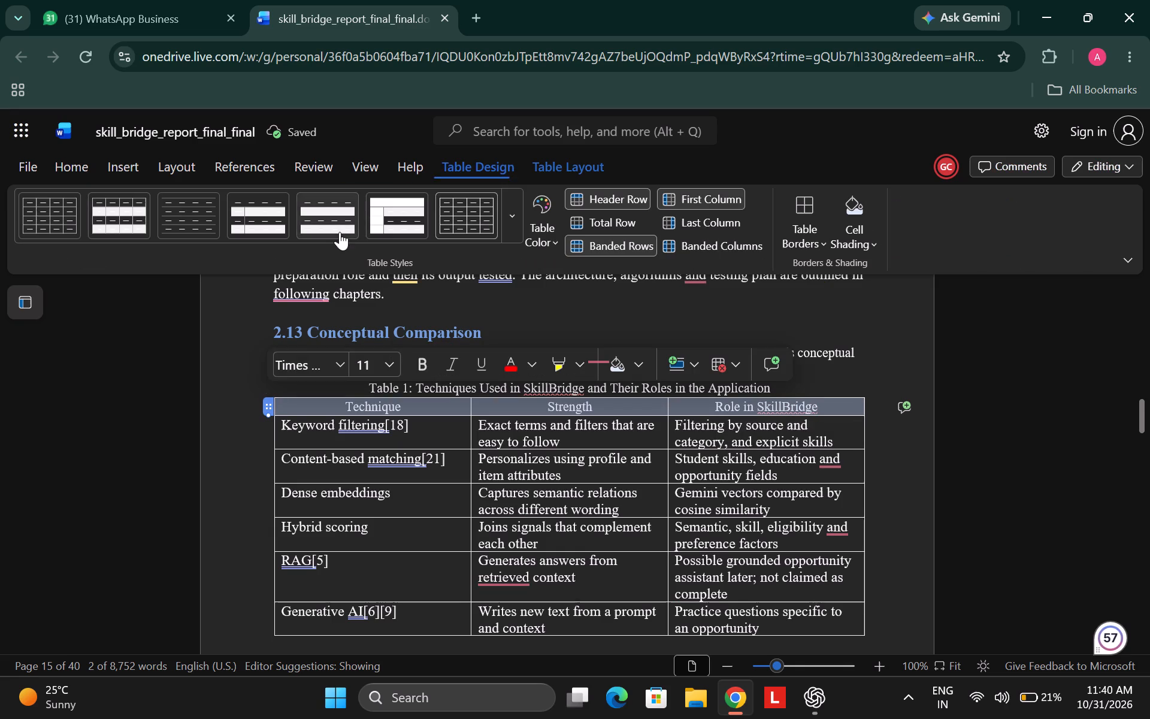
left_click(65, 163)
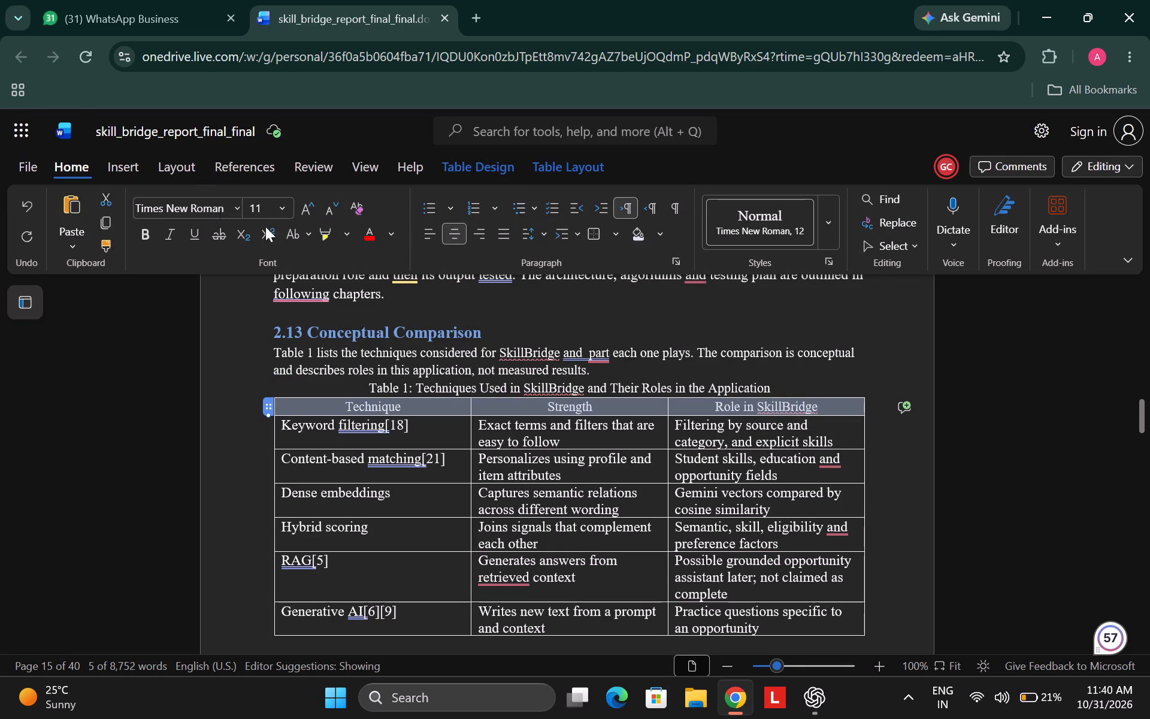
left_click(277, 209)
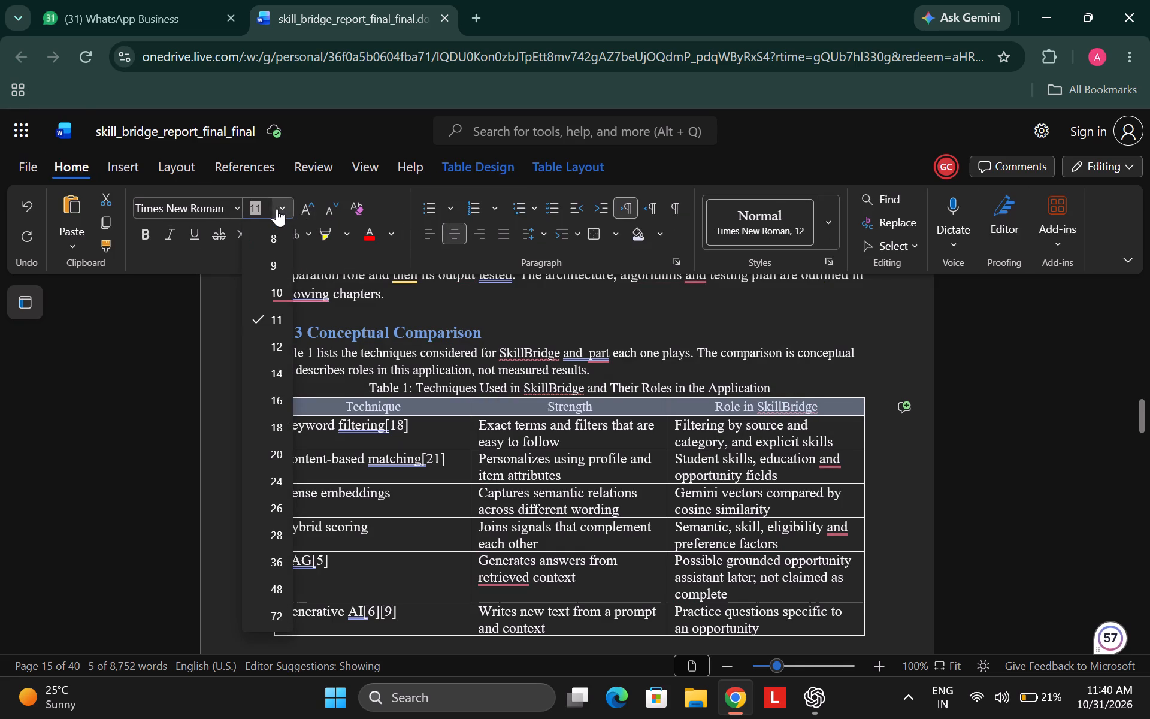
left_click(277, 345)
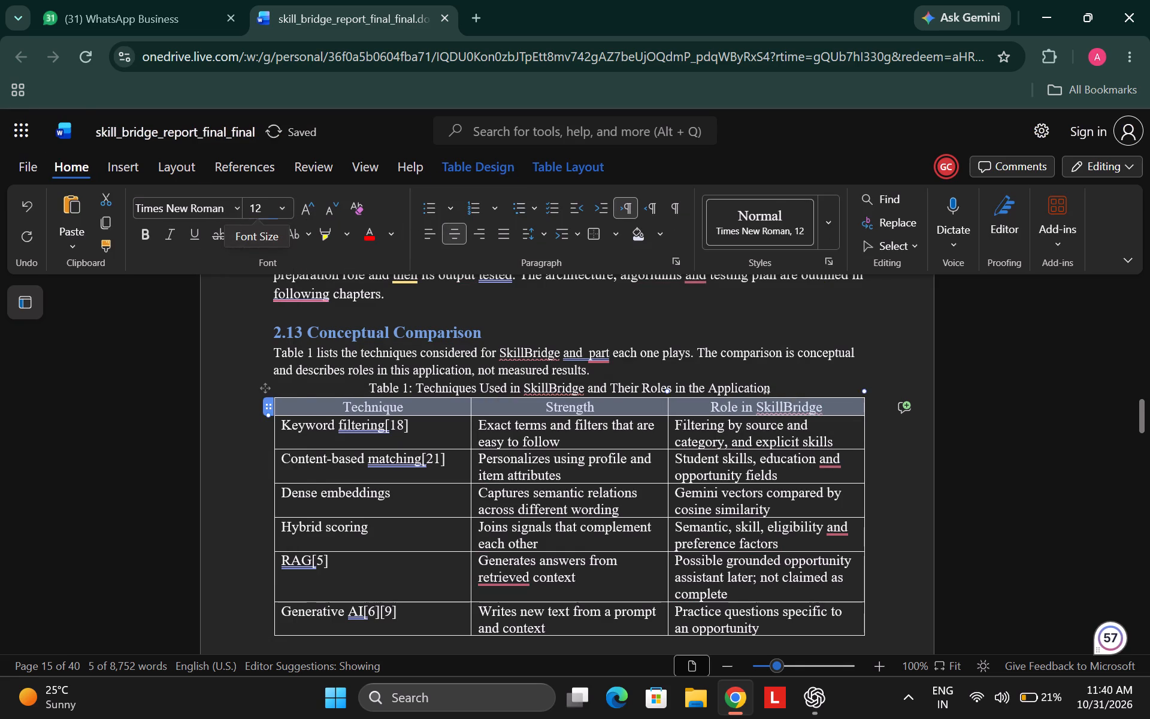
Insert a blank line between the 2.13 Conceptual Comparison paragraph and the Table 1 caption.
left_click(638, 382)
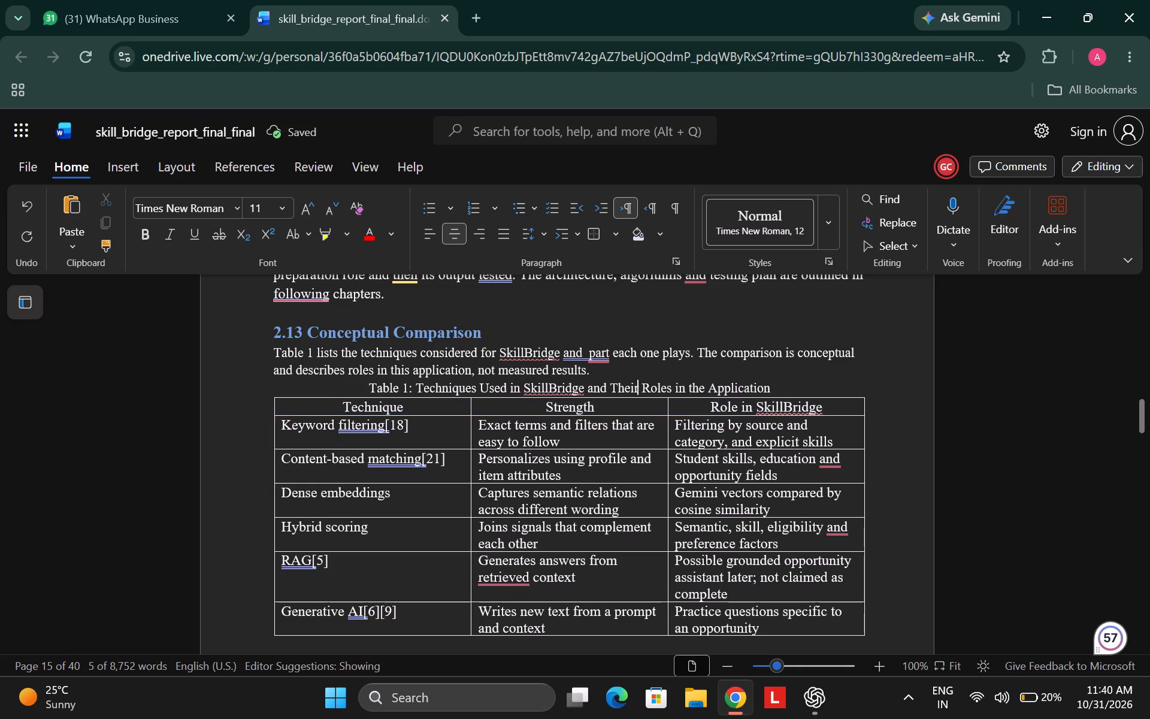
left_click(608, 376)
key("Return")
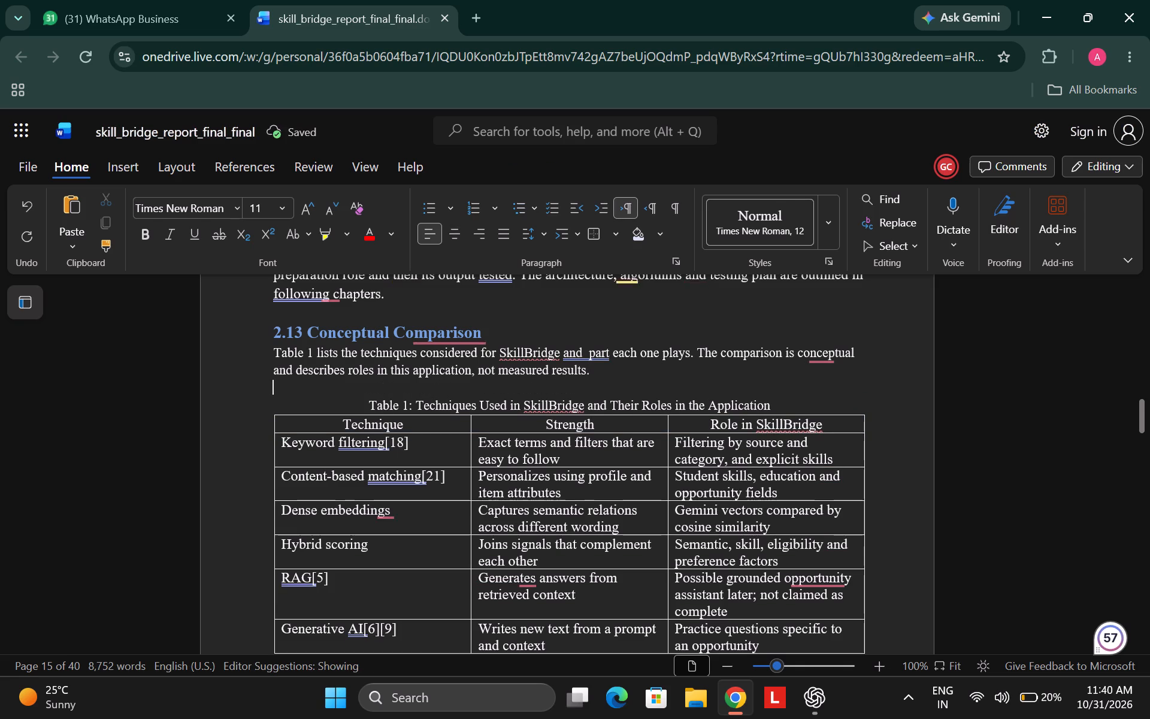
Check the layout and spacing around Table 1 and the 2.14 Review Conclusion section.
scroll(675, 388, "down", 2)
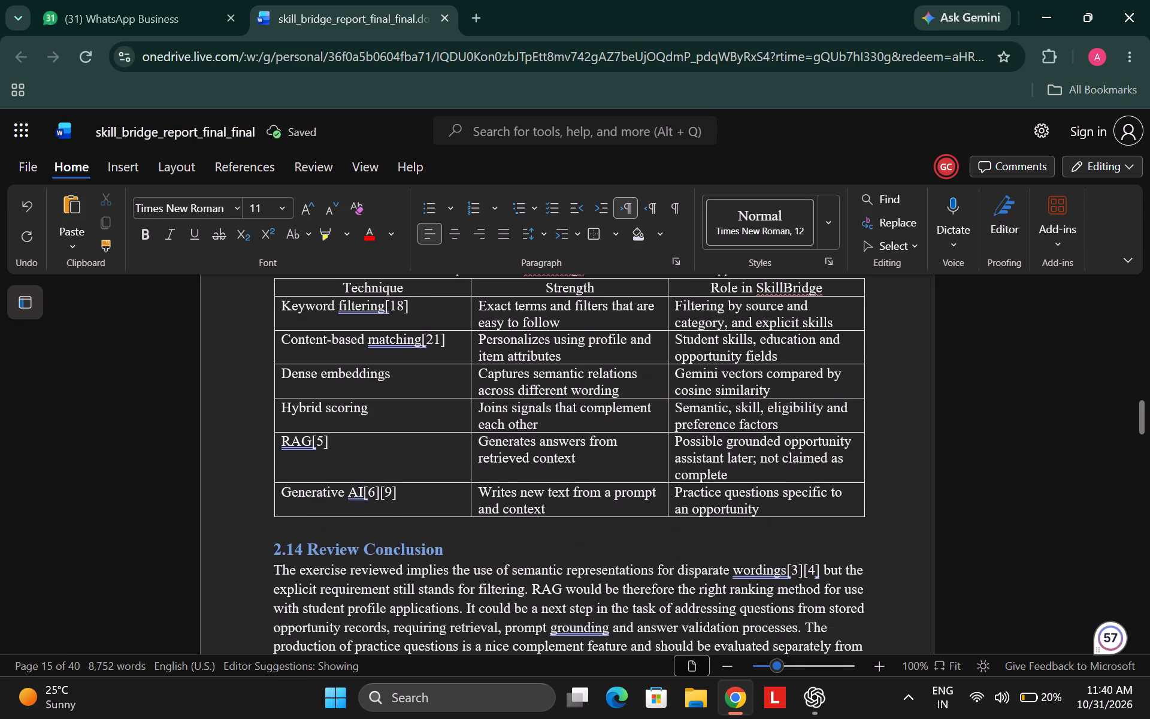
scroll(675, 388, "down", 2)
scroll(675, 388, "up", 2)
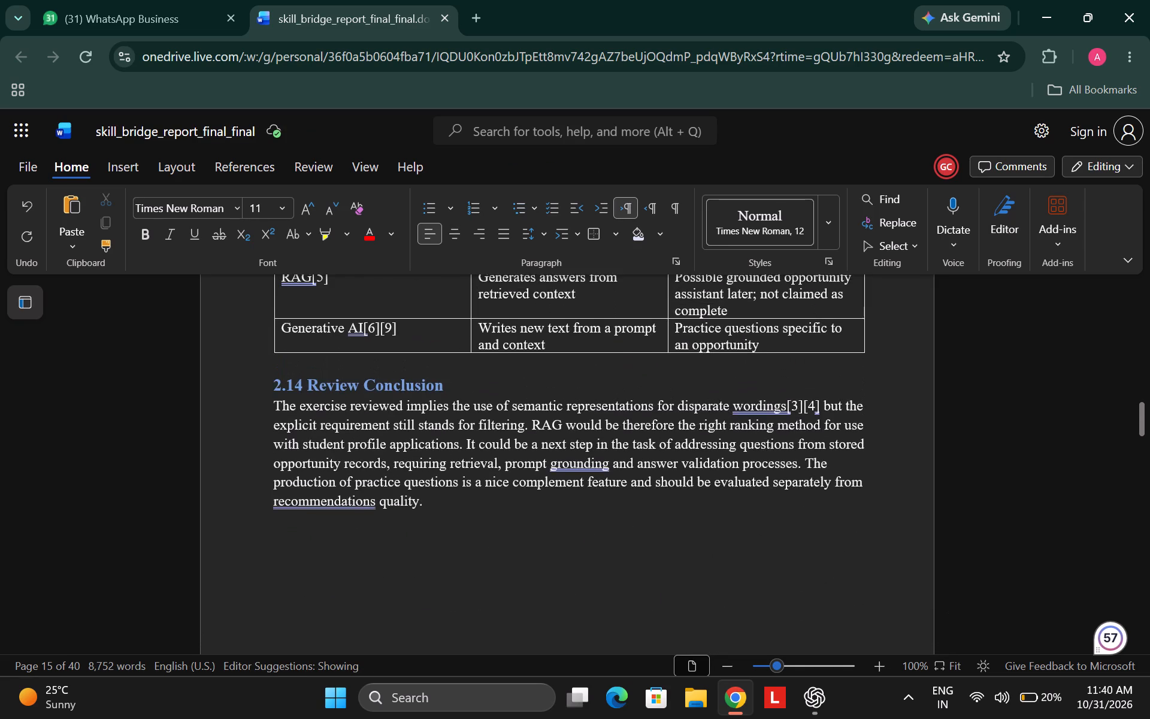
scroll(675, 388, "up", 3)
scroll(675, 388, "down", 1)
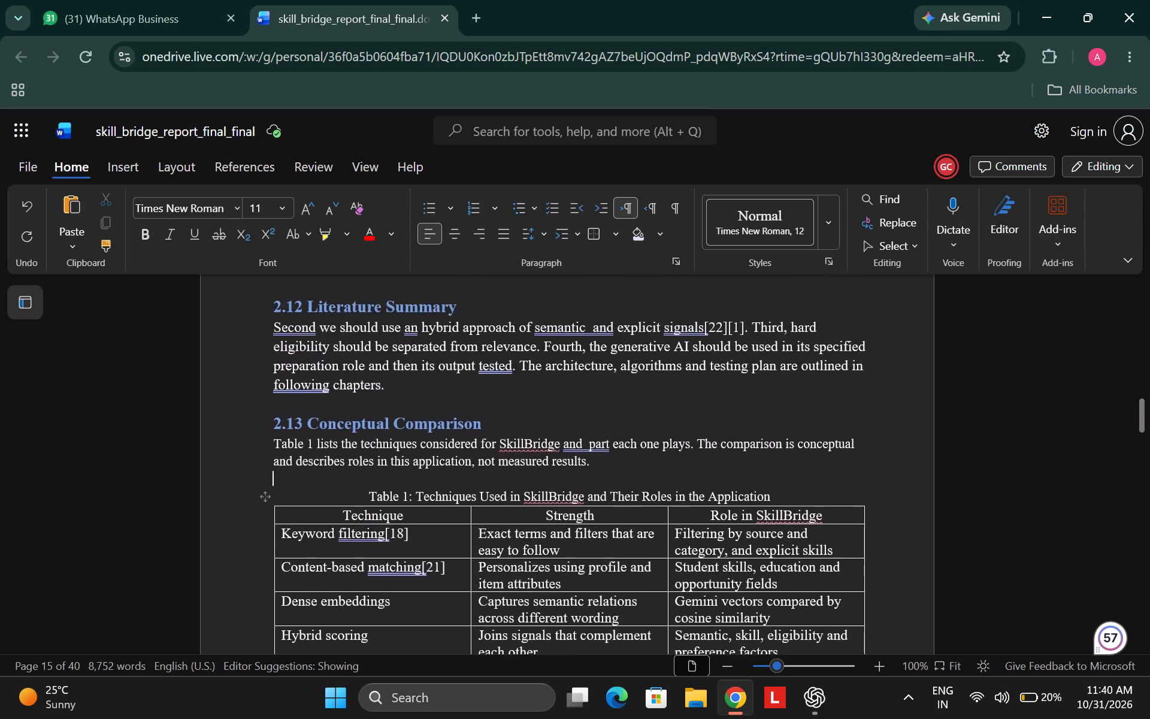
scroll(675, 388, "down", 2)
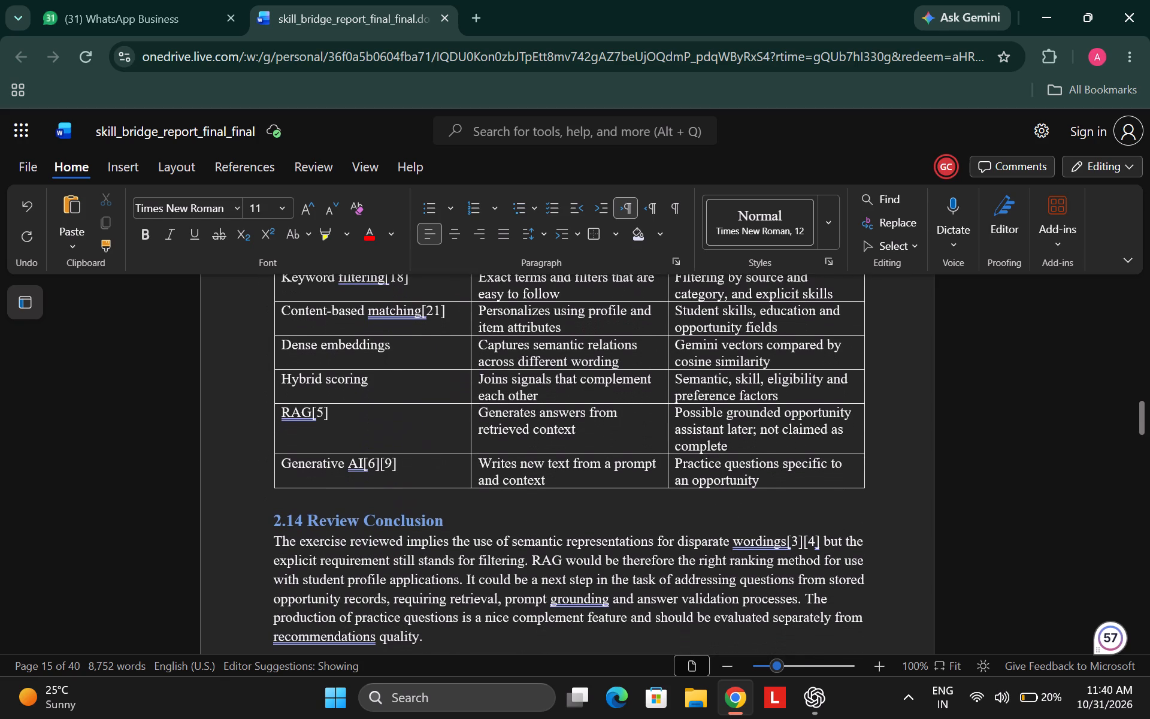
scroll(675, 388, "down", 1)
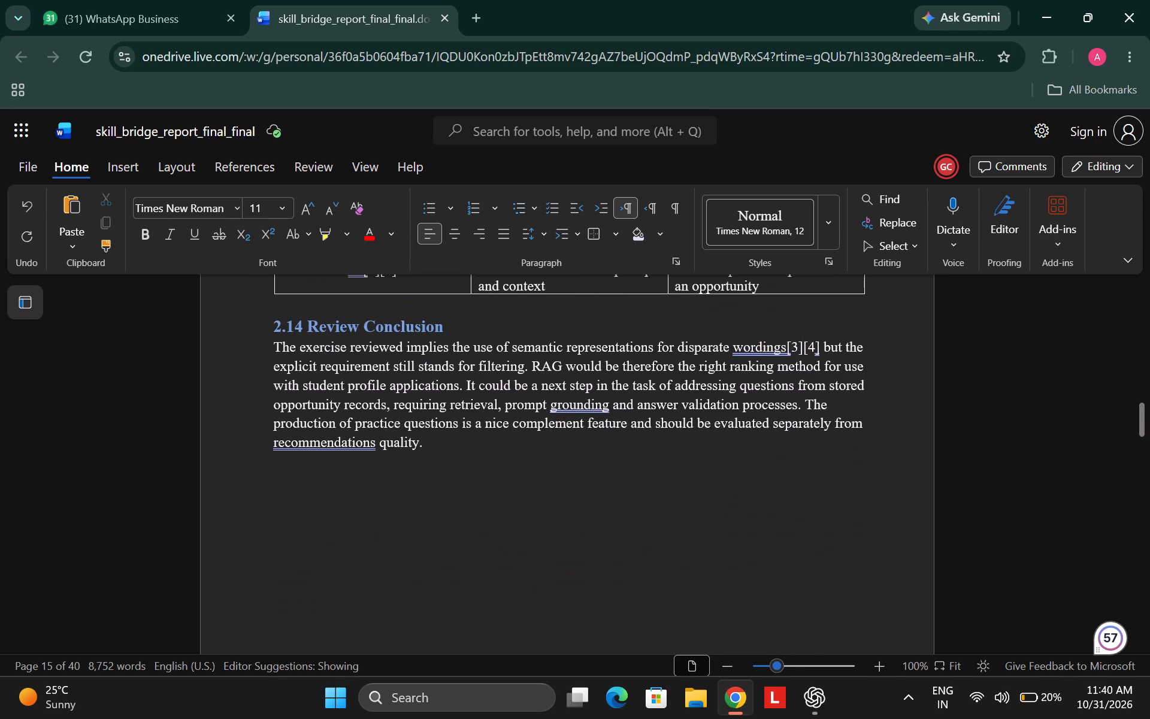
scroll(675, 388, "down", 1)
scroll(675, 388, "up", 3)
scroll(675, 388, "down", 2)
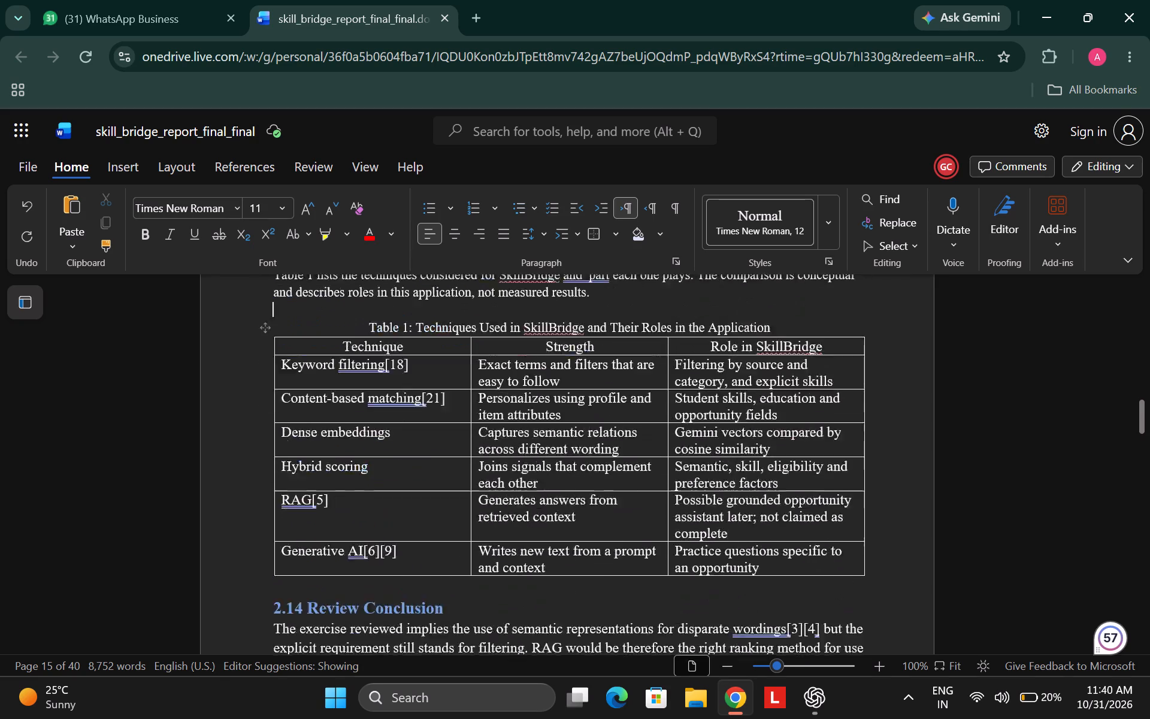
Look through chapters 3 to 7 for captions and layout, up to the data models table in section 7.9.
scroll(675, 388, "down", 5)
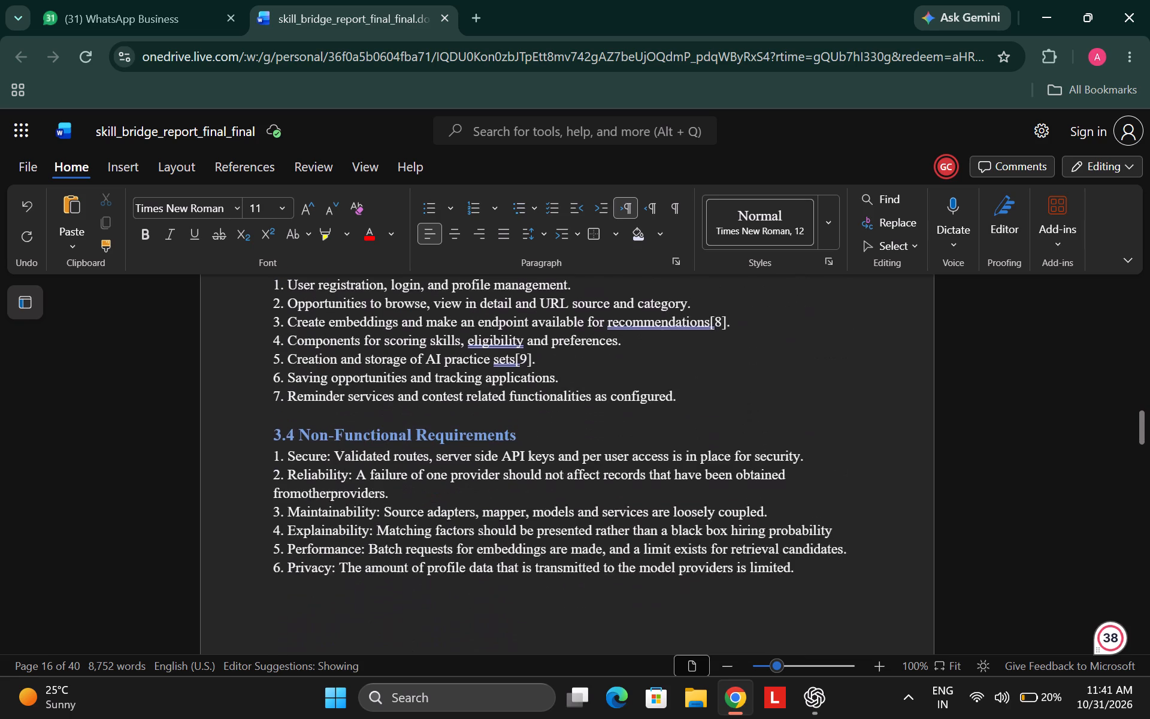
scroll(675, 388, "down", 4)
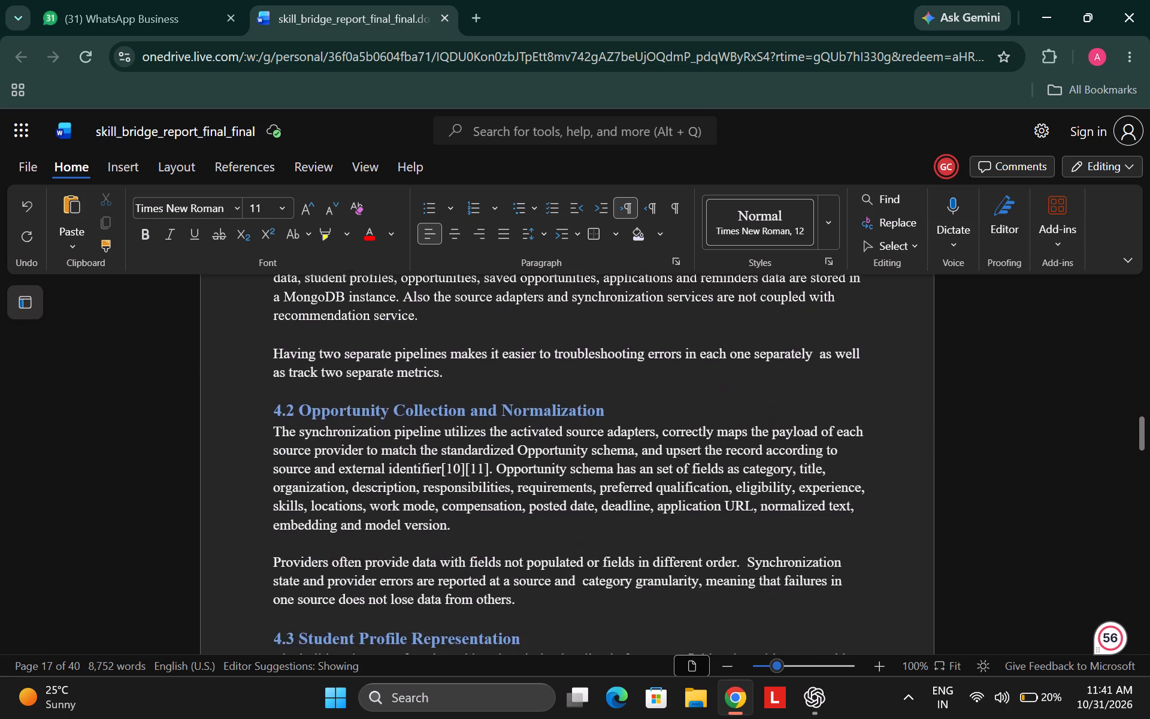
scroll(675, 388, "down", 4)
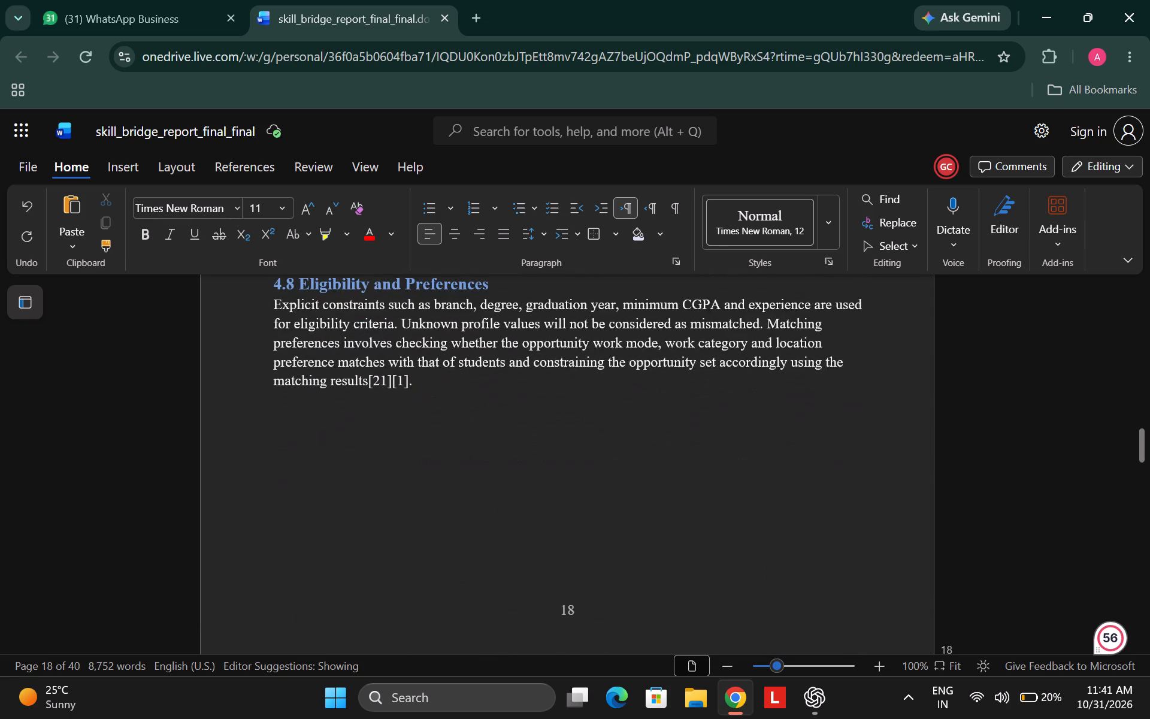
scroll(675, 388, "down", 4)
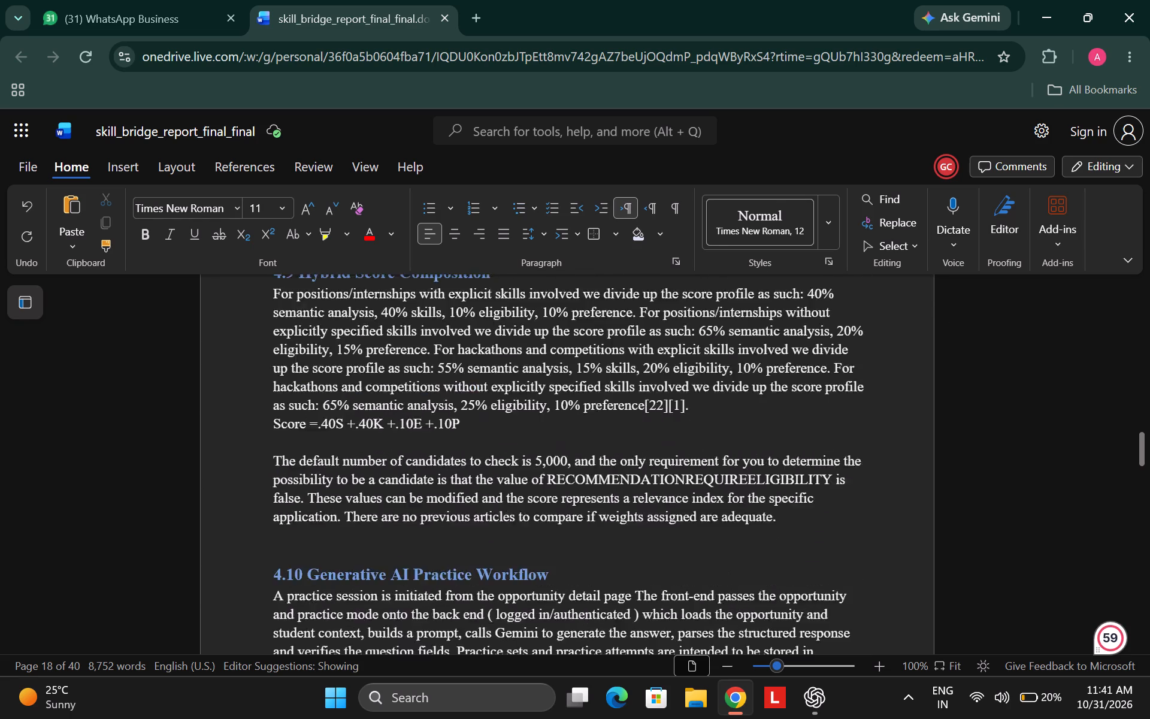
scroll(675, 388, "down", 4)
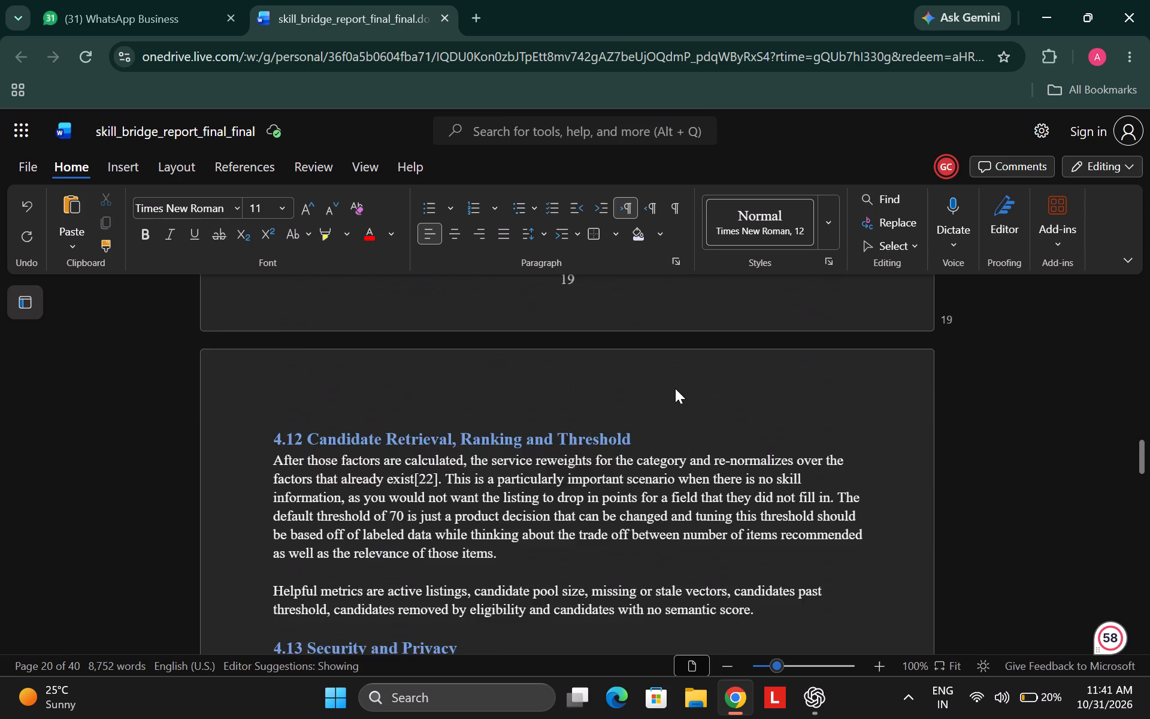
scroll(675, 388, "down", 2)
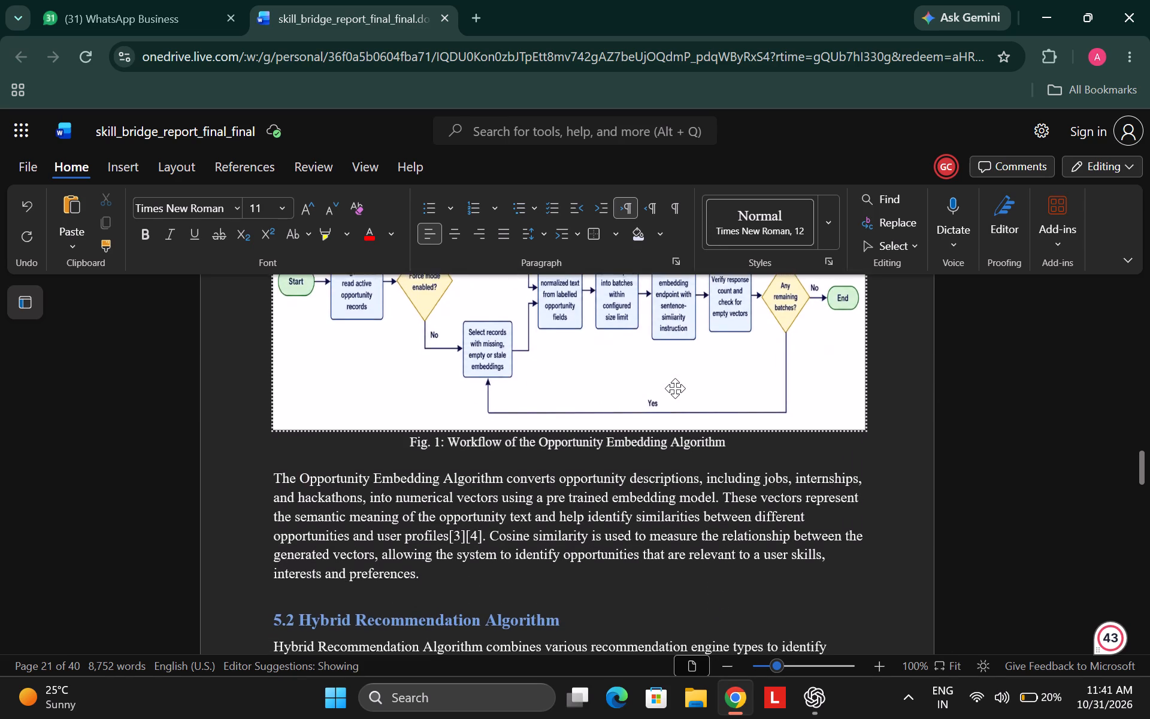
scroll(675, 388, "down", 5)
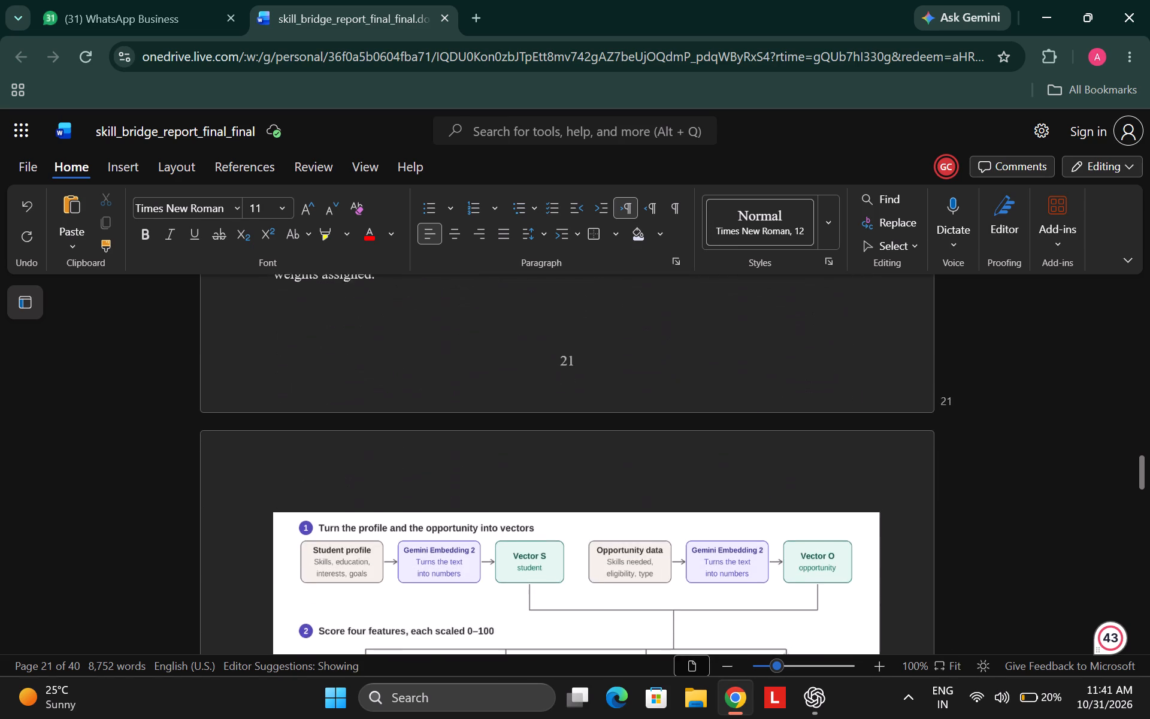
scroll(675, 388, "down", 5)
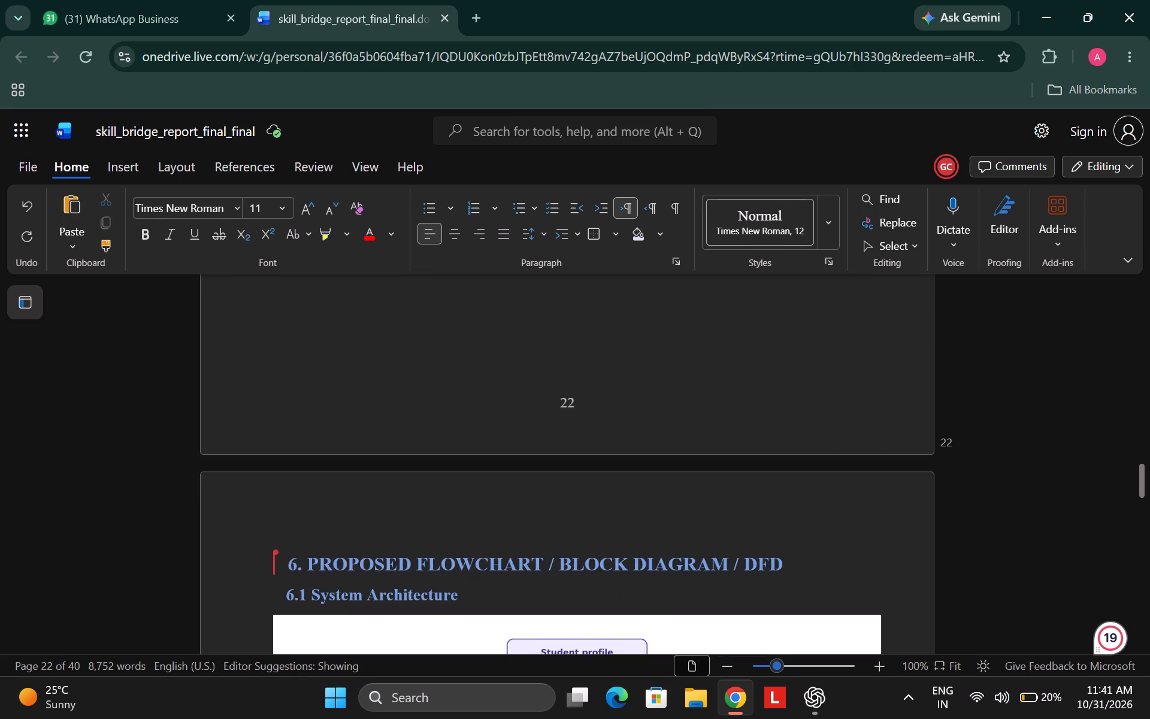
scroll(675, 388, "up", 2)
scroll(675, 388, "down", 3)
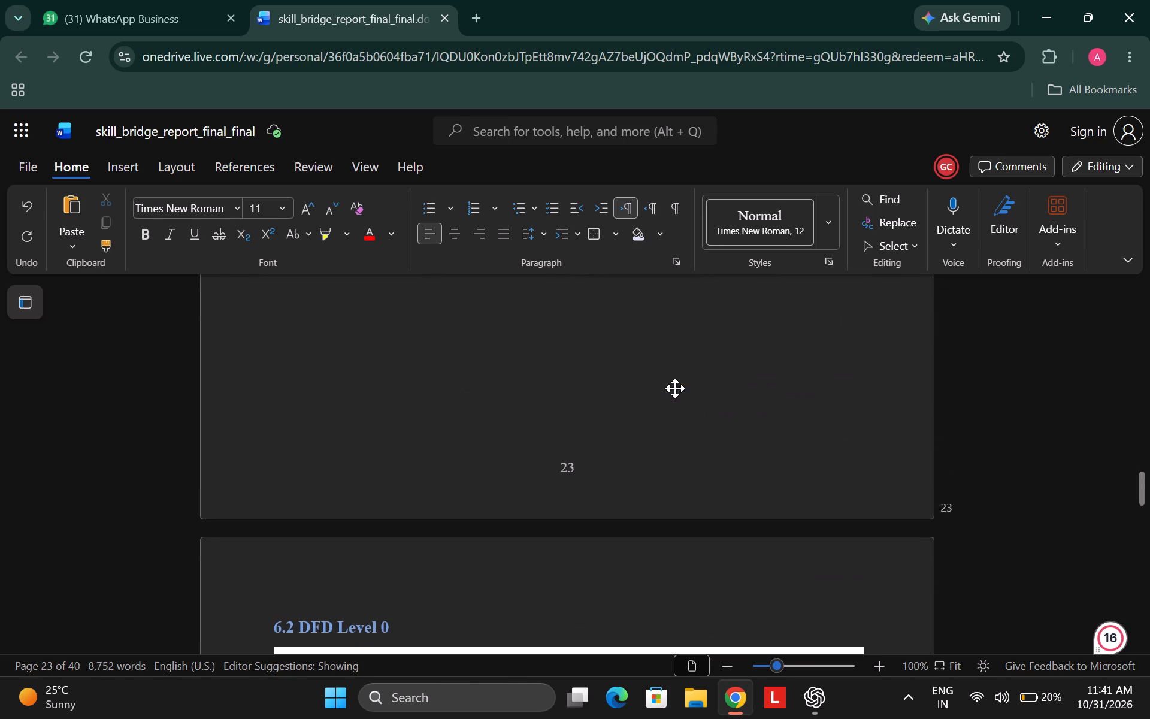
scroll(675, 388, "down", 3)
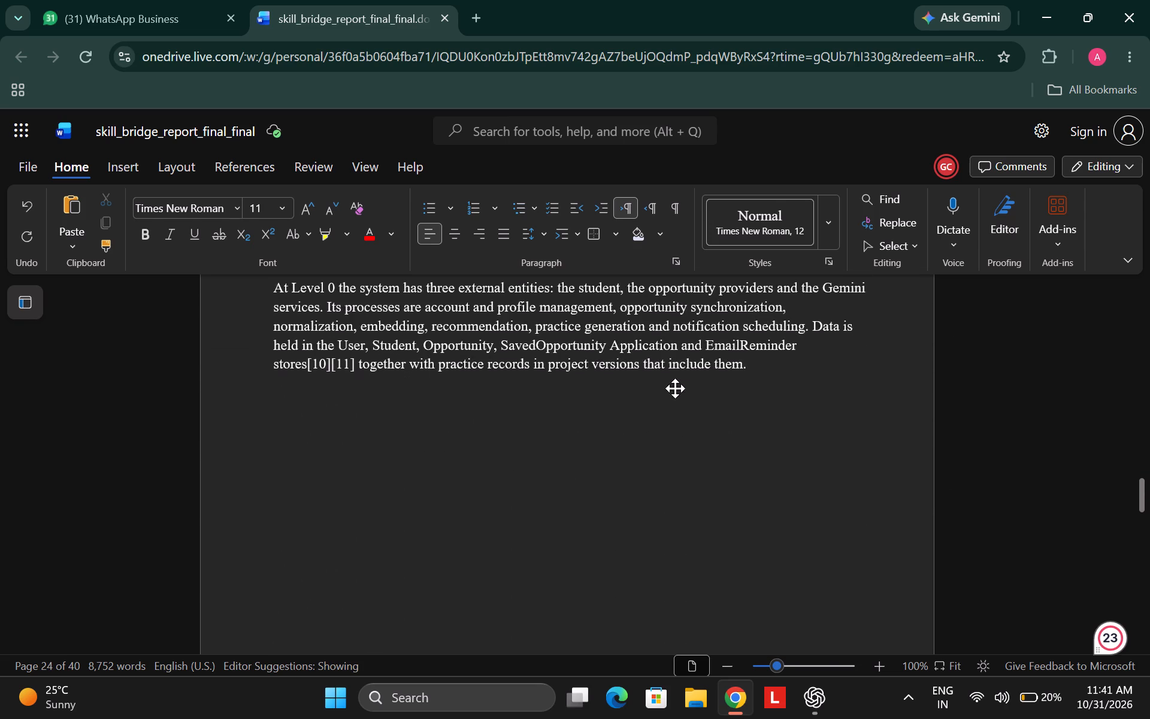
scroll(675, 388, "down", 3)
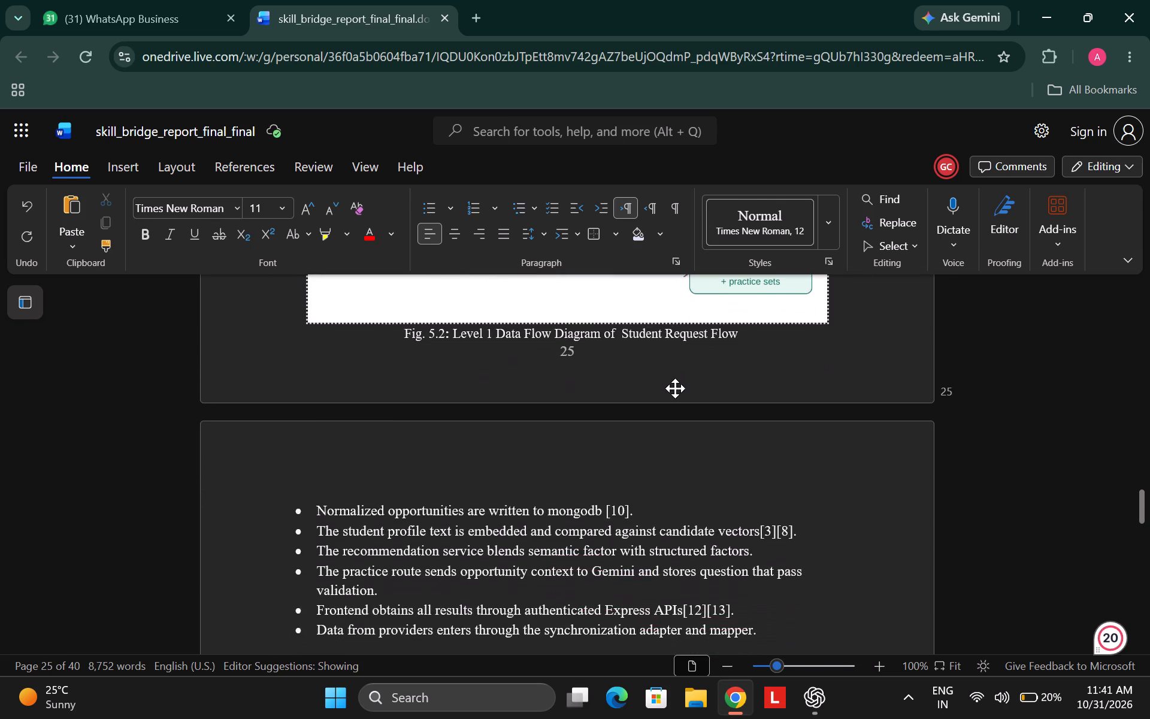
scroll(675, 388, "down", 4)
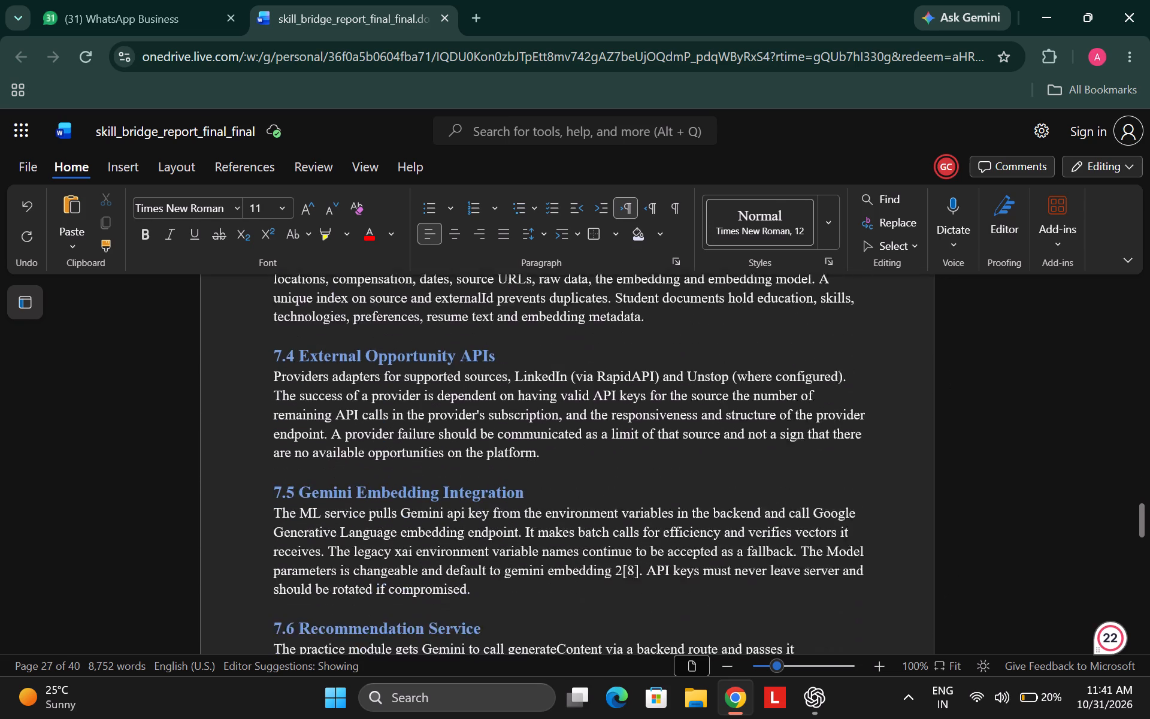
scroll(675, 388, "up", 3)
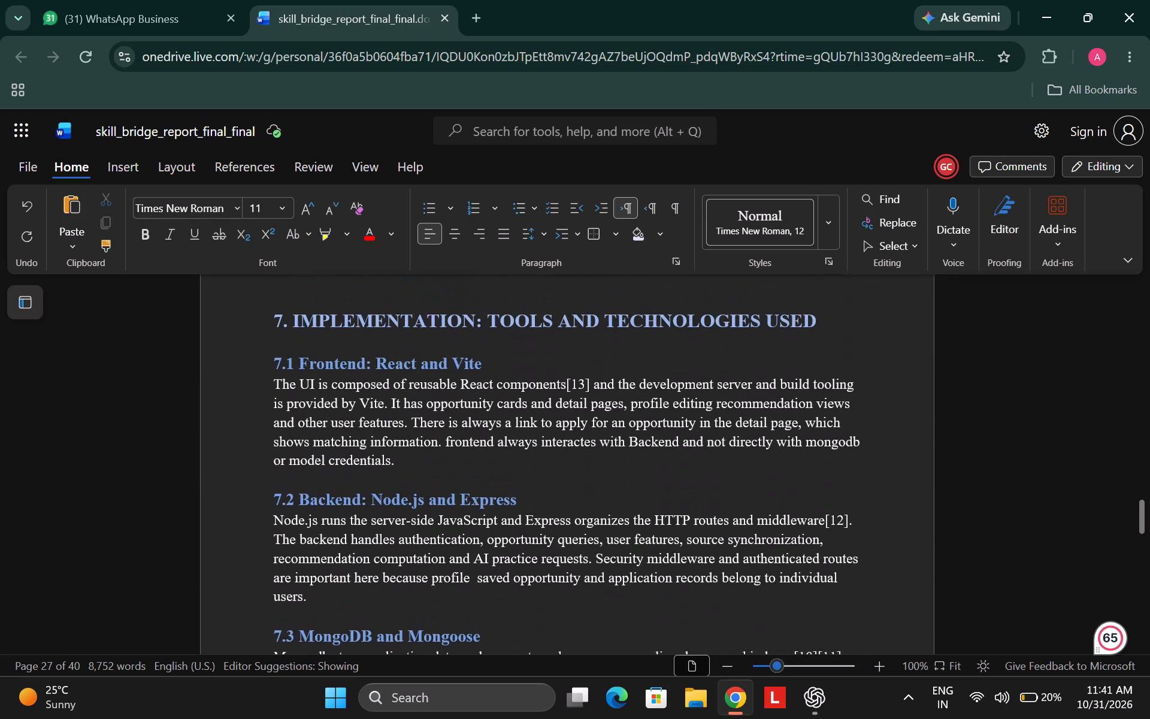
scroll(675, 388, "up", 1)
scroll(675, 388, "down", 5)
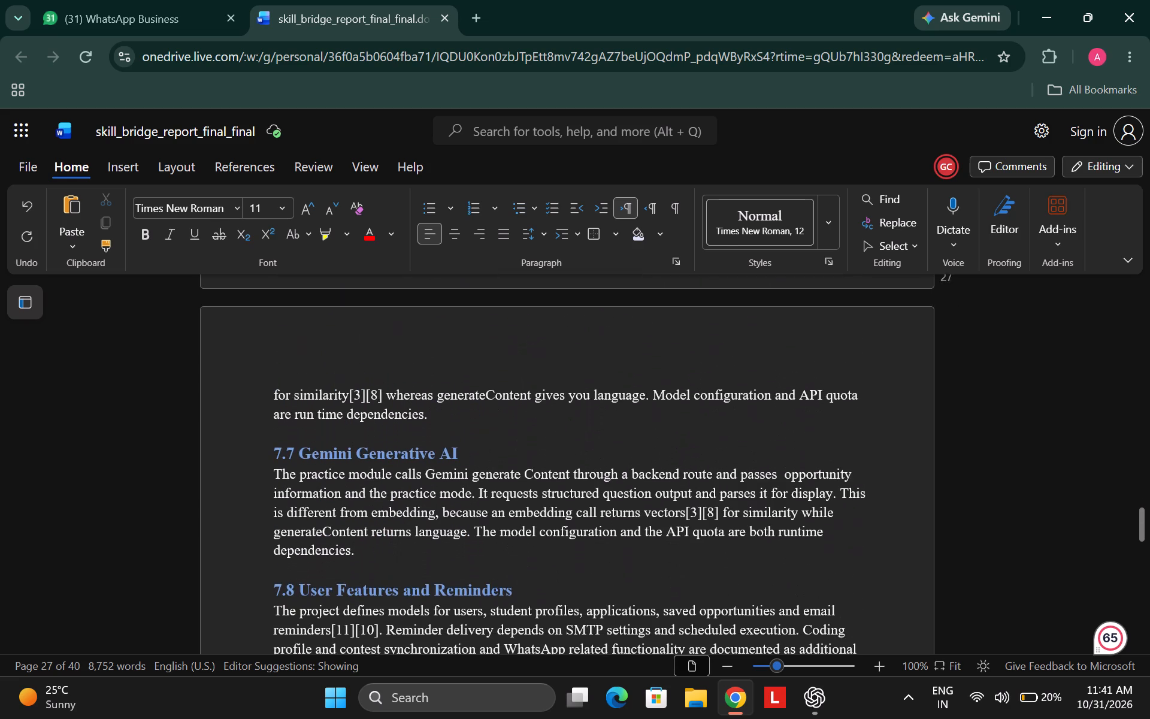
scroll(675, 388, "down", 2)
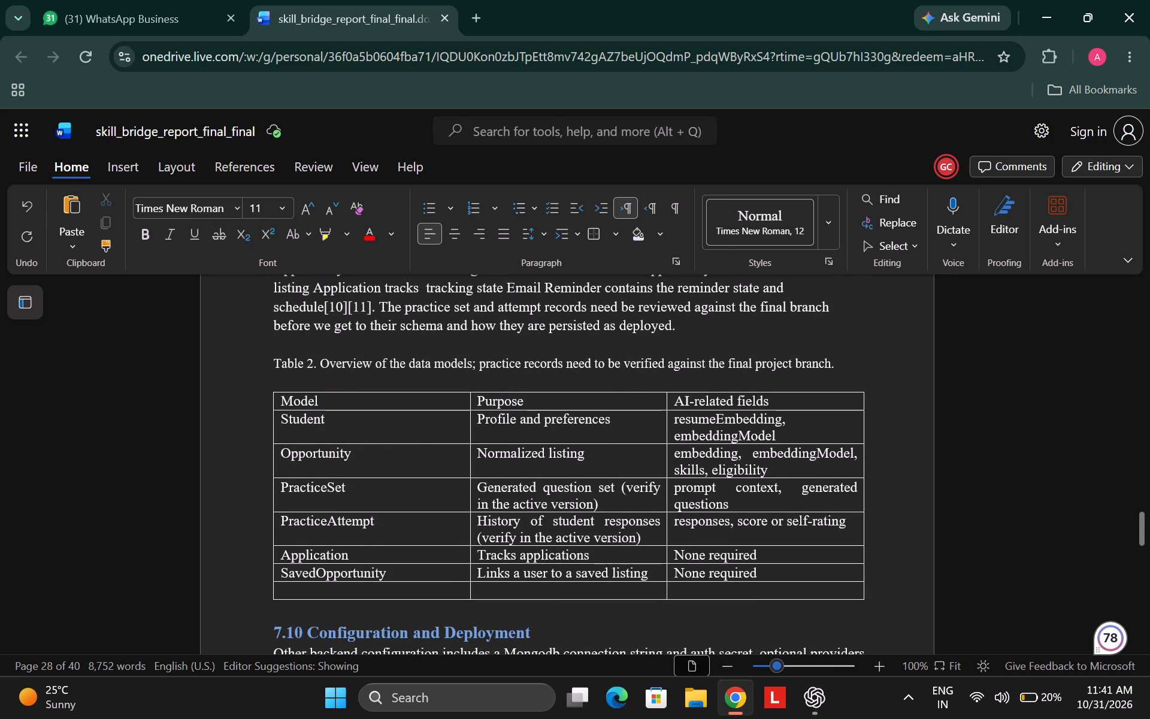
Replace the period and space after "Table 2" in the 7.9 data models caption with a colon.
scroll(561, 383, "up", 2)
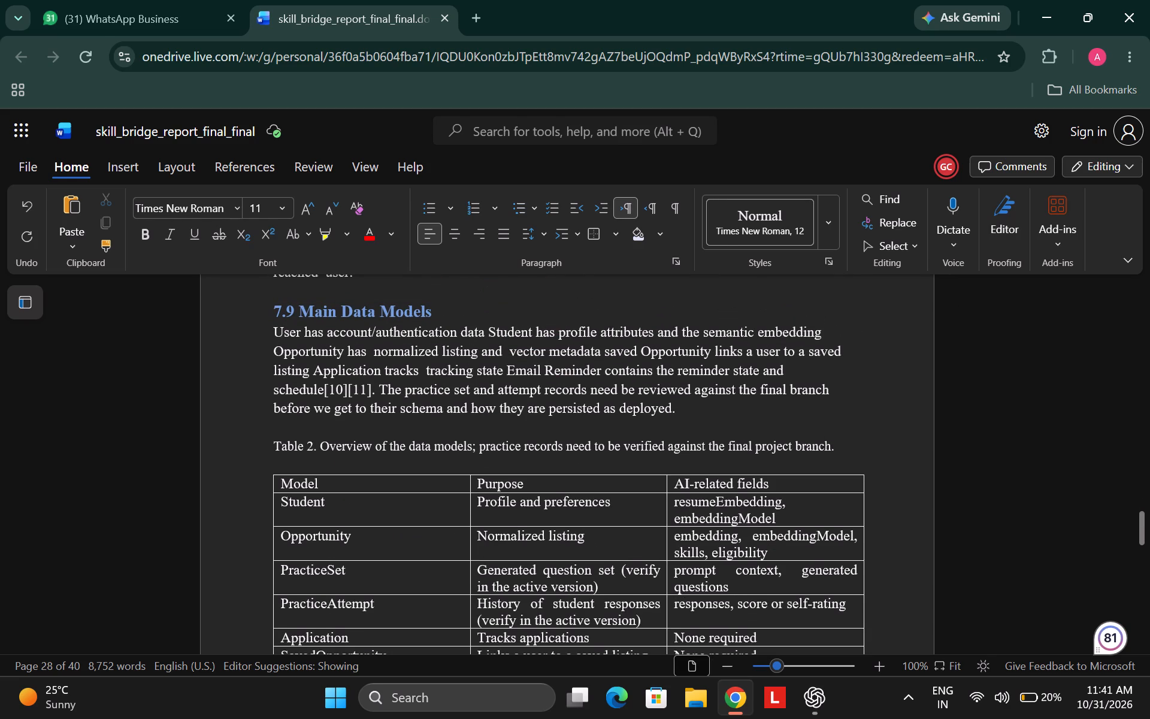
left_click(319, 446)
key("BackSpace")
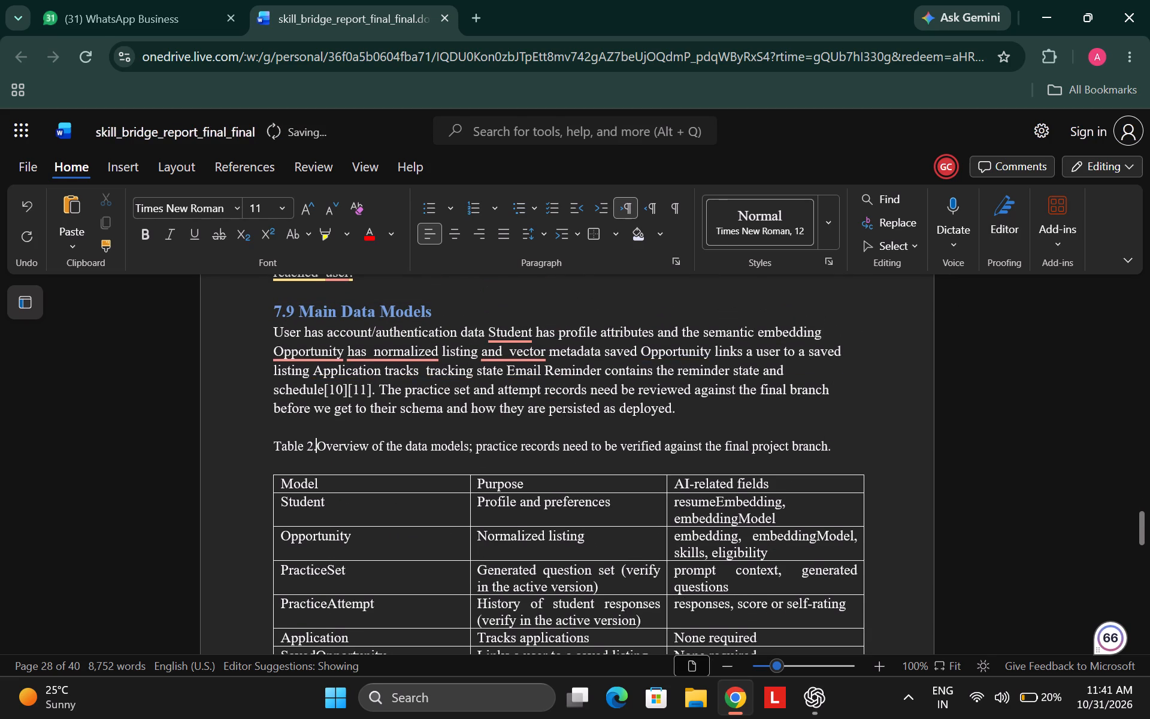
key("BackSpace")
key("shift+colon")
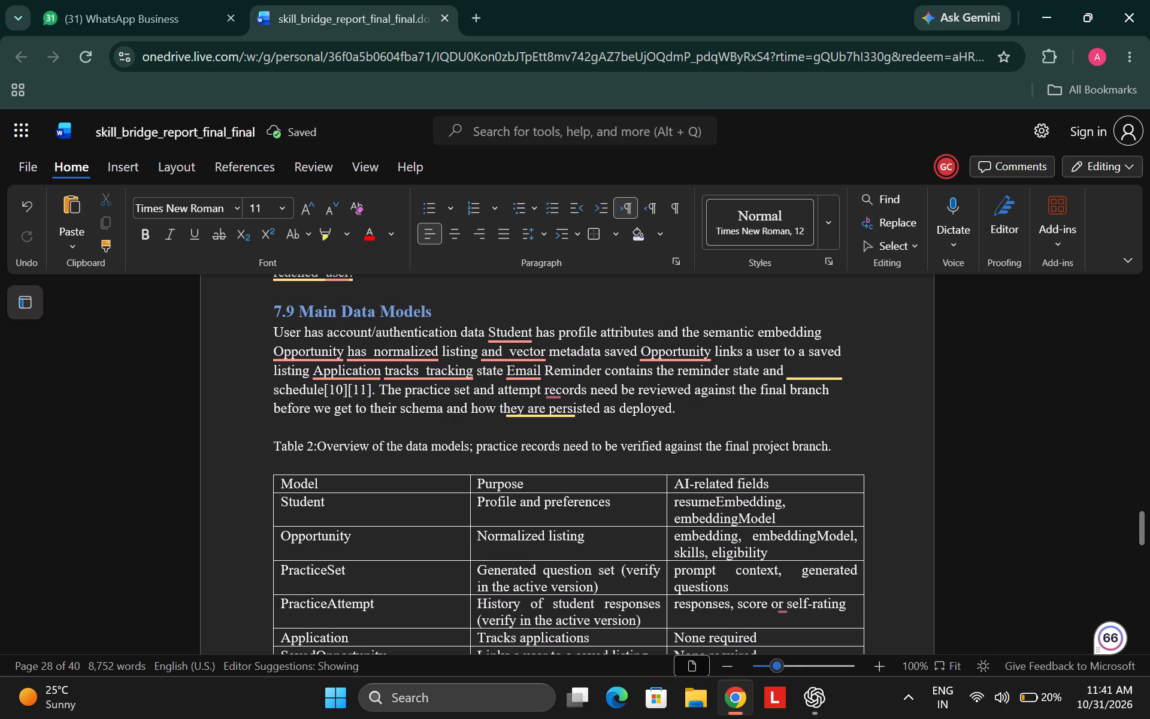
Cut and repaste the Table 2 caption in section 7.9, removing the blank line between it and the data models table.
left_click_drag(273, 442, 519, 451)
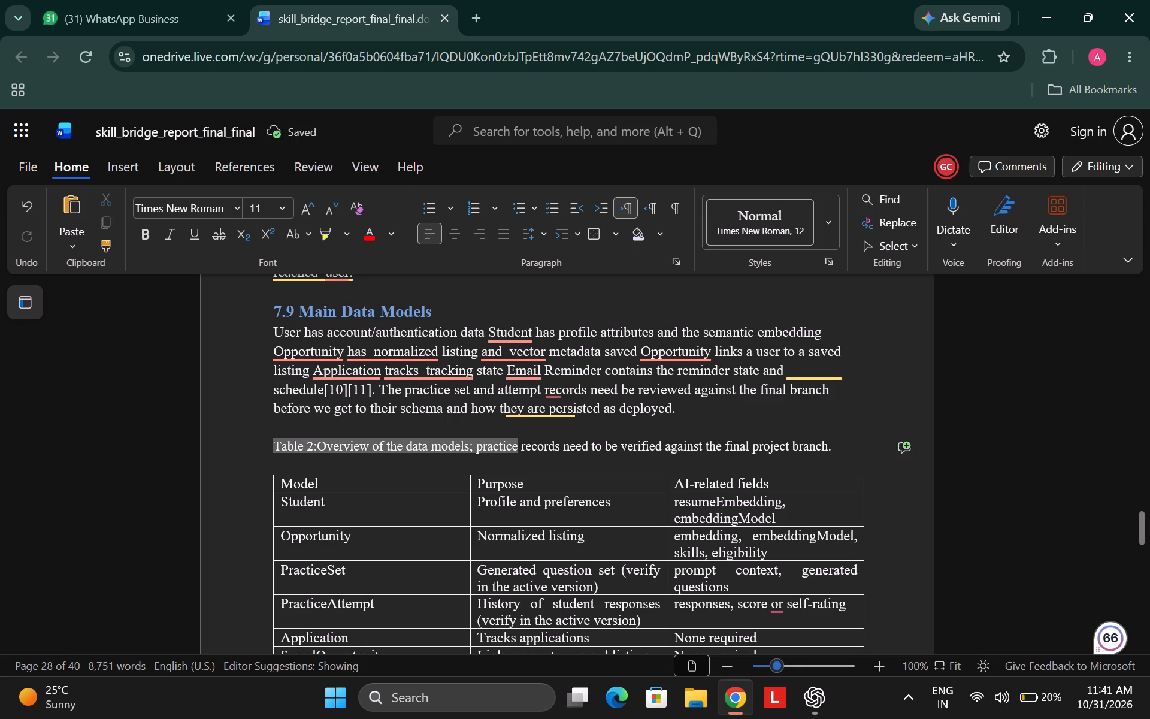
left_click_drag(519, 451, 830, 454)
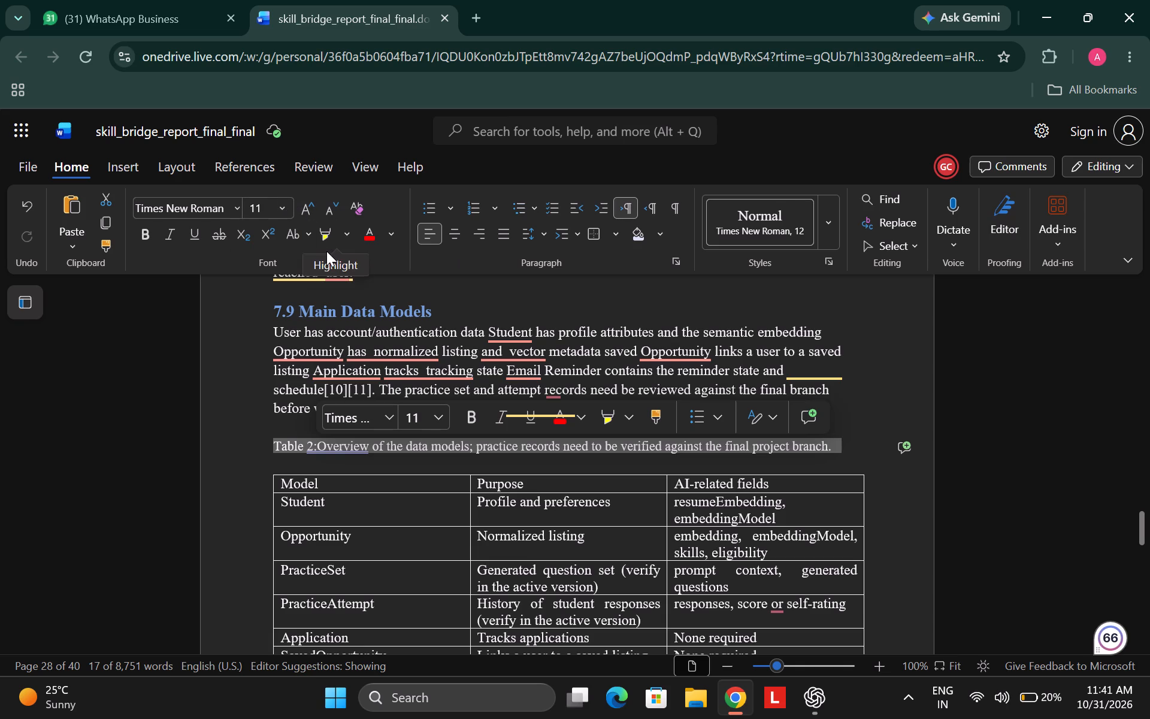
key("ctrl+x")
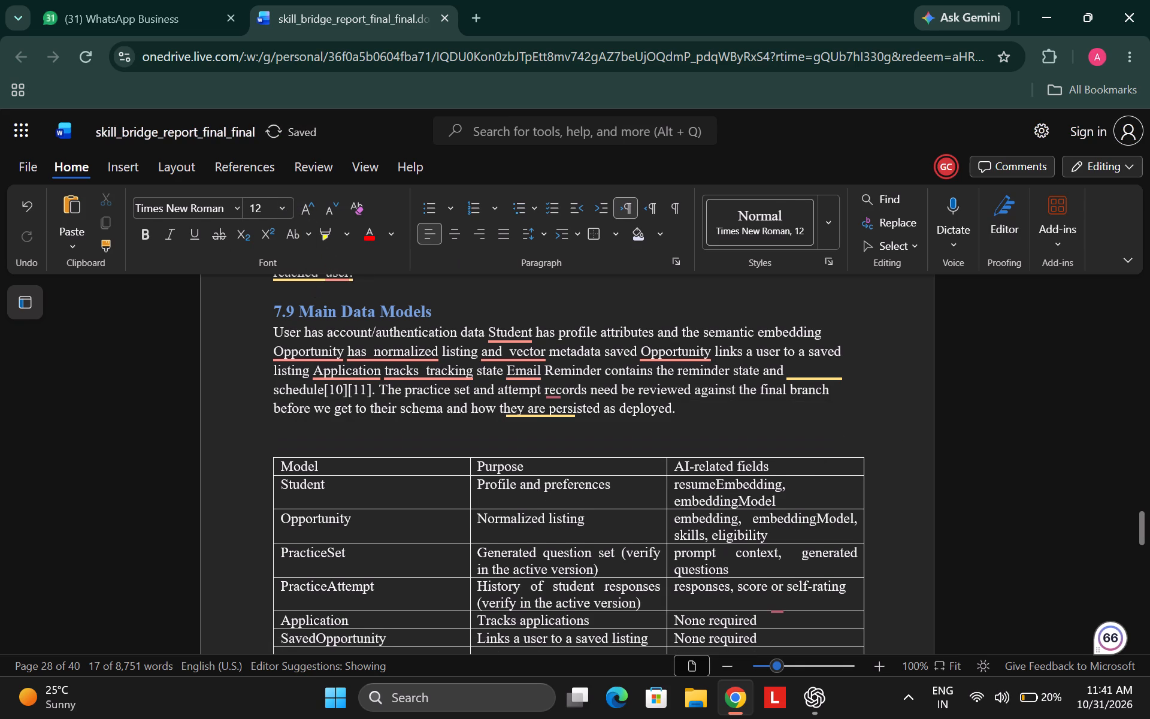
left_click(299, 439)
key("ctrl+v")
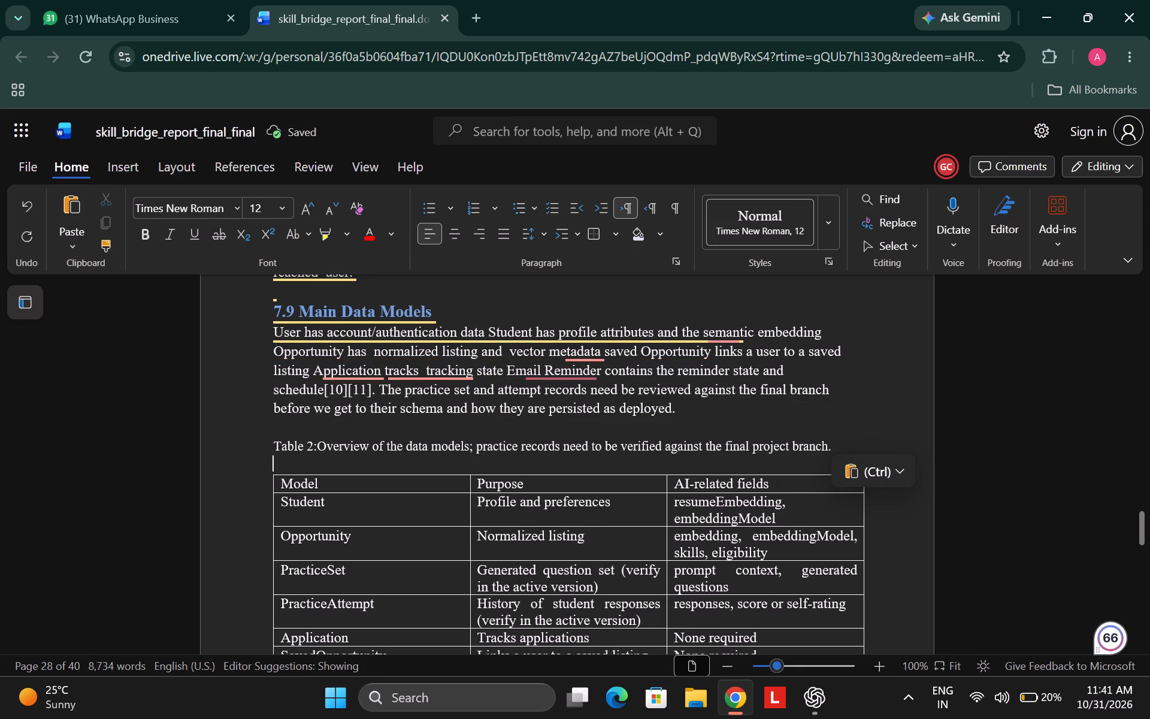
key("BackSpace")
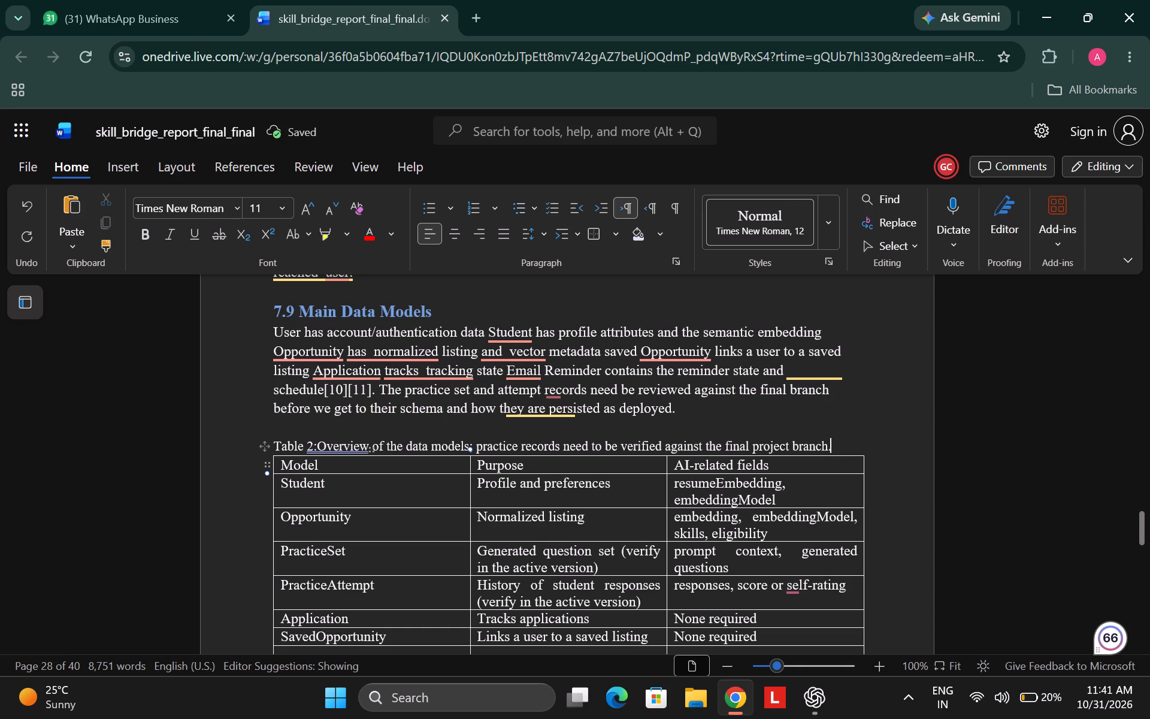
Center the Table 2 caption together with the header row of the data models table in section 7.9.
left_click_drag(273, 445, 276, 445)
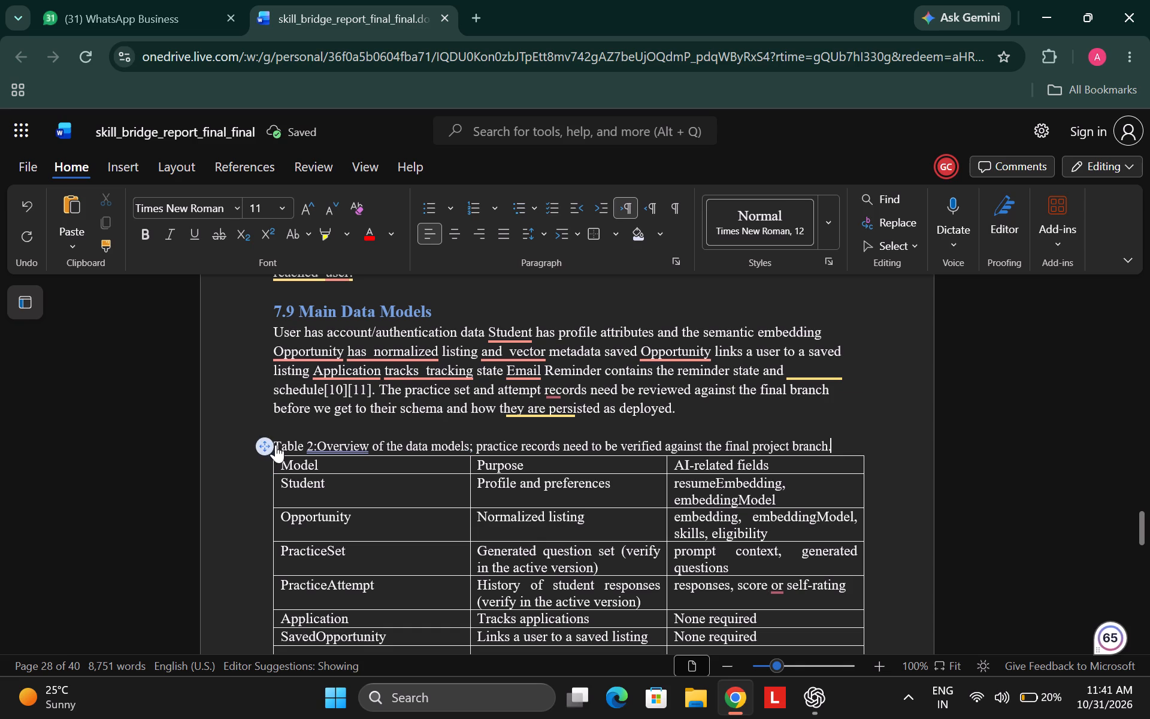
left_click_drag(276, 445, 268, 443)
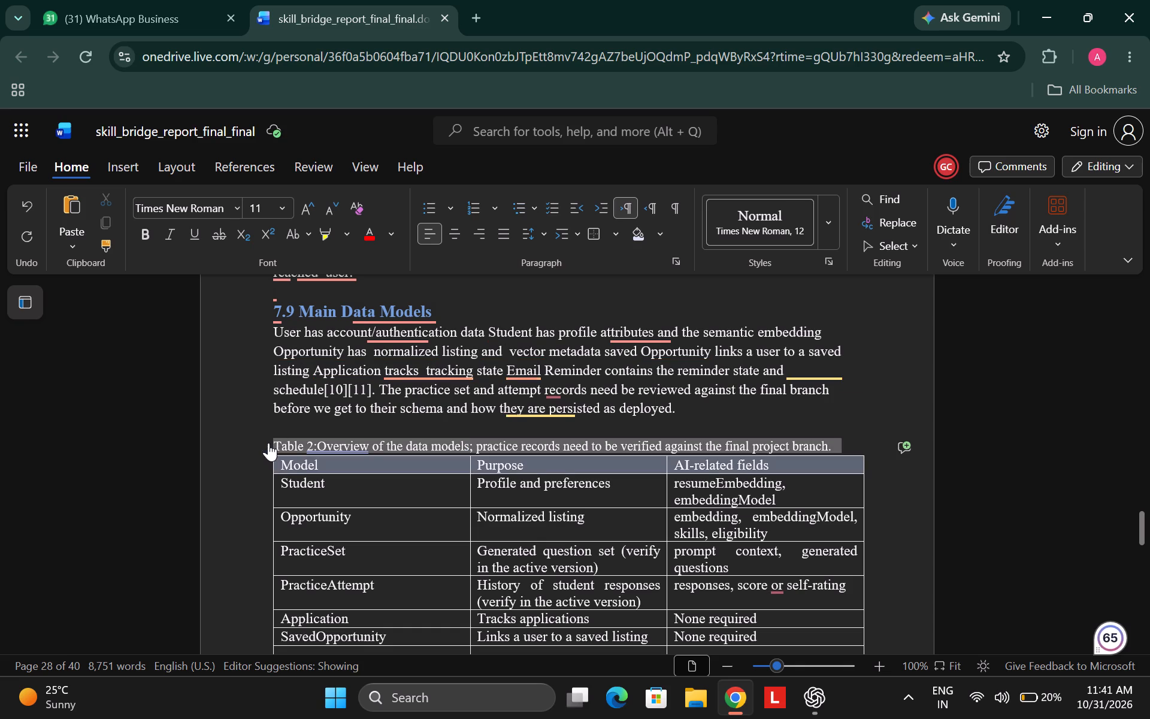
left_click_drag(268, 443, 276, 437)
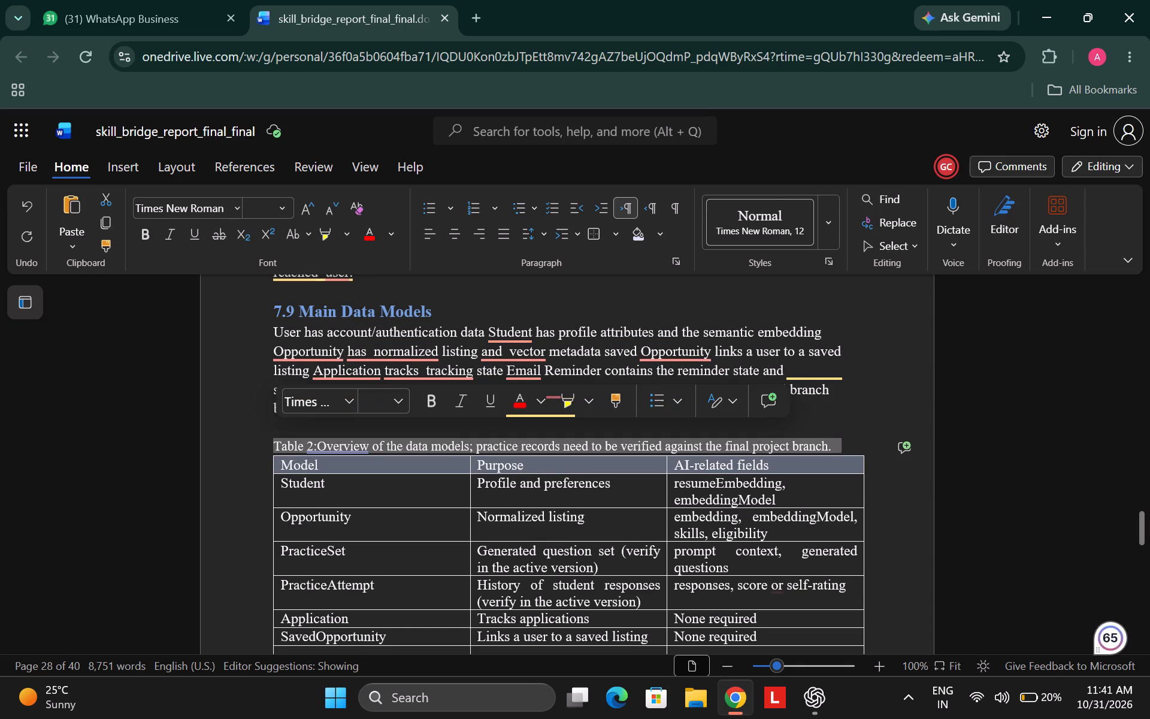
left_click(454, 242)
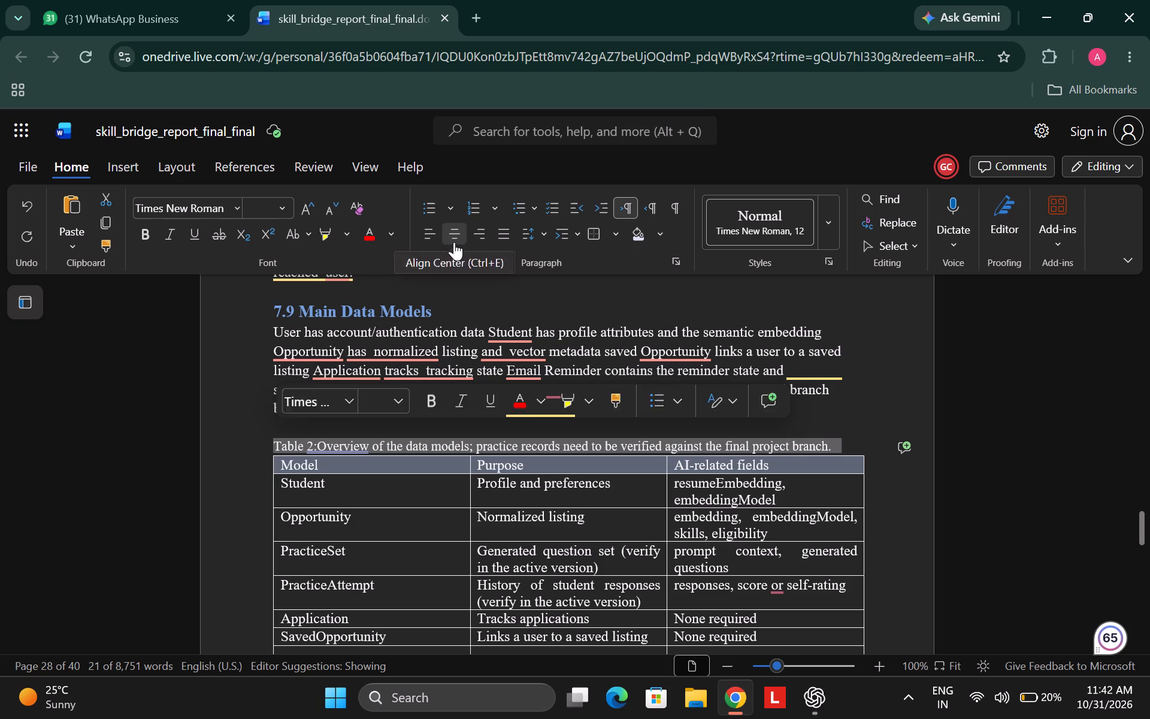
left_click(870, 442)
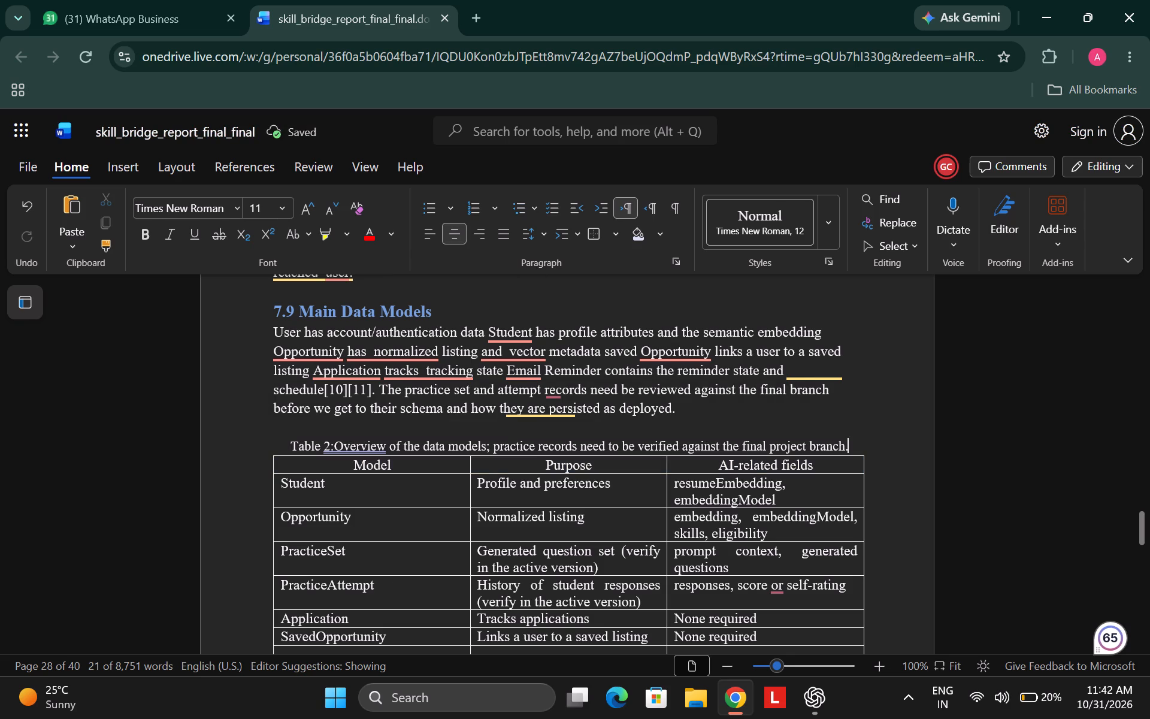
Left-align the body rows of the data models table, from Student to SavedOpportunity.
scroll(870, 442, "down", 1)
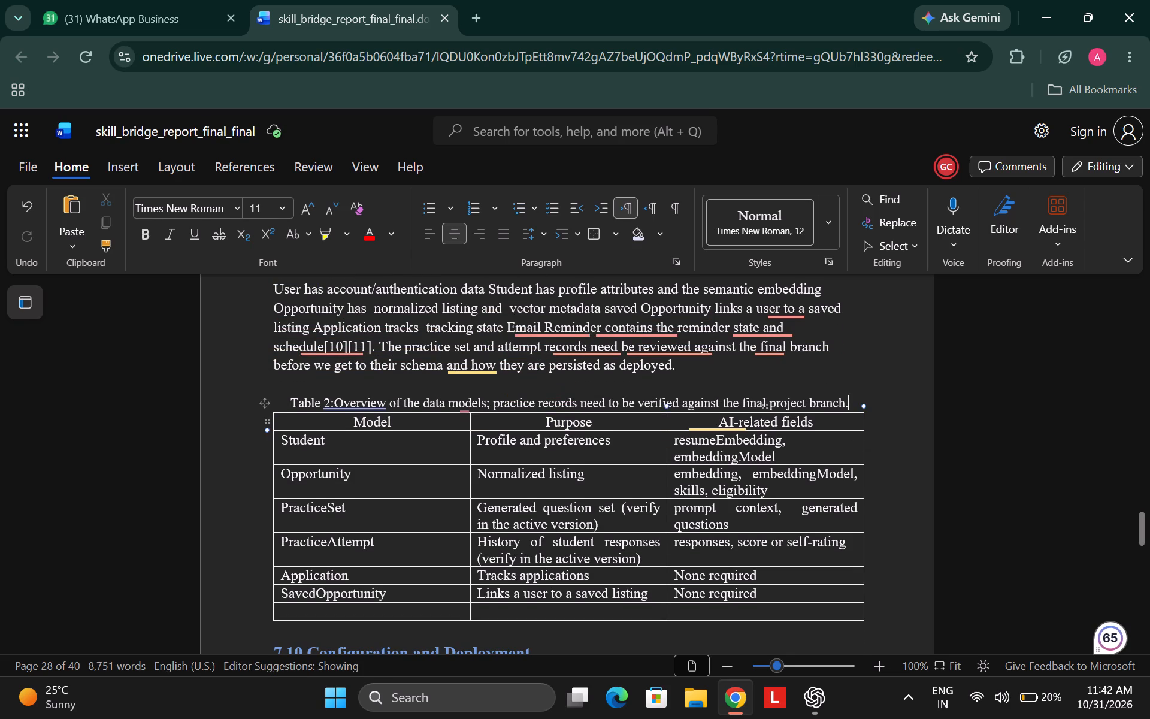
scroll(764, 365, "down", 1)
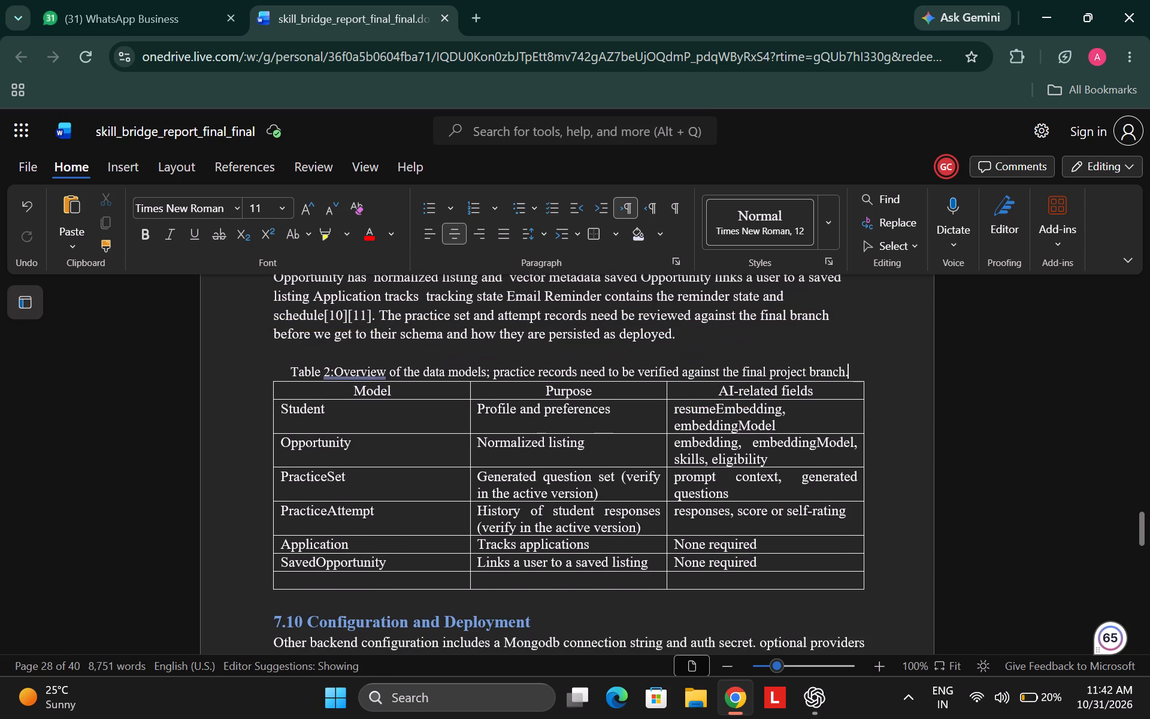
scroll(539, 488, "down", 1)
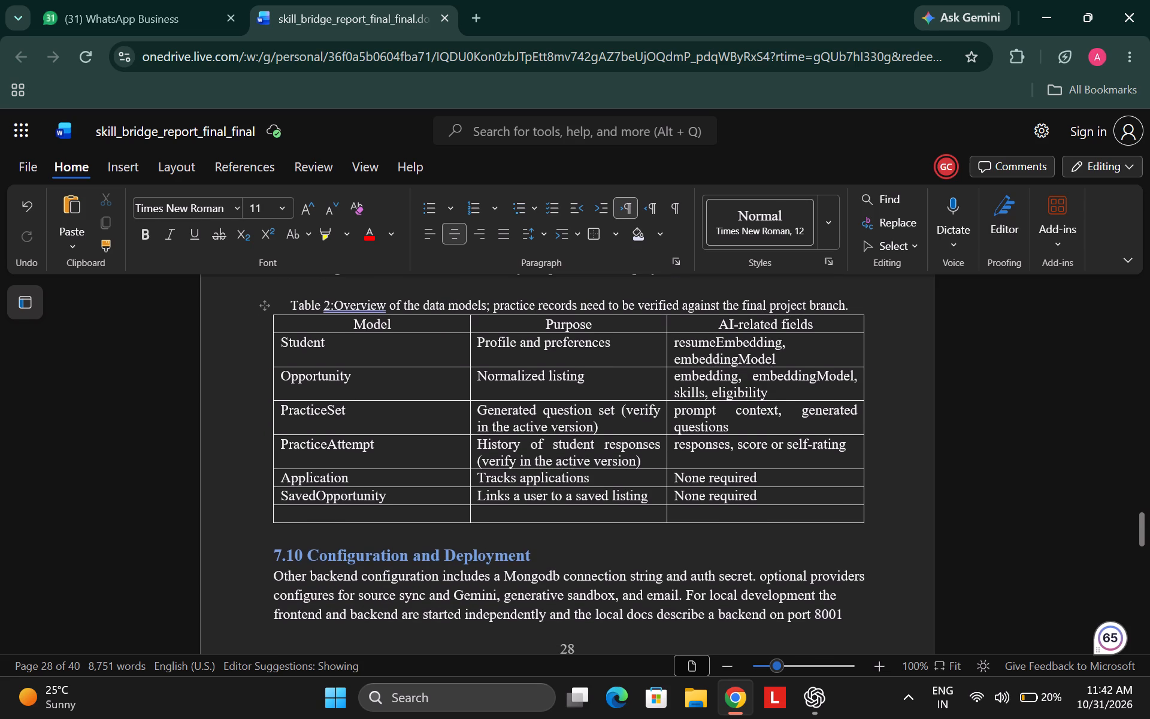
scroll(539, 488, "down", 1)
scroll(539, 488, "up", 1)
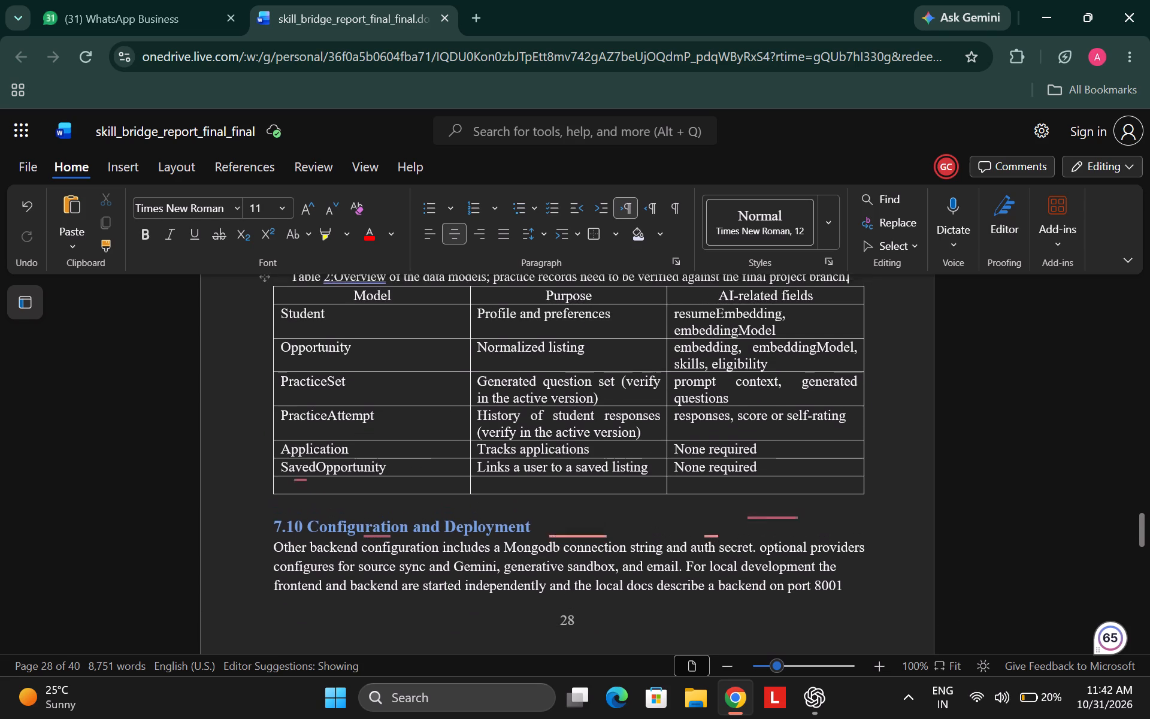
scroll(539, 488, "up", 1)
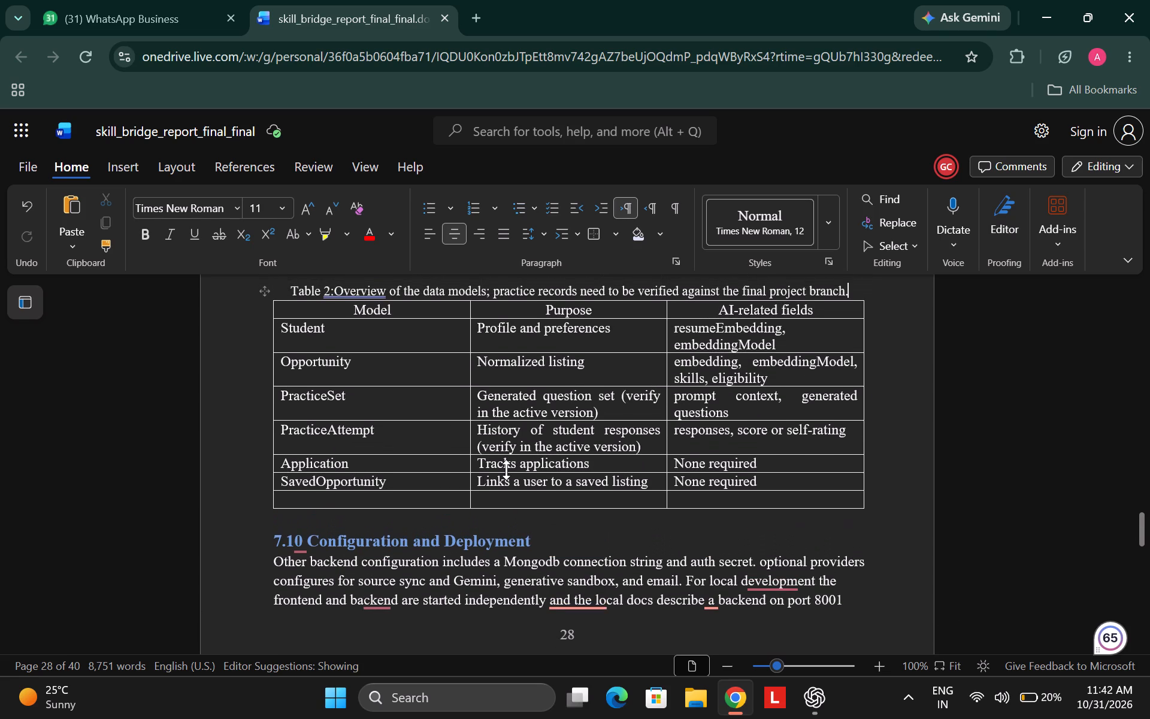
scroll(506, 470, "down", 1)
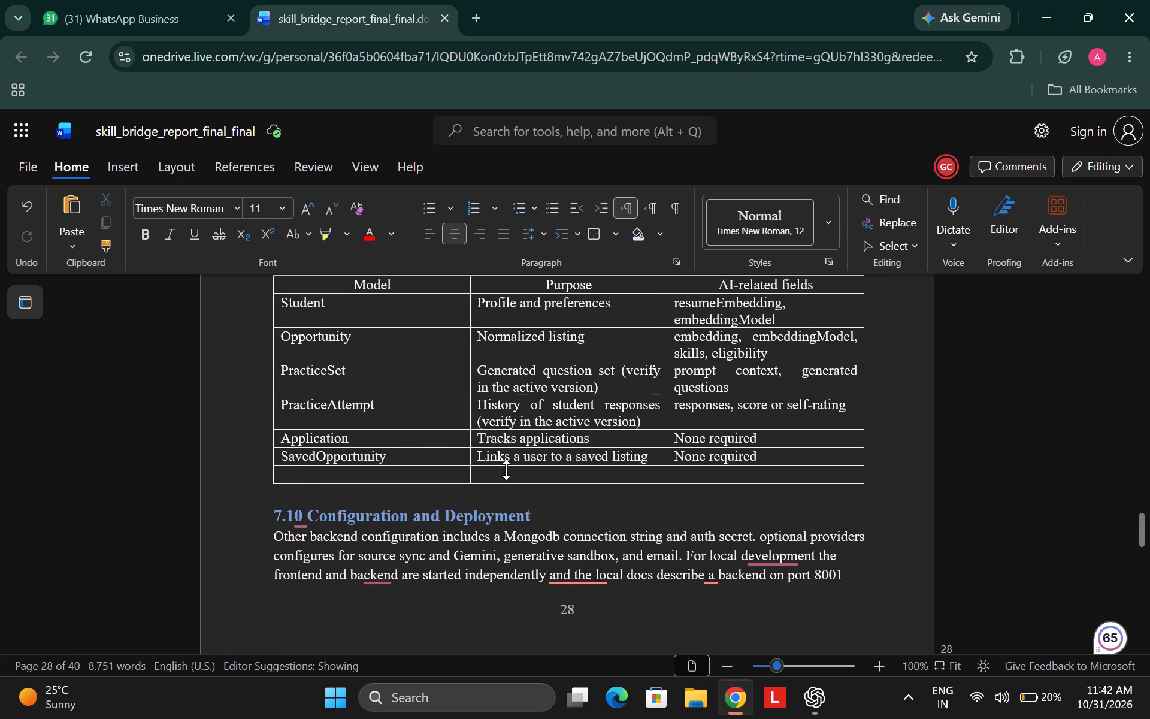
scroll(506, 470, "up", 1)
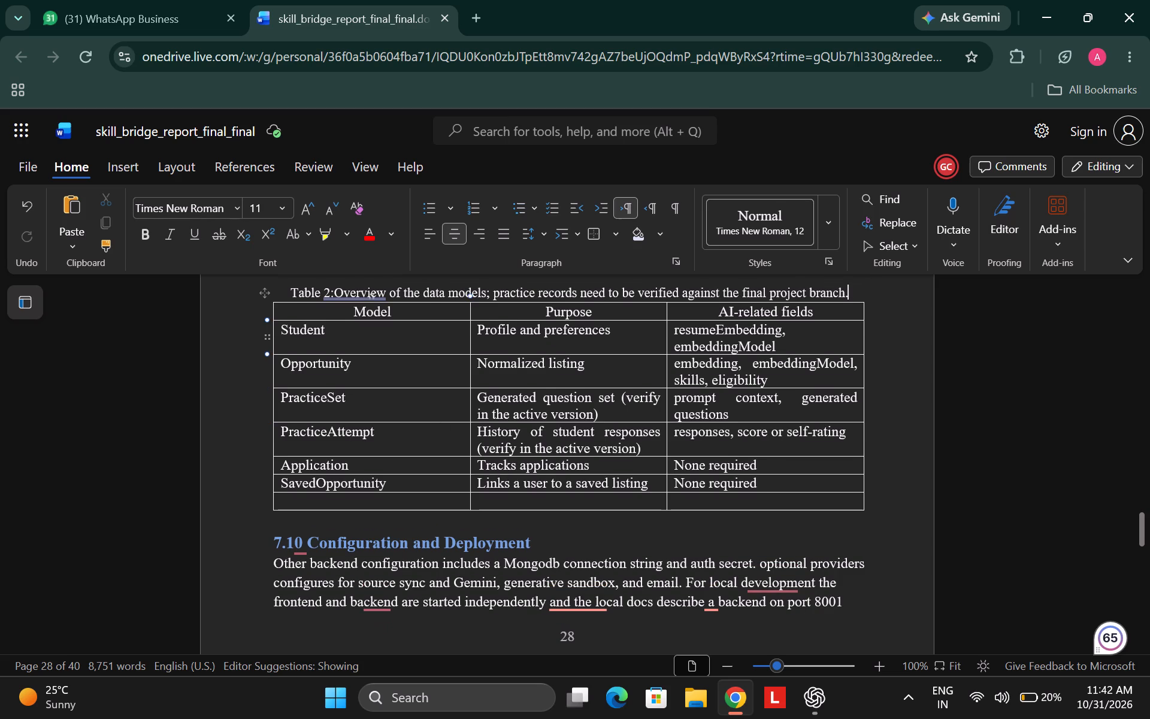
left_click_drag(282, 334, 764, 489)
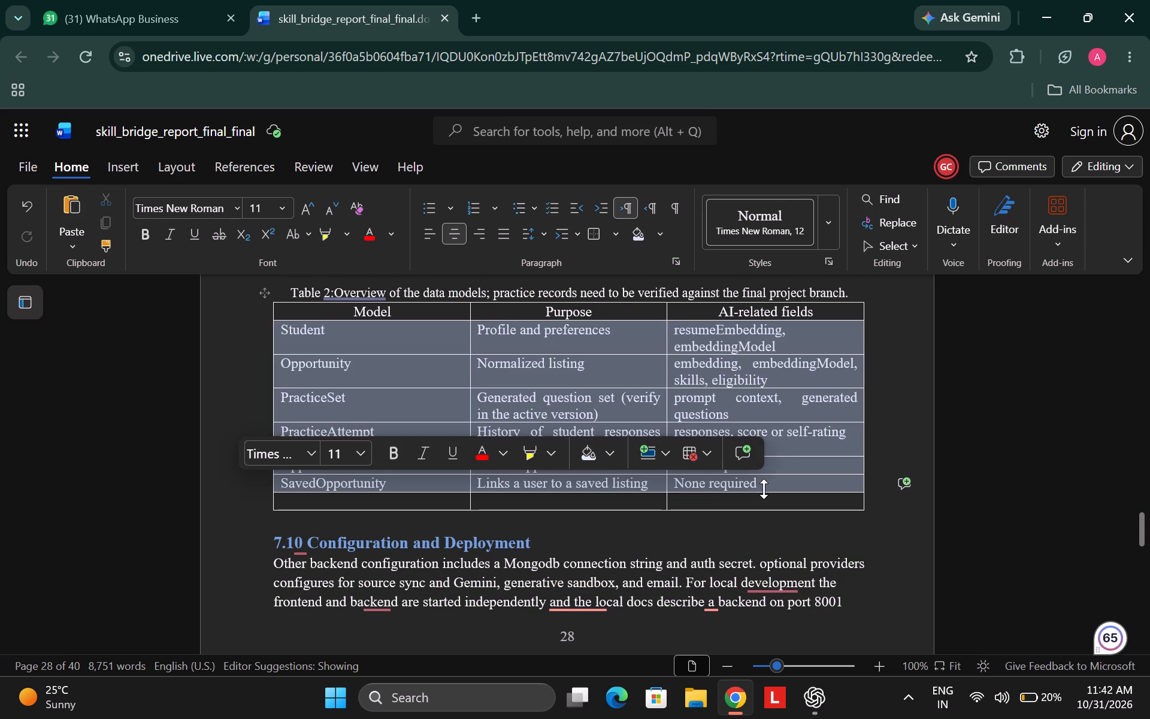
left_click(81, 164)
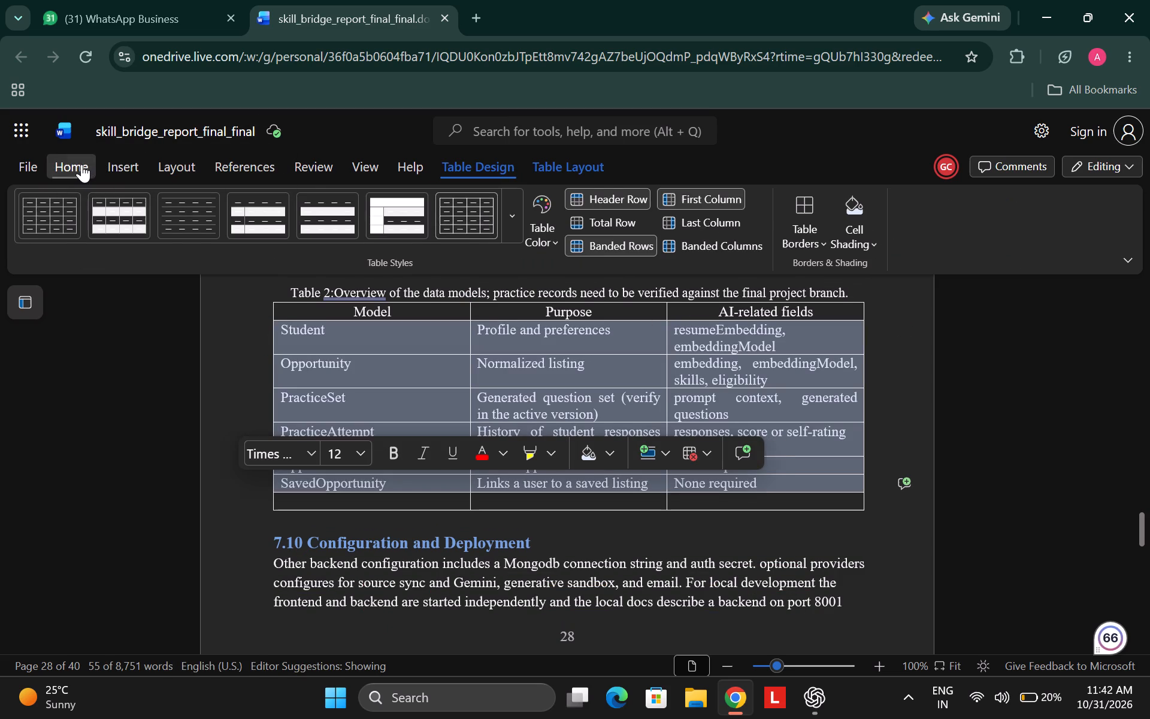
left_click(428, 234)
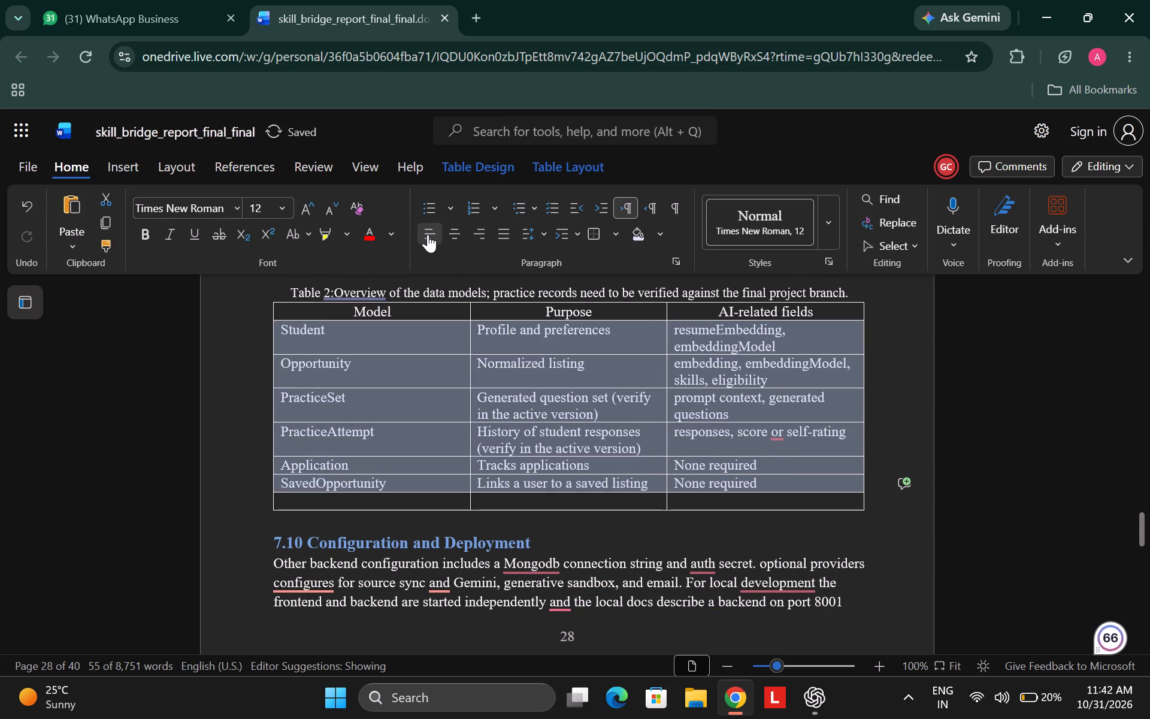
left_click(883, 470)
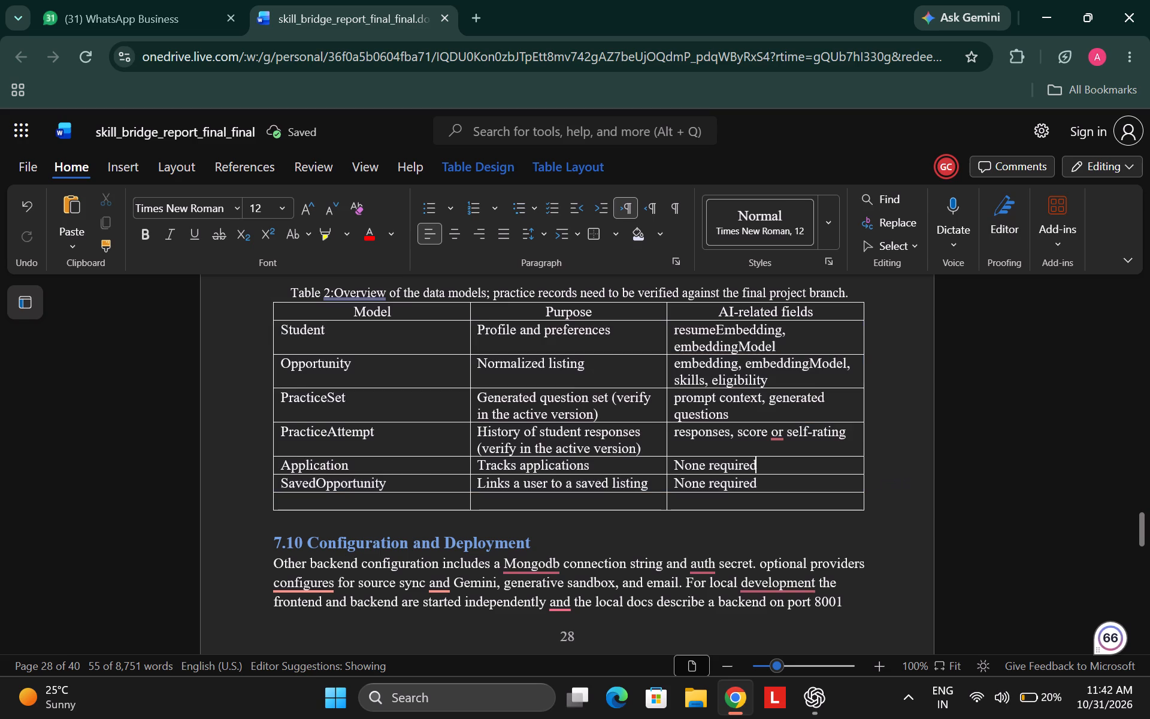
Look through sections 7.10 to the chapter 8 Result Summary, including Table 3, for alignment, captions and page breaks.
scroll(699, 425, "down", 1)
scroll(580, 494, "down", 1)
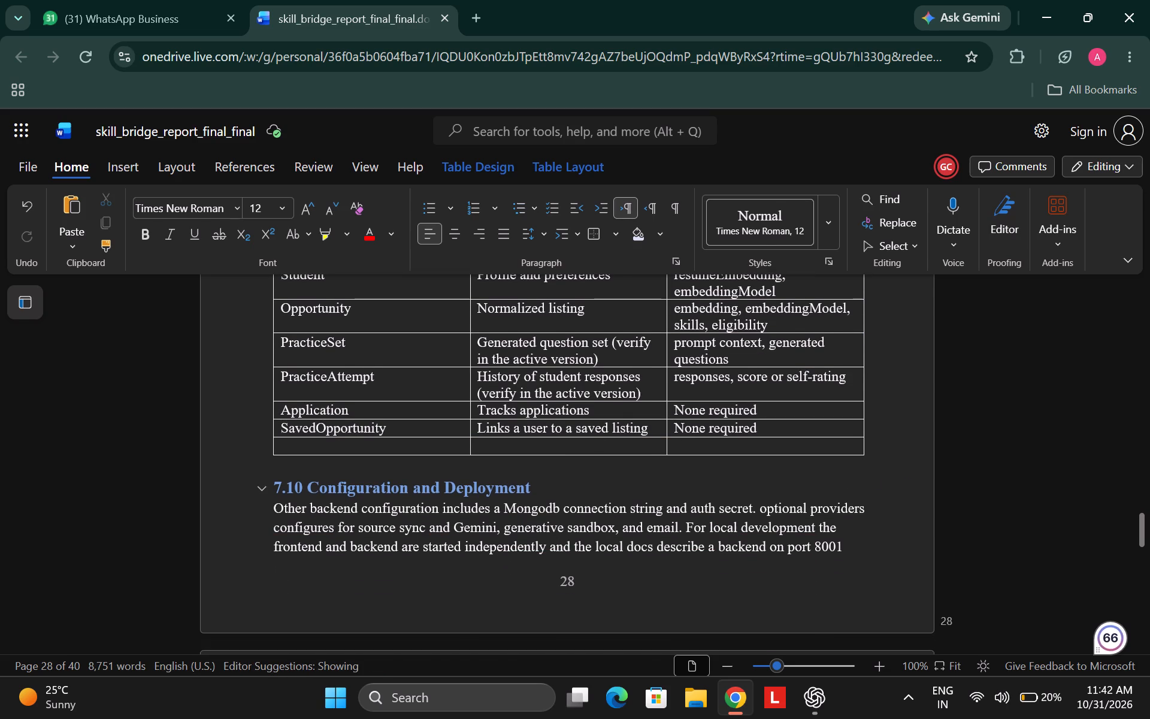
scroll(580, 494, "down", 3)
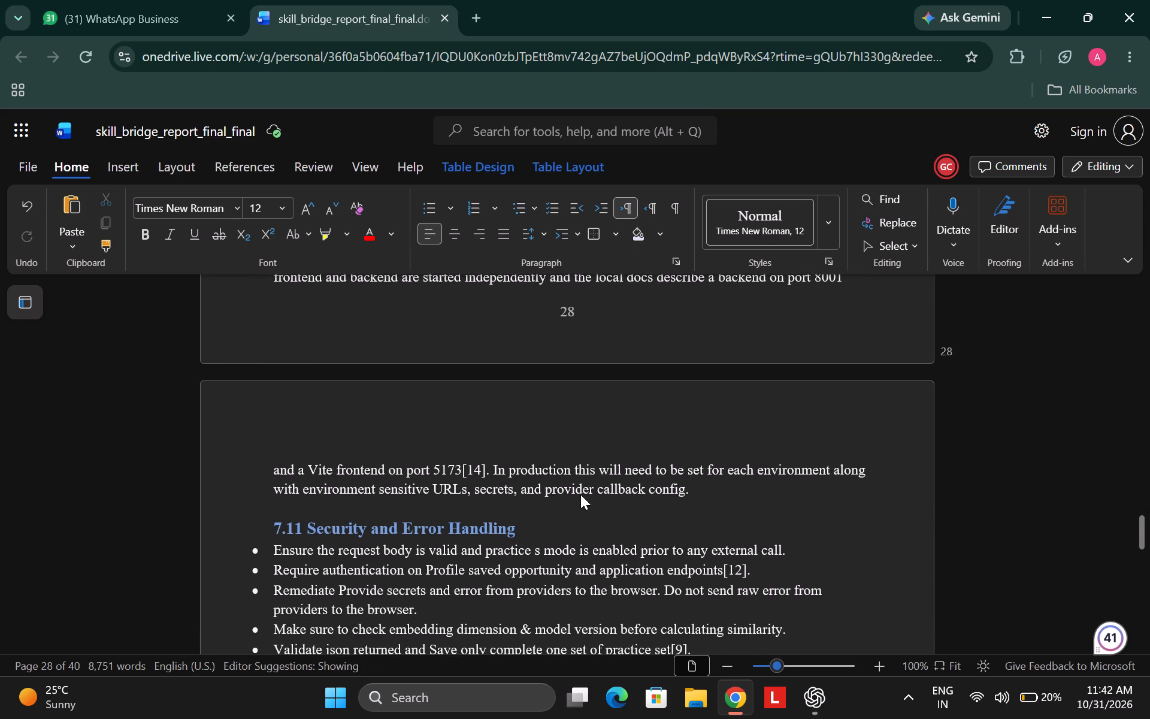
scroll(580, 494, "down", 3)
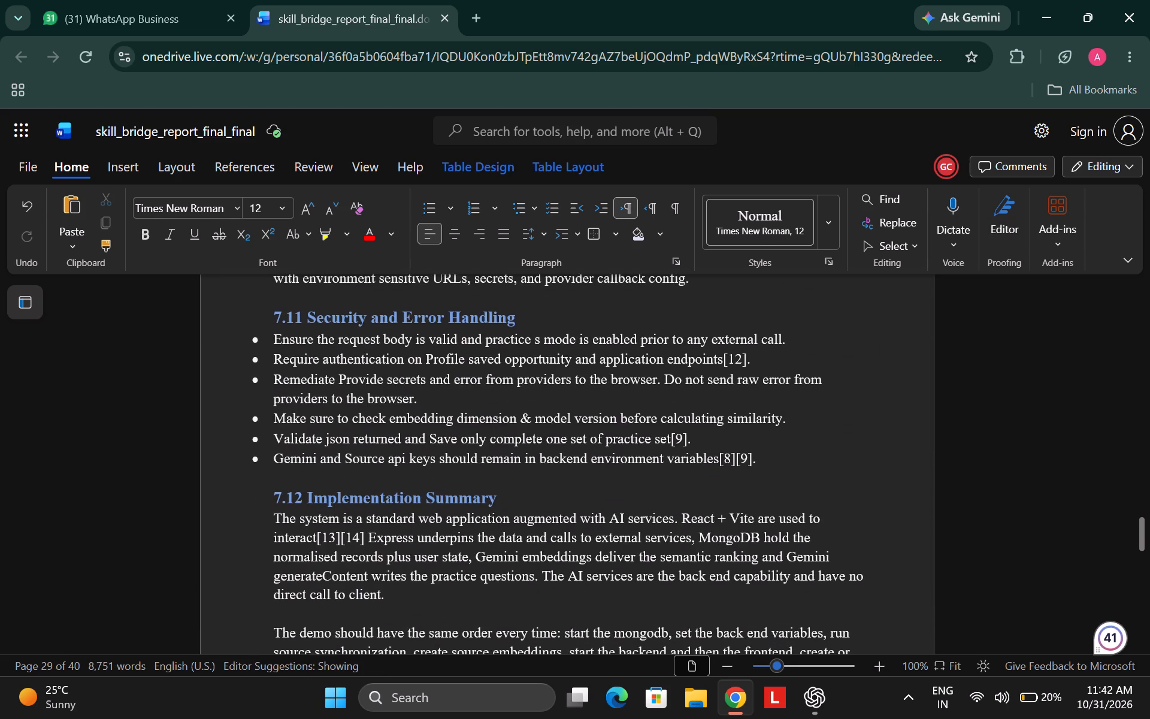
scroll(580, 494, "down", 4)
scroll(580, 494, "up", 3)
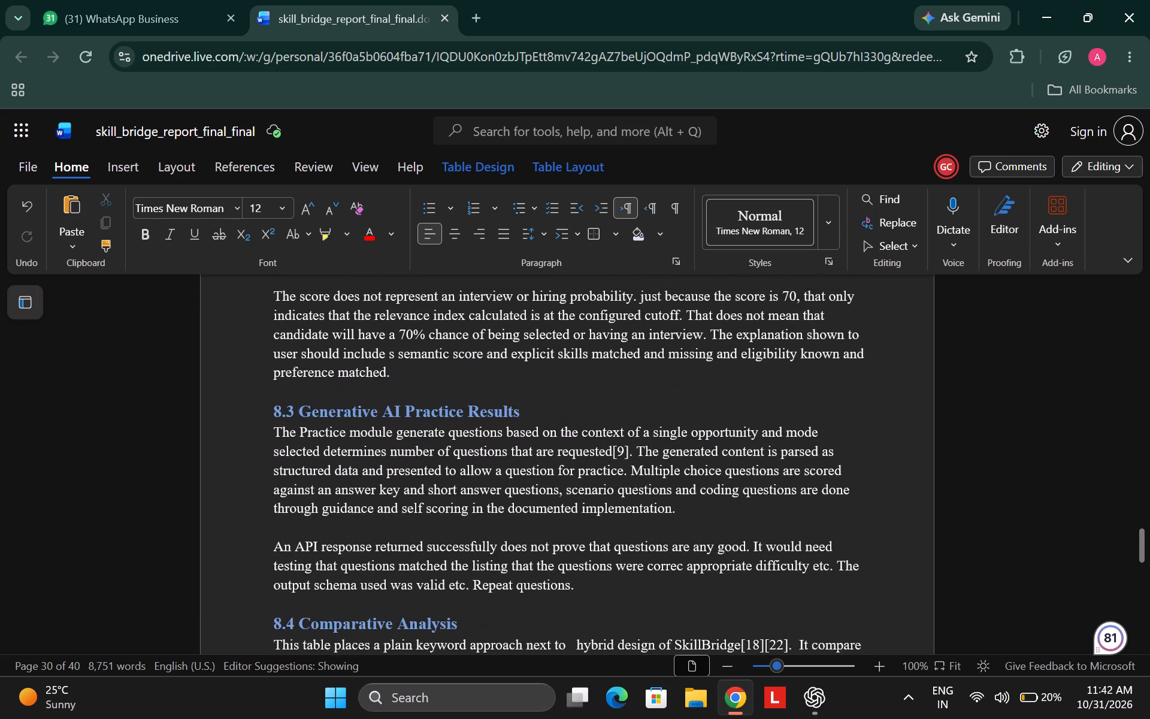
scroll(580, 494, "up", 1)
scroll(580, 494, "down", 4)
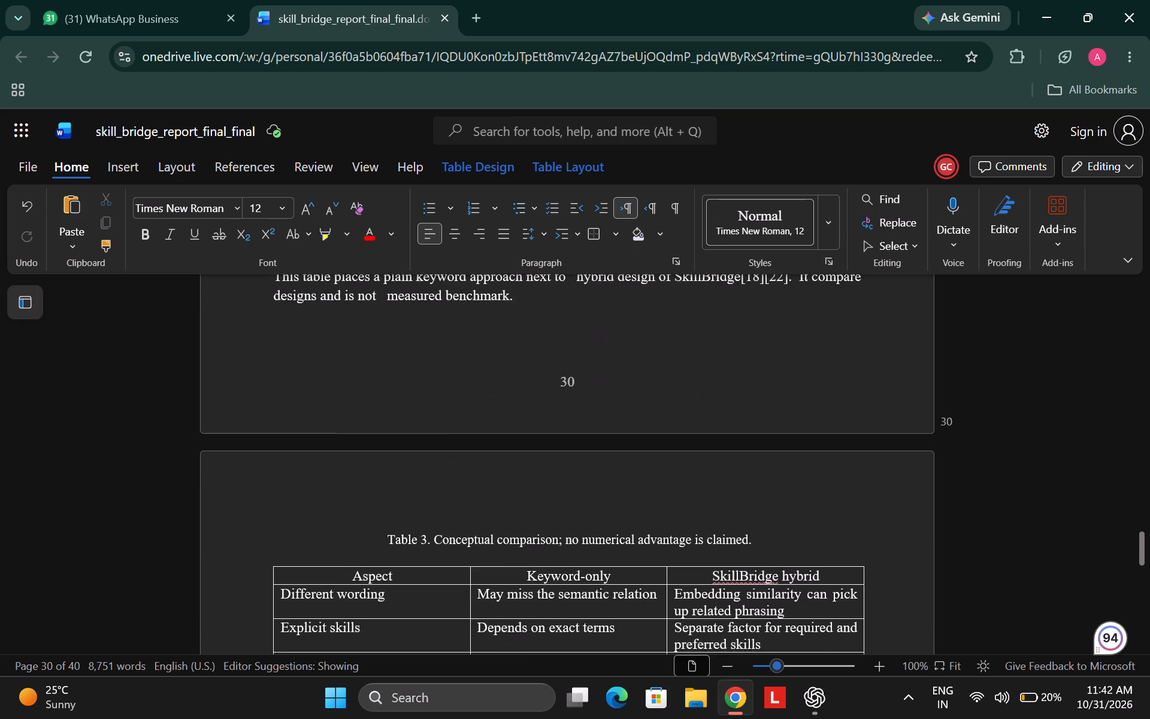
scroll(580, 494, "down", 1)
scroll(580, 494, "up", 2)
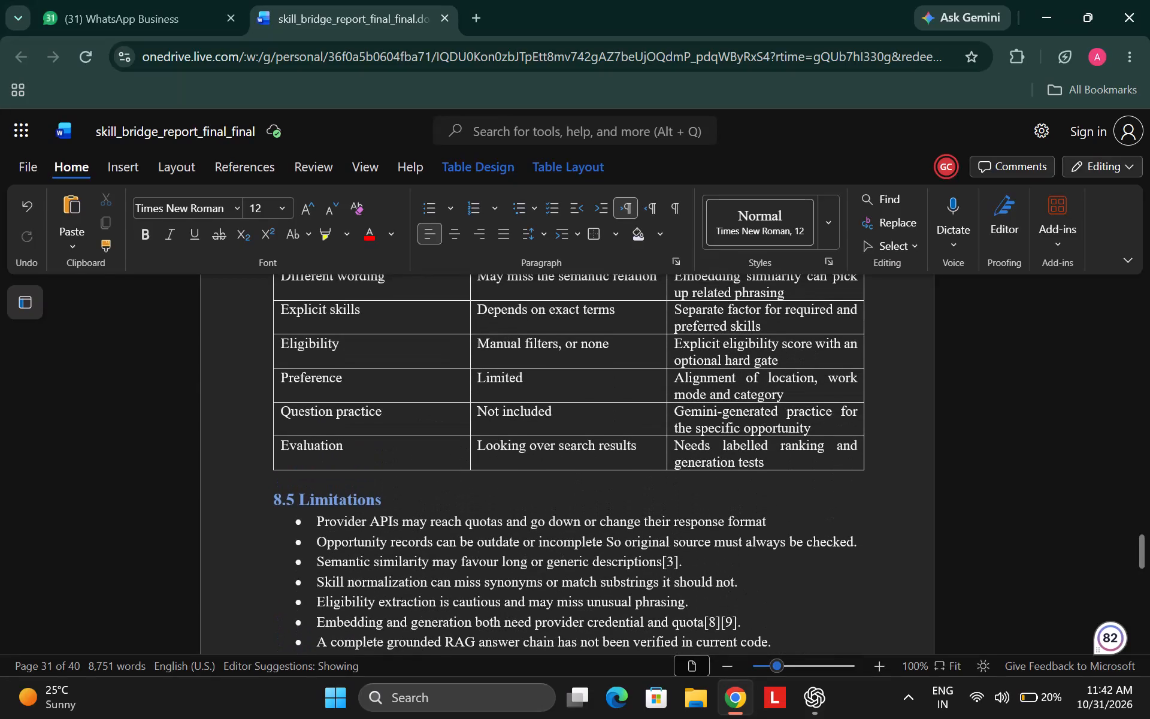
scroll(580, 494, "up", 1)
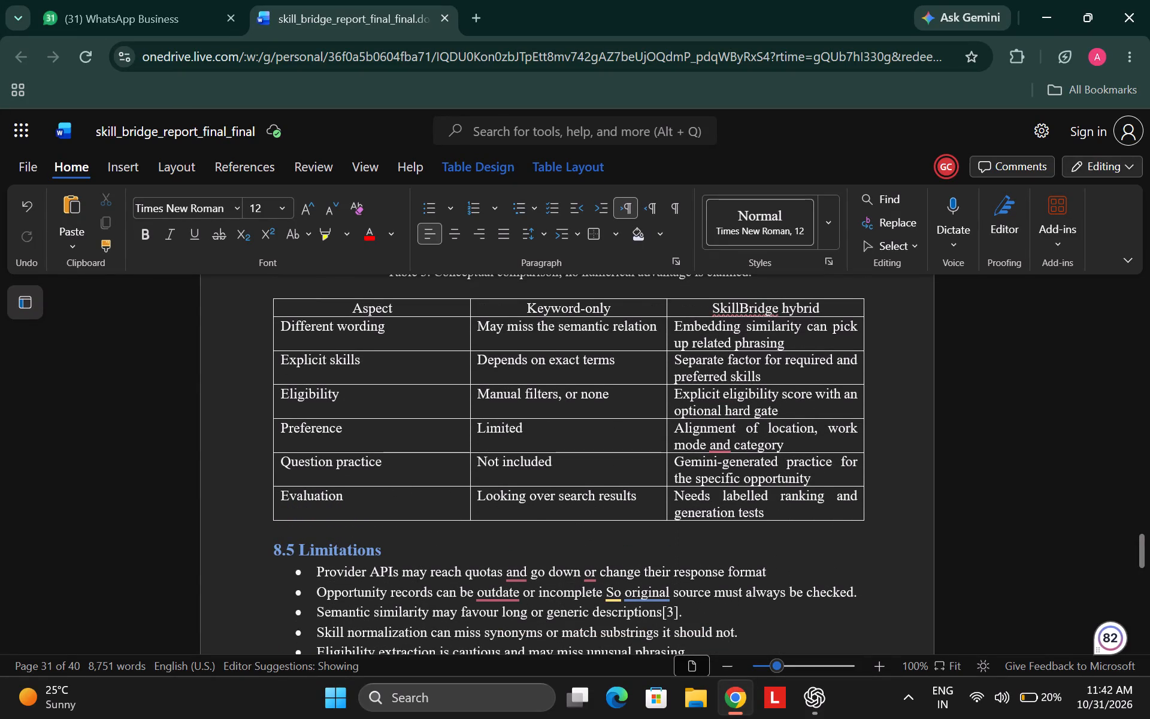
scroll(580, 494, "down", 3)
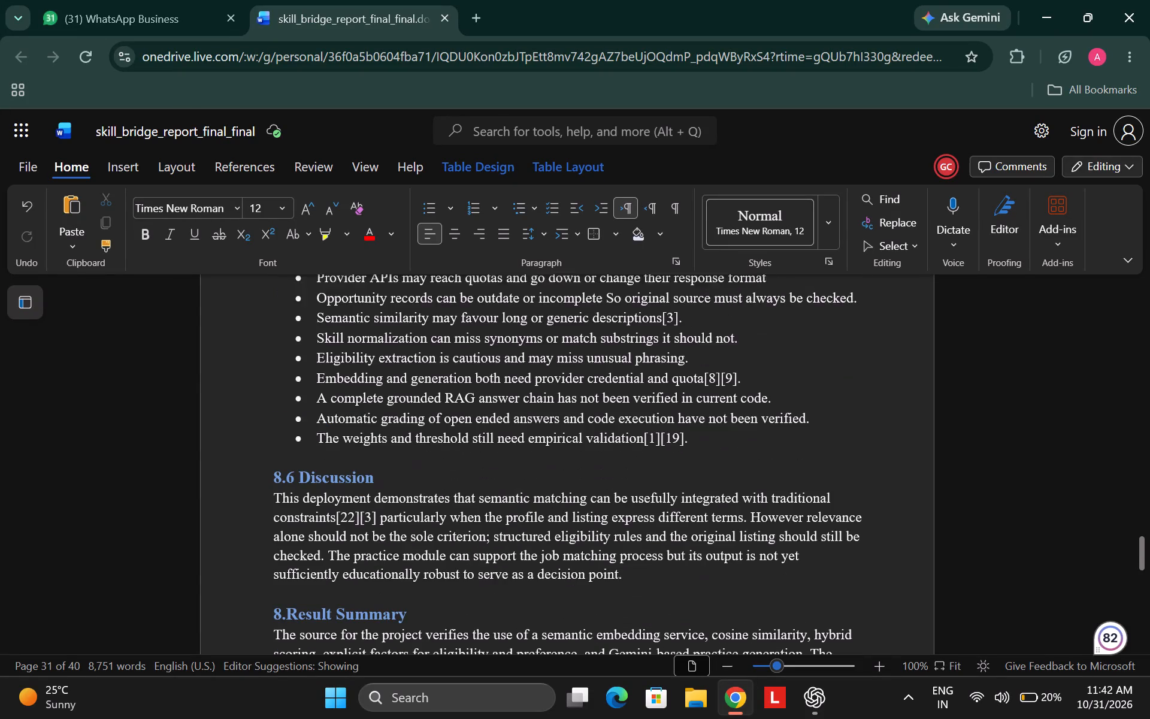
scroll(580, 494, "down", 2)
scroll(580, 494, "up", 1)
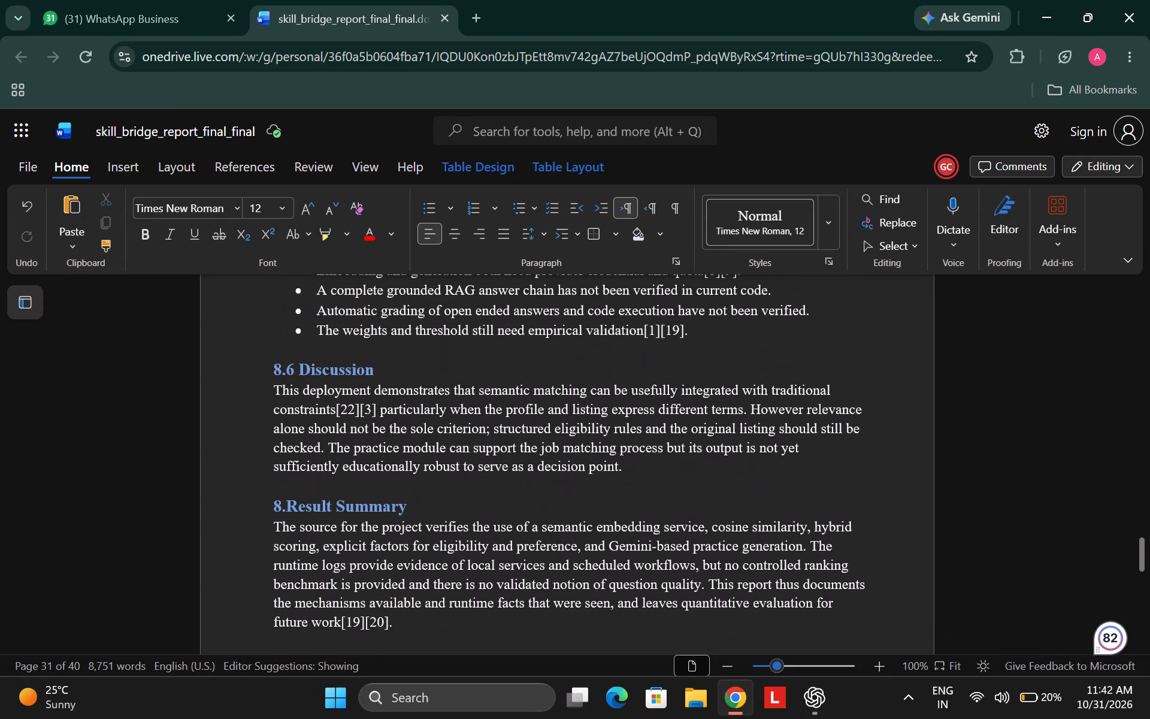
scroll(580, 494, "up", 3)
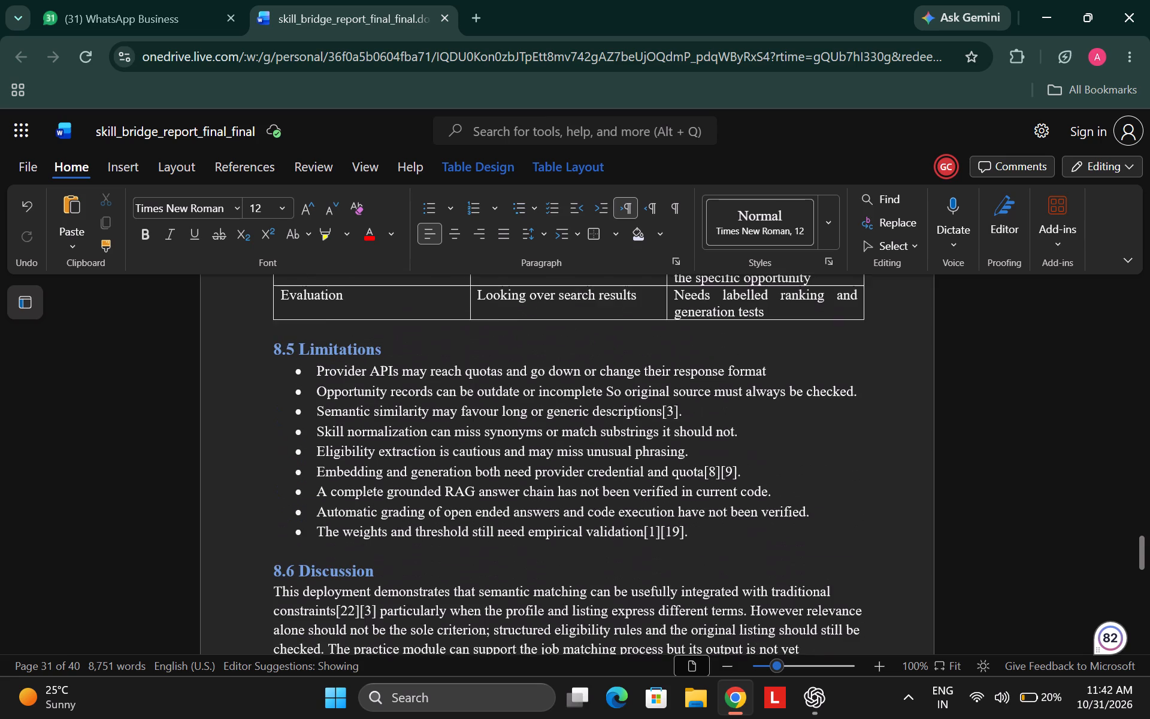
scroll(580, 494, "down", 3)
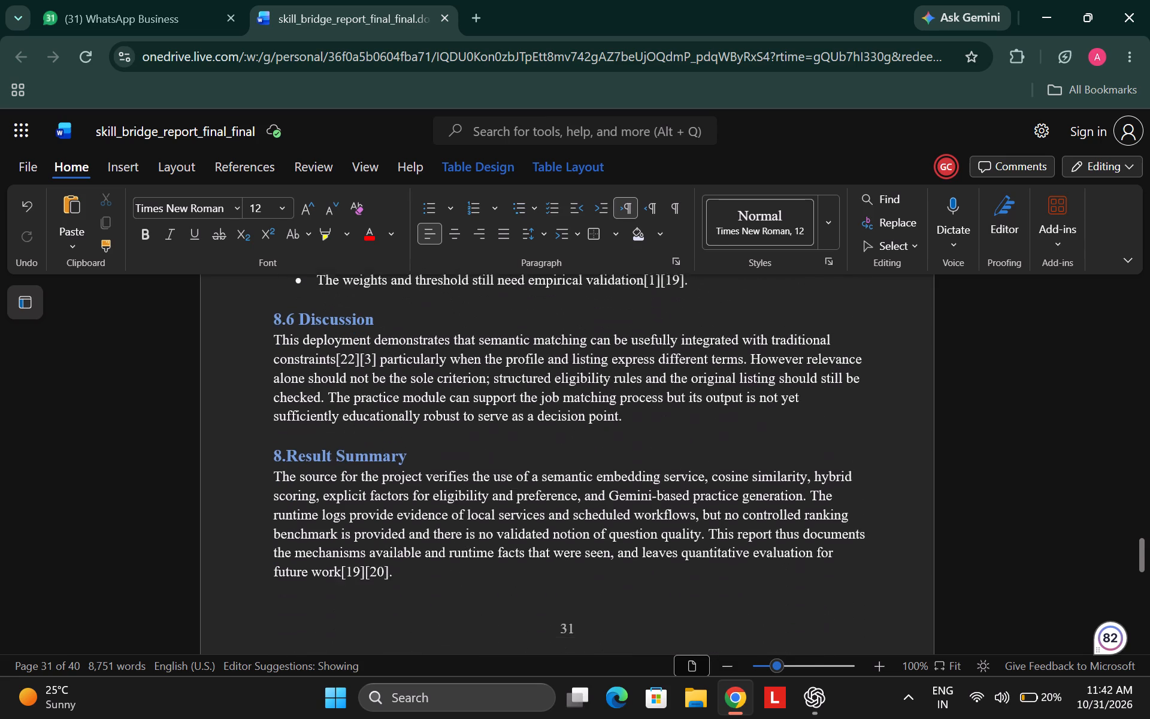
scroll(580, 494, "down", 2)
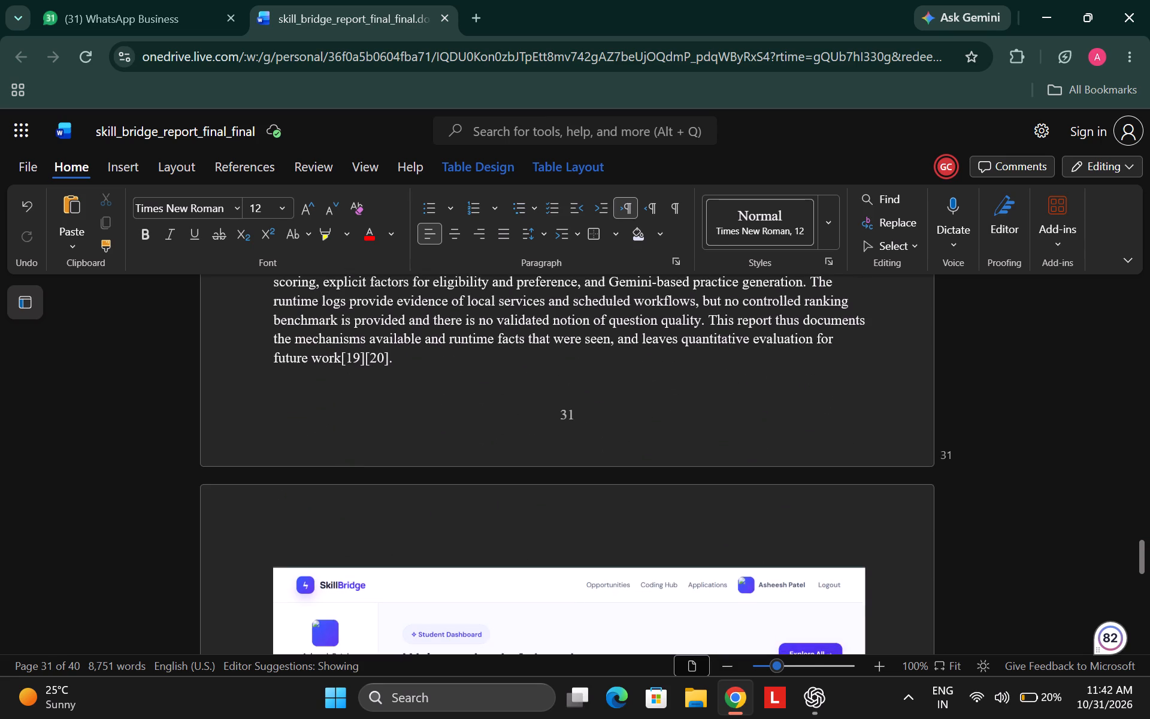
scroll(580, 494, "down", 4)
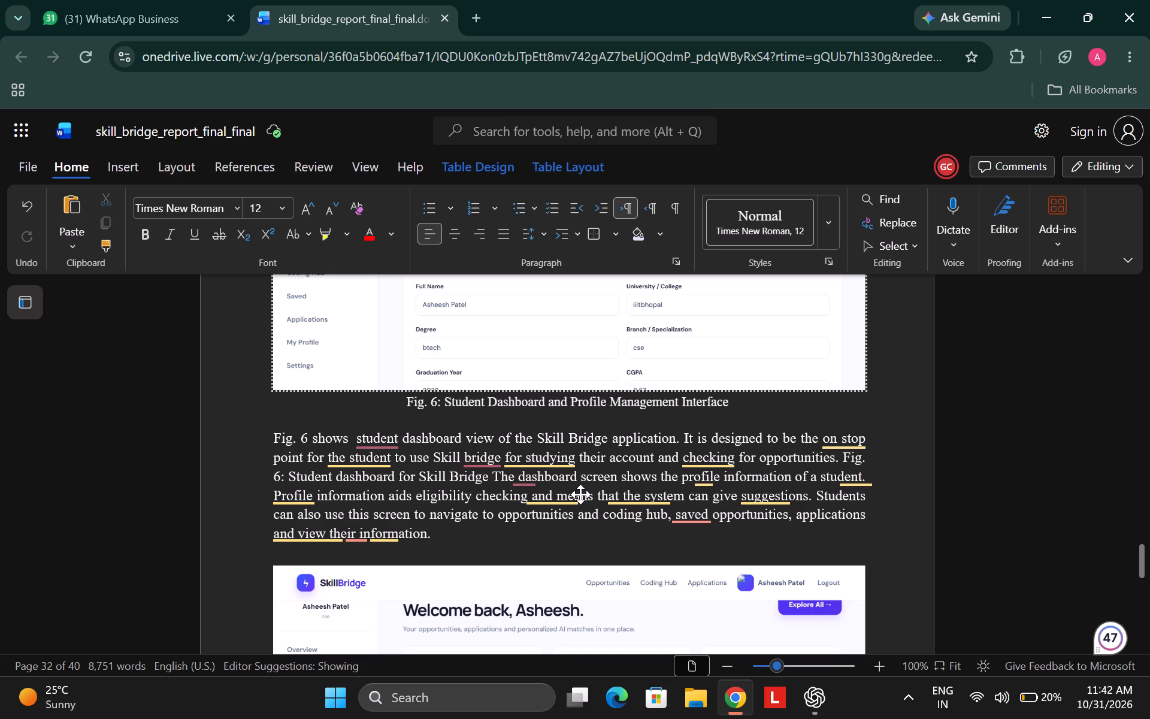
scroll(580, 494, "down", 2)
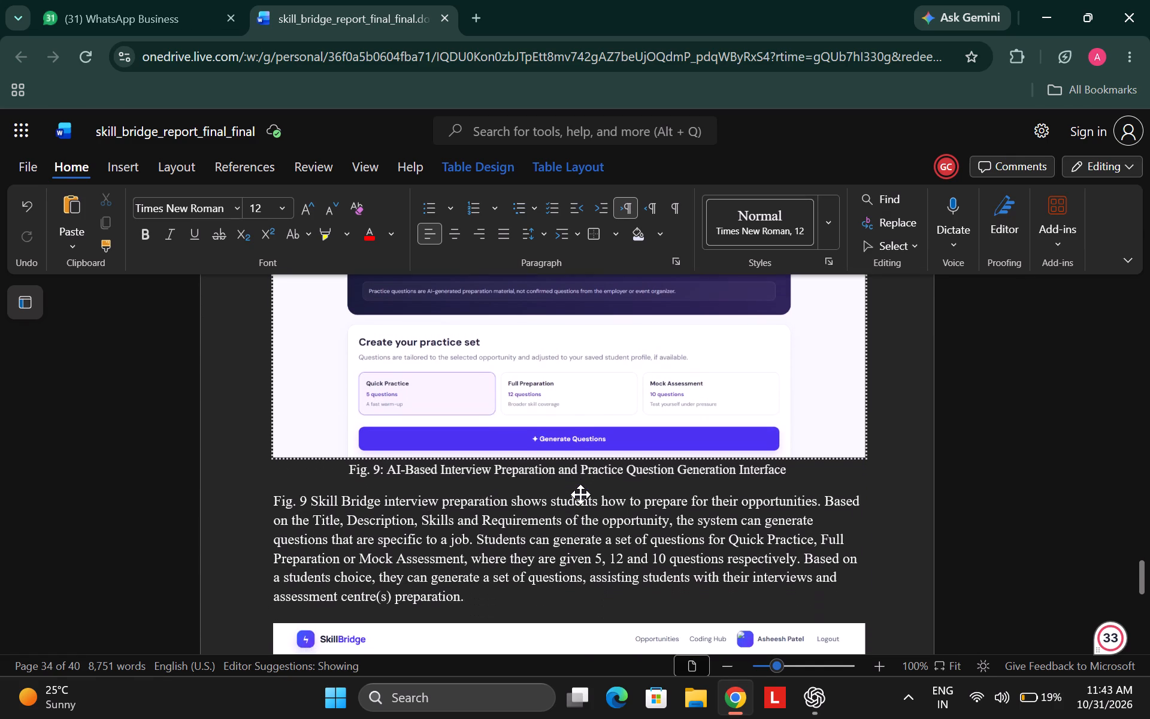
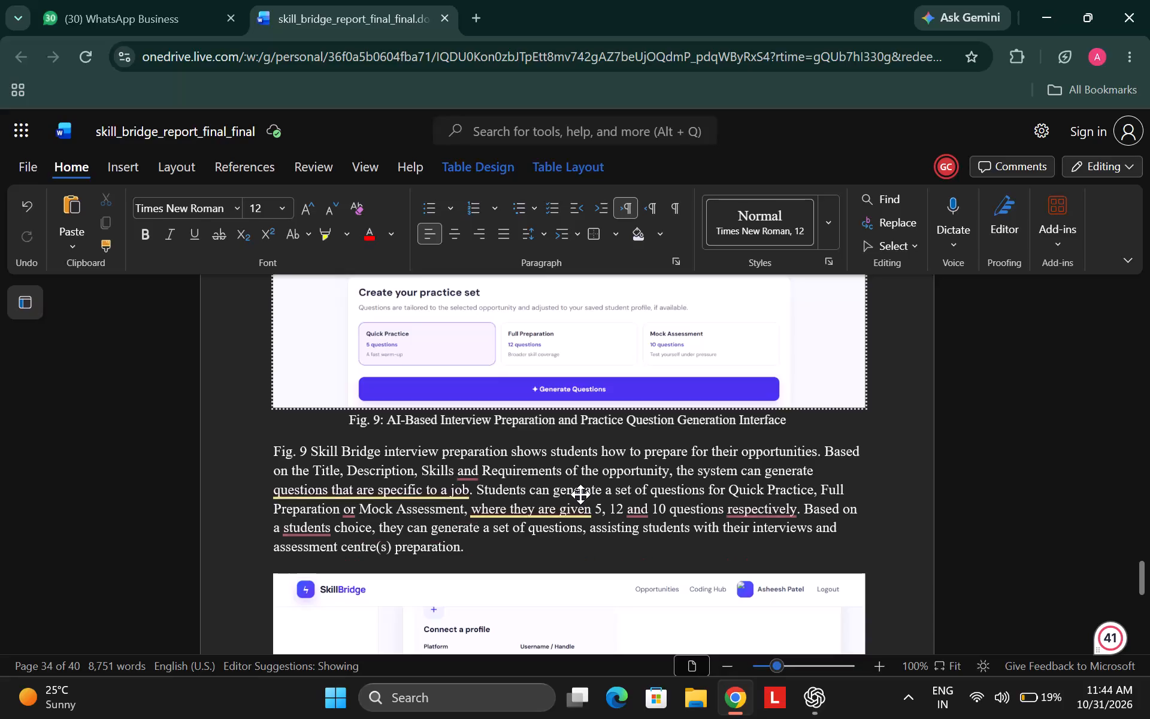
Recheck the pages from Fig. 9 back to section 8.6 Discussion for caption placement, text alignment and spacing.
scroll(580, 494, "up", 1)
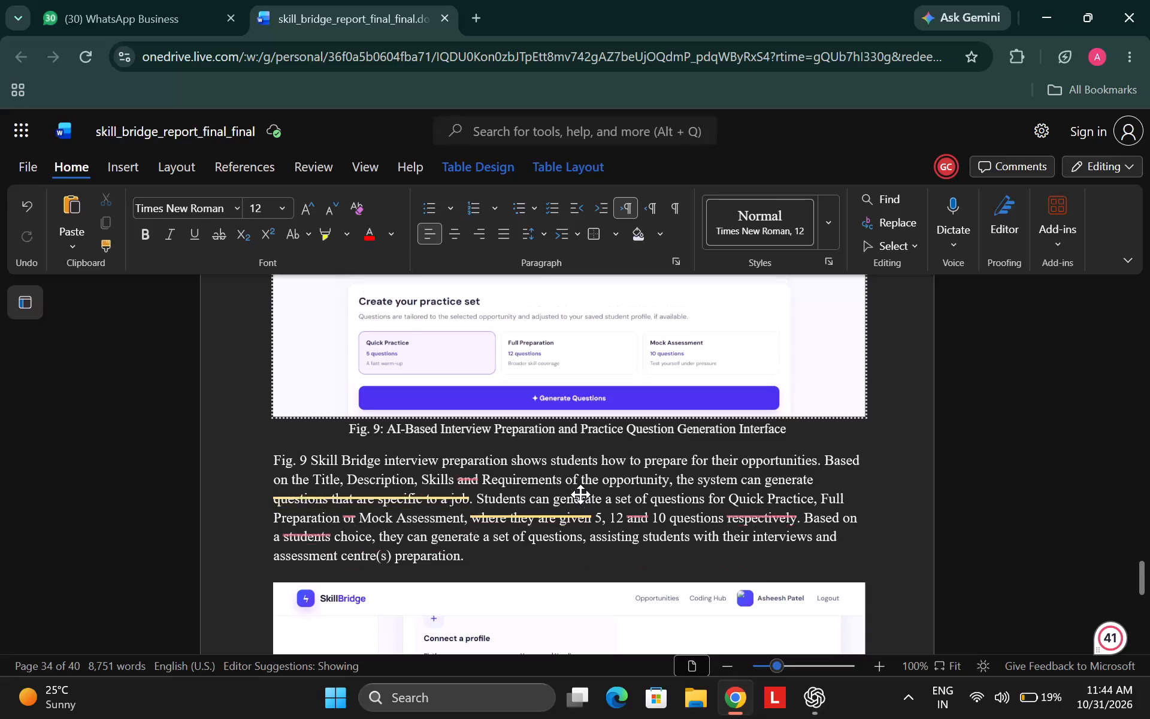
scroll(580, 494, "up", 2)
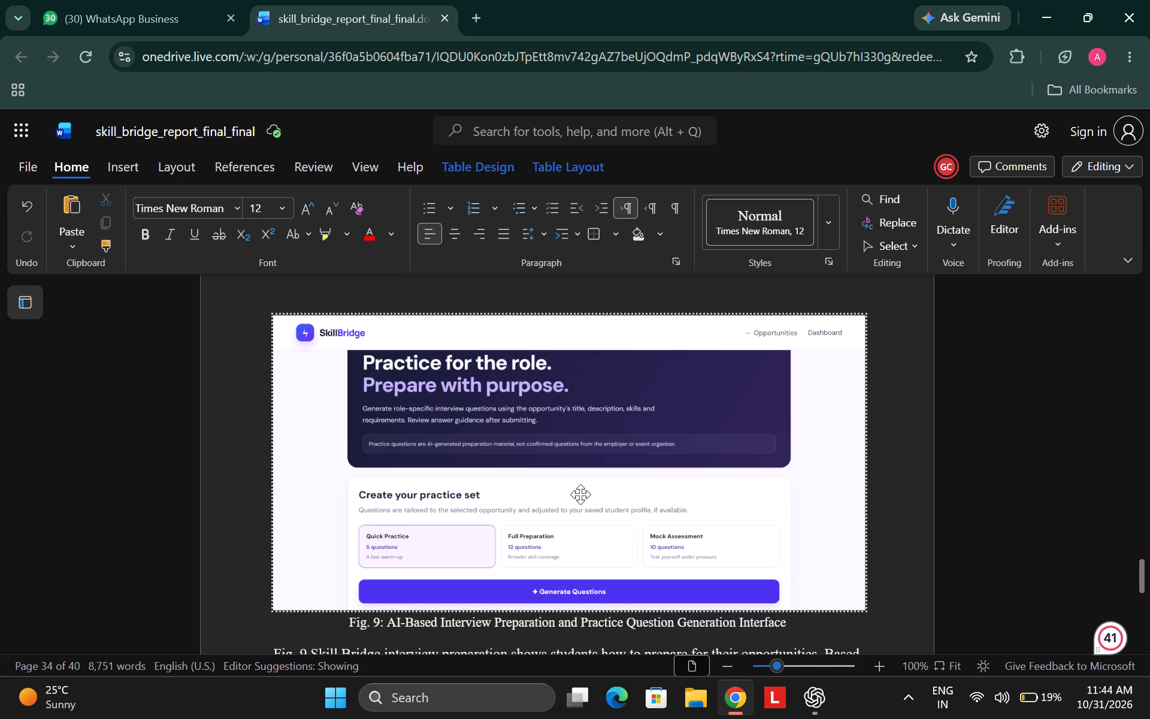
scroll(580, 494, "up", 1)
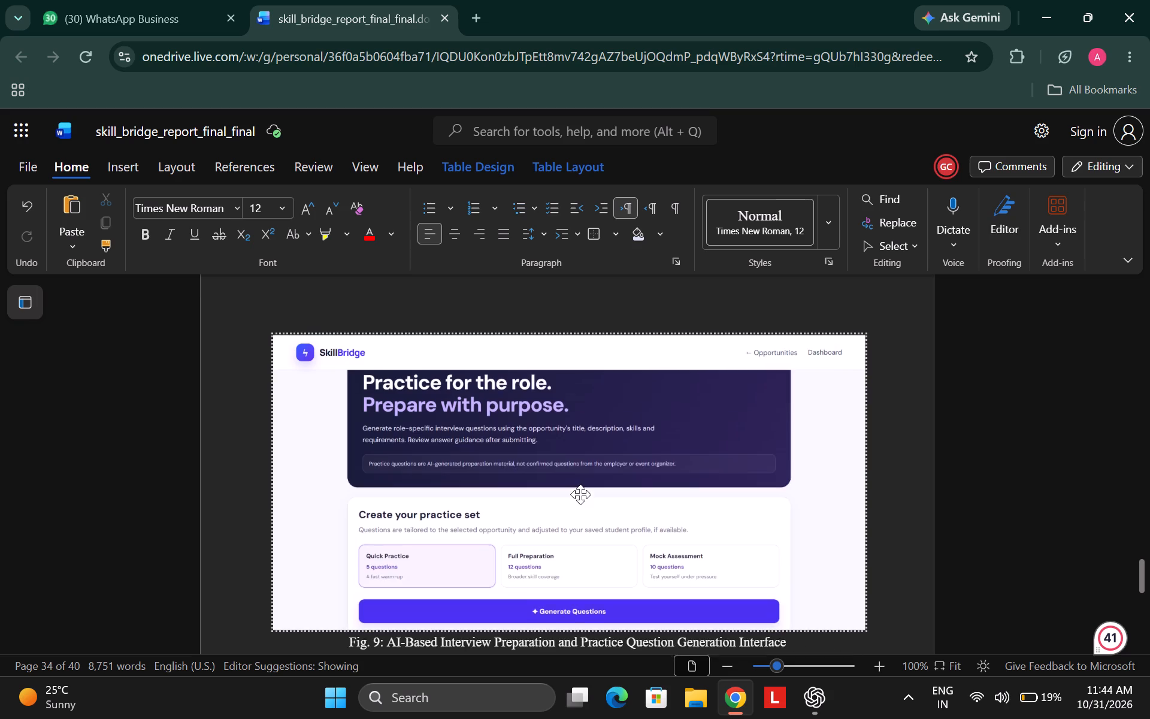
scroll(580, 494, "up", 4)
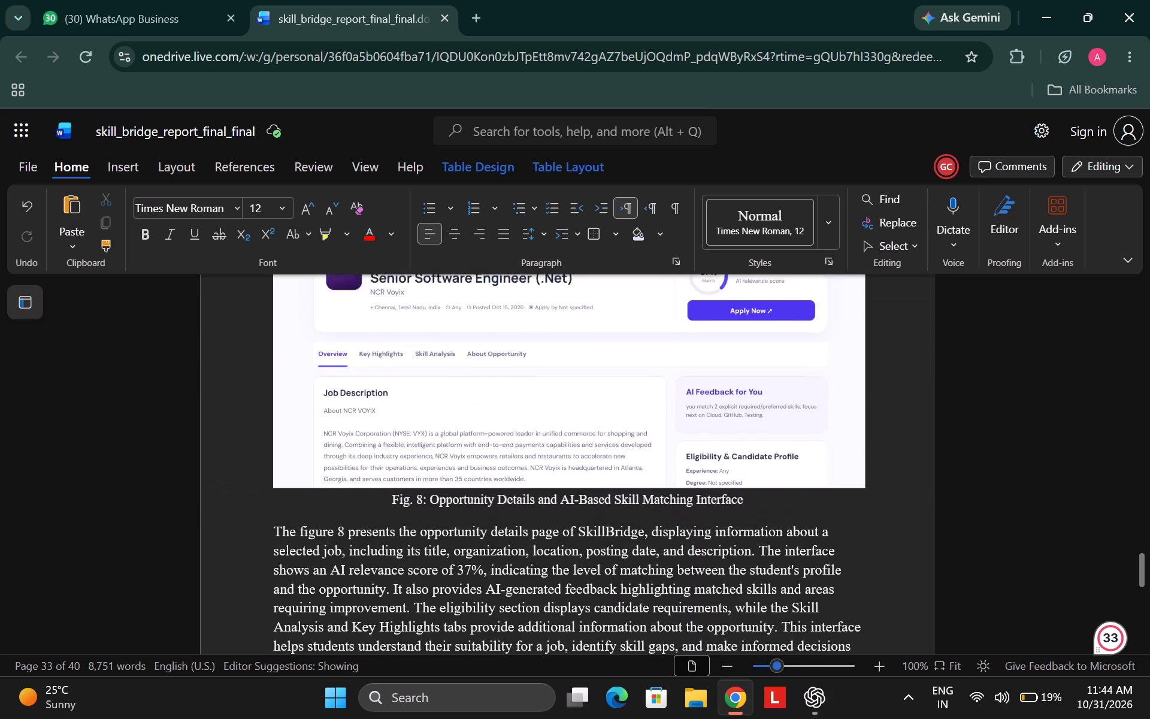
scroll(580, 494, "up", 4)
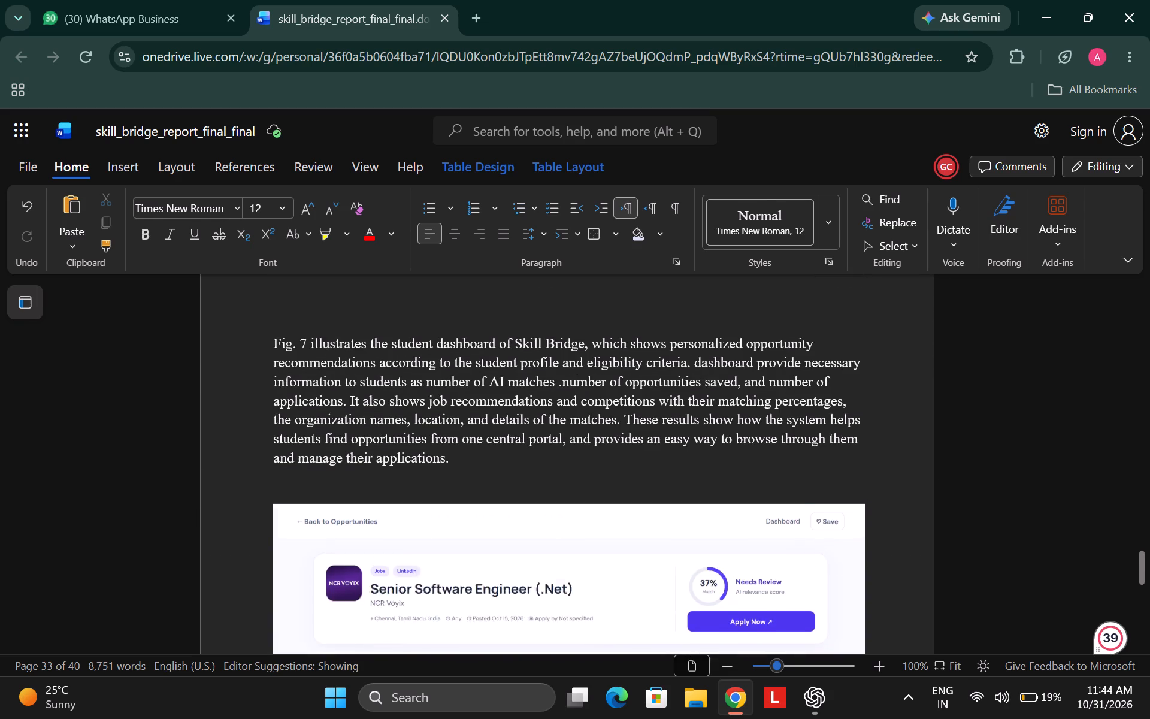
scroll(580, 494, "up", 6)
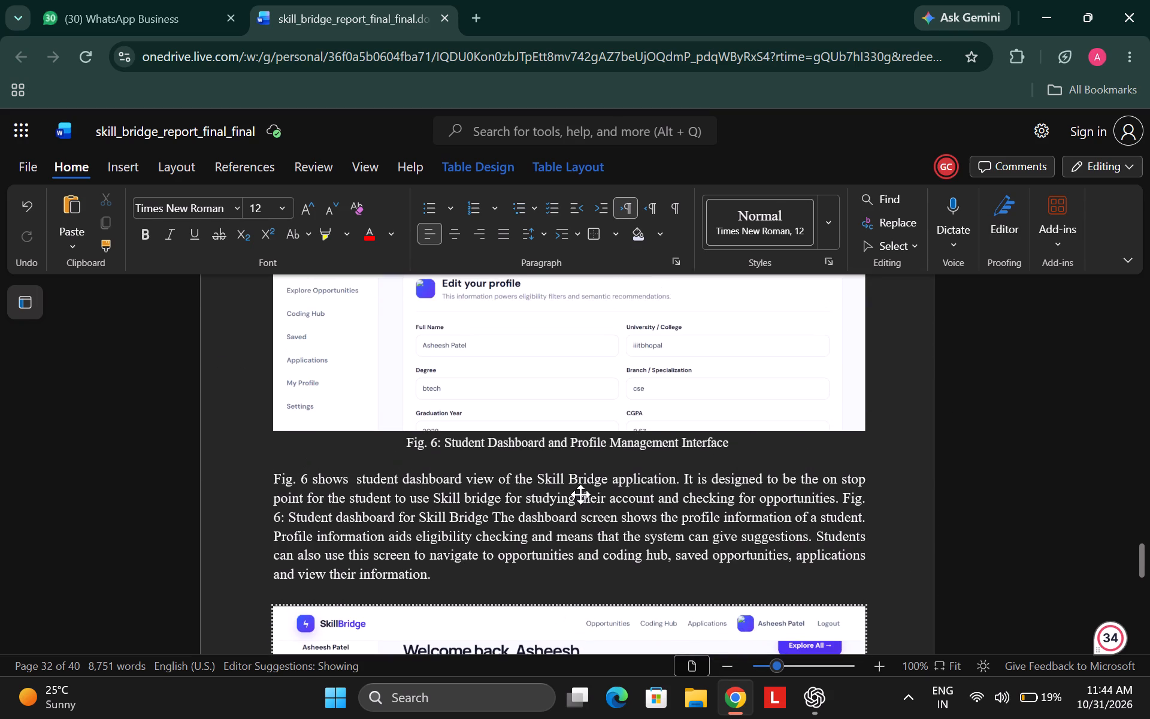
scroll(580, 494, "up", 4)
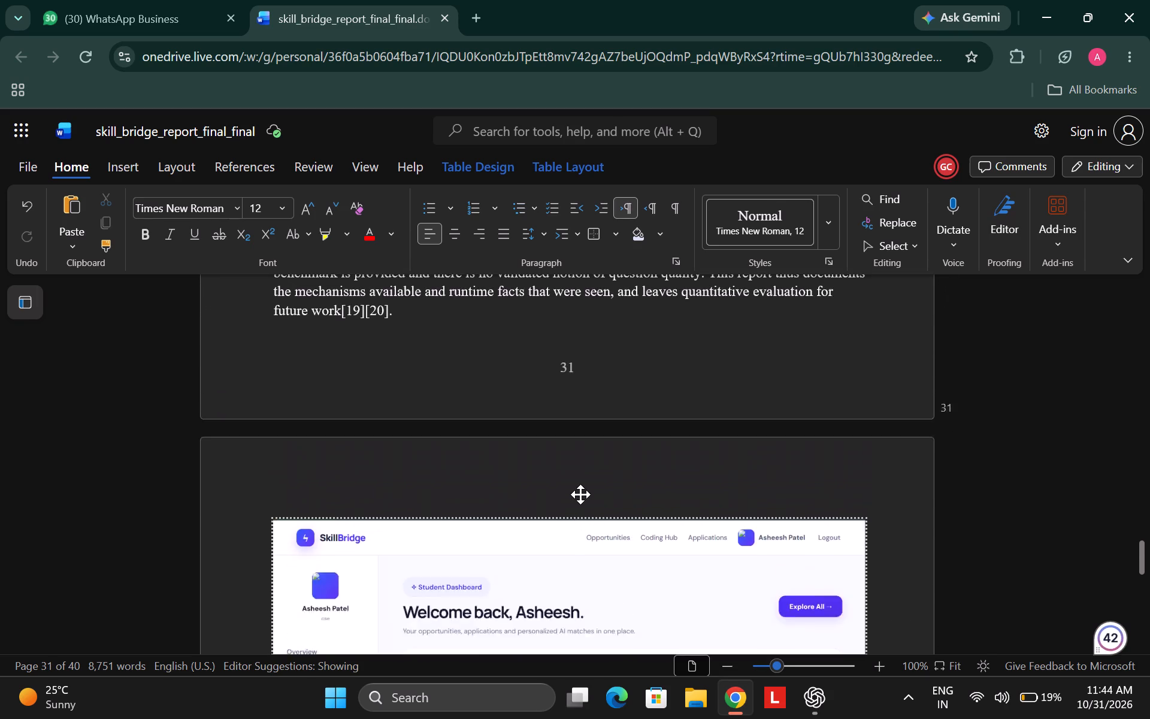
scroll(580, 494, "up", 1)
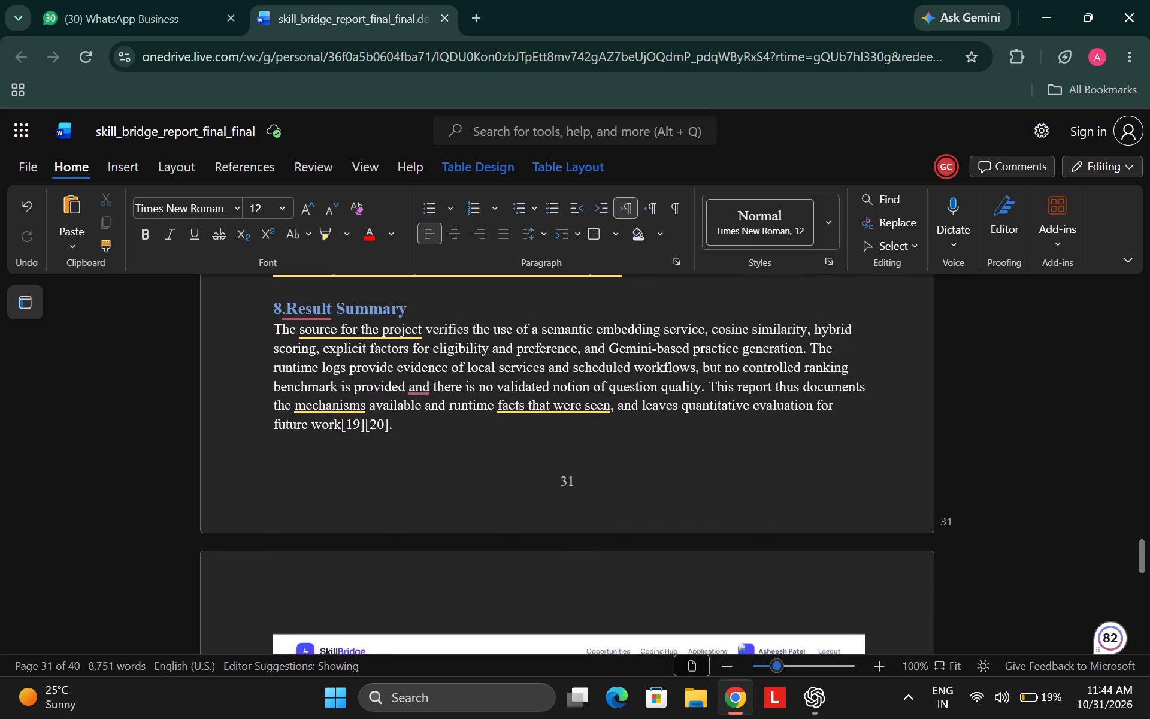
scroll(580, 494, "up", 3)
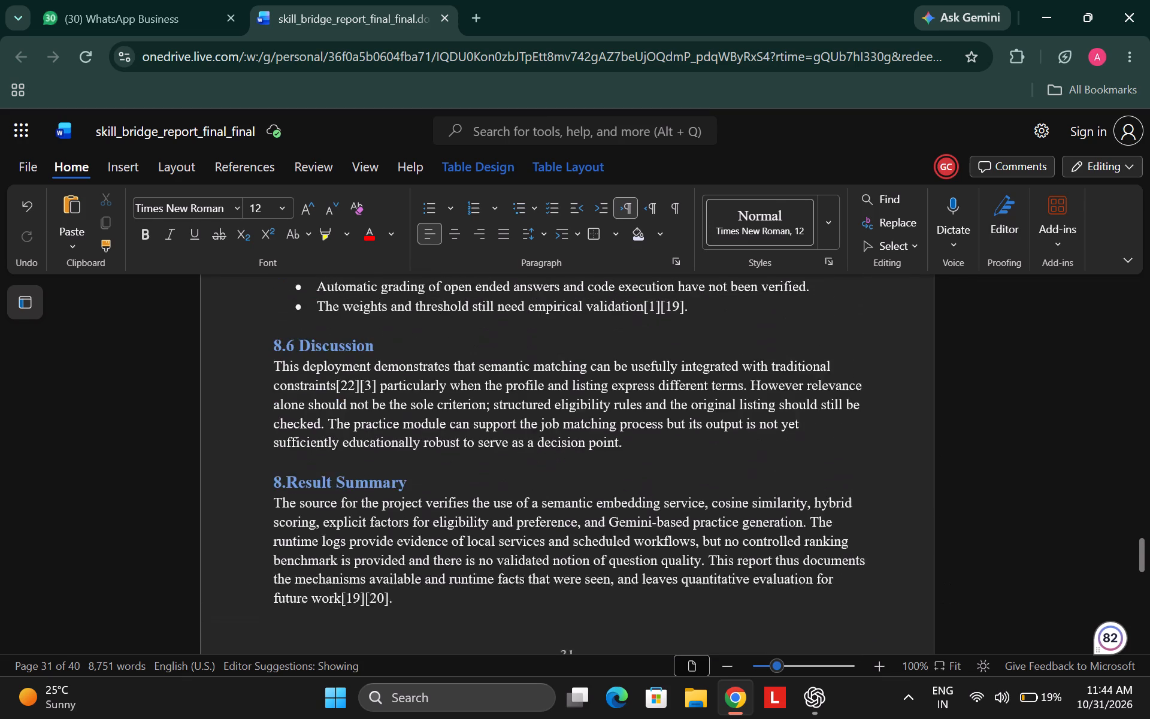
scroll(580, 494, "up", 1)
scroll(580, 494, "down", 3)
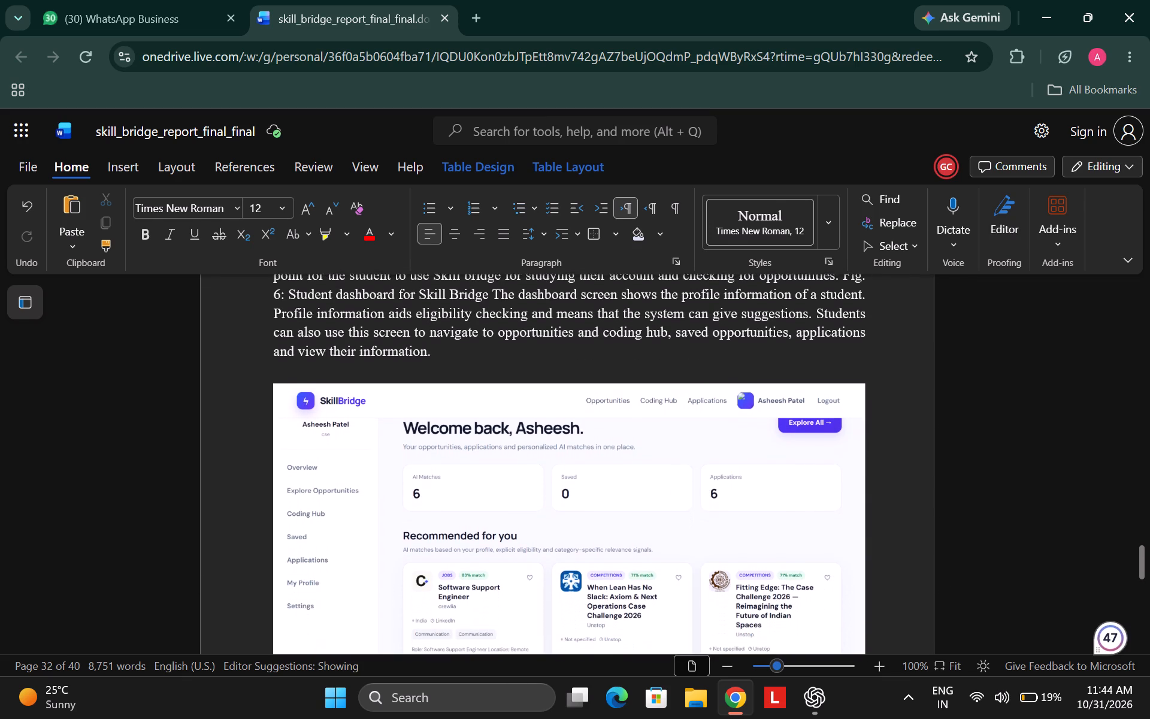
scroll(580, 494, "down", 2)
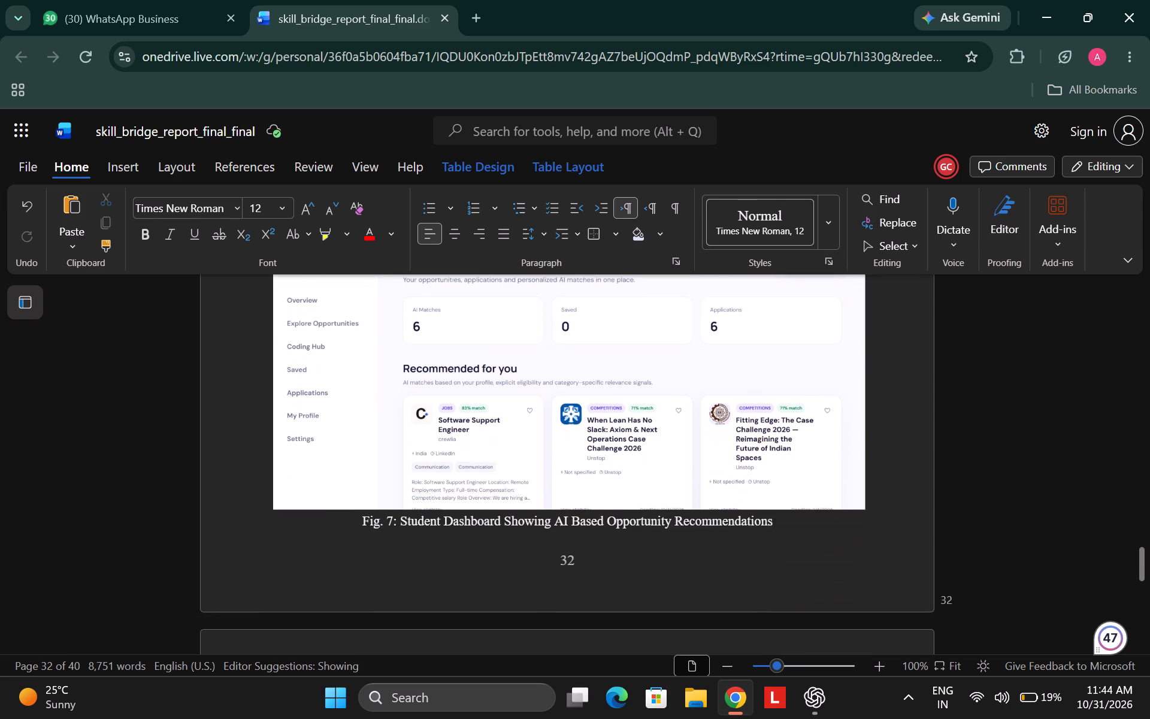
scroll(580, 494, "down", 3)
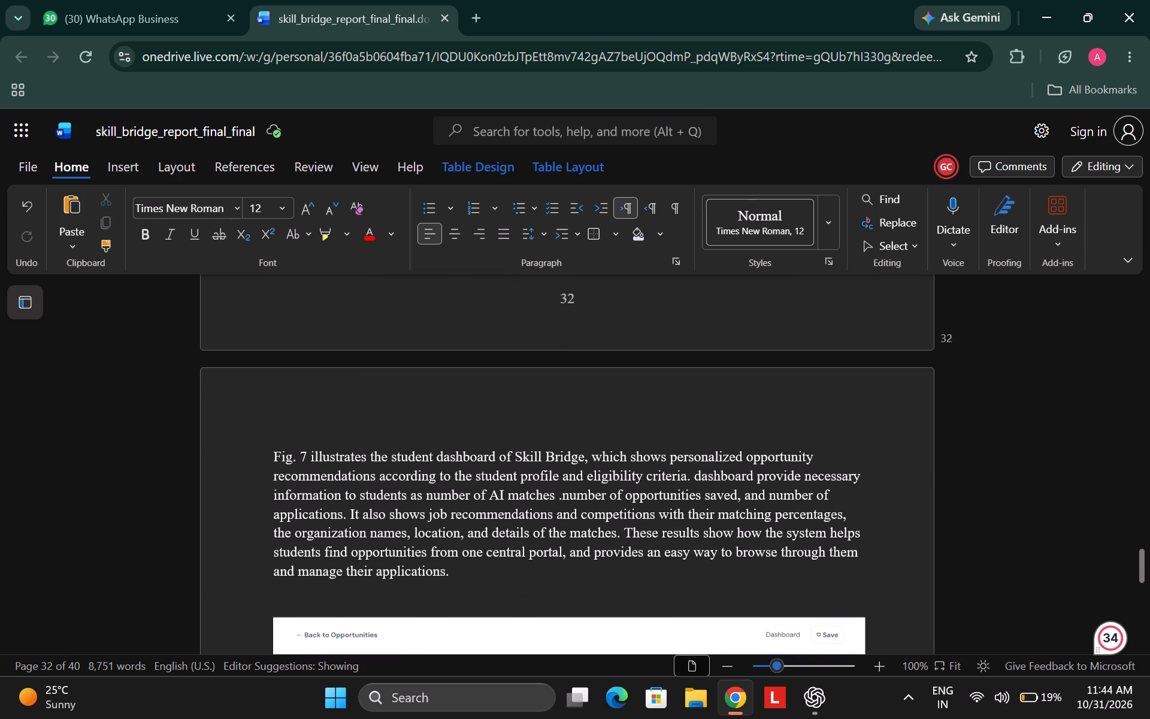
scroll(580, 494, "down", 3)
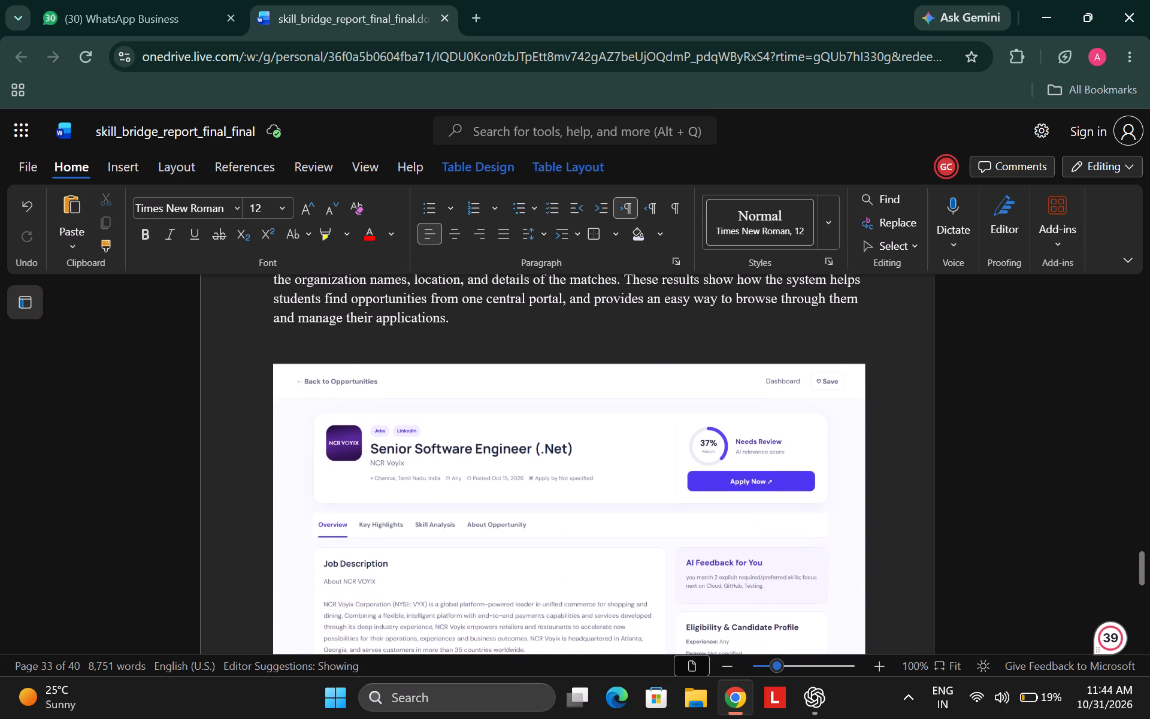
scroll(580, 494, "down", 4)
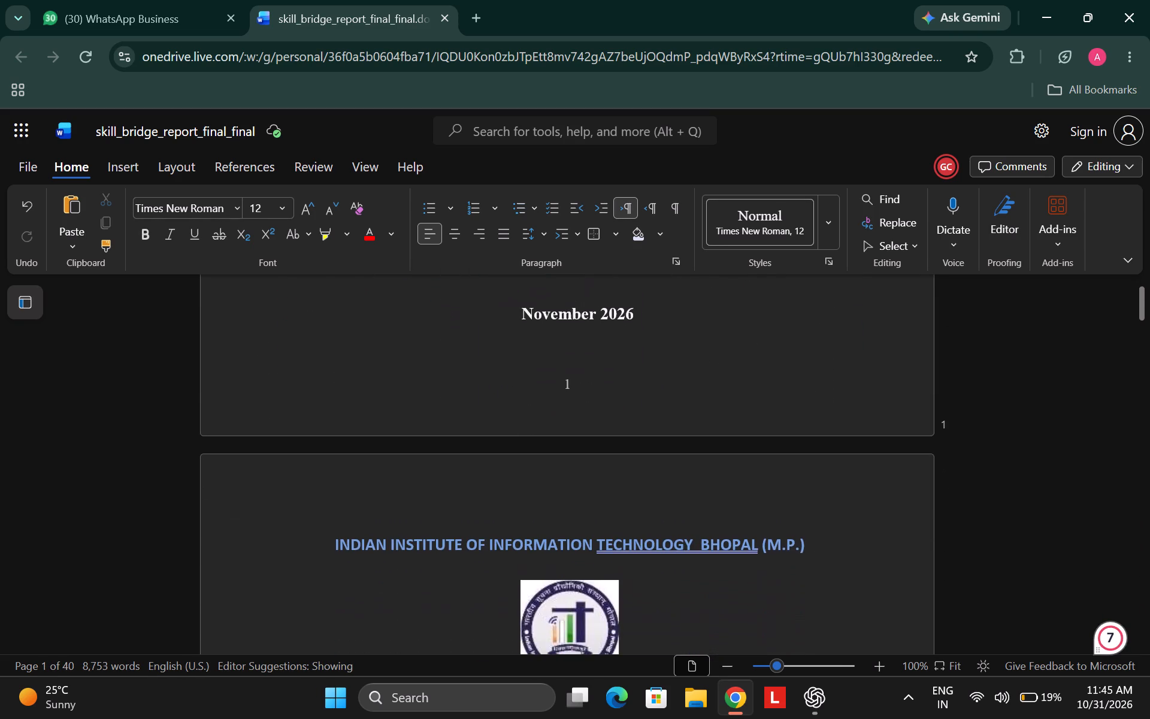
scroll(521, 548, "down", 3)
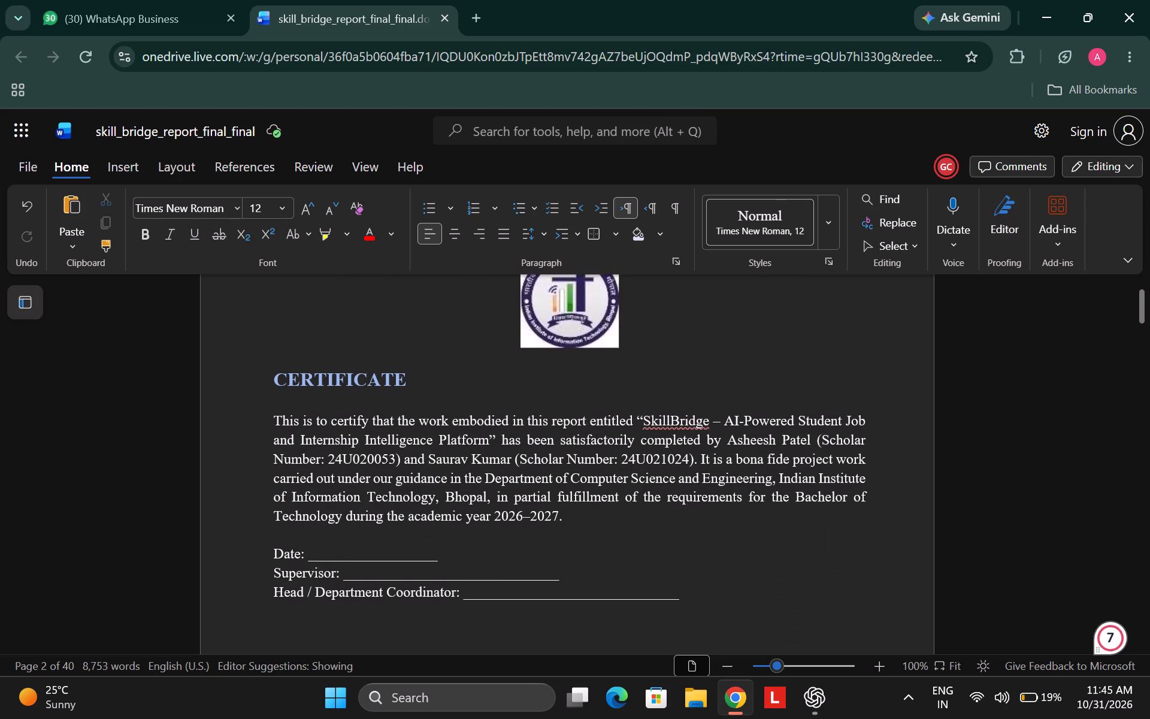
scroll(521, 548, "down", 1)
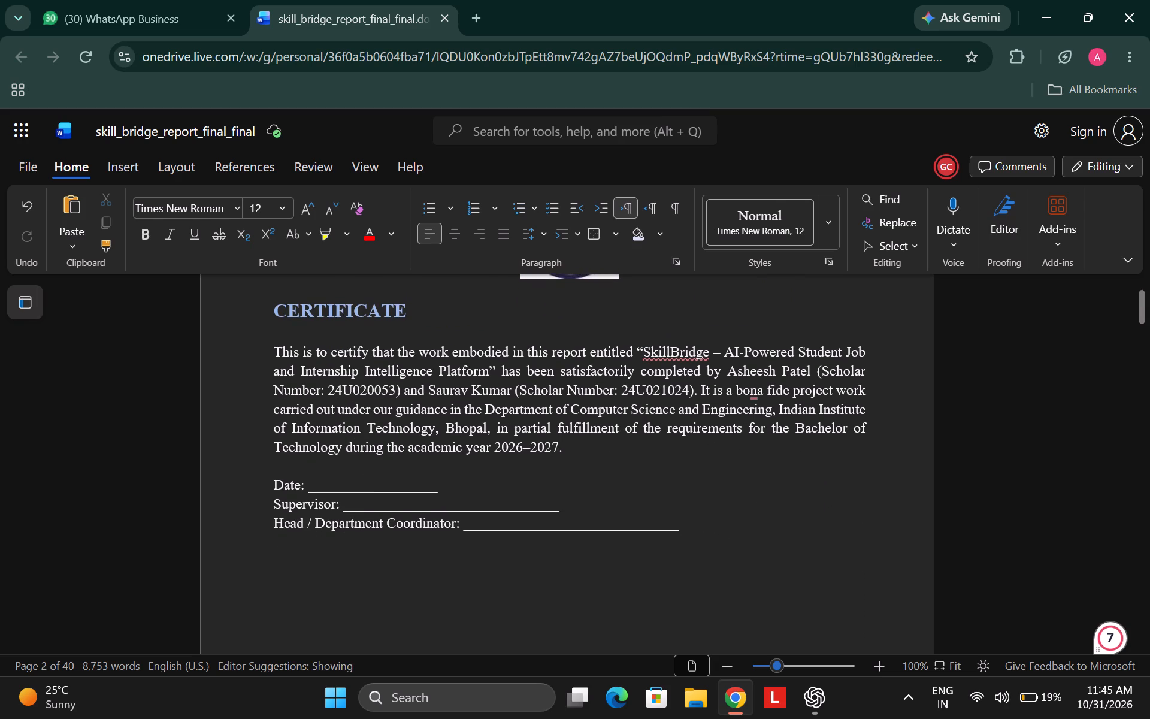
scroll(521, 548, "down", 1)
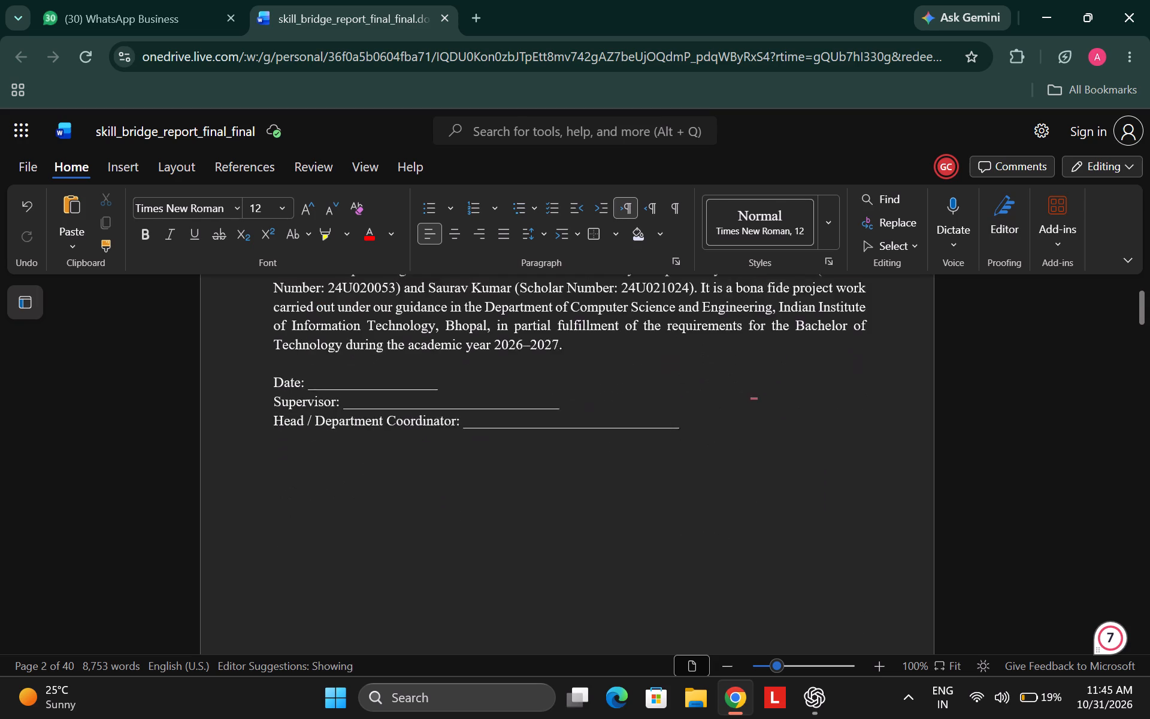
scroll(521, 548, "down", 5)
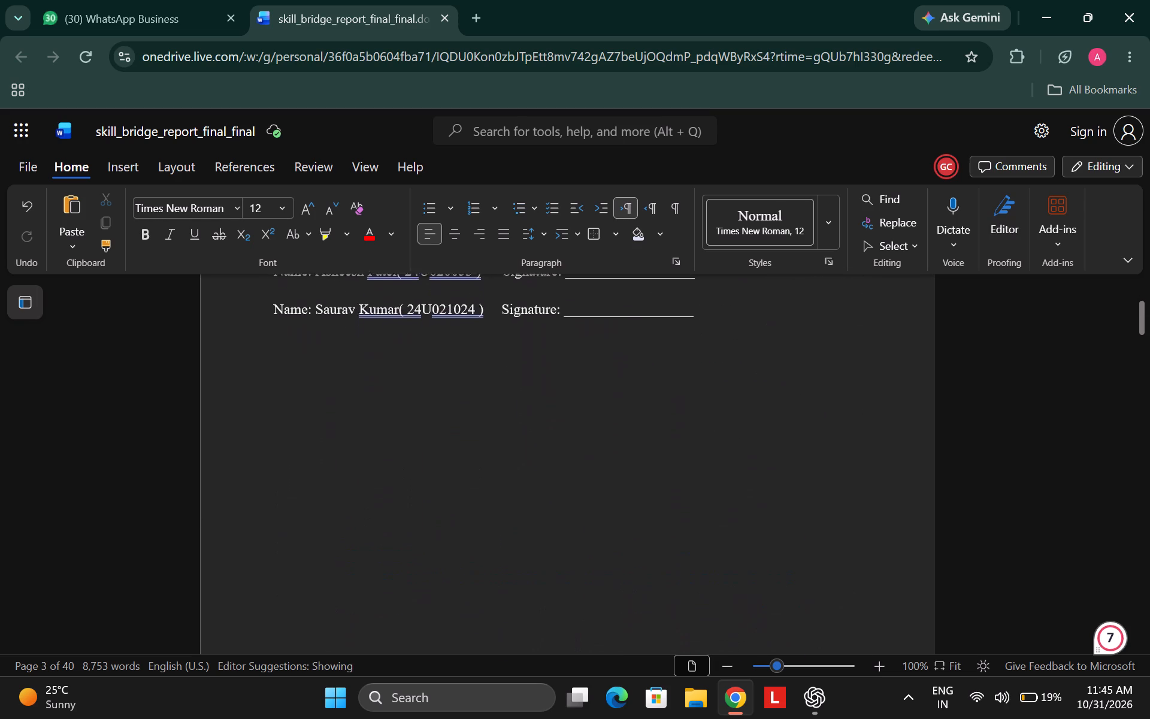
scroll(521, 548, "down", 2)
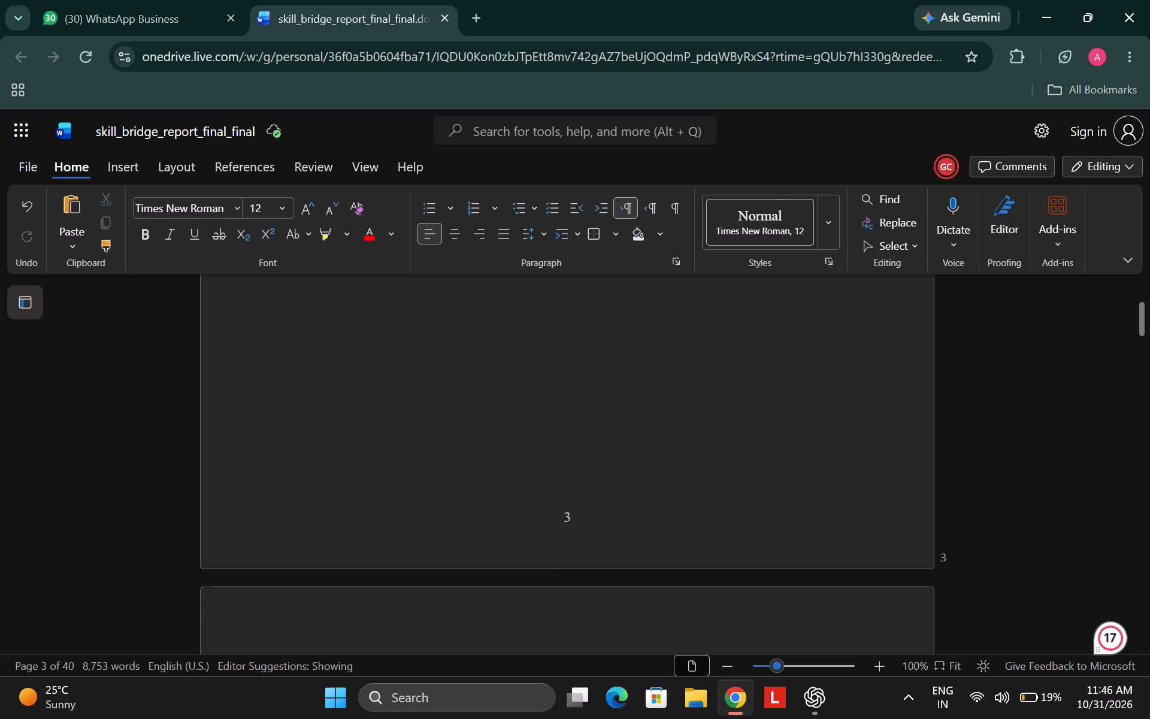
Delete the "Name:" label in front of both student names on the signature lines of the Declaration page.
scroll(521, 548, "up", 1)
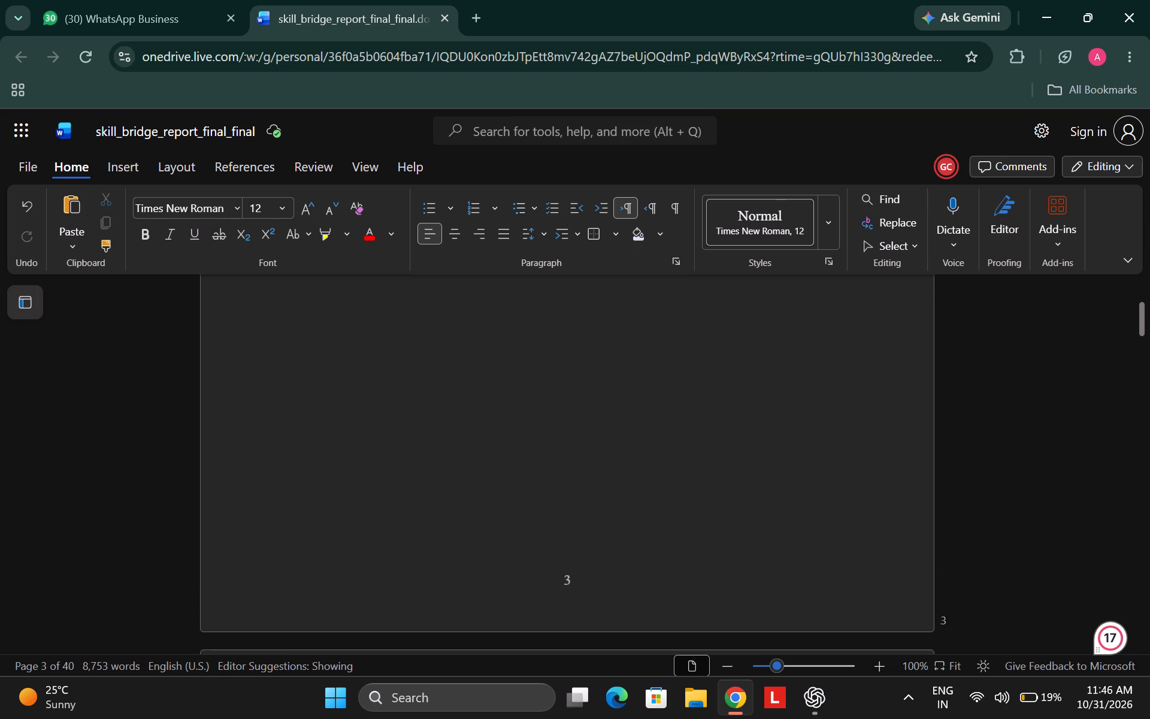
scroll(521, 548, "up", 2)
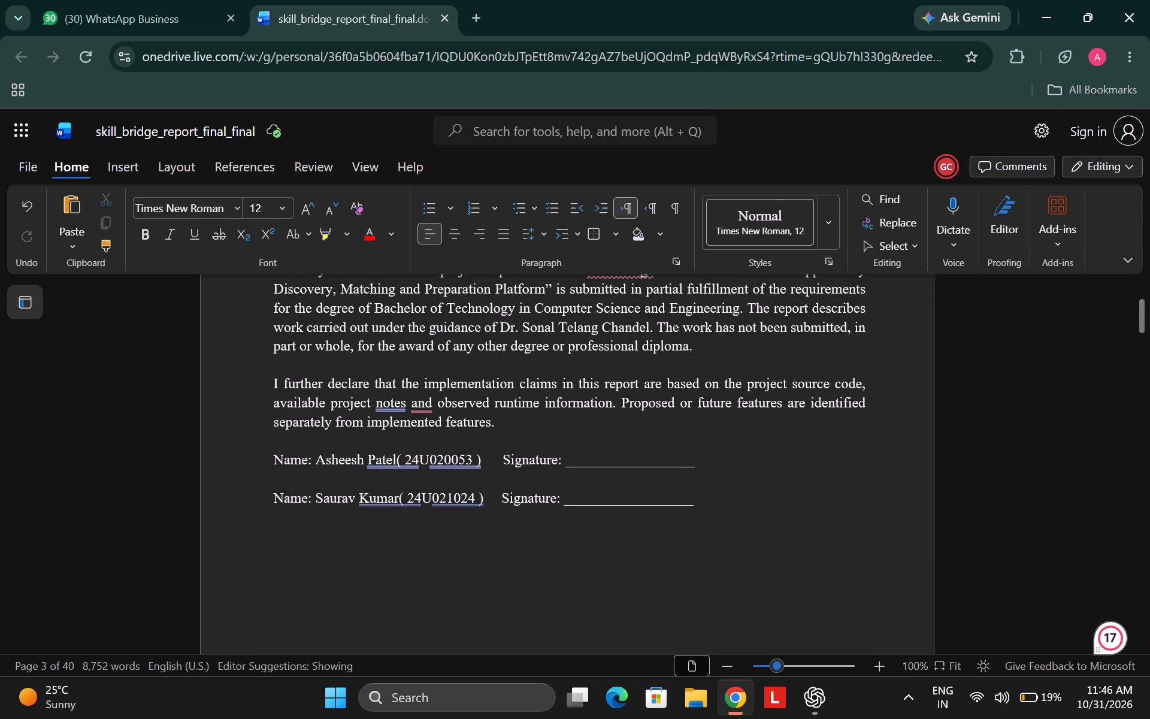
scroll(585, 548, "down", 3)
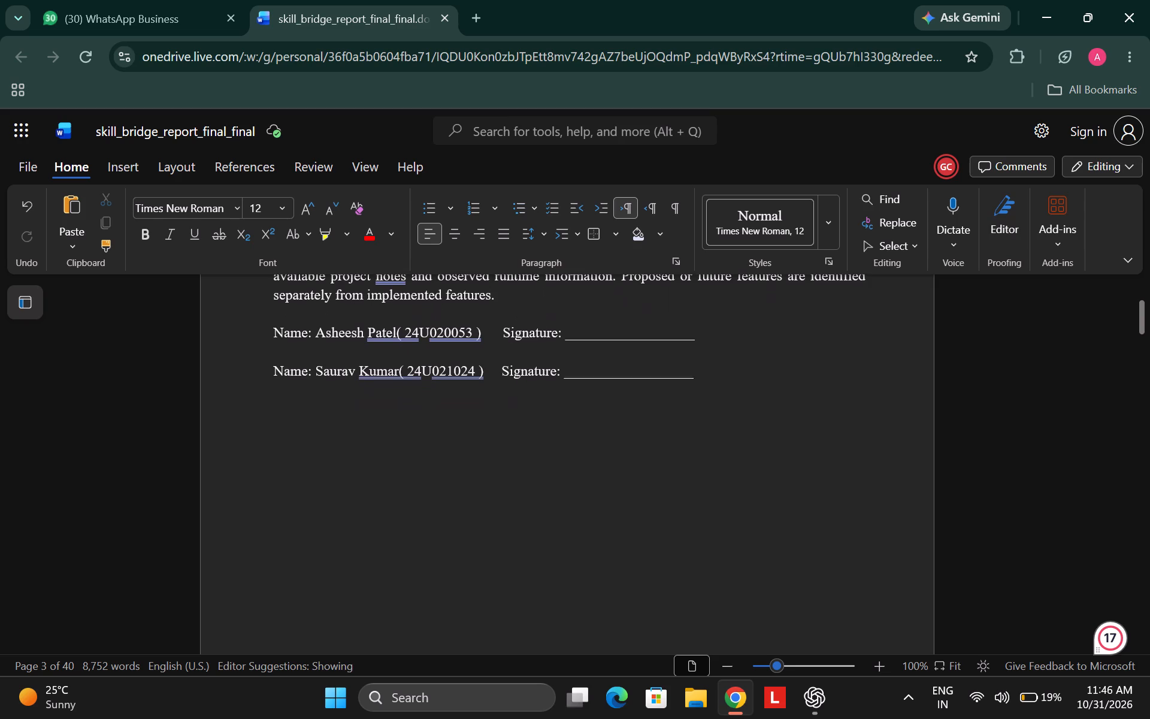
scroll(585, 548, "up", 1)
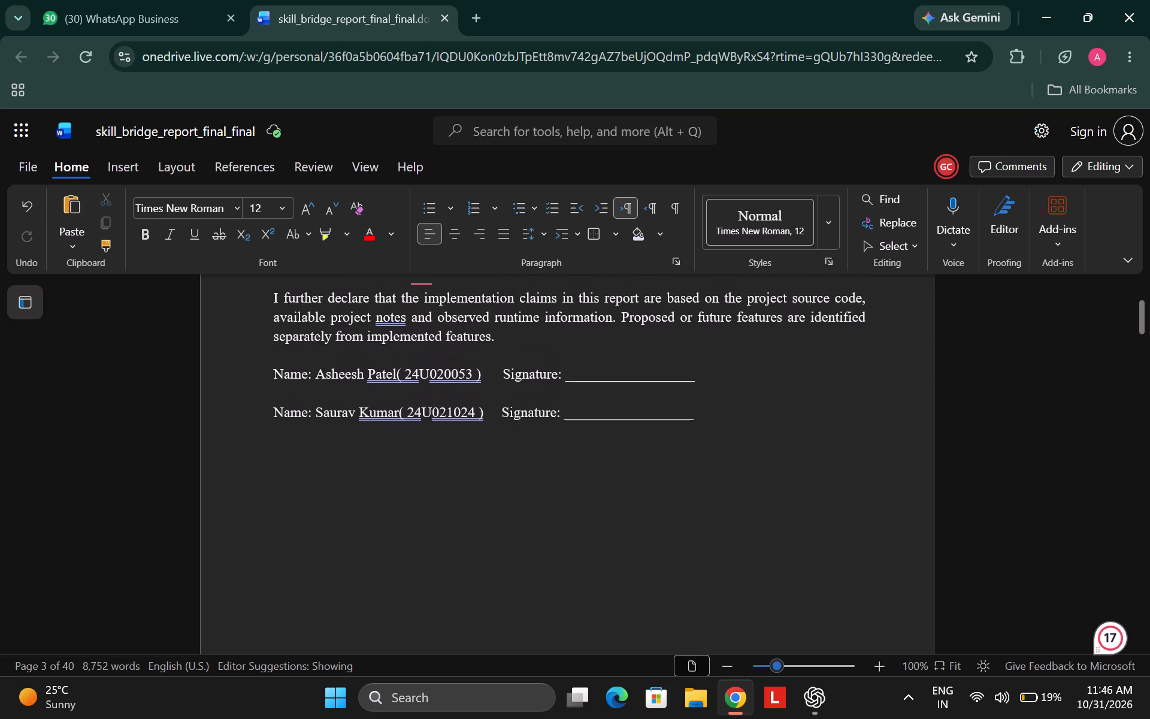
scroll(311, 386, "up", 1)
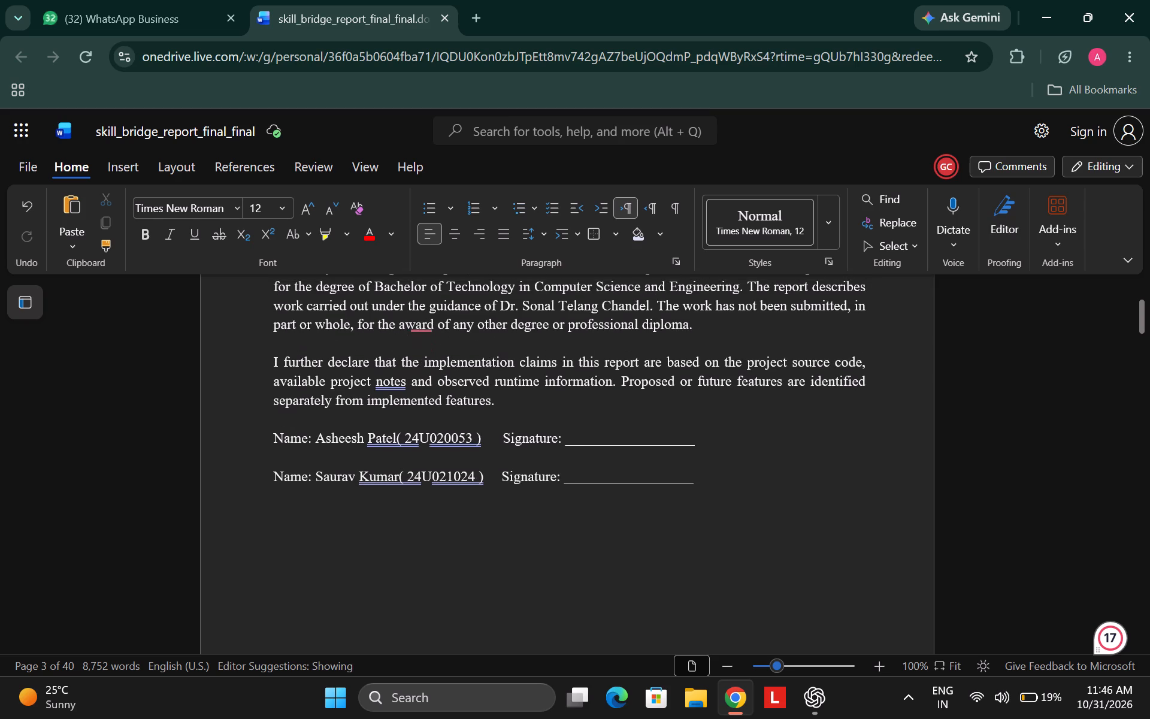
scroll(400, 471, "up", 1)
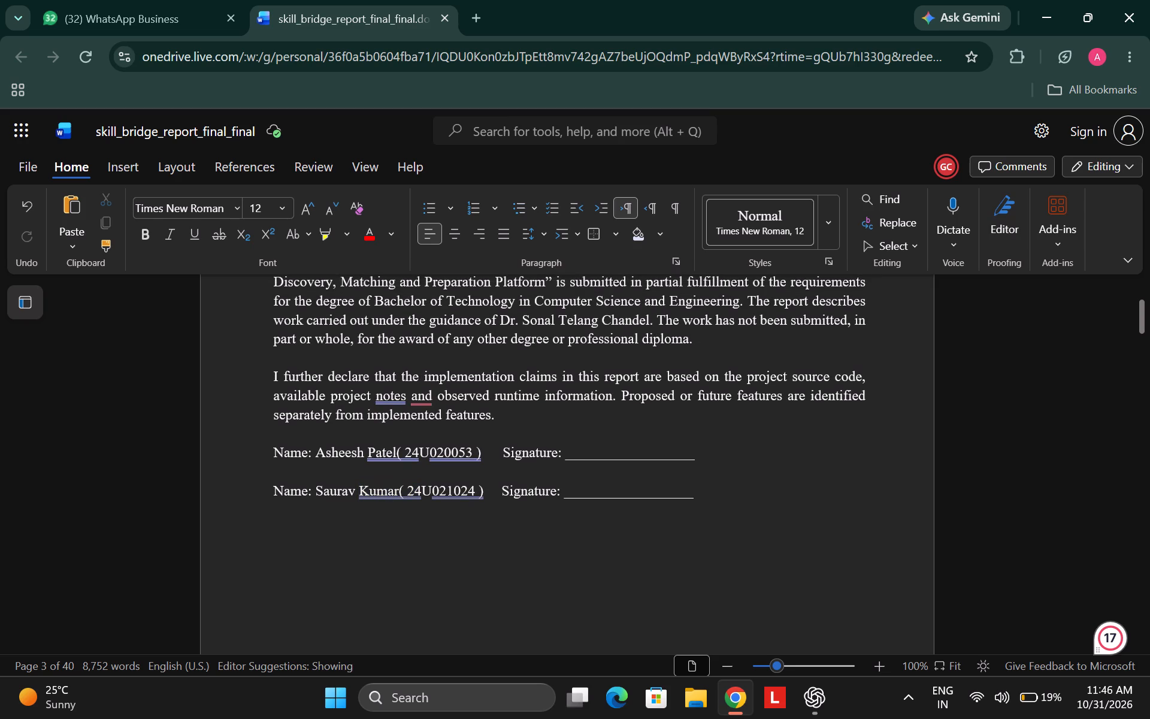
left_click(313, 458)
key("Right")
key("BackSpace")
key("BackSpace")
key("BackSpace")
key("BackSpace")
key("BackSpace")
key("BackSpace")
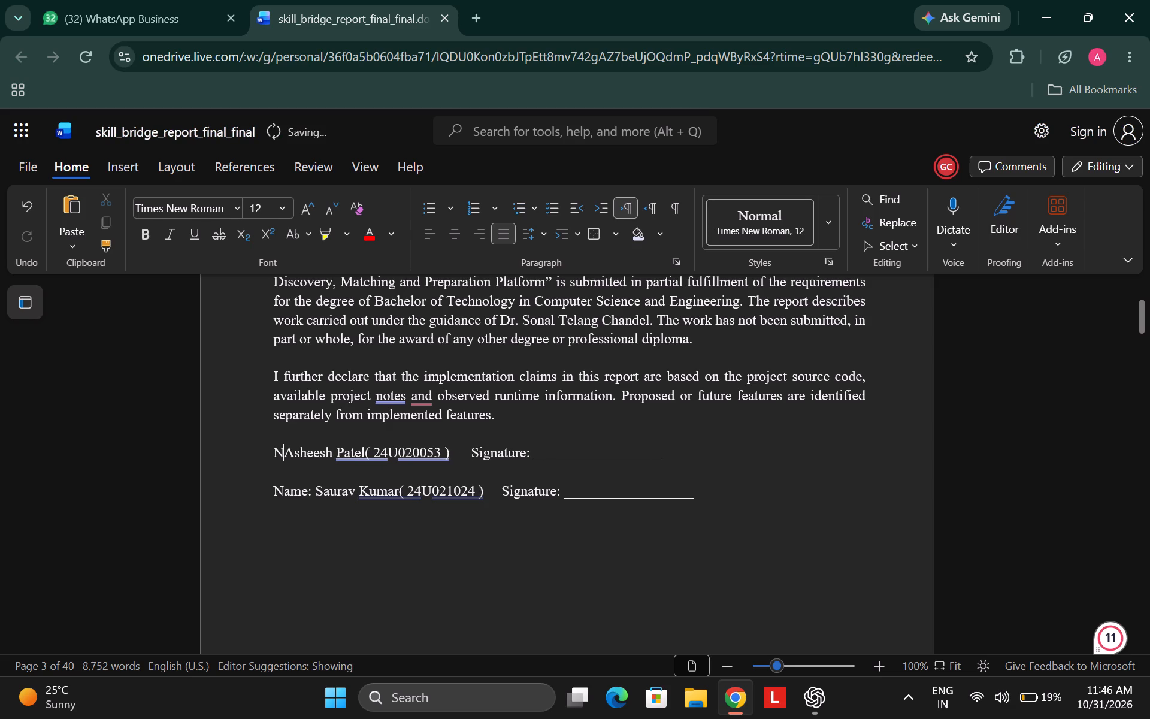
left_click(316, 489)
key("BackSpace")
key("BackSpace")
key("BackSpace")
key("BackSpace")
key("BackSpace")
key("BackSpace")
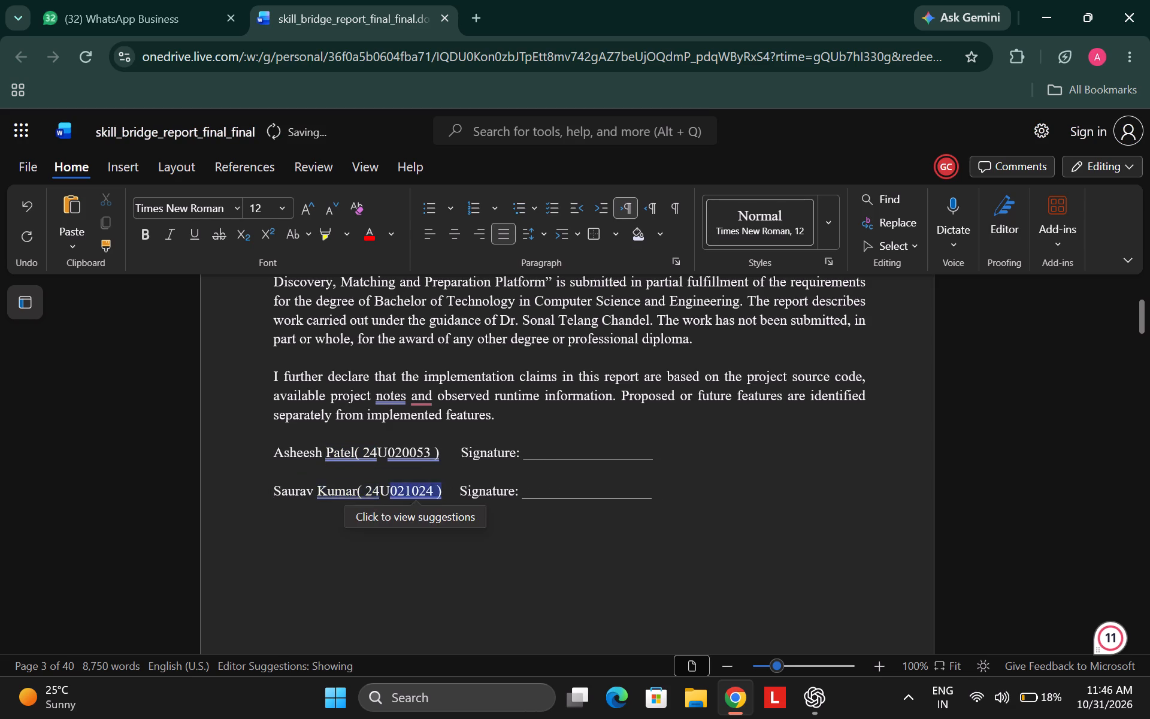
Compare the cover, Certificate and Declaration pages again for heading alignment, logo placement and spacing.
scroll(400, 498, "up", 1)
scroll(491, 516, "up", 6)
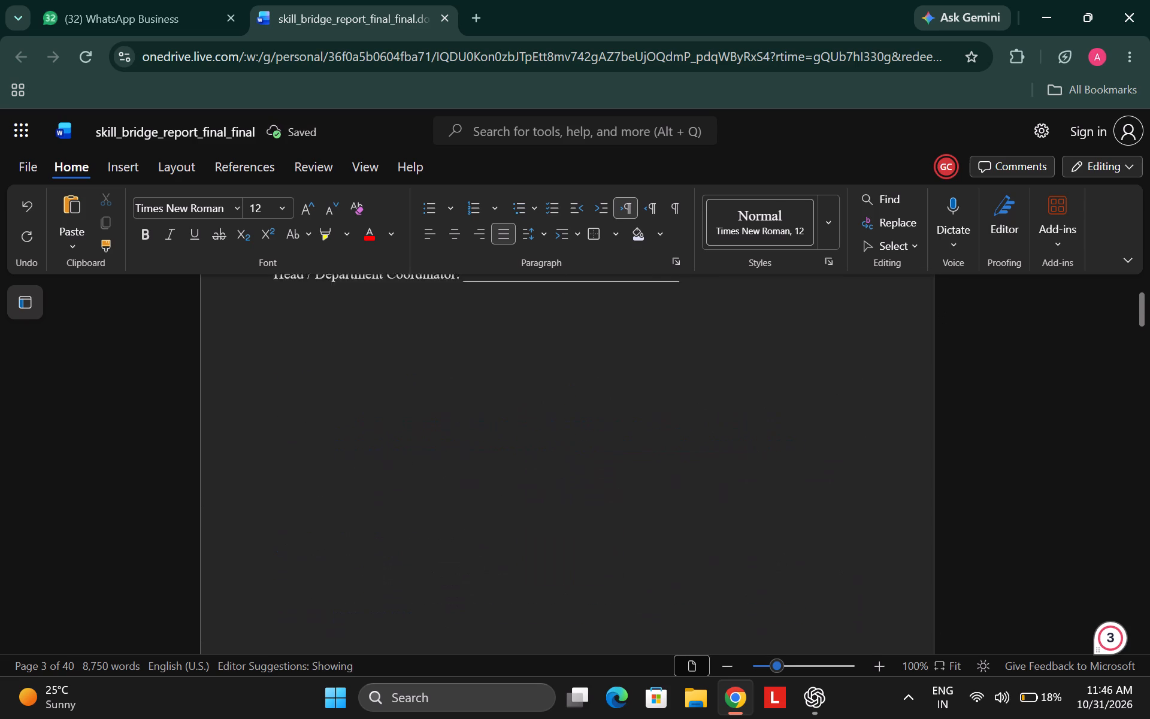
scroll(491, 516, "up", 3)
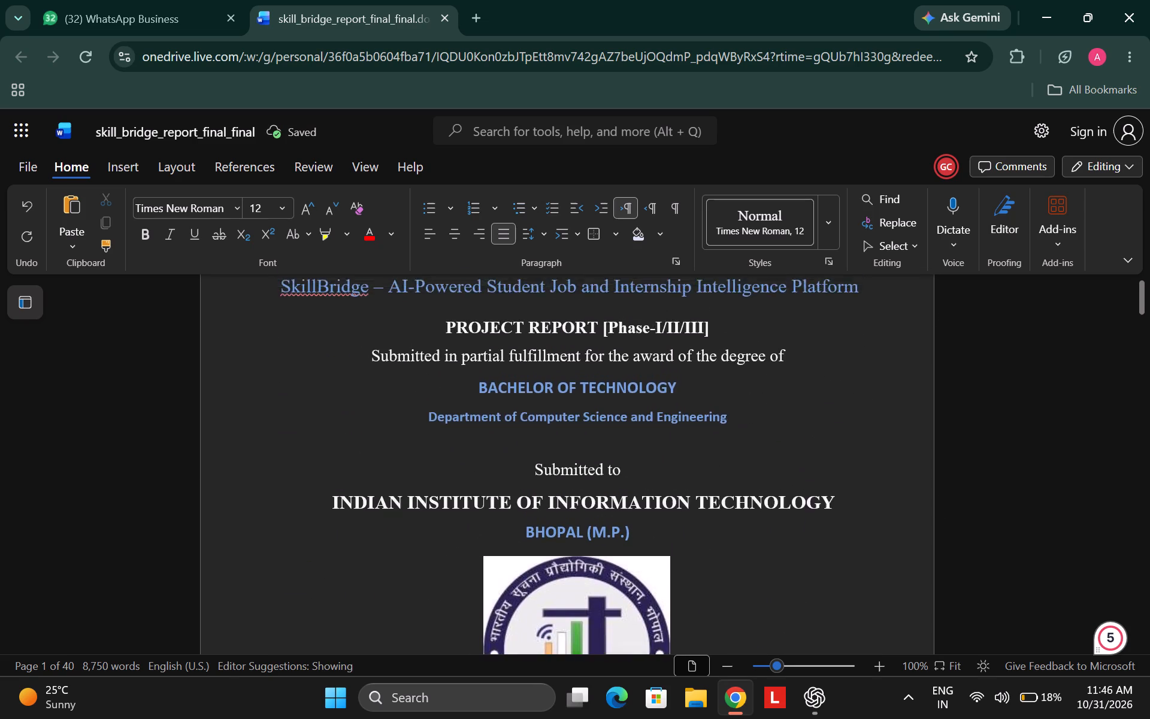
scroll(491, 516, "down", 5)
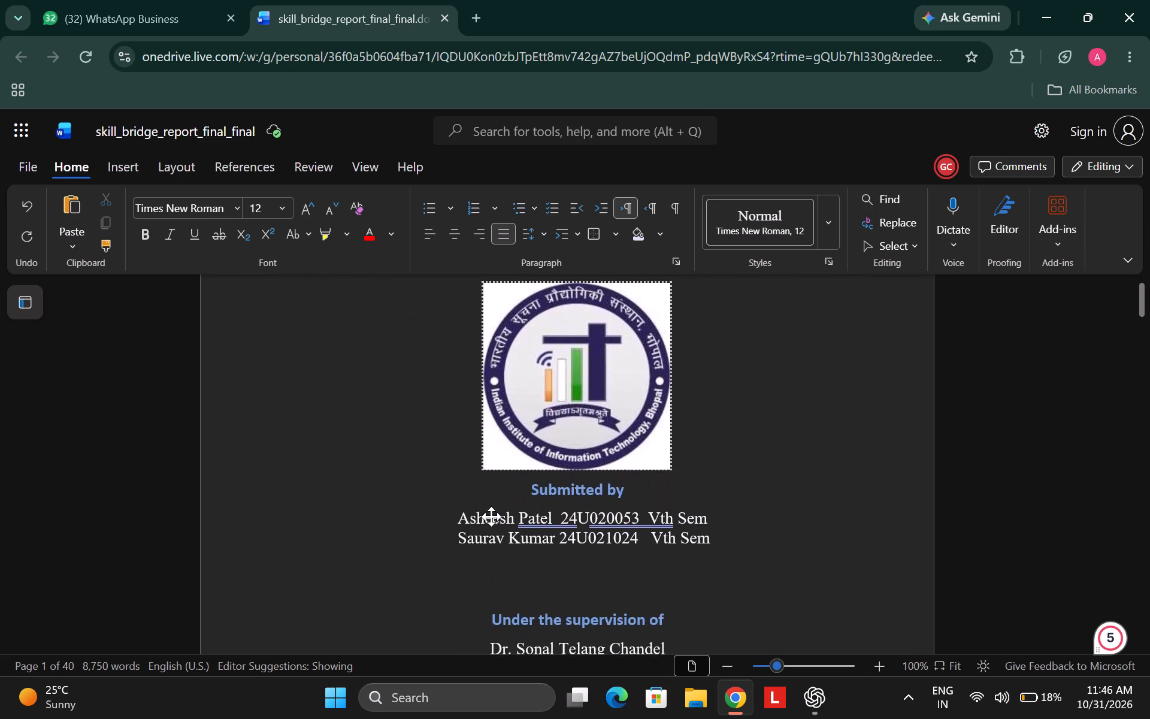
scroll(491, 516, "down", 3)
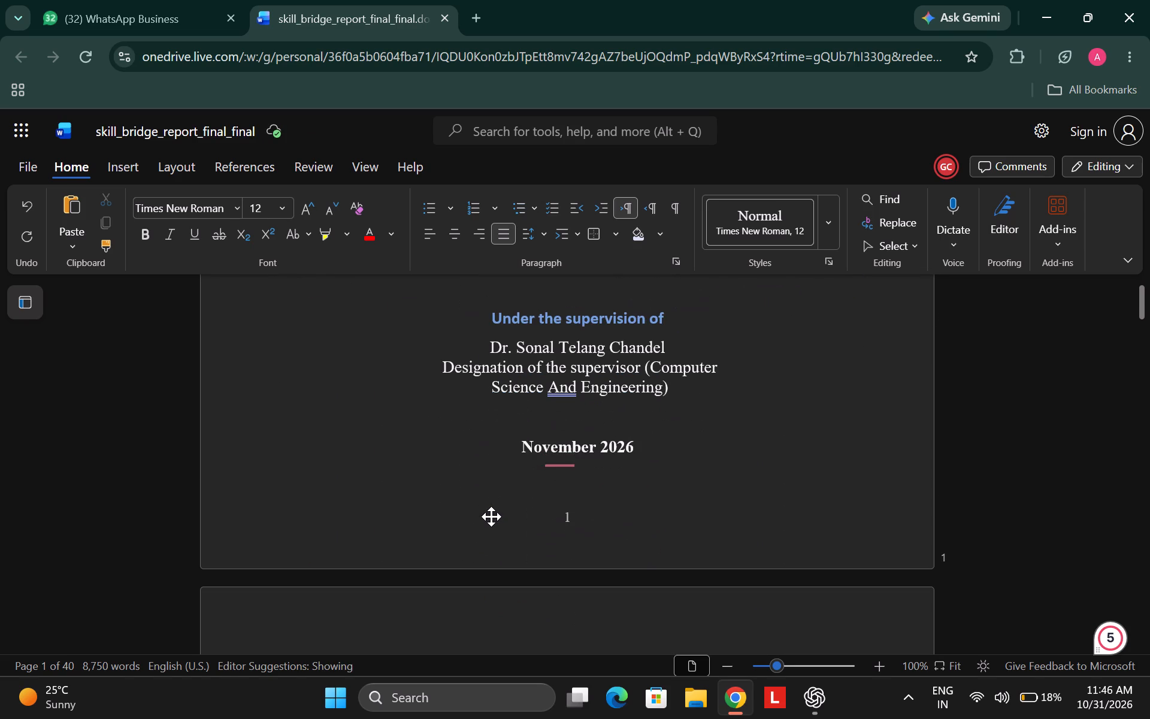
scroll(491, 516, "down", 3)
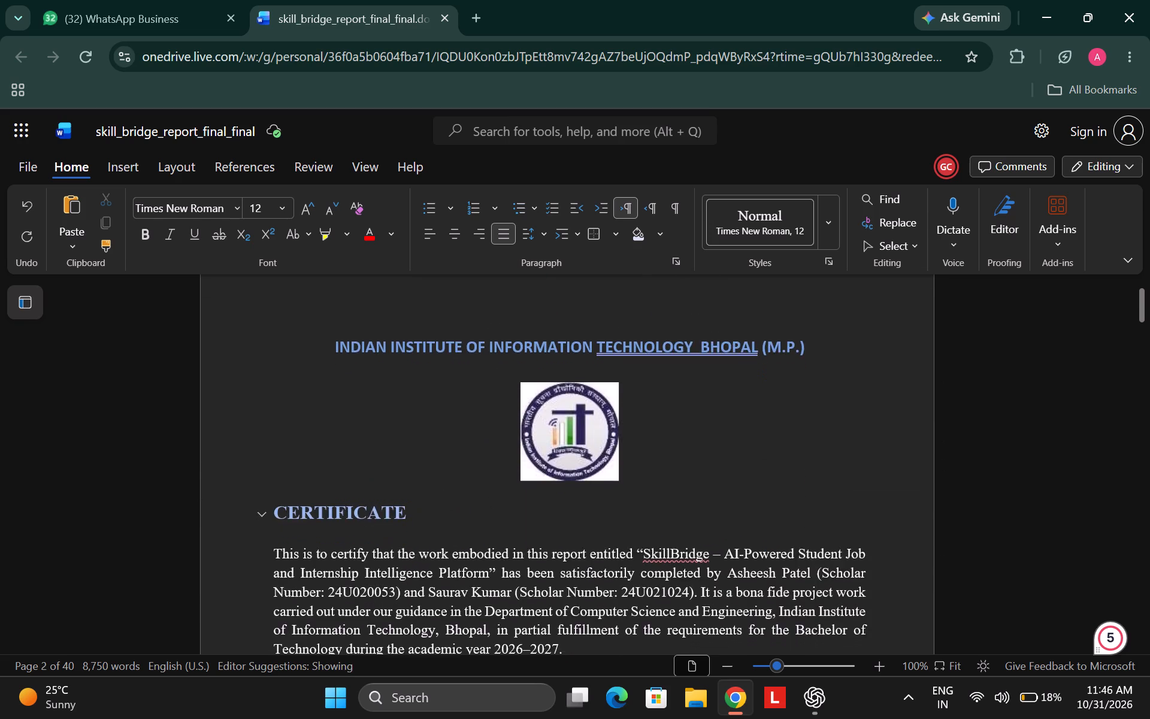
scroll(491, 516, "down", 3)
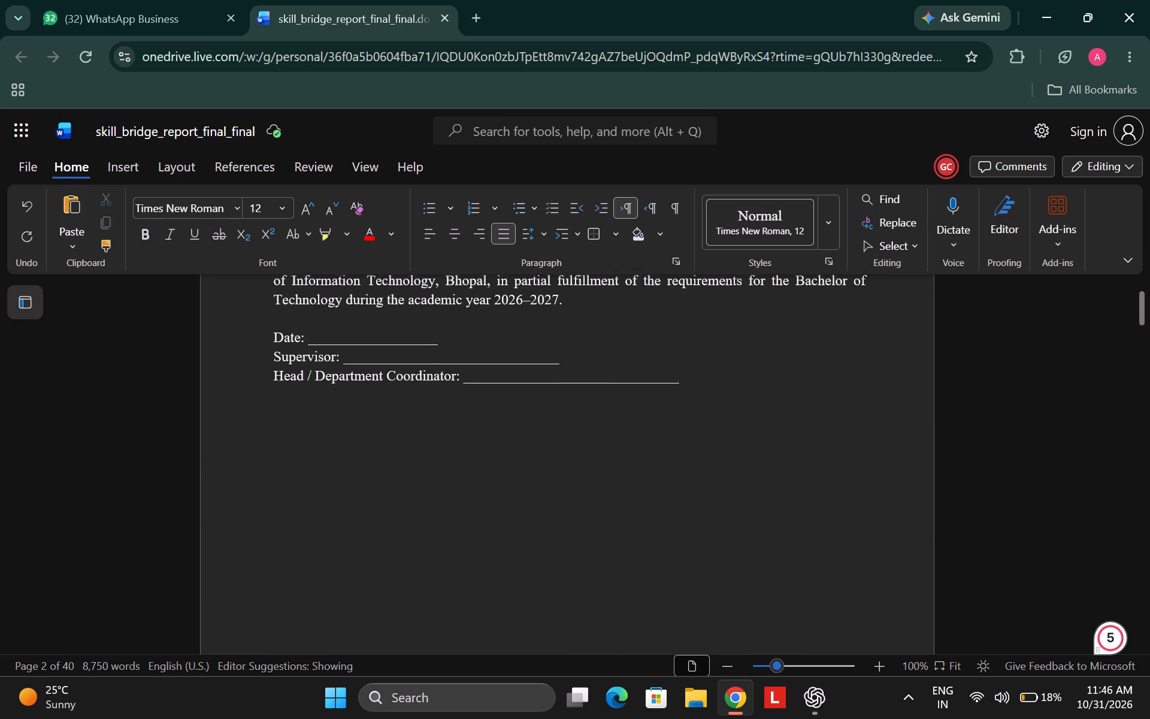
scroll(491, 516, "down", 5)
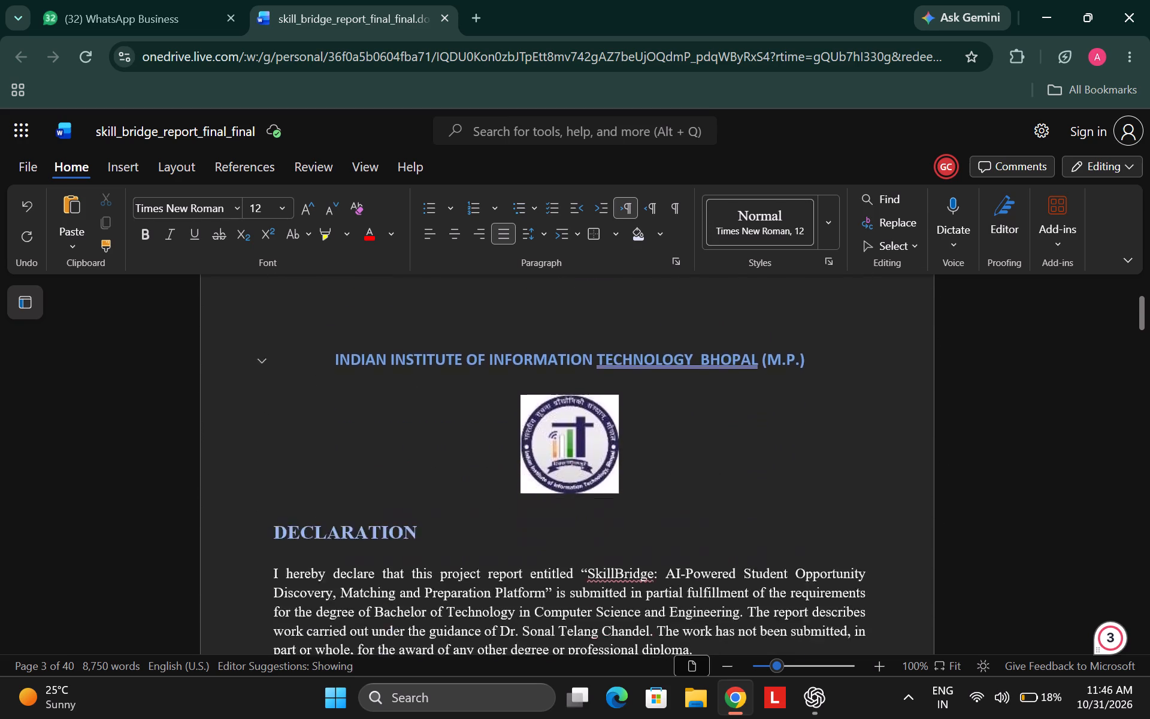
scroll(491, 516, "down", 1)
scroll(491, 516, "up", 1)
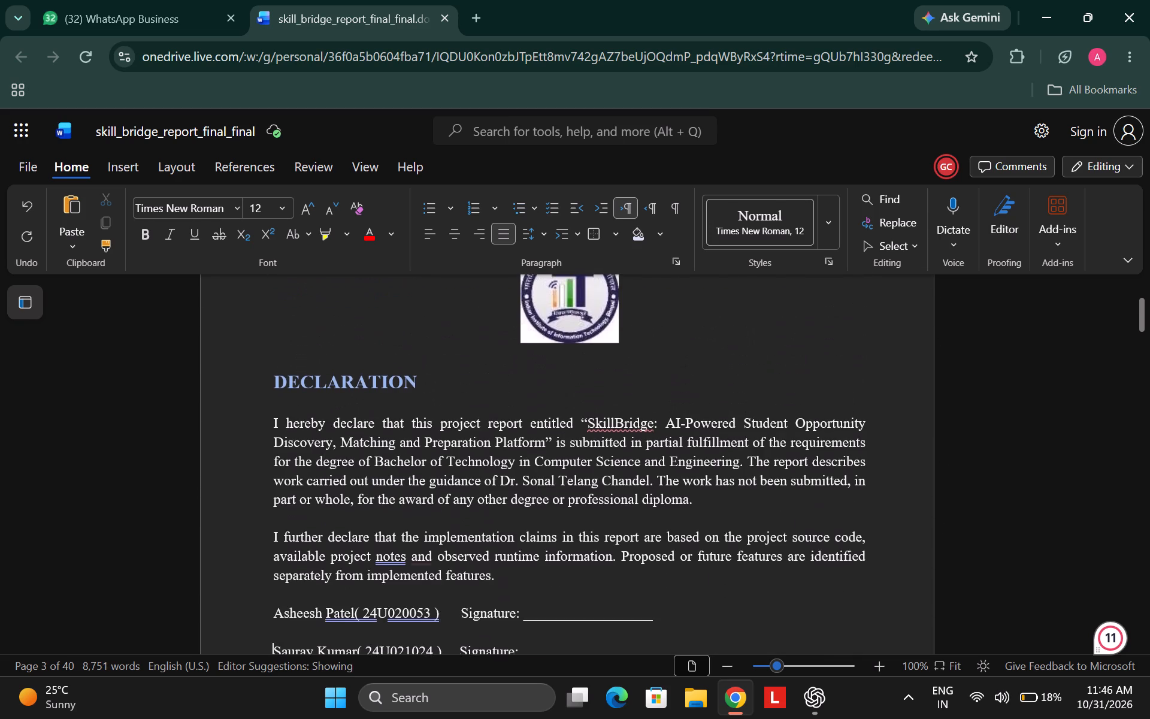
scroll(491, 516, "up", 4)
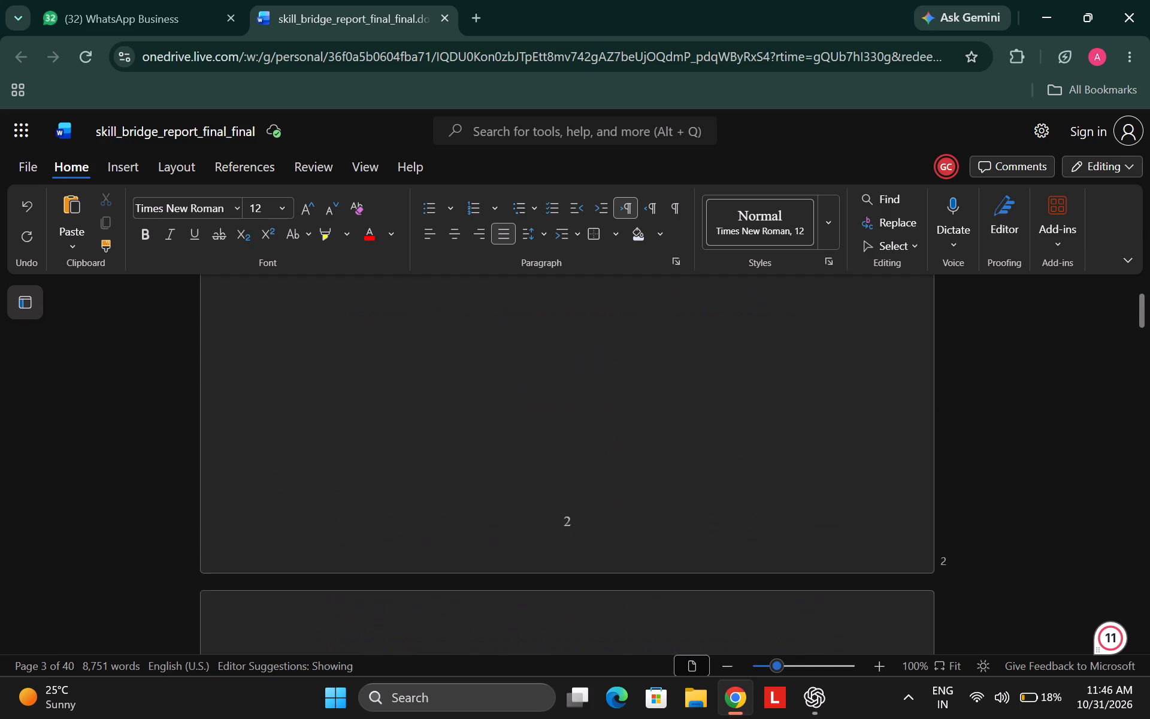
scroll(491, 516, "up", 5)
scroll(491, 516, "down", 1)
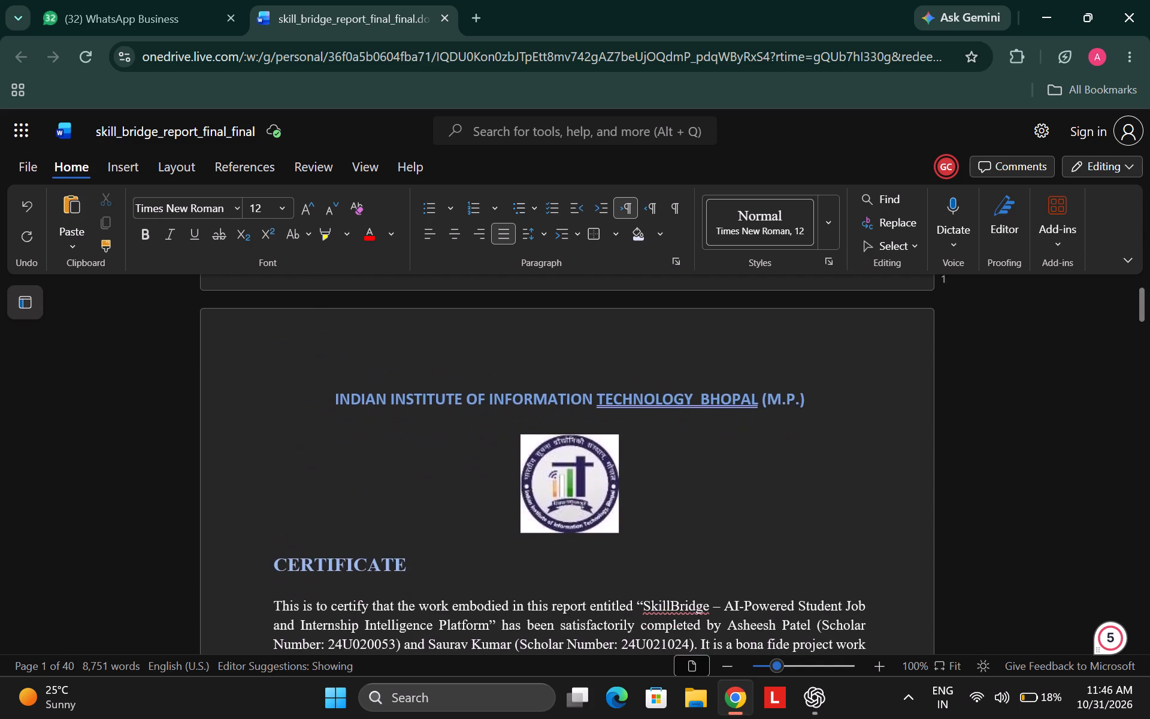
scroll(491, 516, "up", 5)
scroll(491, 516, "down", 4)
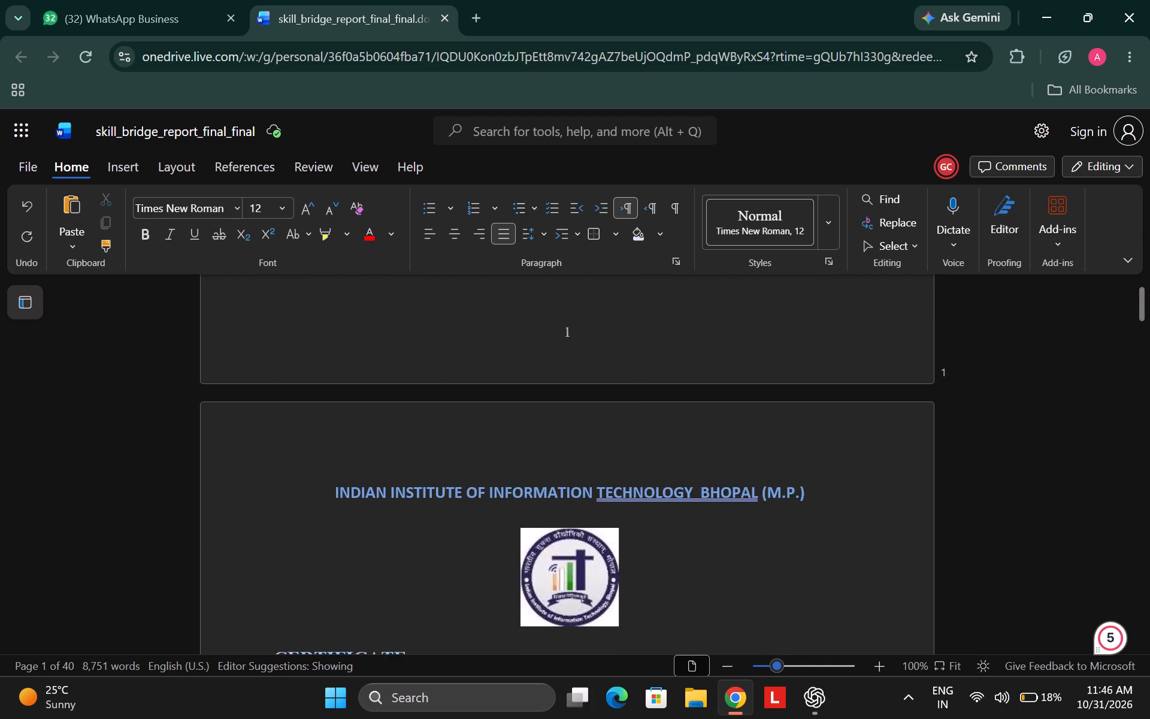
Center the CERTIFICATE heading under the institute logo on page 2.
scroll(446, 533, "down", 1)
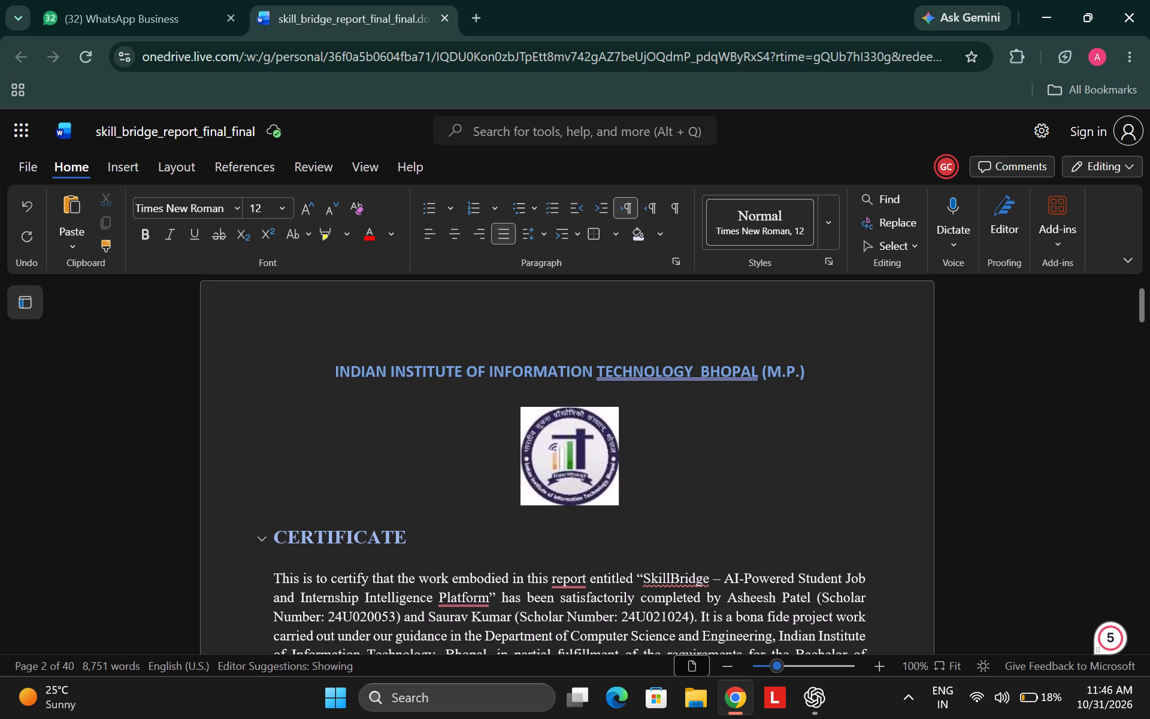
scroll(416, 535, "down", 1)
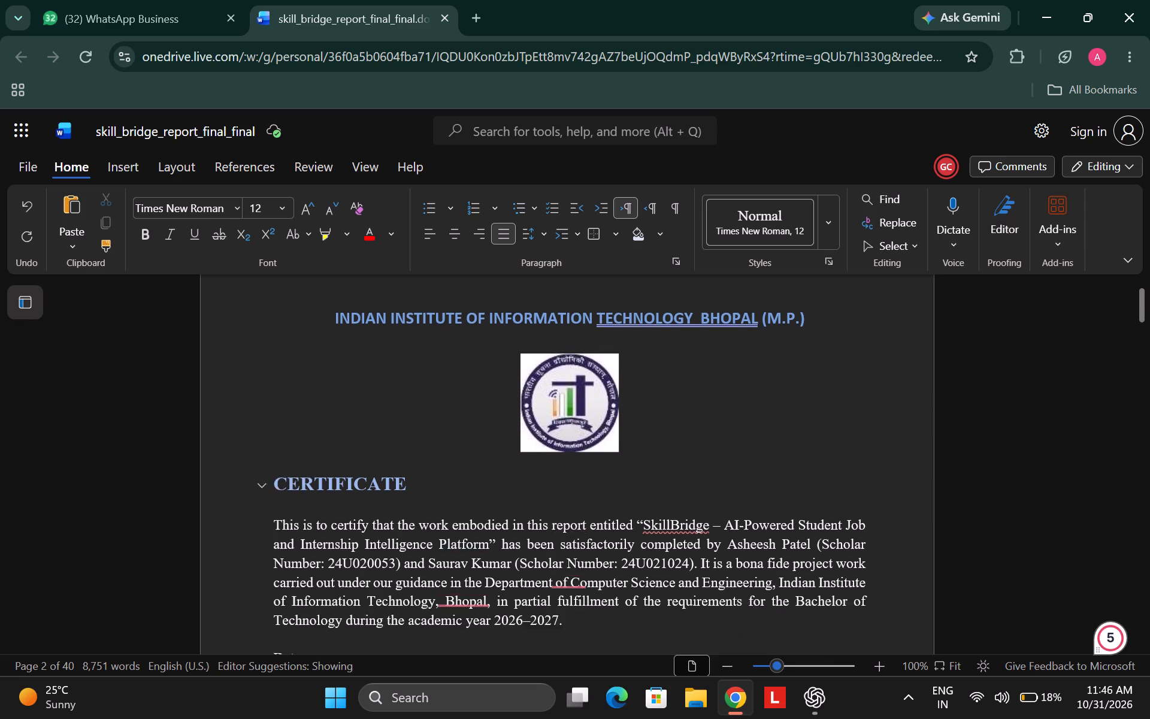
scroll(416, 535, "down", 1)
left_click_drag(419, 437, 271, 440)
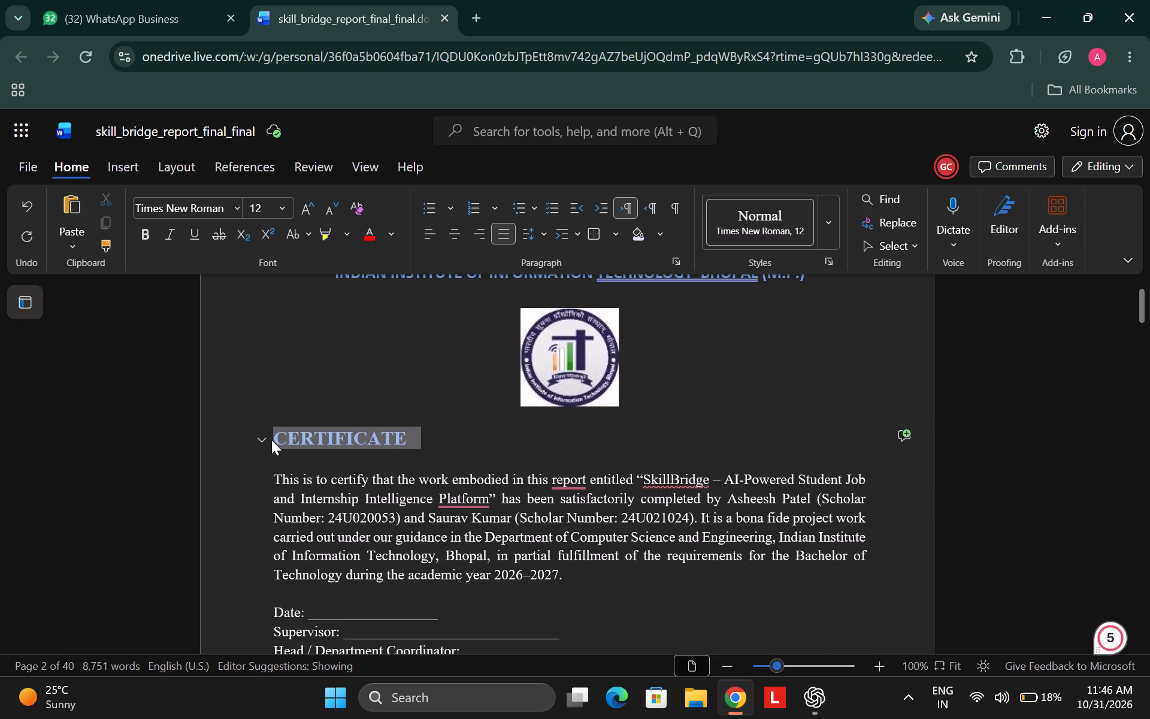
left_click_drag(271, 440, 268, 440)
left_click(455, 236)
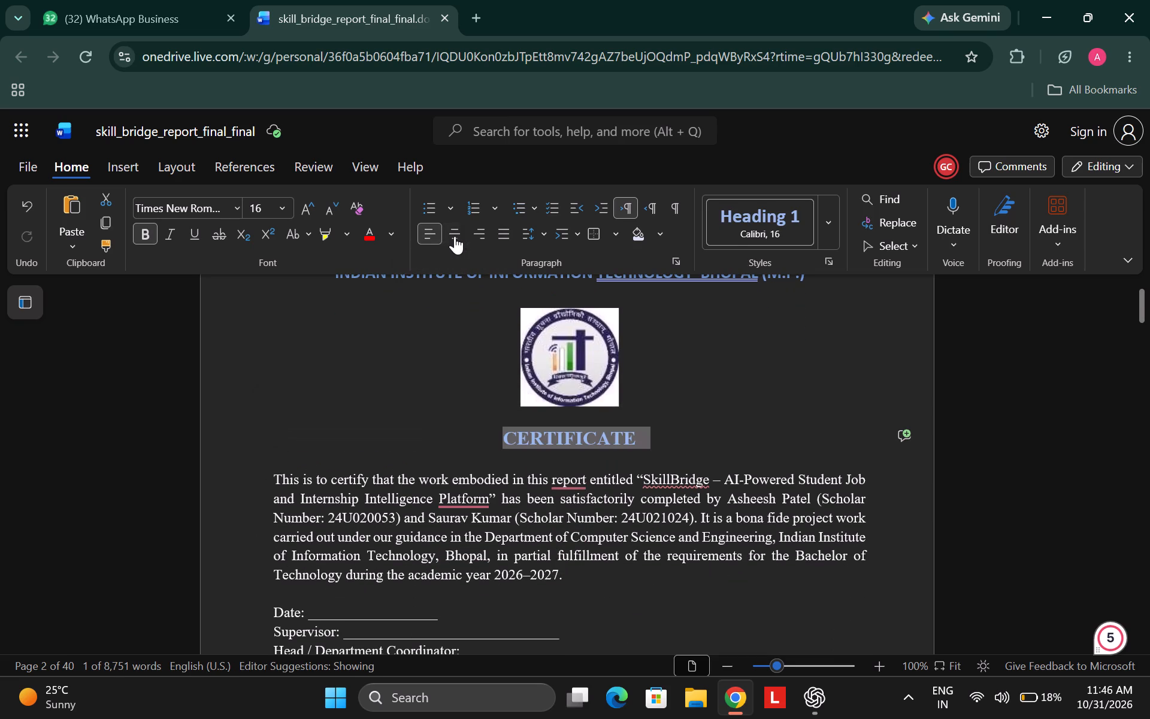
Center the DECLARATION heading under the institute logo on page 3.
scroll(513, 454, "down", 4)
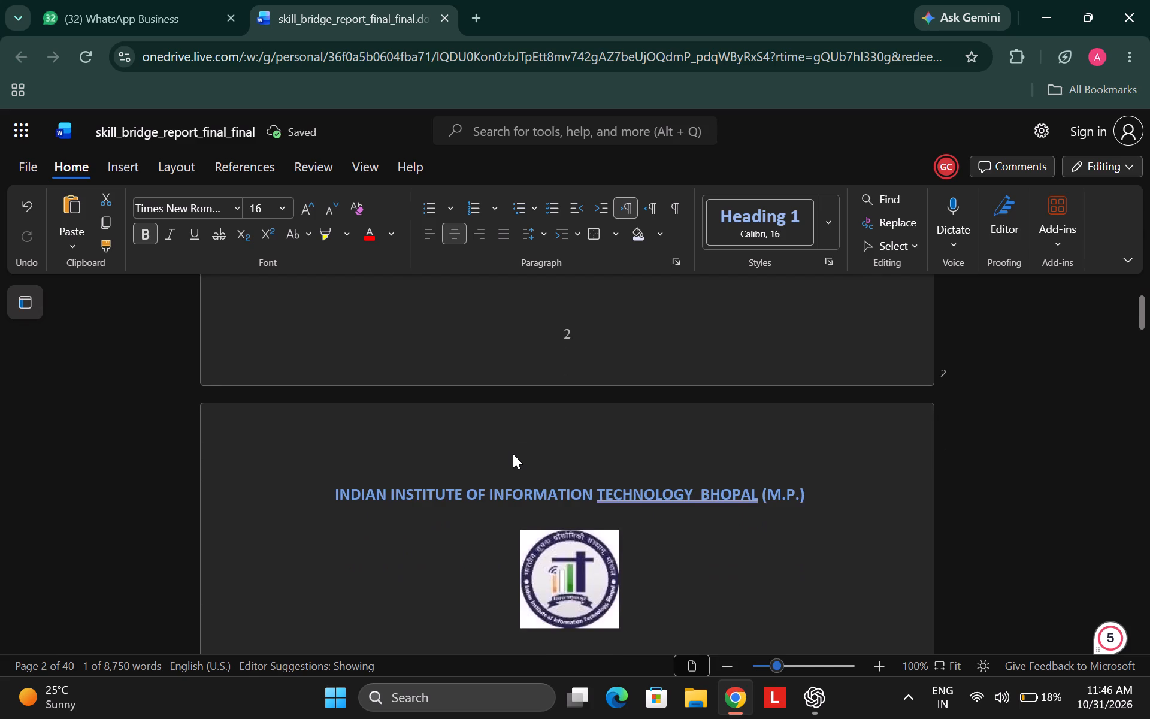
scroll(513, 454, "down", 1)
scroll(513, 454, "up", 3)
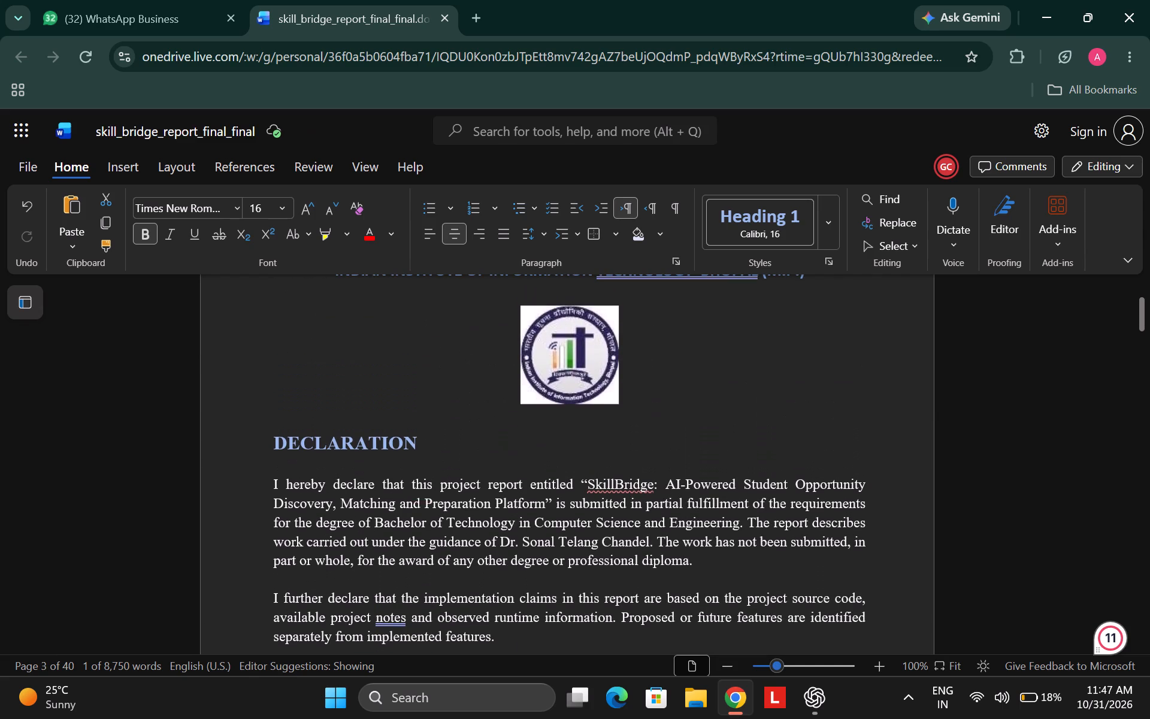
left_click_drag(431, 445, 267, 446)
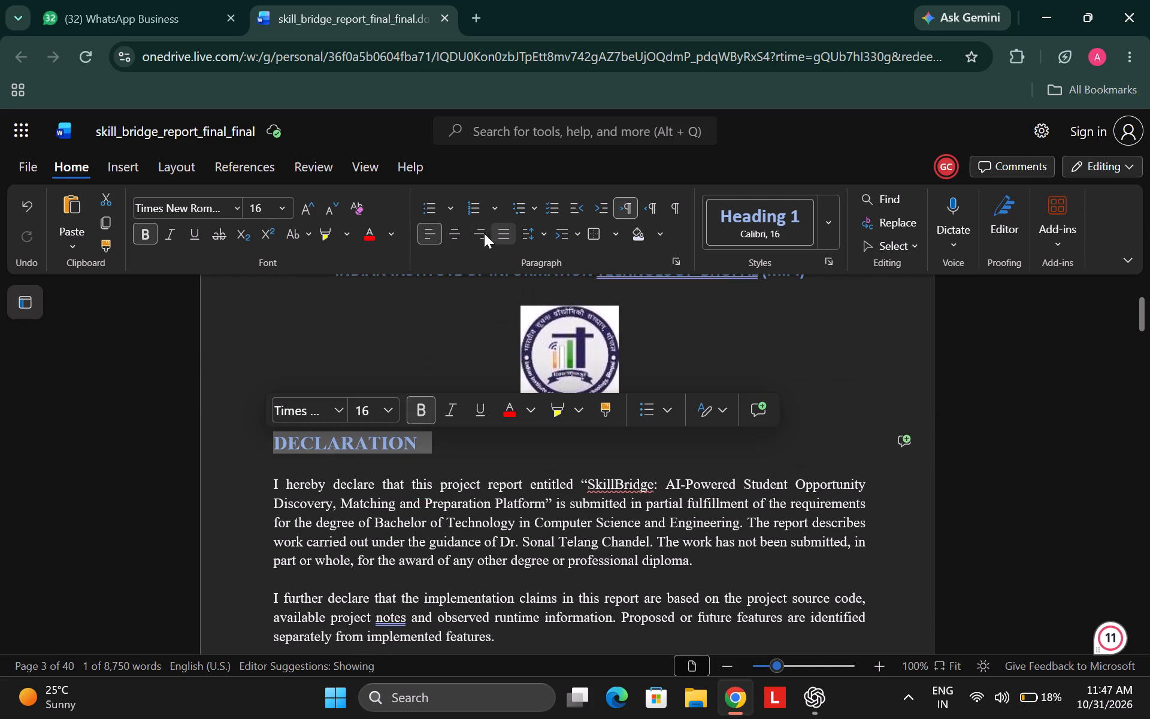
left_click(447, 230)
Center the ACKNOWLEDGEMENT heading at the top of page 4.
scroll(565, 420, "down", 2)
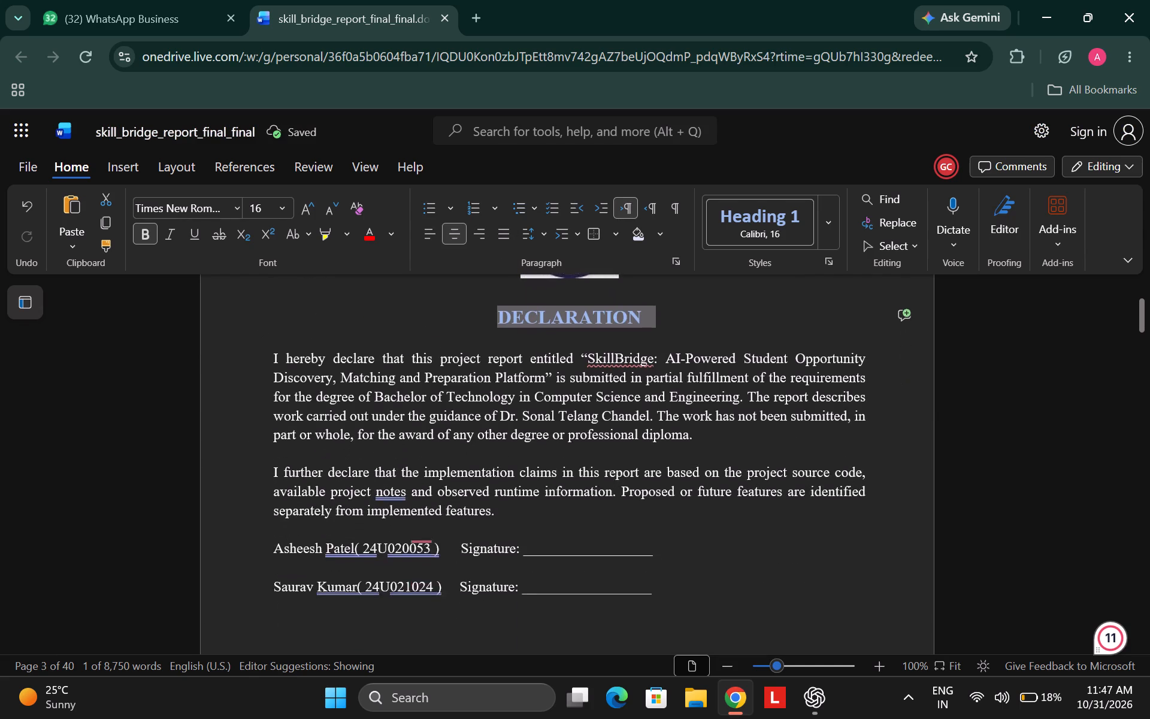
scroll(565, 420, "down", 3)
scroll(565, 420, "up", 1)
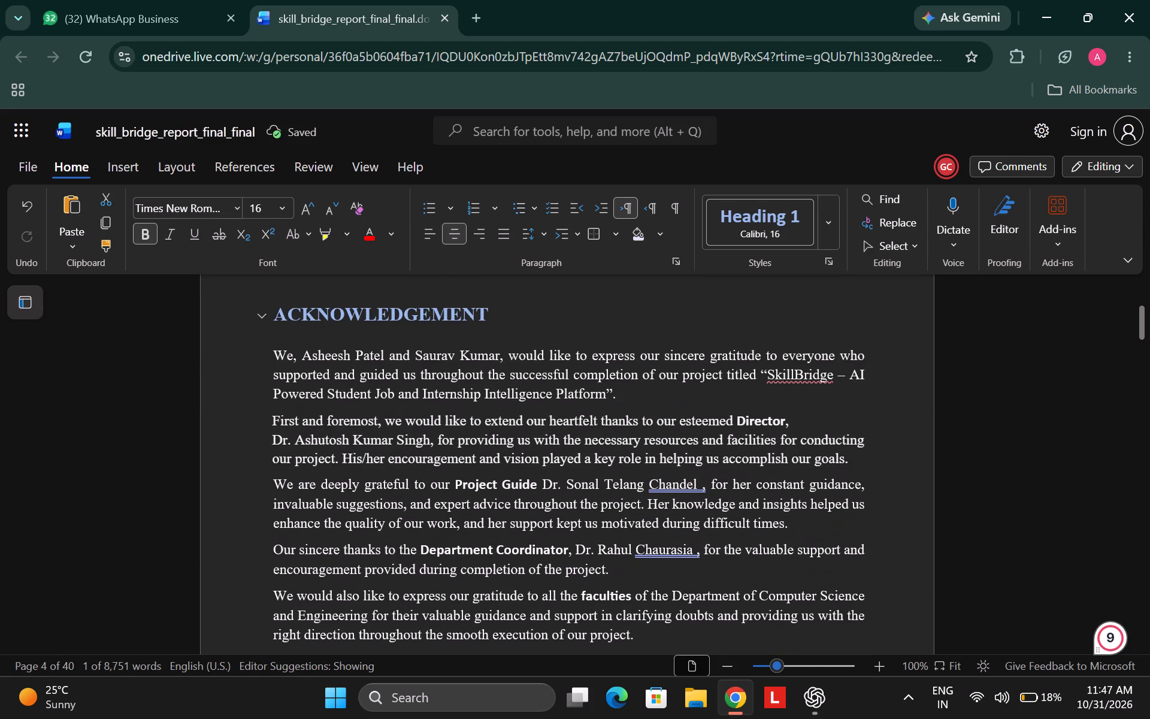
left_click_drag(494, 310, 273, 318)
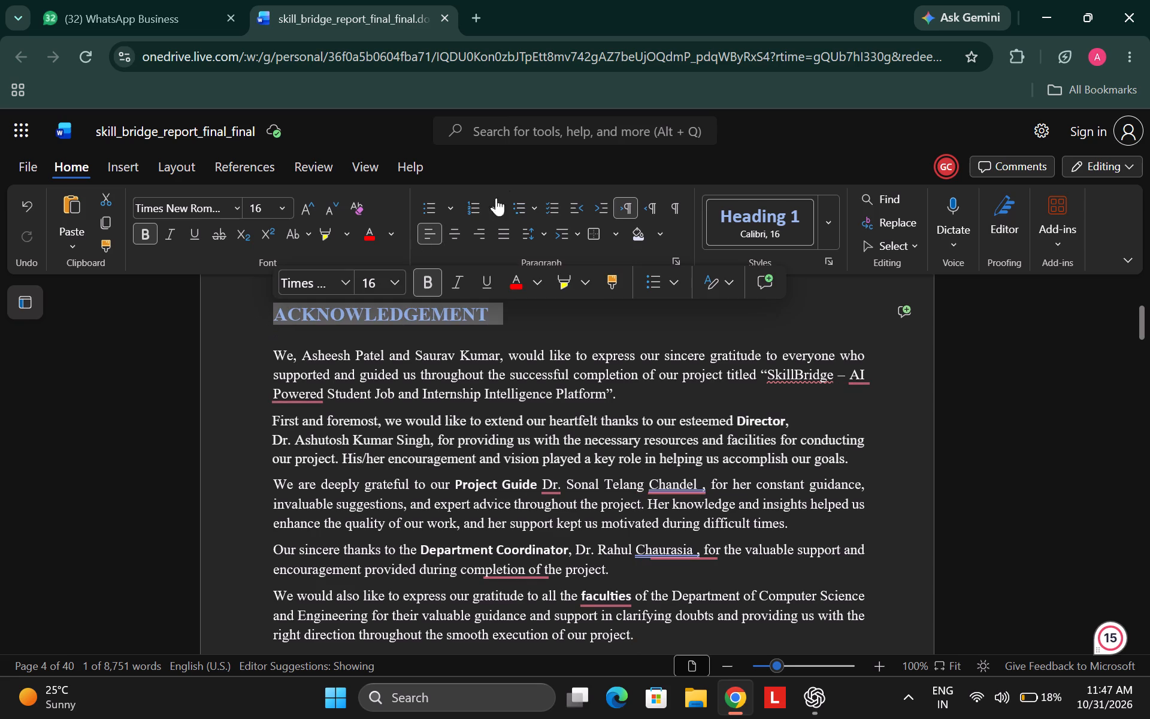
left_click(447, 230)
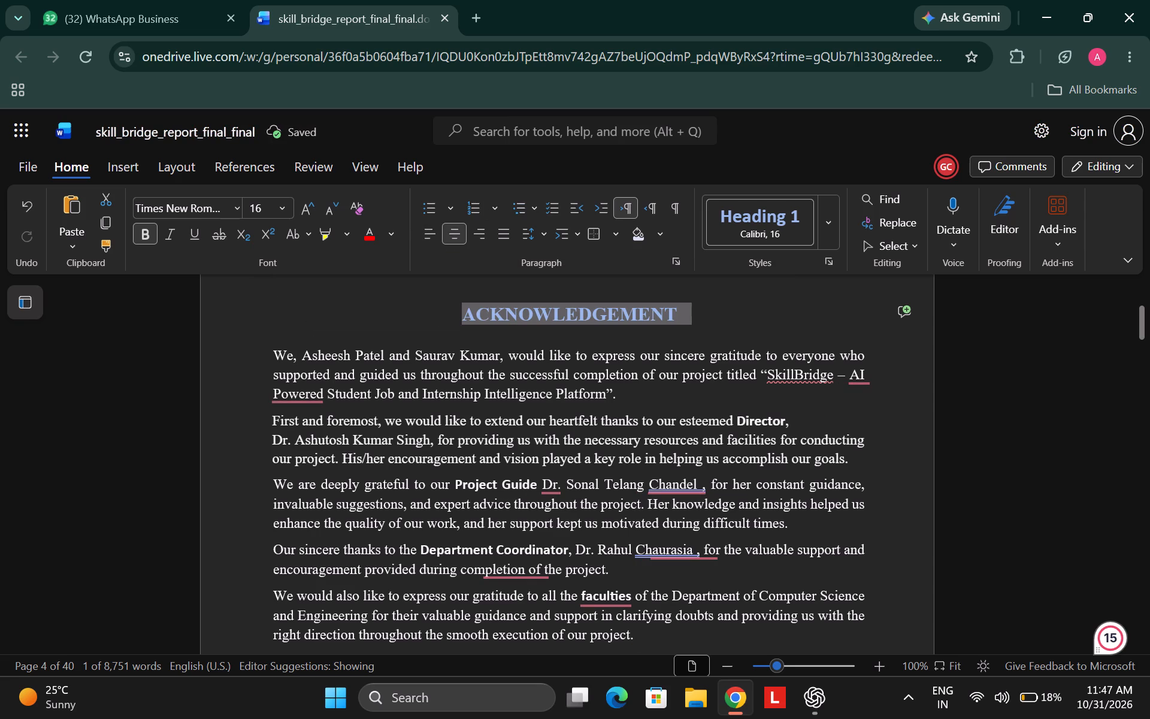
Center the AREA OF WORK heading at the top of page 5.
scroll(557, 450, "down", 3)
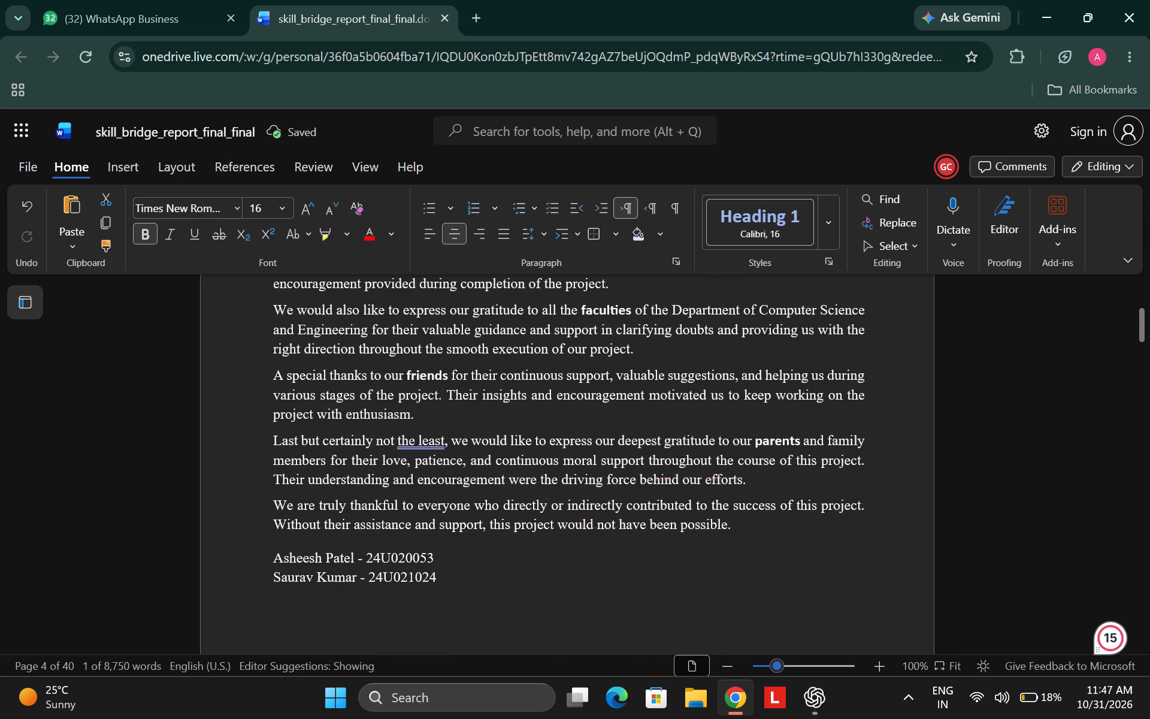
scroll(557, 450, "down", 2)
scroll(557, 450, "up", 3)
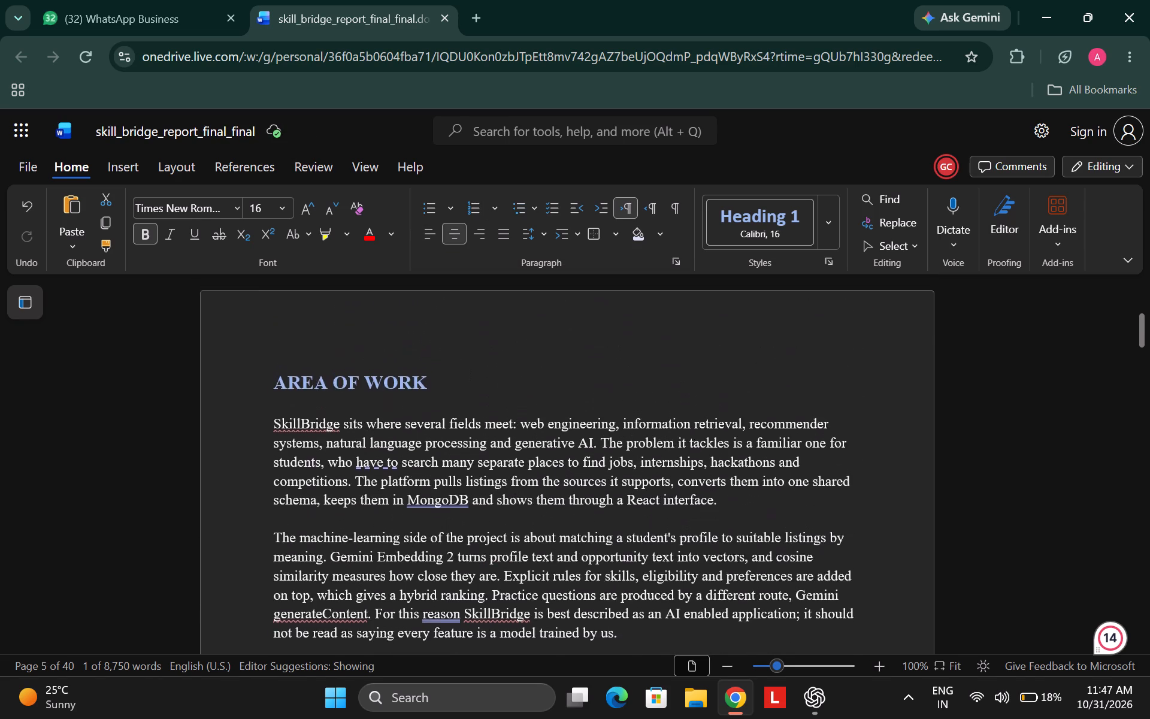
left_click_drag(449, 433, 258, 421)
left_click(456, 229)
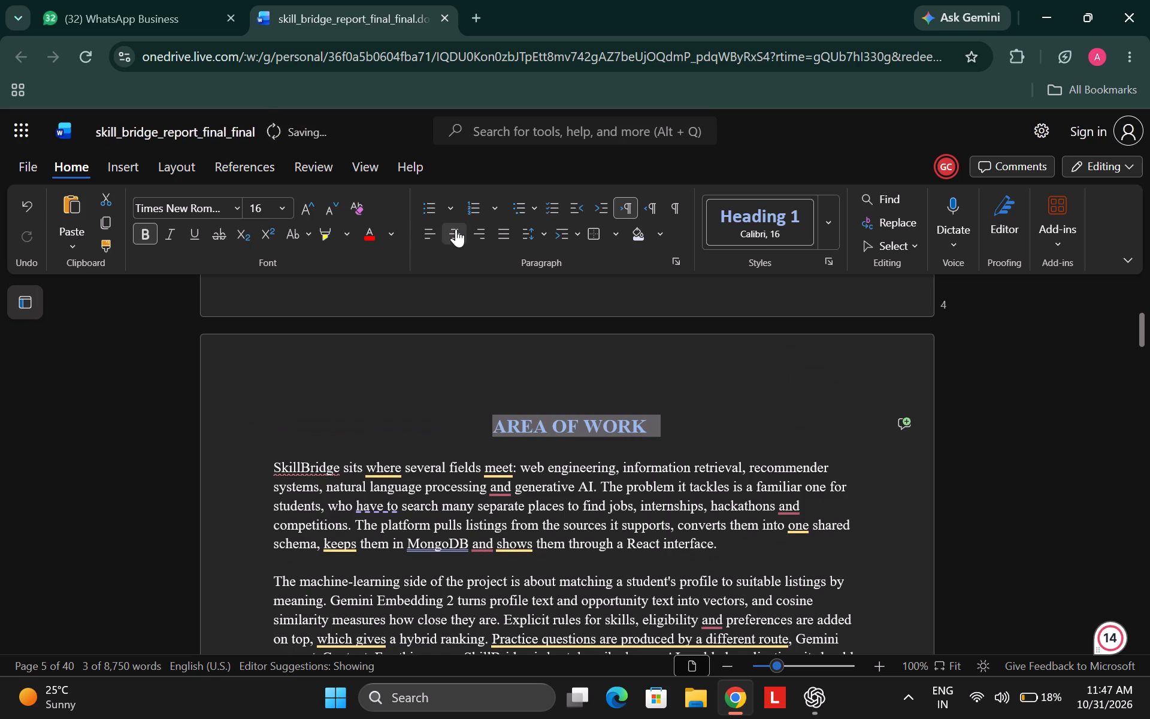
Center the TABLE OF CONTENTS heading above the contents entries on page 6.
scroll(607, 460, "down", 4)
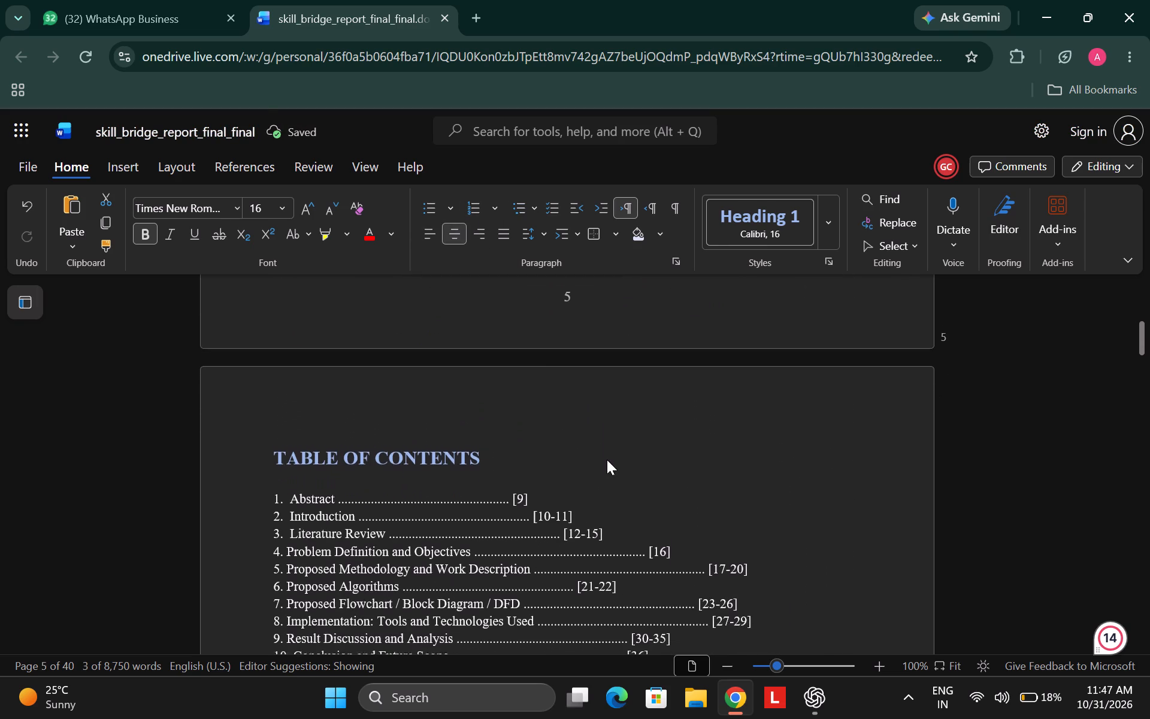
left_click_drag(494, 428, 298, 435)
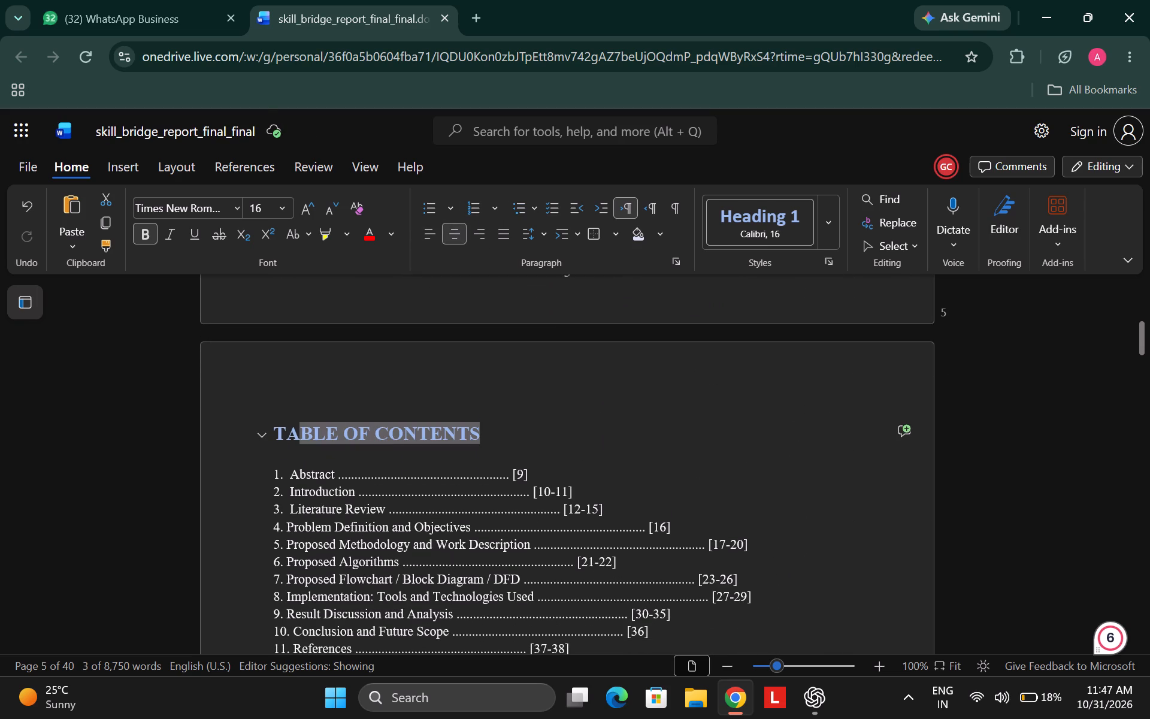
left_click_drag(298, 435, 276, 433)
left_click(451, 237)
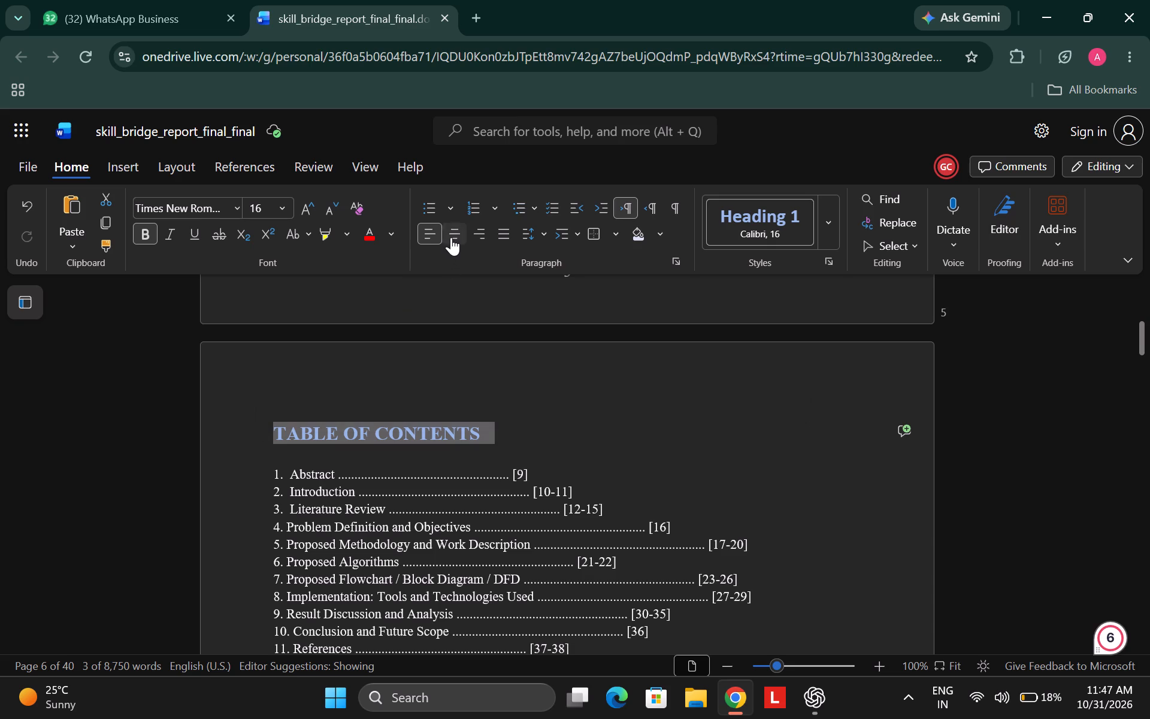
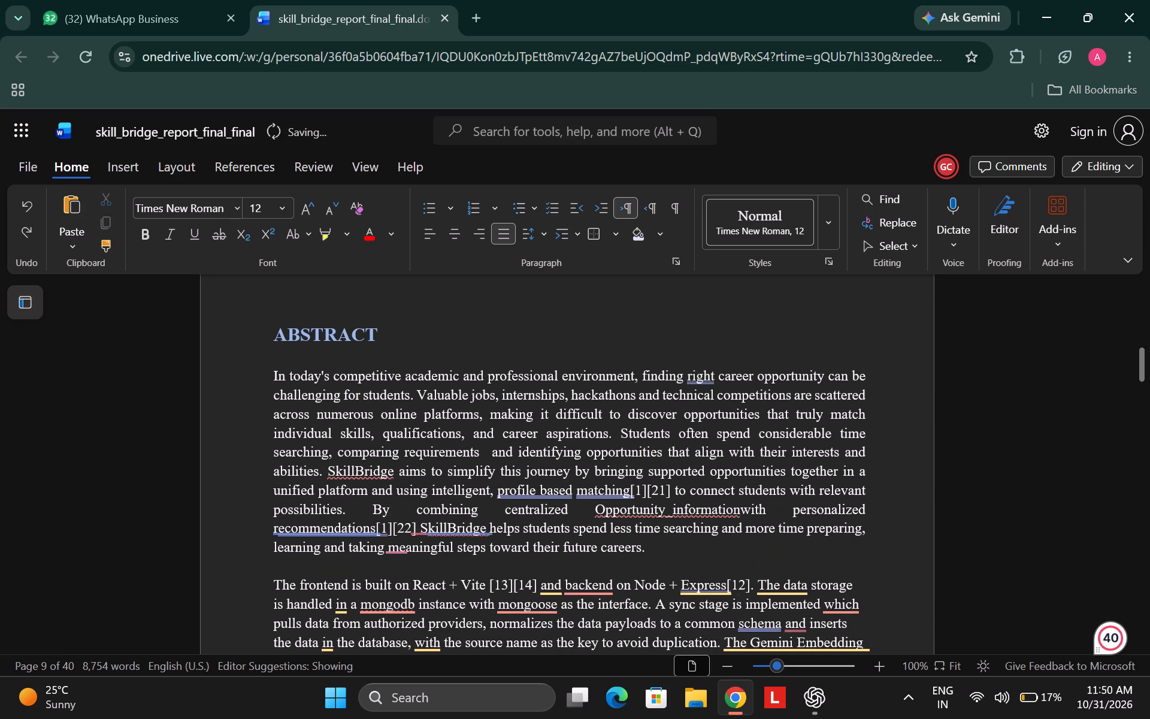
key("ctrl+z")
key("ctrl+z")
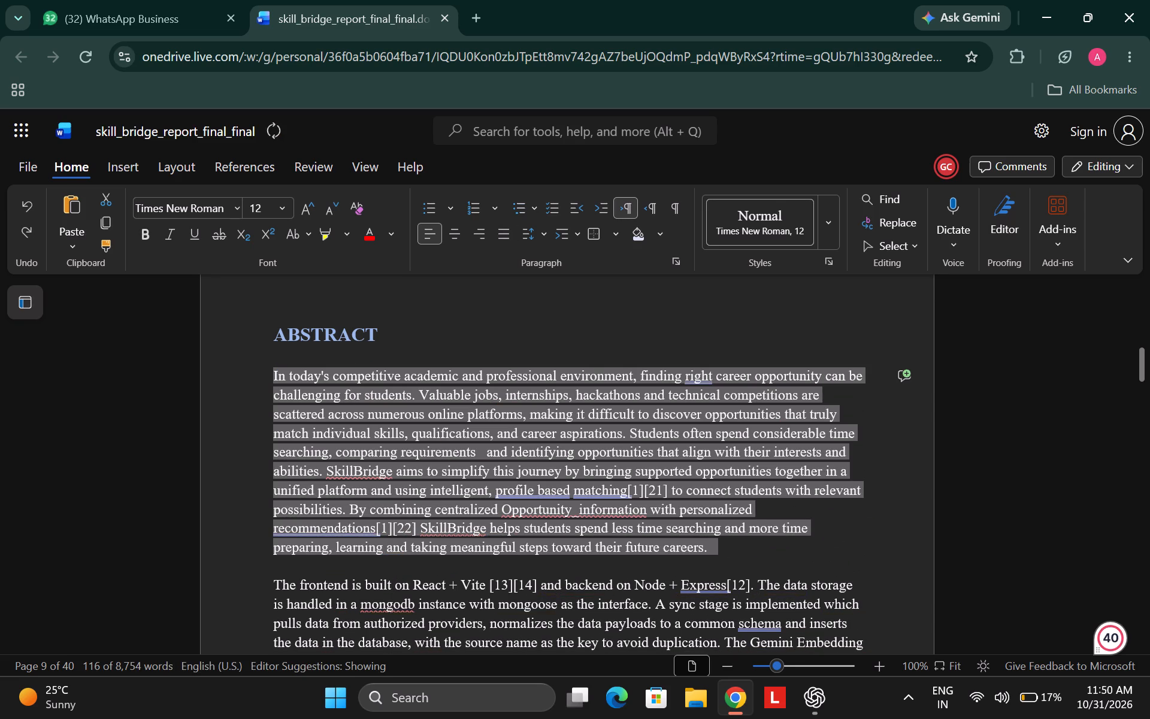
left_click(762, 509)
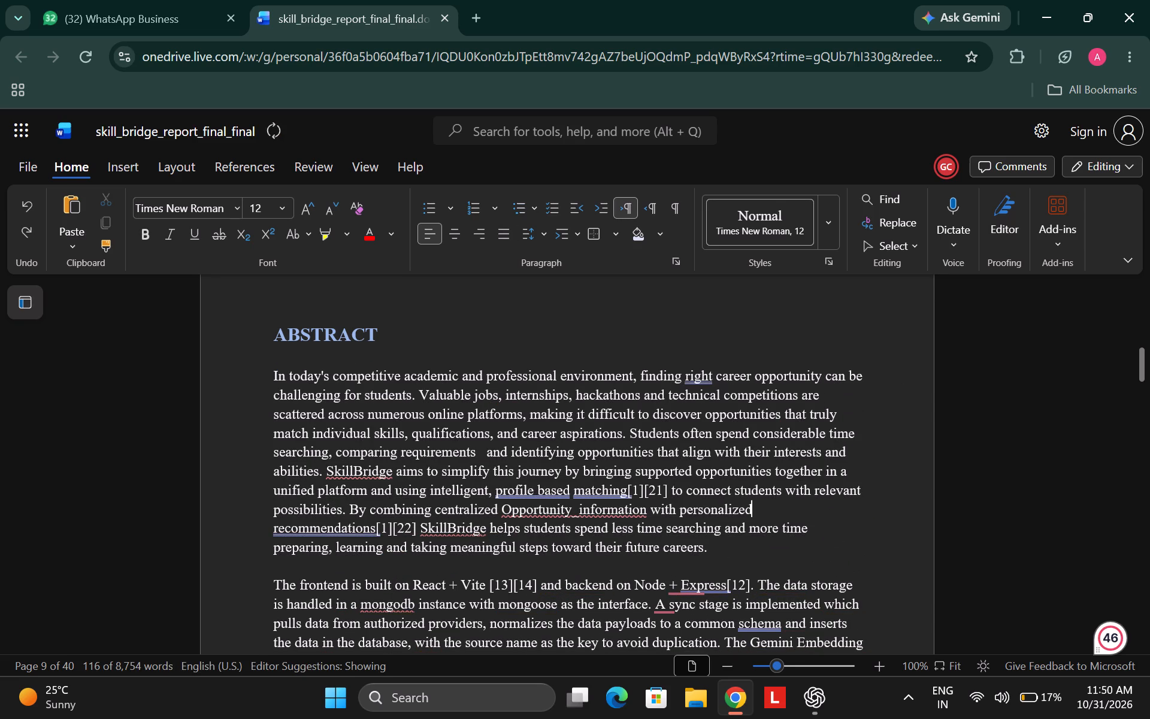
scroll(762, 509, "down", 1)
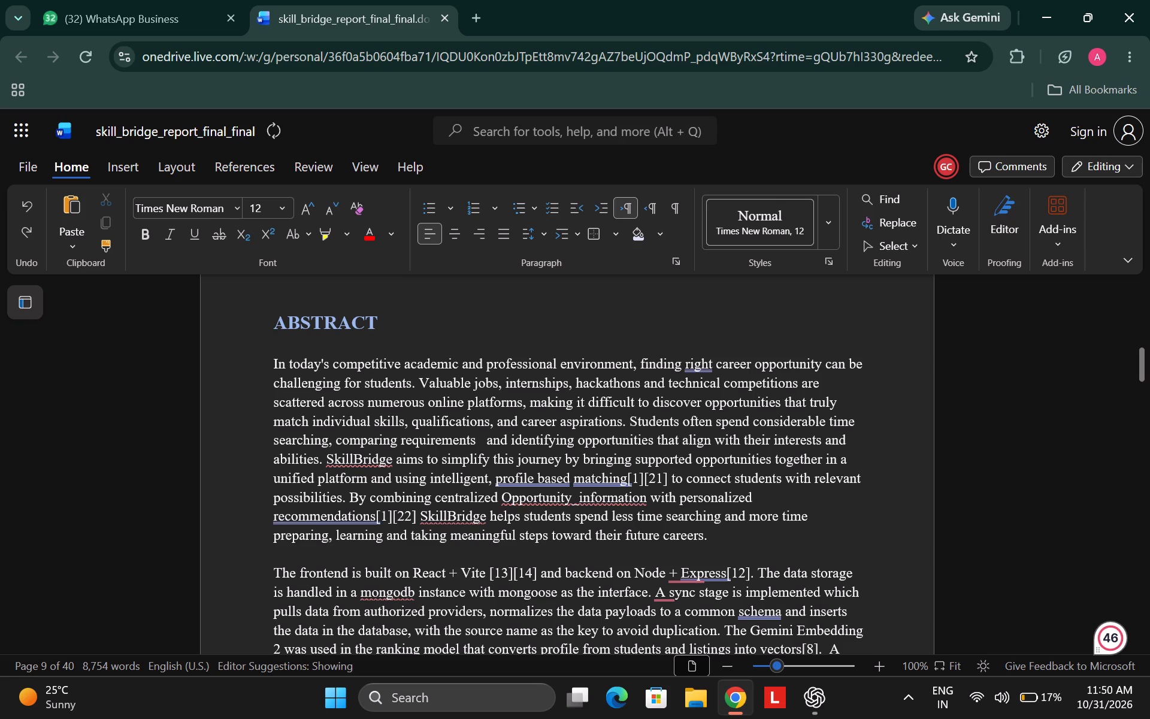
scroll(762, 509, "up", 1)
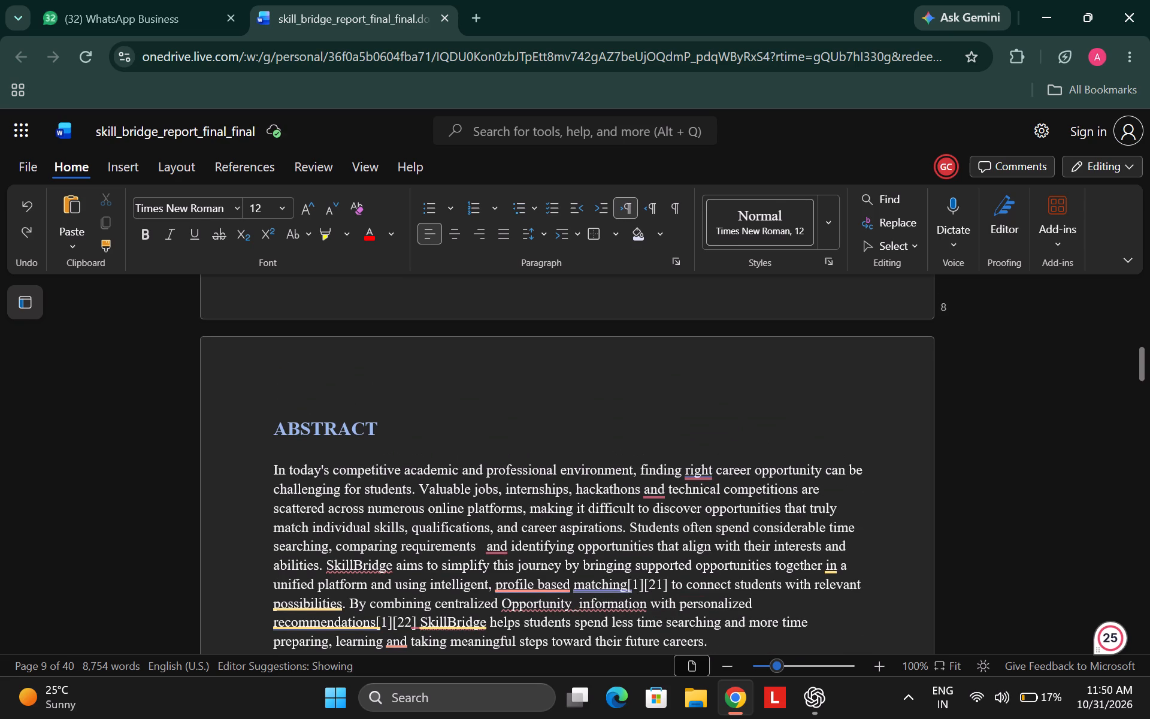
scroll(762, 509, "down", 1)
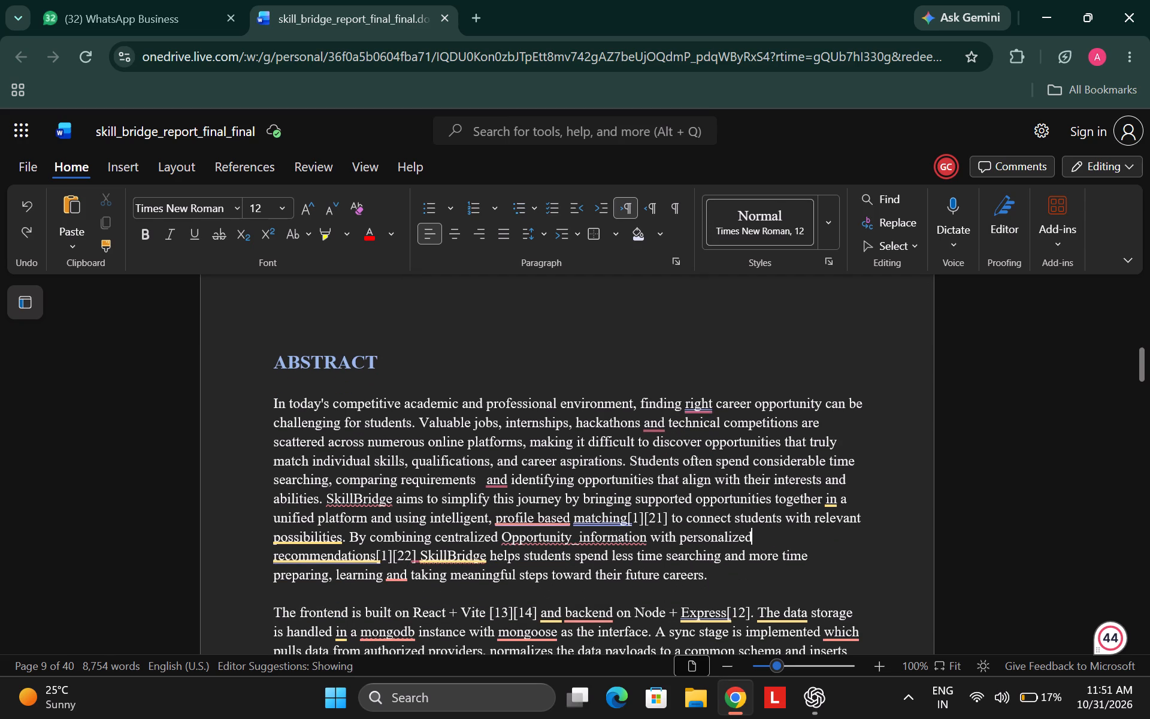
Open skill_bridge_report_final_final.docx.pdf from File Explorer and examine the alignment and spacing of the Abstract paragraphs on page 9.
left_click(697, 699)
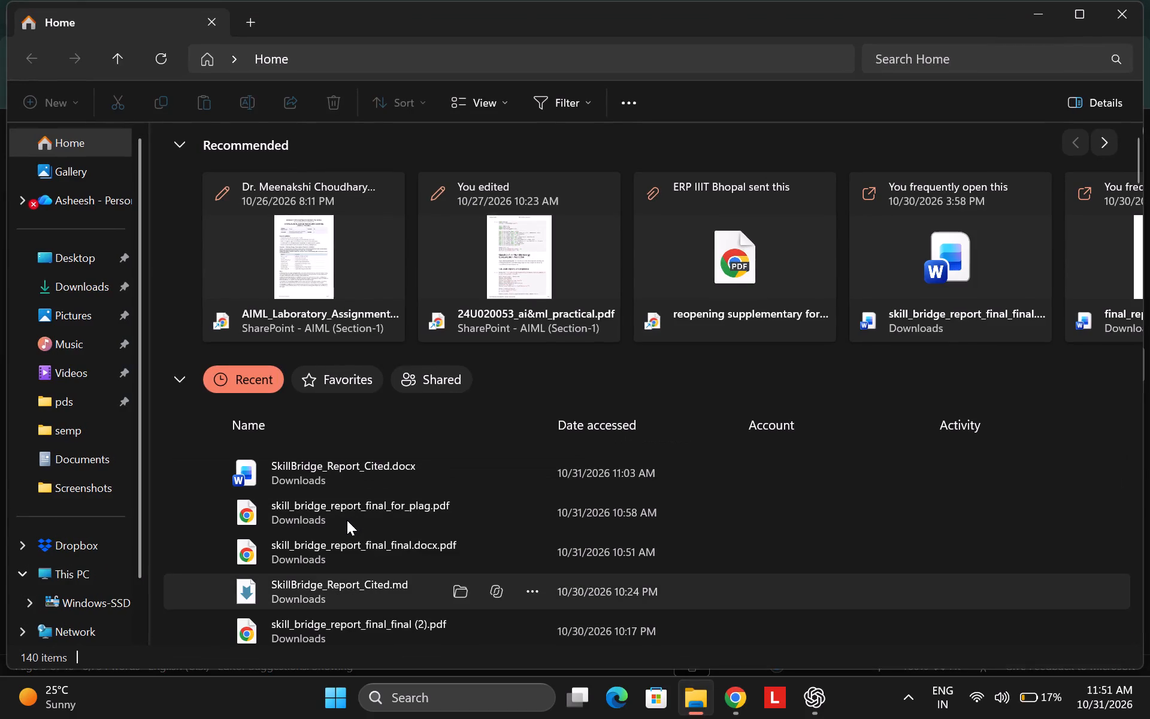
double_click(355, 549)
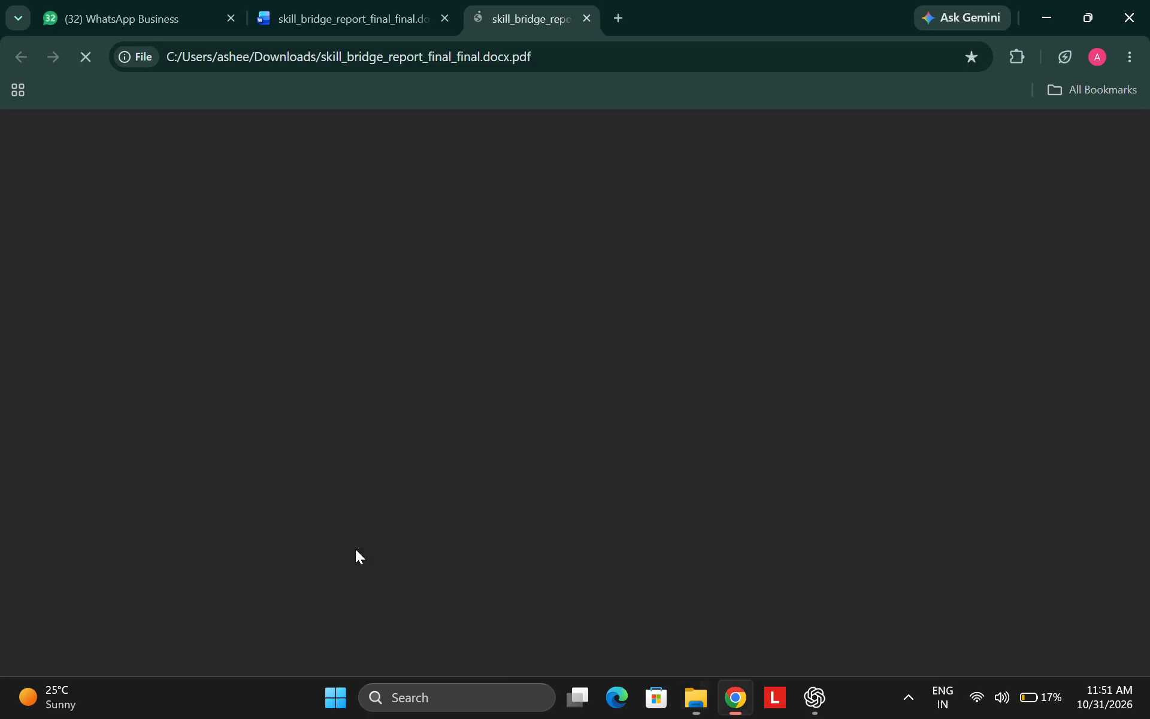
scroll(355, 549, "down", 3)
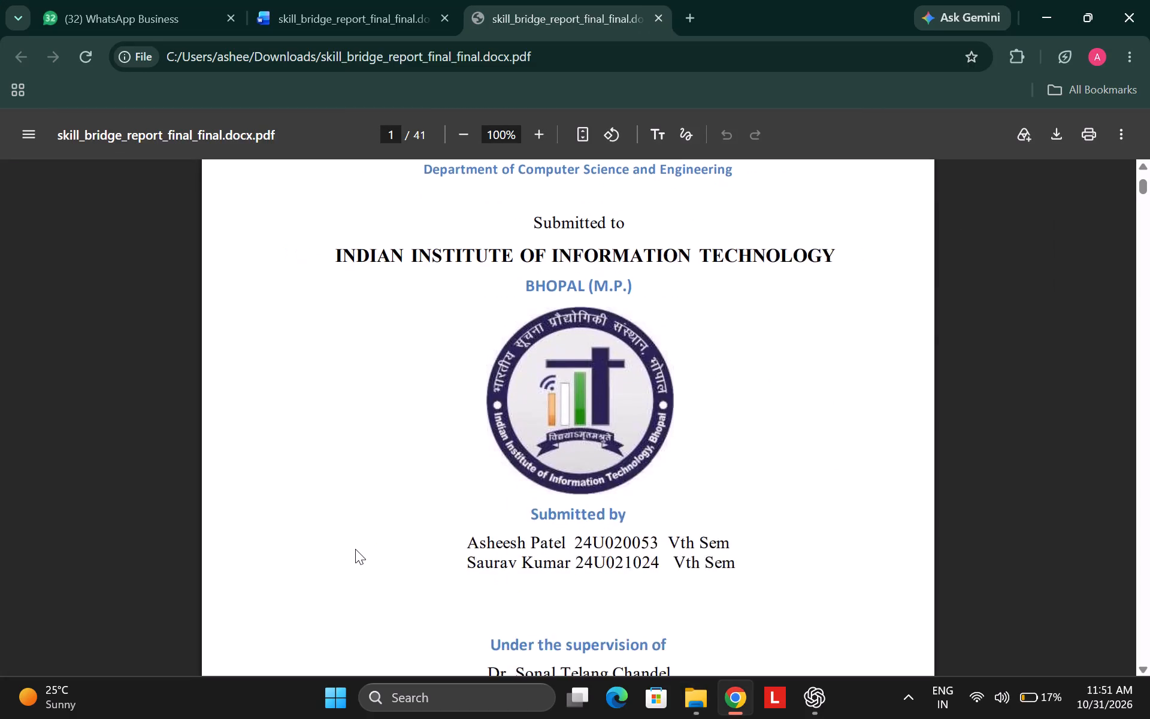
scroll(355, 549, "down", 7)
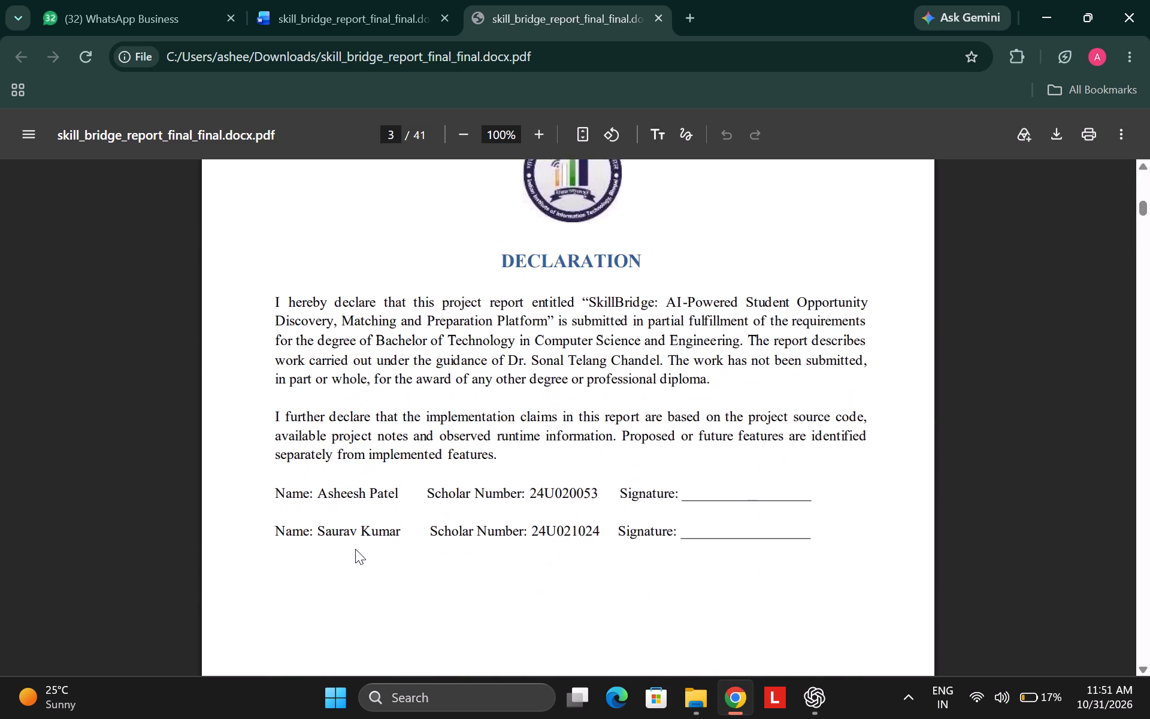
scroll(355, 549, "down", 5)
scroll(355, 549, "up", 1)
scroll(355, 549, "down", 4)
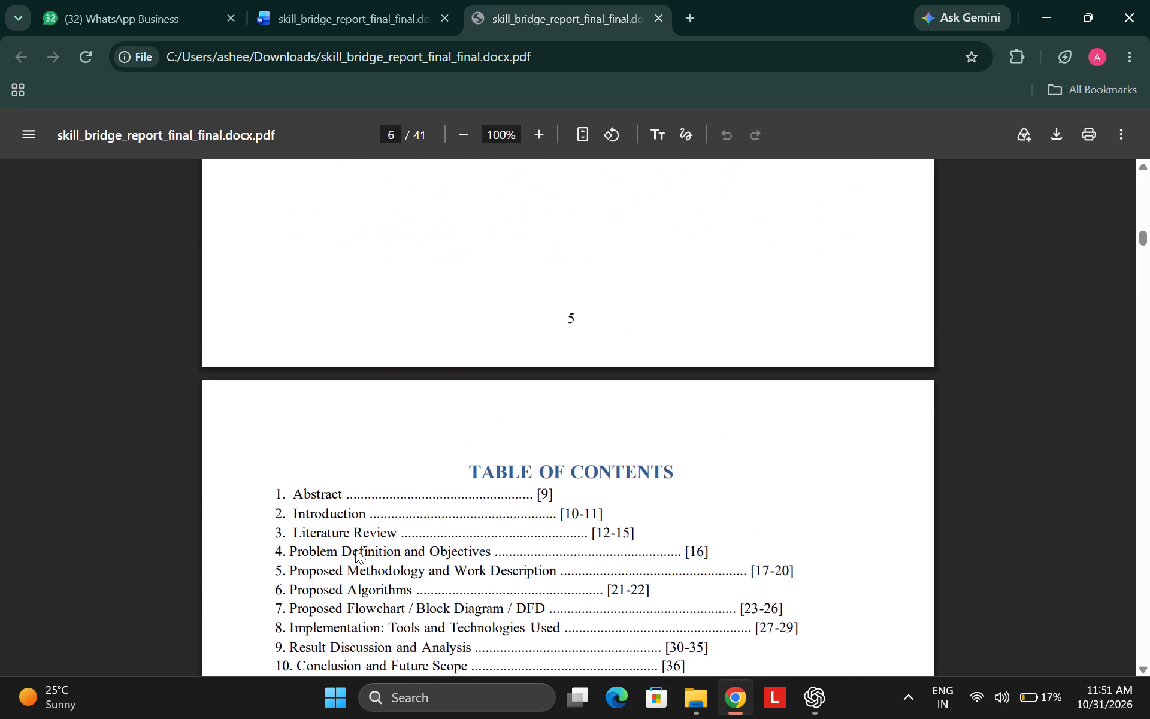
scroll(355, 549, "down", 7)
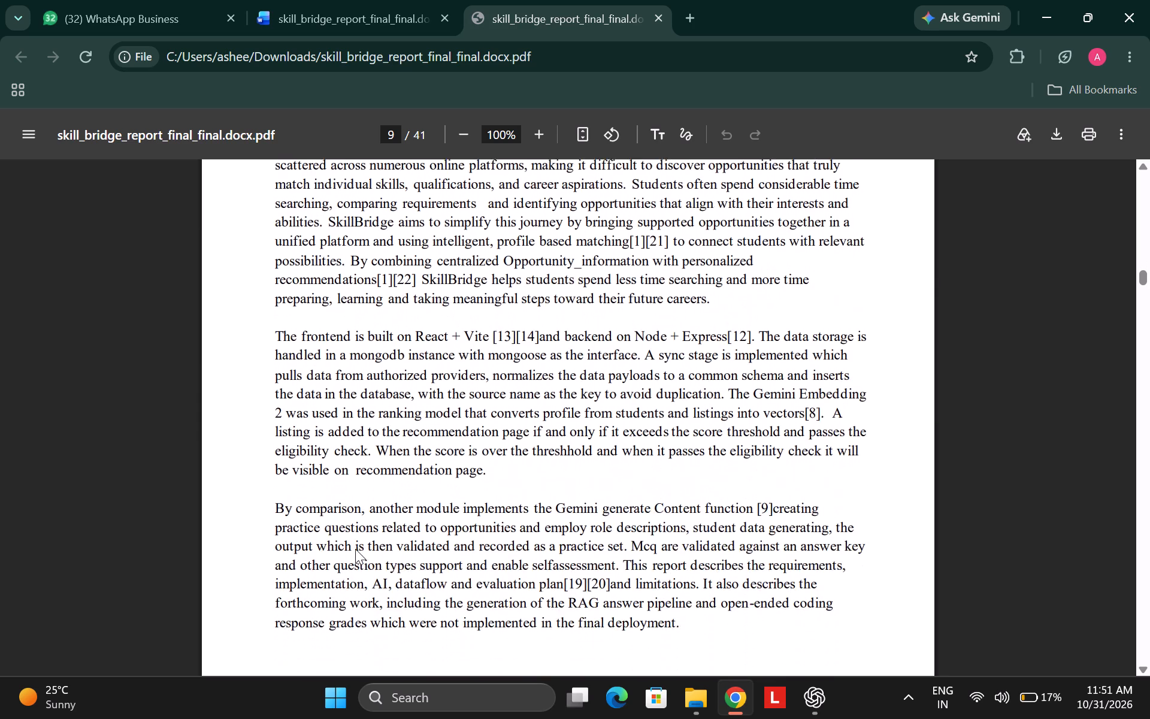
scroll(355, 549, "up", 2)
scroll(355, 549, "down", 2)
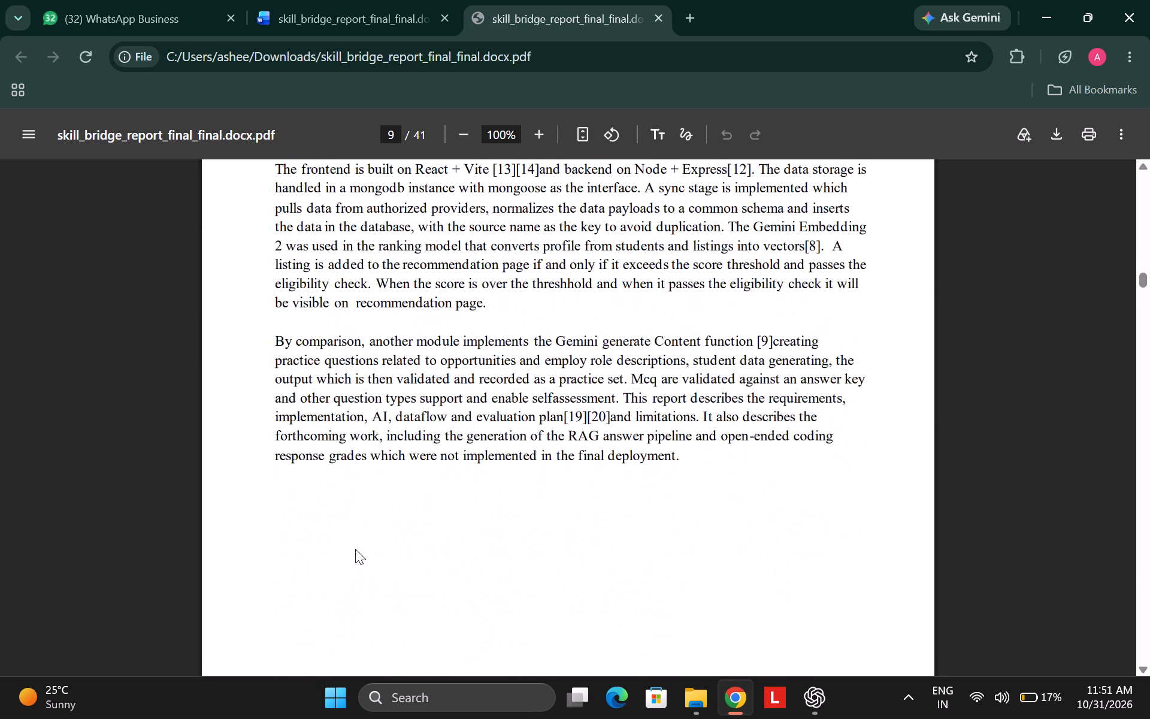
Look over the introduction text on page 10 of the PDF report, and close the PDF to return to the Word document.
scroll(355, 549, "down", 2)
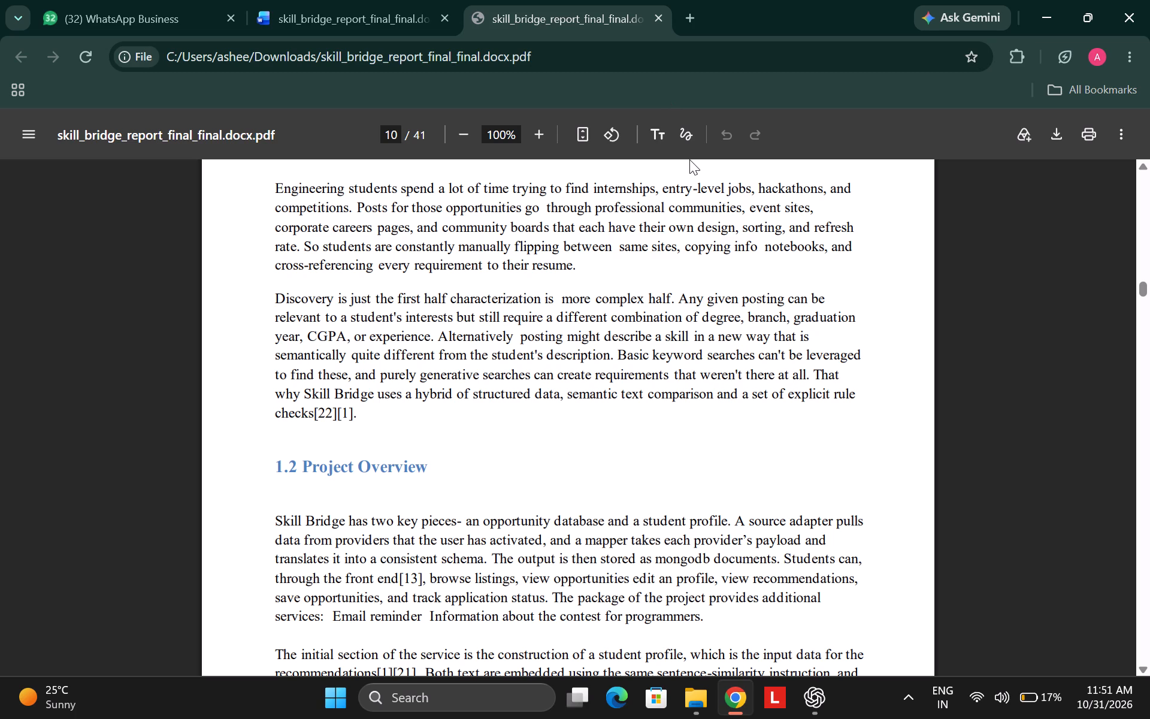
left_click(661, 21)
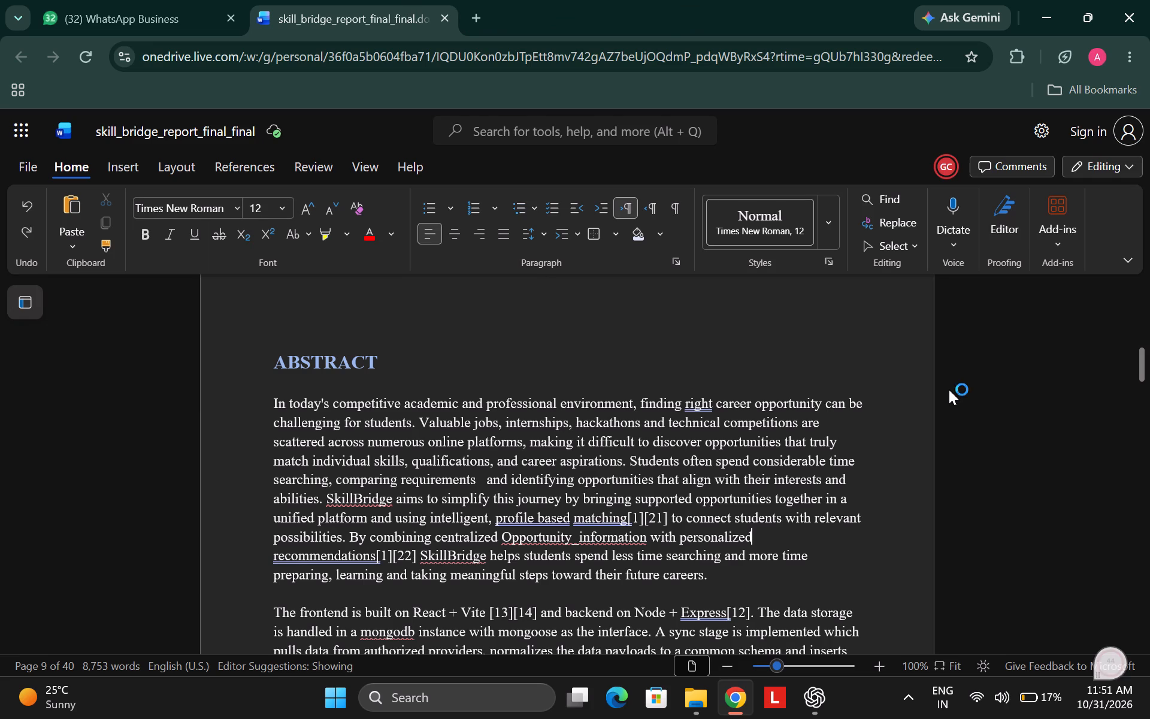
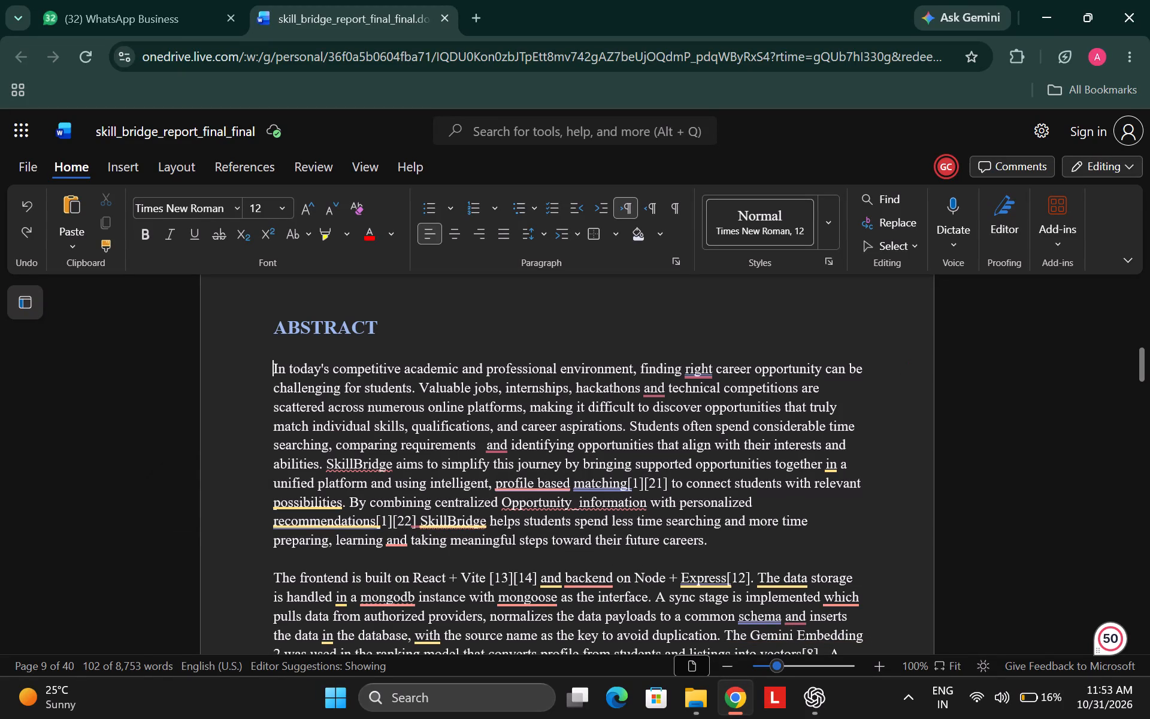
Apply justified alignment to the Abstract's first paragraph, which starts with "In today's competitive academic and professional environment".
left_click_drag(368, 377, 728, 545)
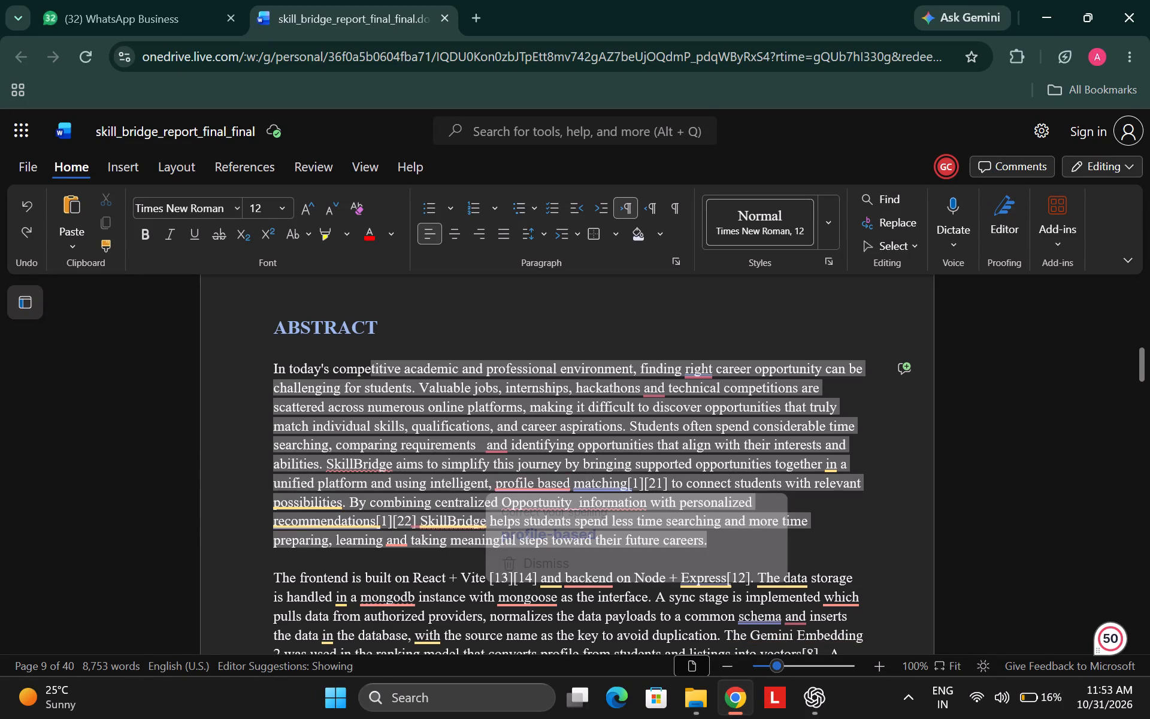
left_click(505, 236)
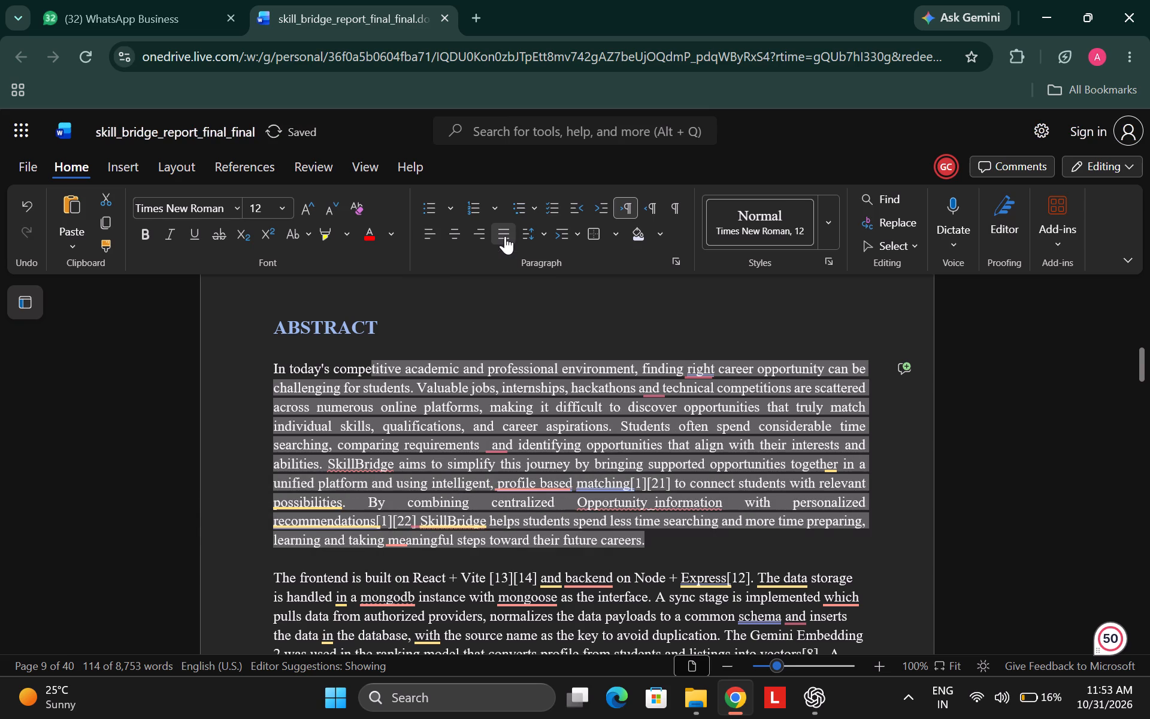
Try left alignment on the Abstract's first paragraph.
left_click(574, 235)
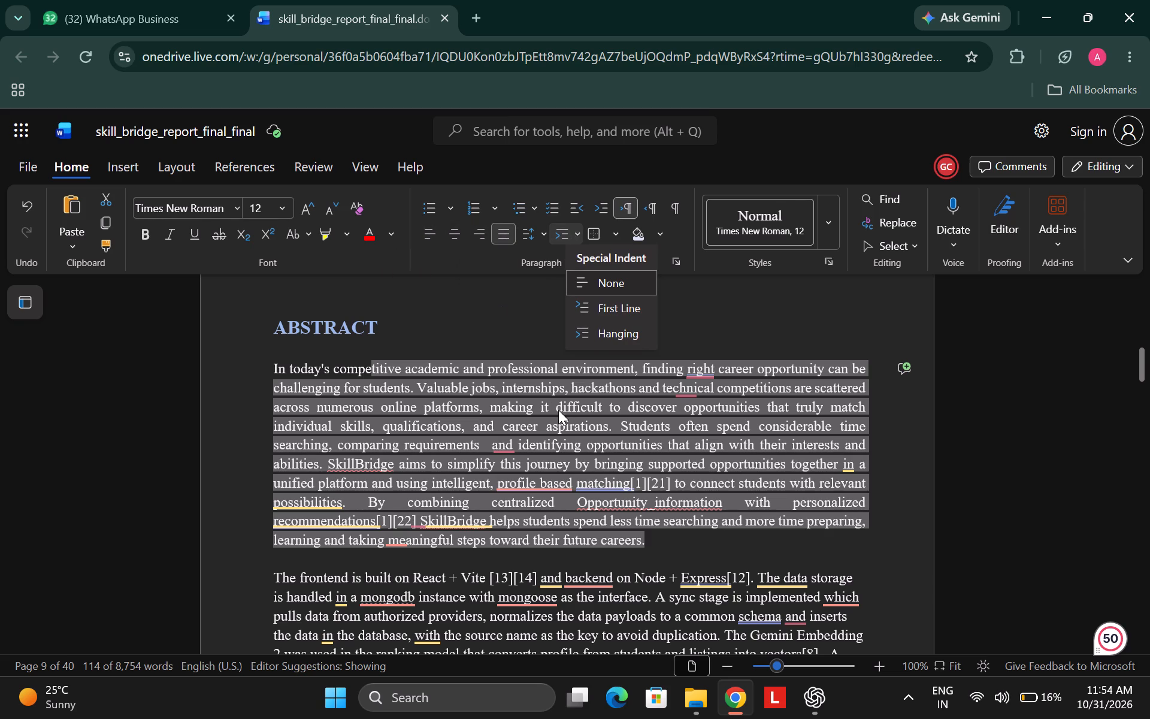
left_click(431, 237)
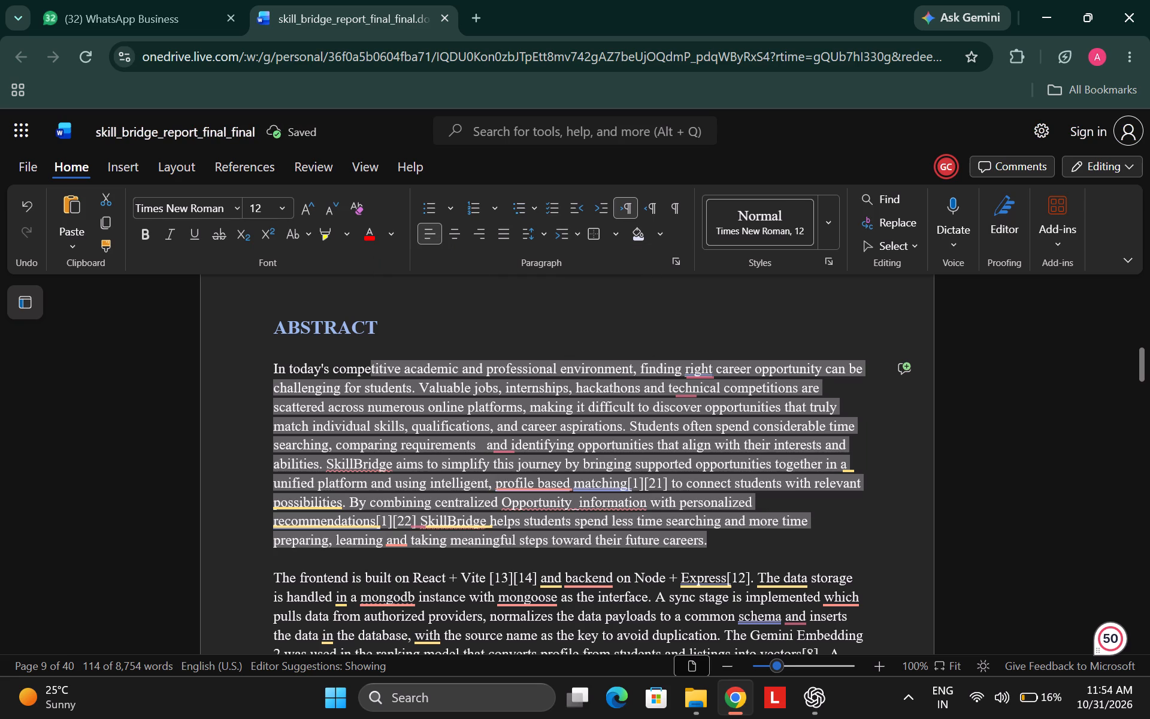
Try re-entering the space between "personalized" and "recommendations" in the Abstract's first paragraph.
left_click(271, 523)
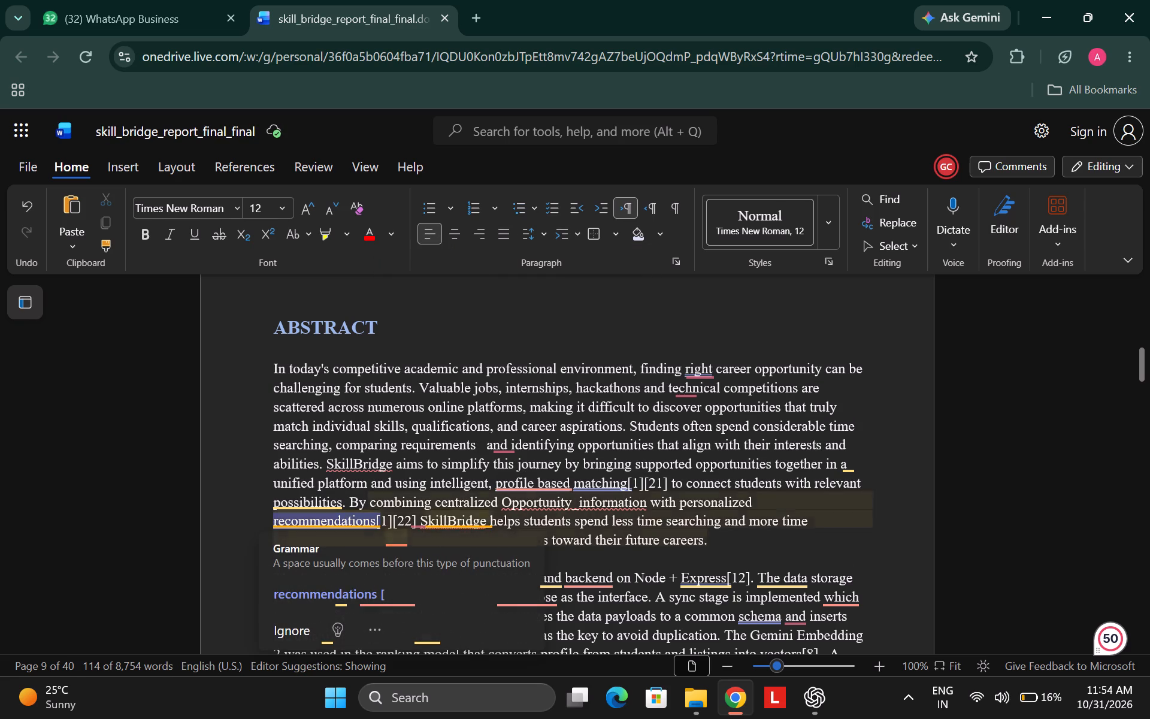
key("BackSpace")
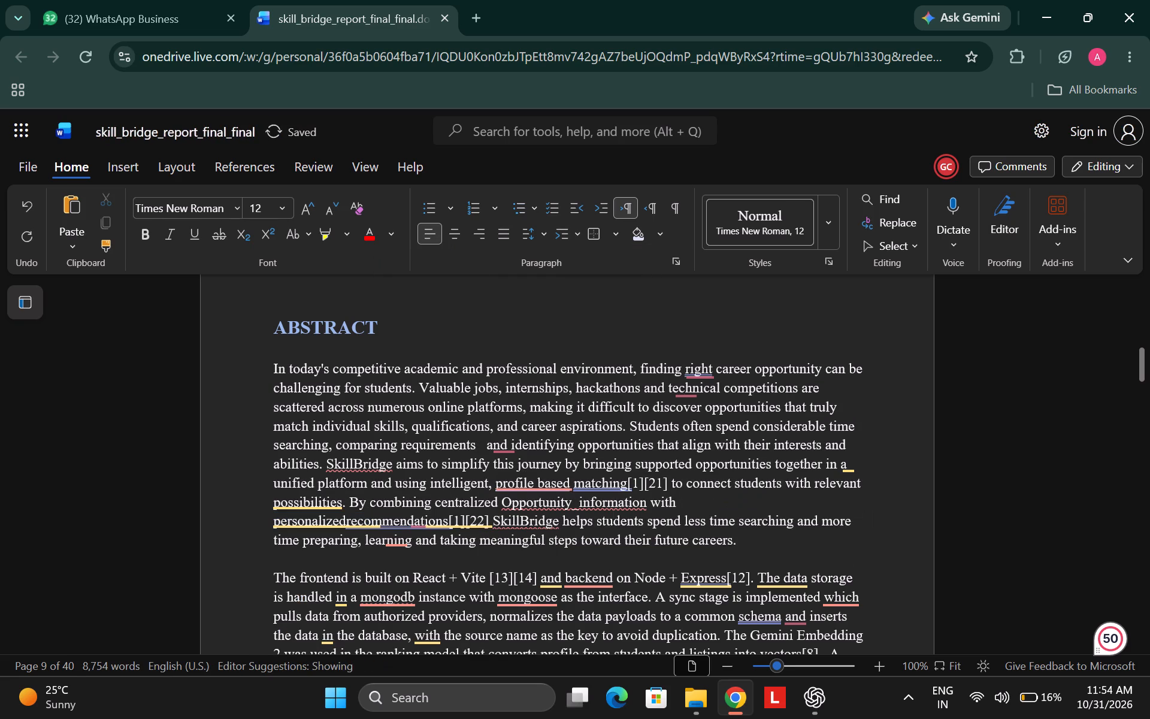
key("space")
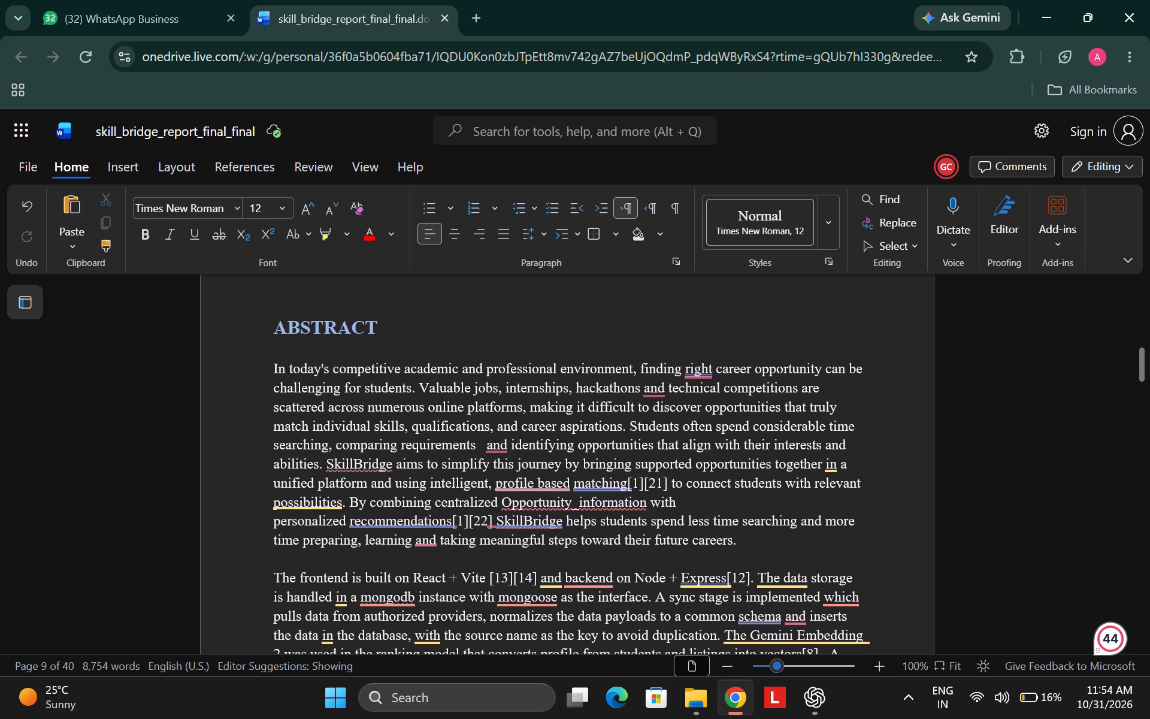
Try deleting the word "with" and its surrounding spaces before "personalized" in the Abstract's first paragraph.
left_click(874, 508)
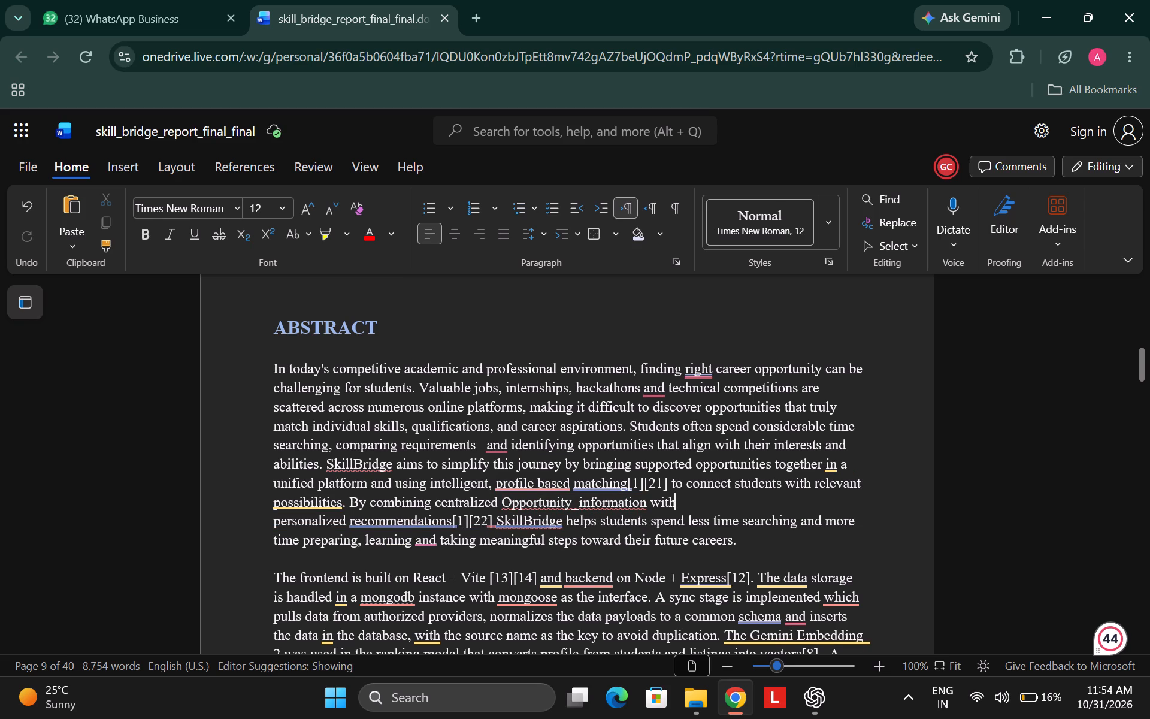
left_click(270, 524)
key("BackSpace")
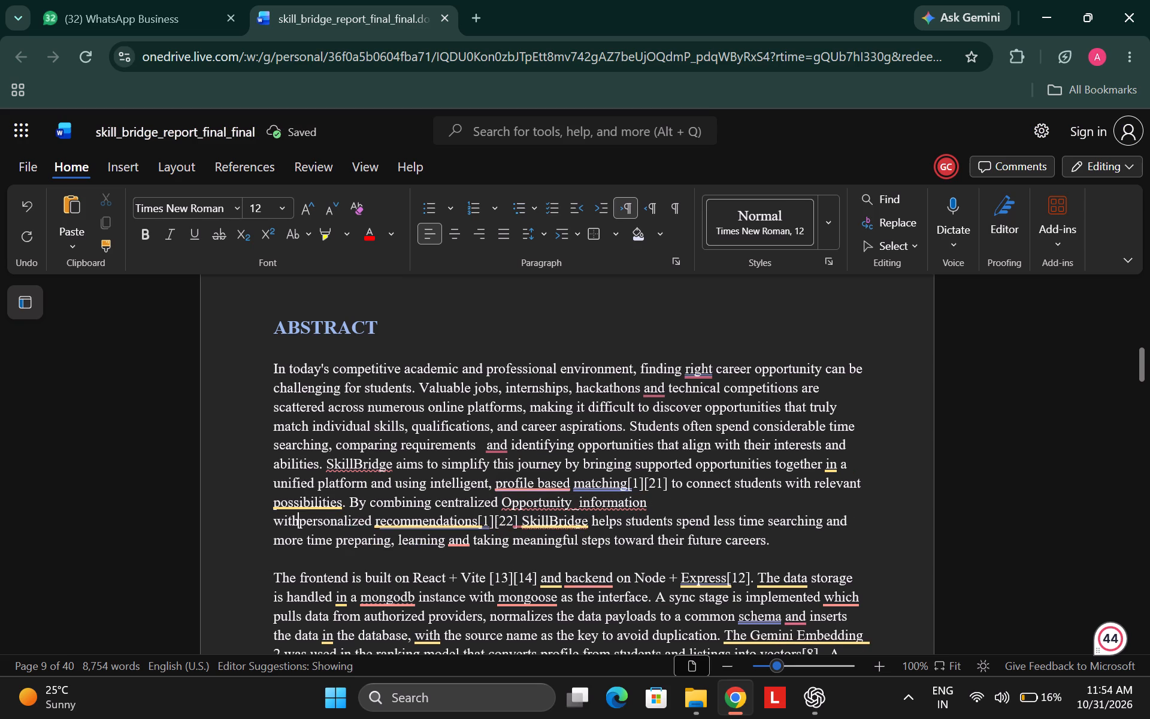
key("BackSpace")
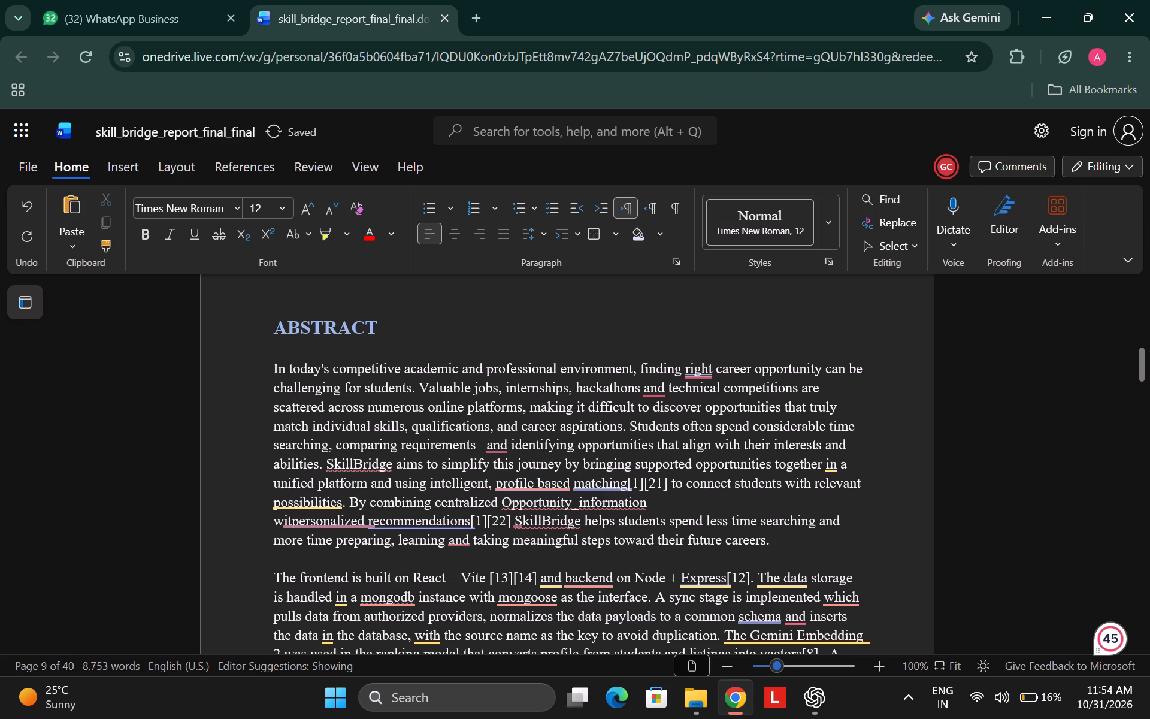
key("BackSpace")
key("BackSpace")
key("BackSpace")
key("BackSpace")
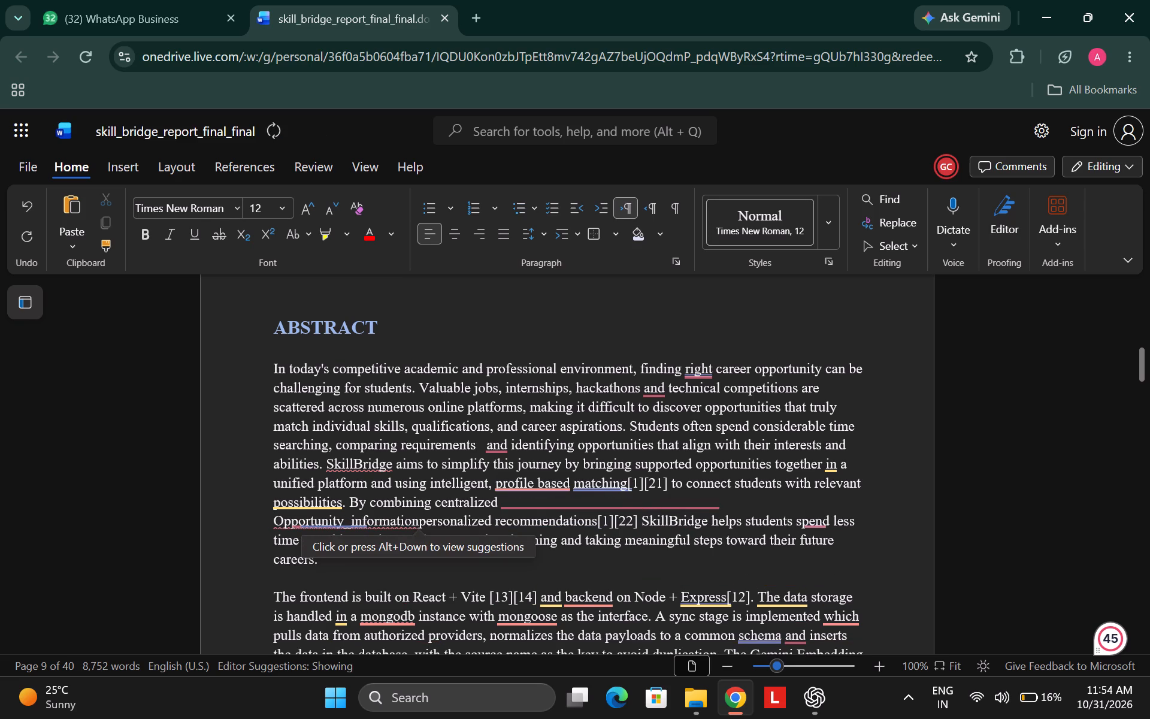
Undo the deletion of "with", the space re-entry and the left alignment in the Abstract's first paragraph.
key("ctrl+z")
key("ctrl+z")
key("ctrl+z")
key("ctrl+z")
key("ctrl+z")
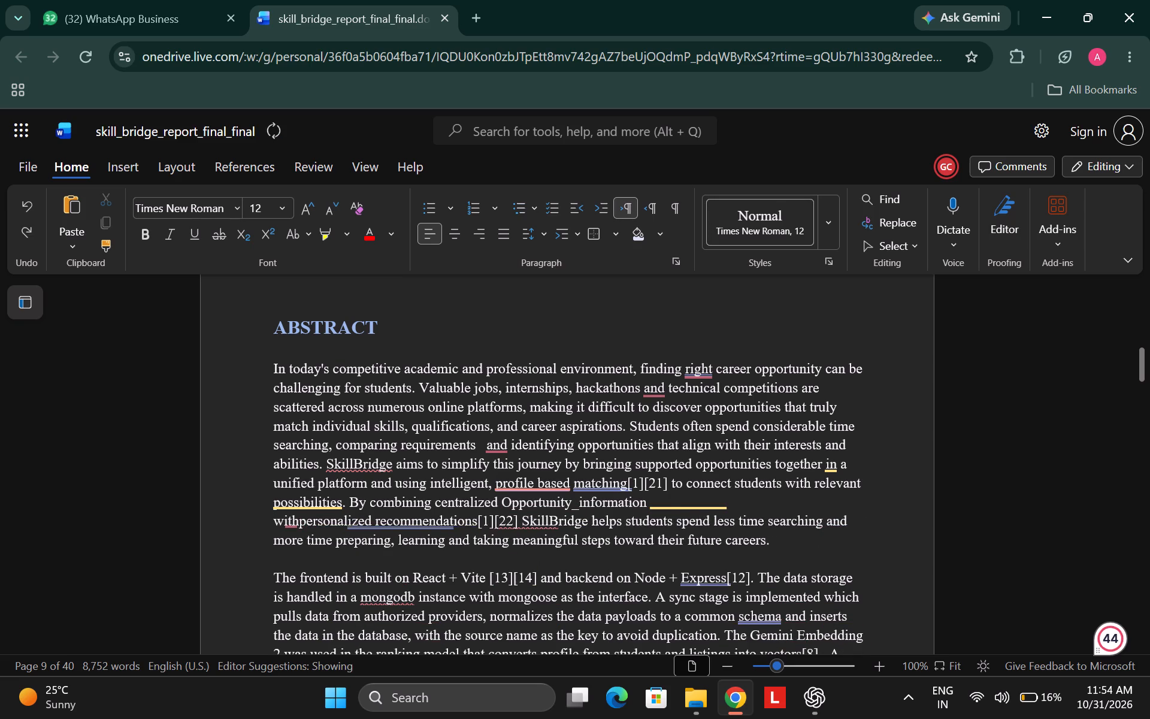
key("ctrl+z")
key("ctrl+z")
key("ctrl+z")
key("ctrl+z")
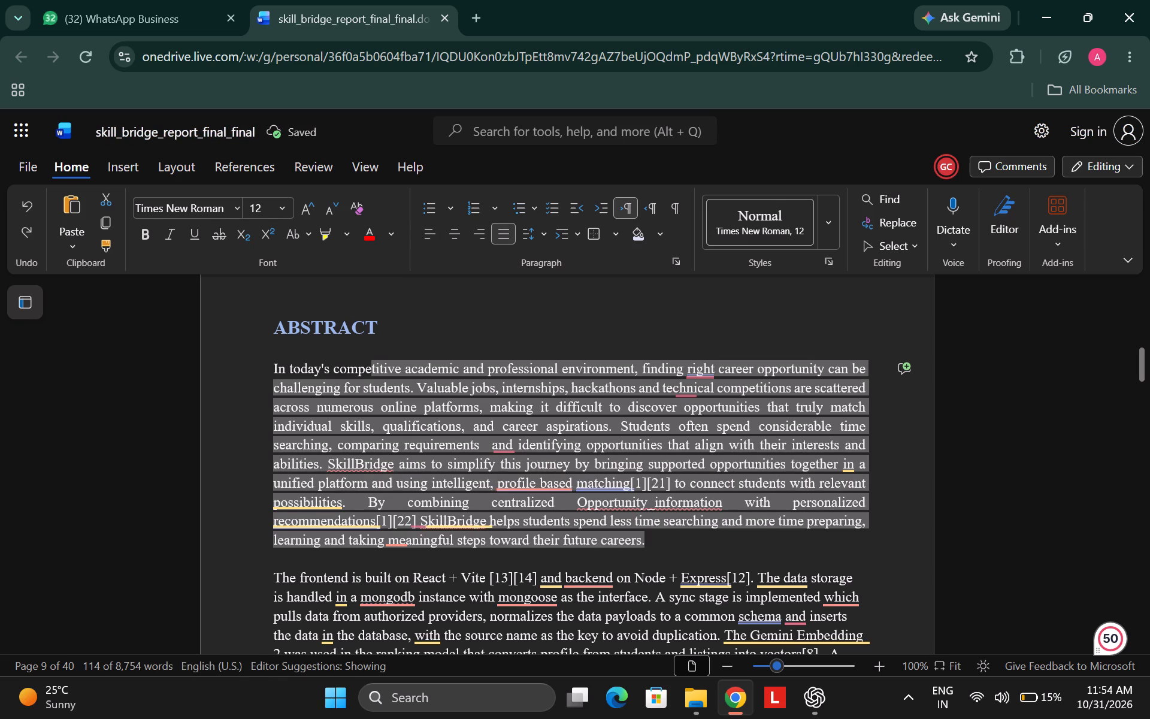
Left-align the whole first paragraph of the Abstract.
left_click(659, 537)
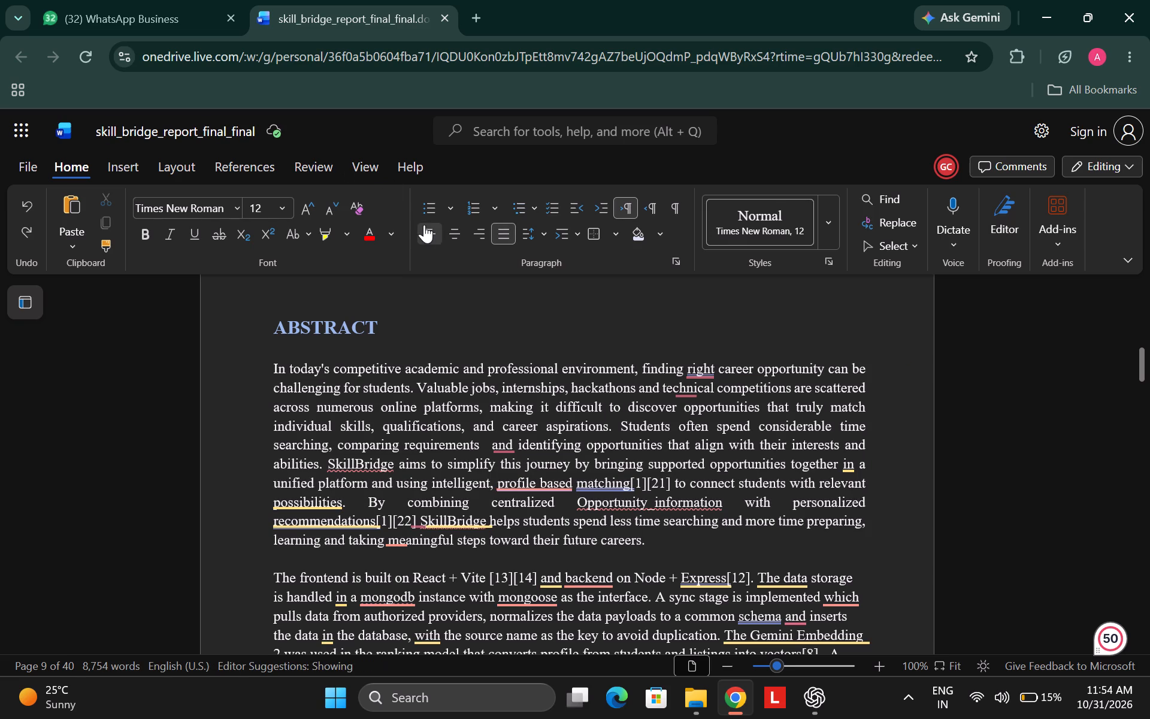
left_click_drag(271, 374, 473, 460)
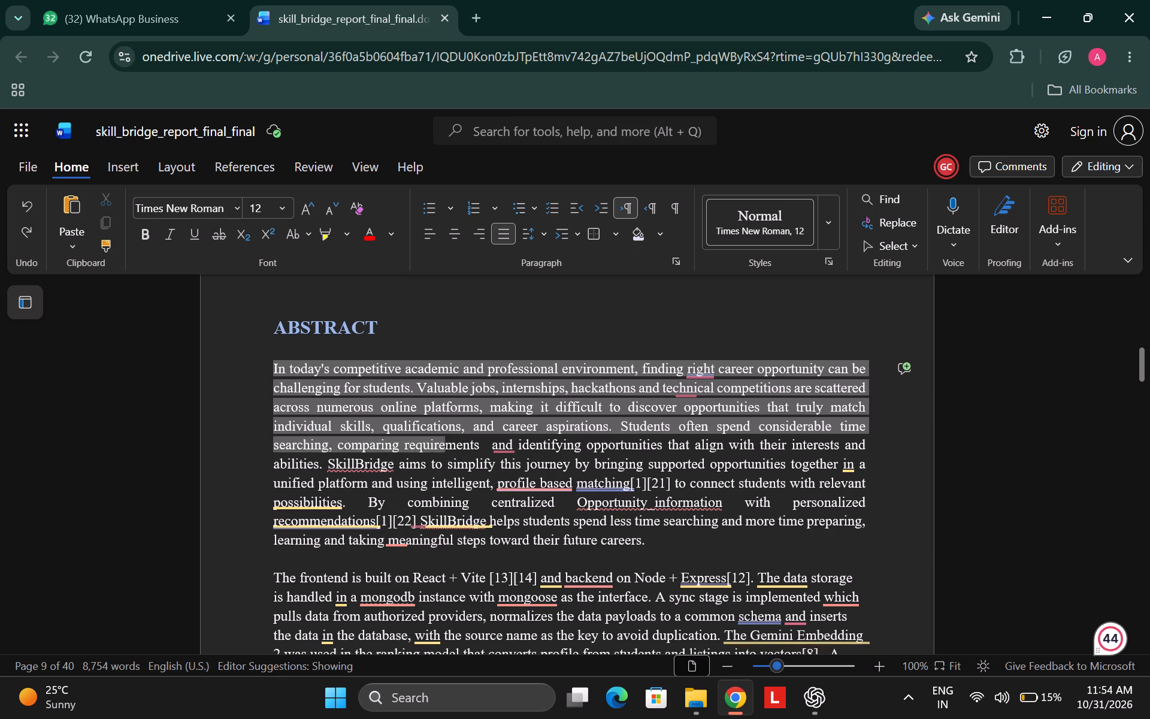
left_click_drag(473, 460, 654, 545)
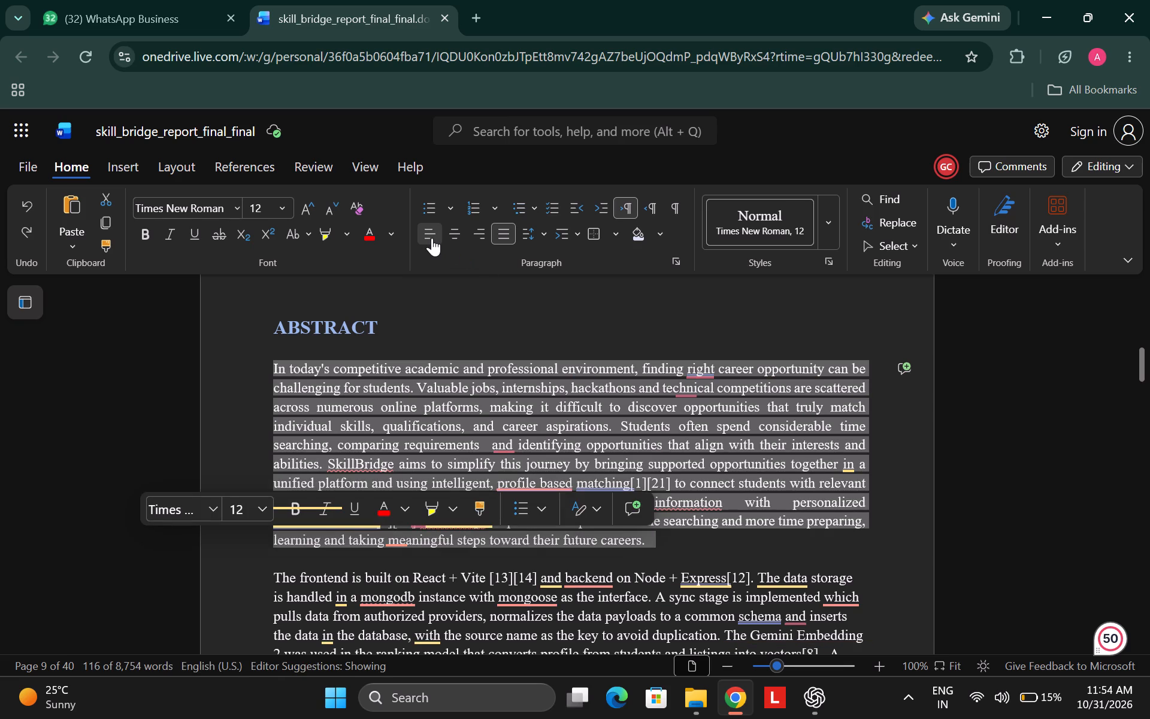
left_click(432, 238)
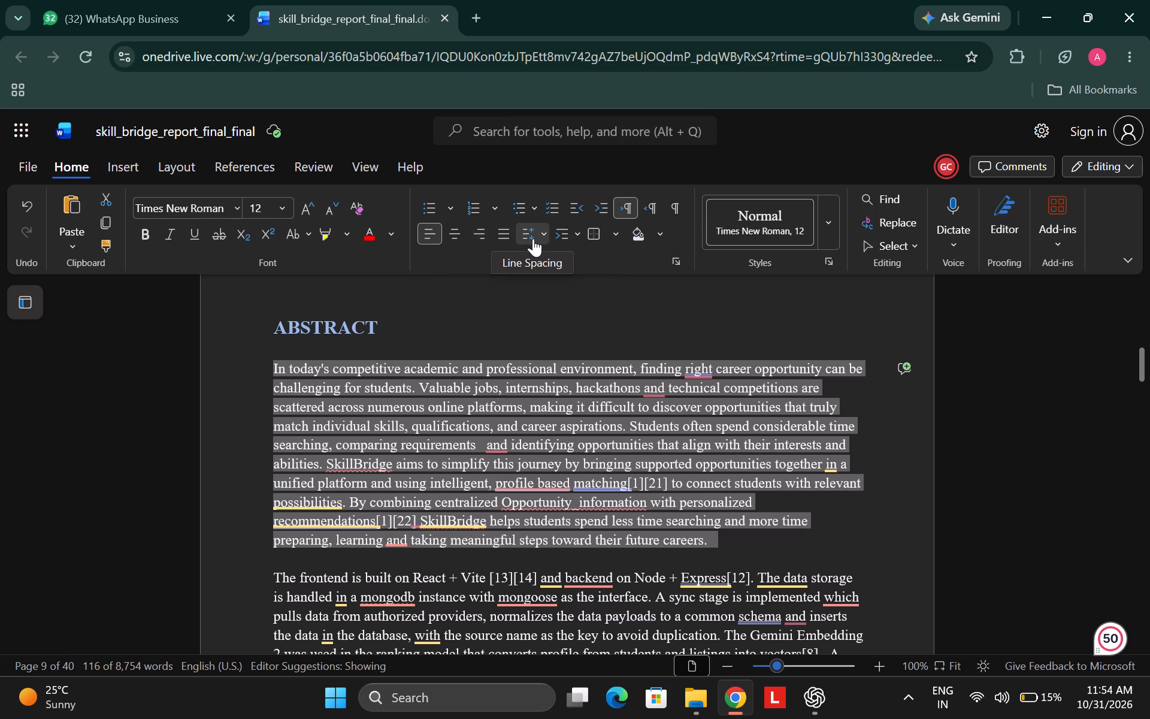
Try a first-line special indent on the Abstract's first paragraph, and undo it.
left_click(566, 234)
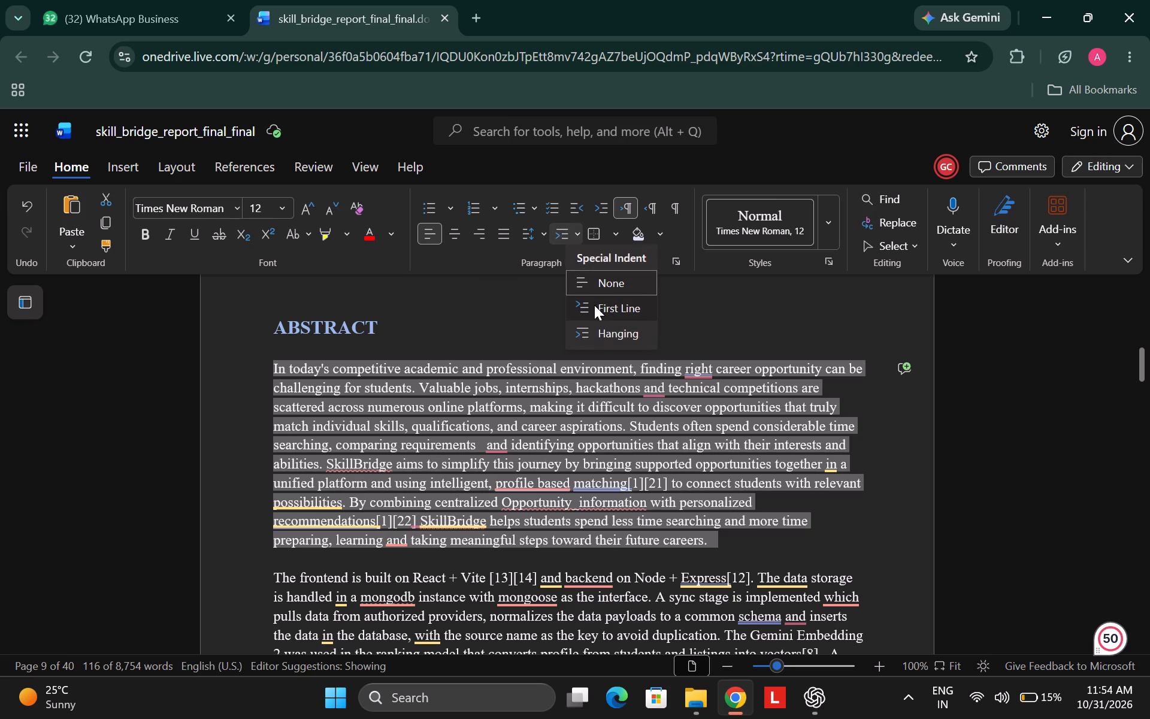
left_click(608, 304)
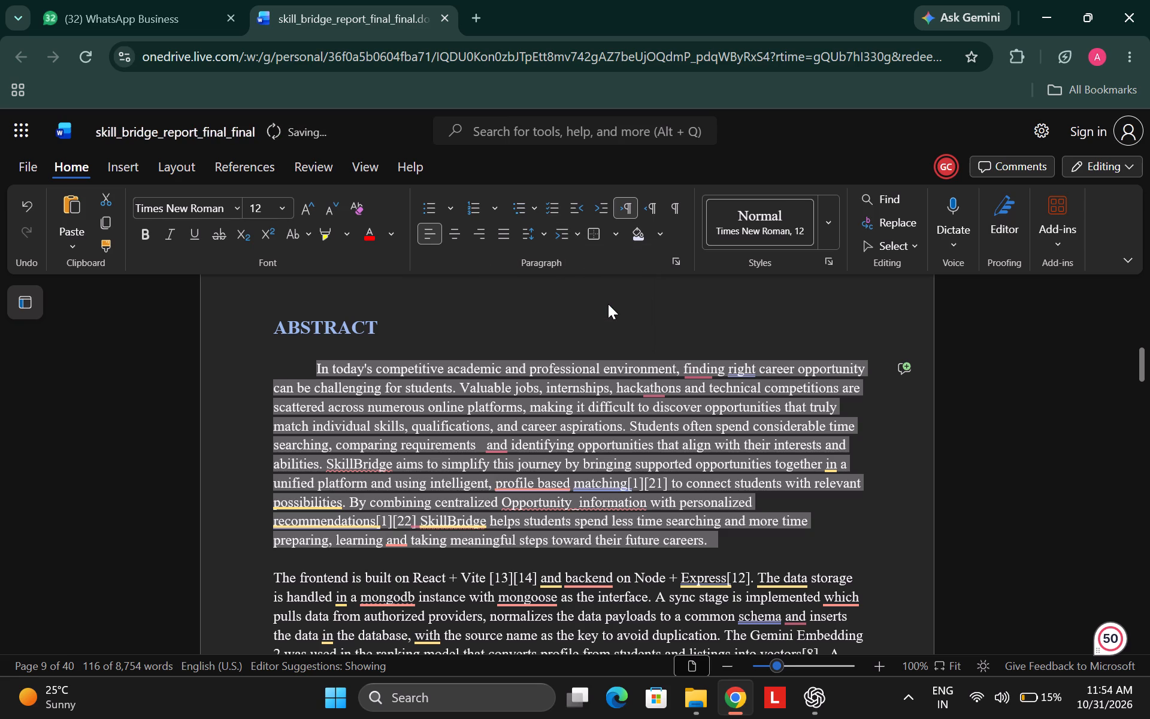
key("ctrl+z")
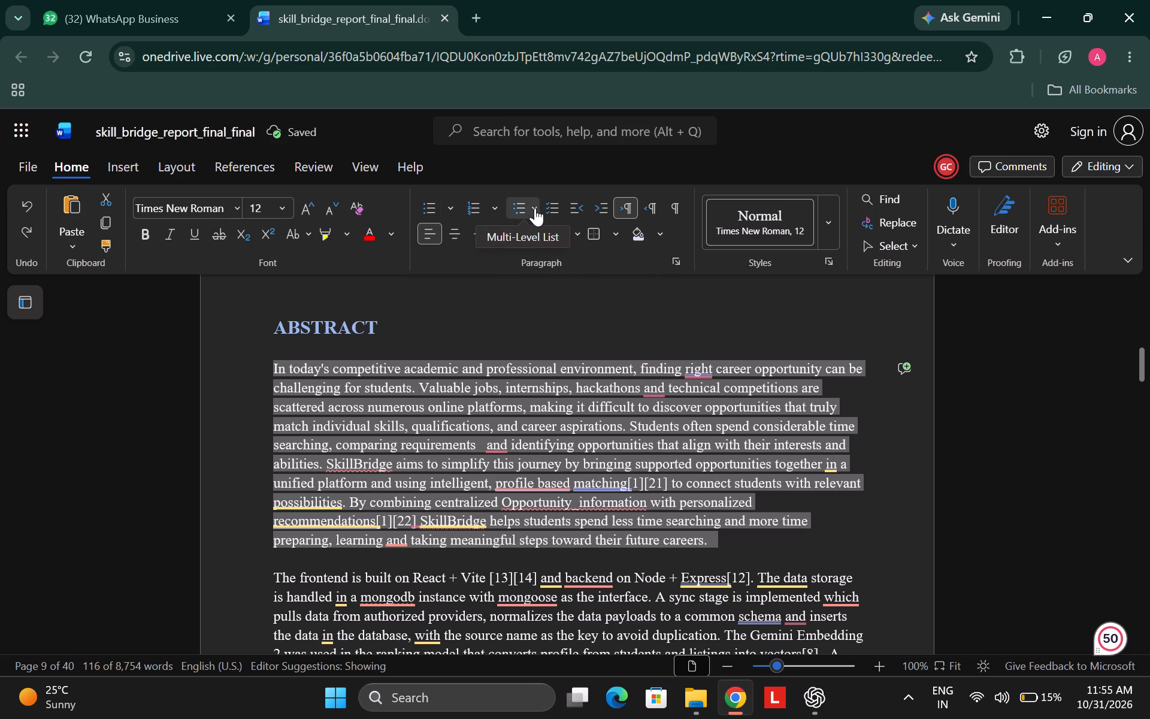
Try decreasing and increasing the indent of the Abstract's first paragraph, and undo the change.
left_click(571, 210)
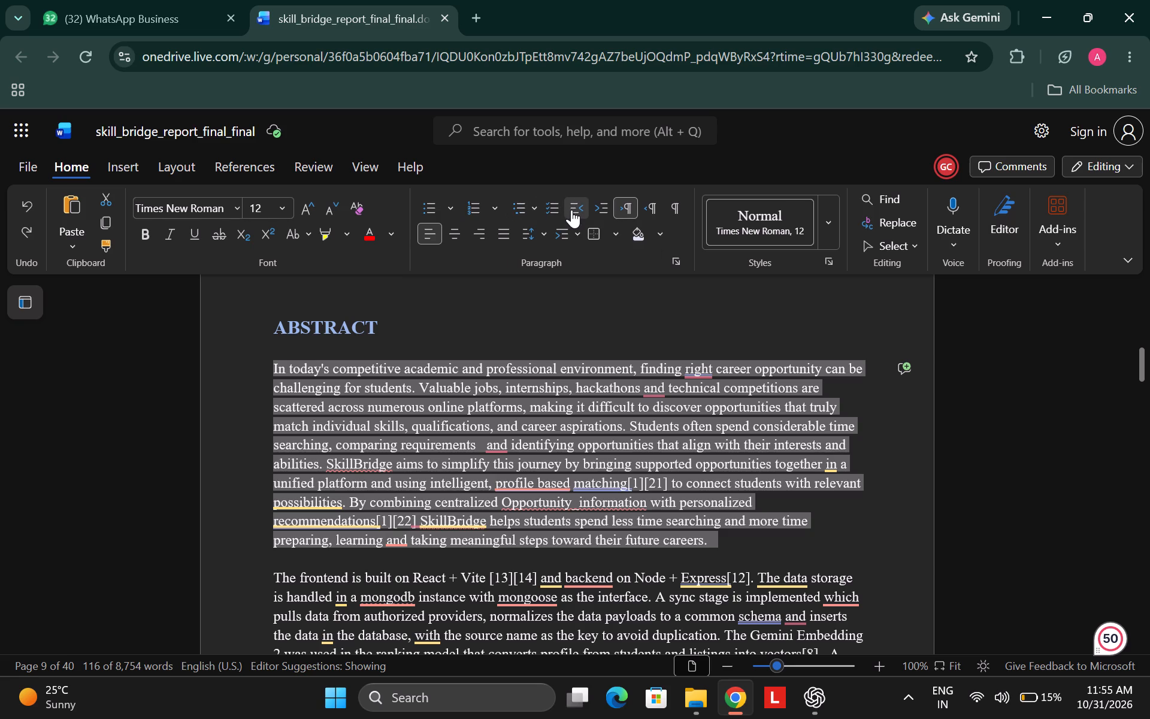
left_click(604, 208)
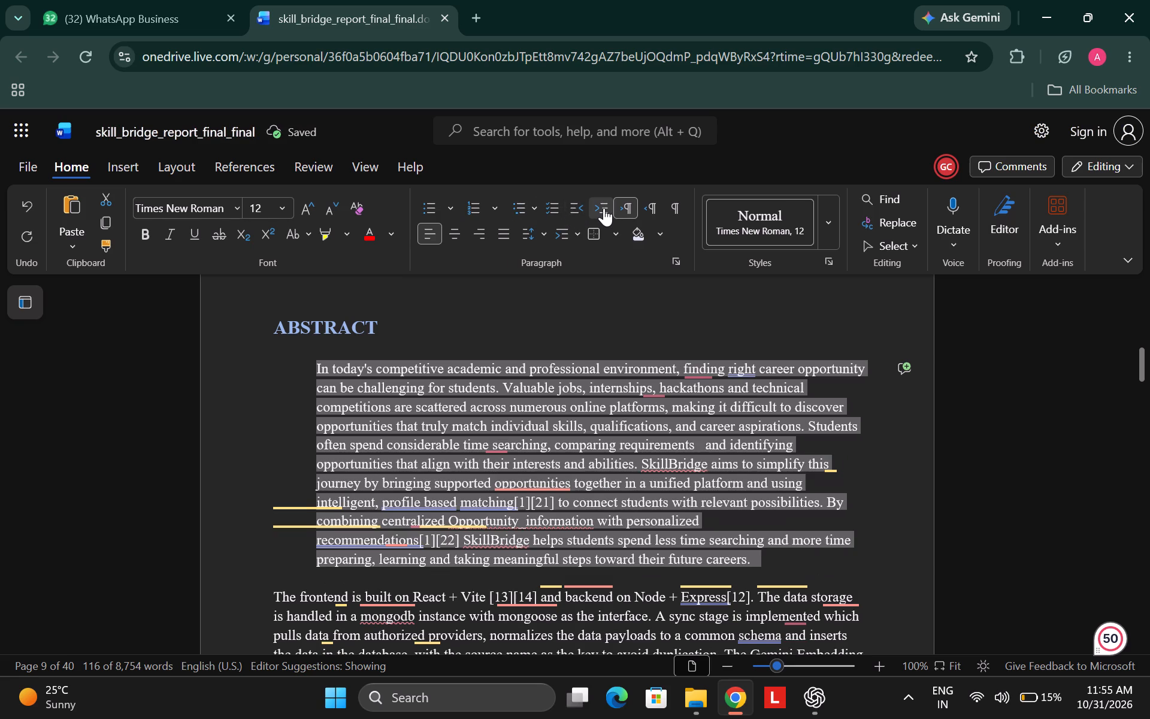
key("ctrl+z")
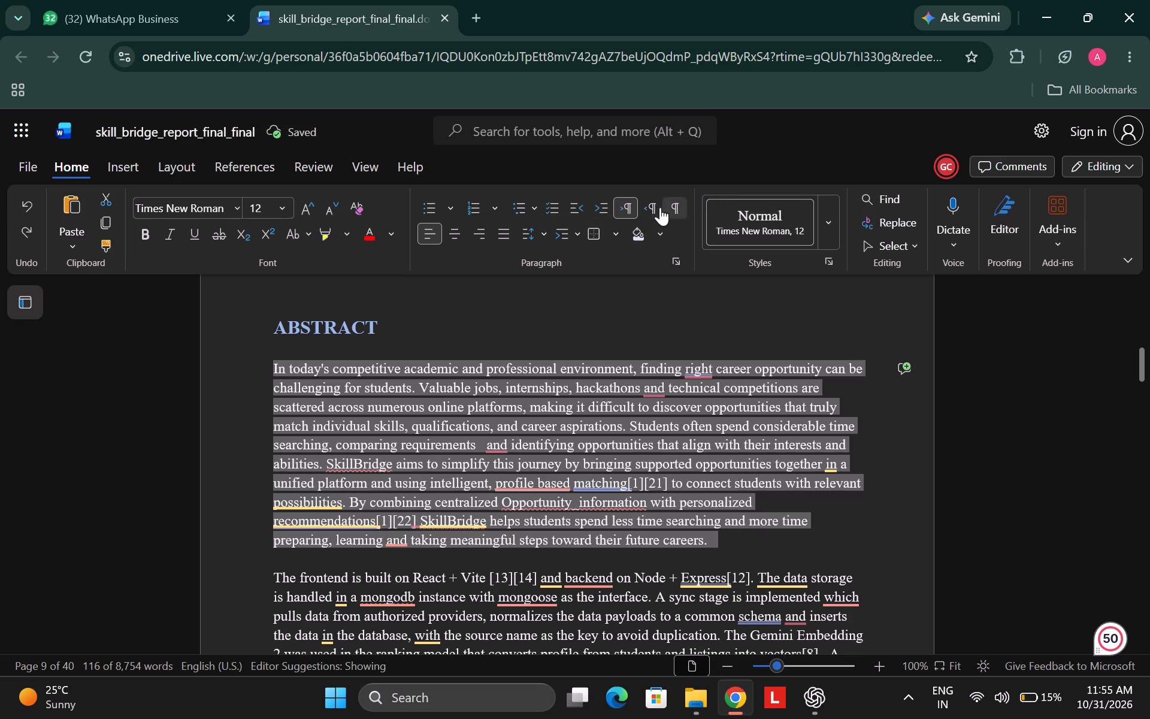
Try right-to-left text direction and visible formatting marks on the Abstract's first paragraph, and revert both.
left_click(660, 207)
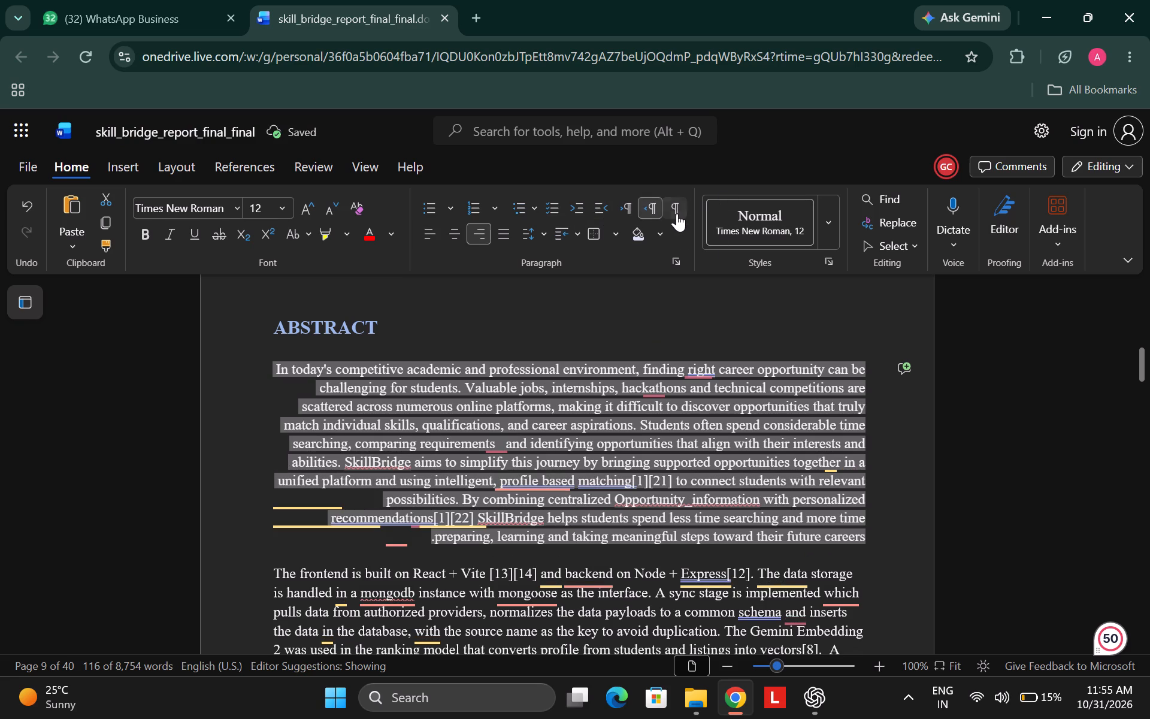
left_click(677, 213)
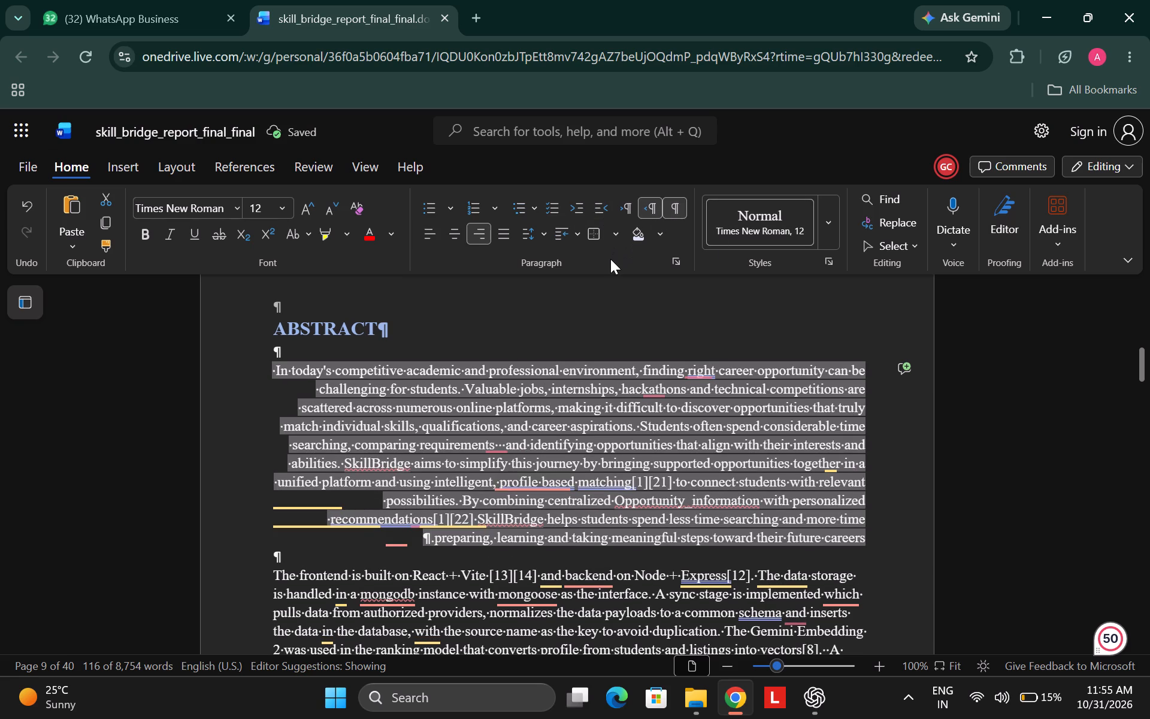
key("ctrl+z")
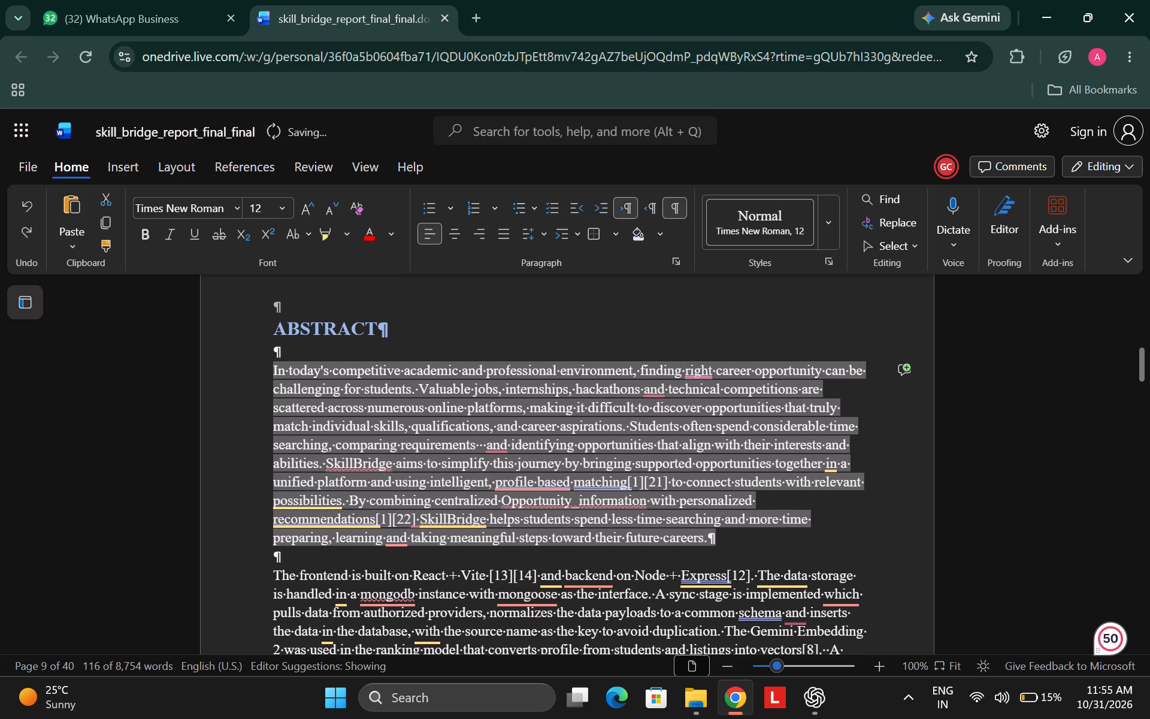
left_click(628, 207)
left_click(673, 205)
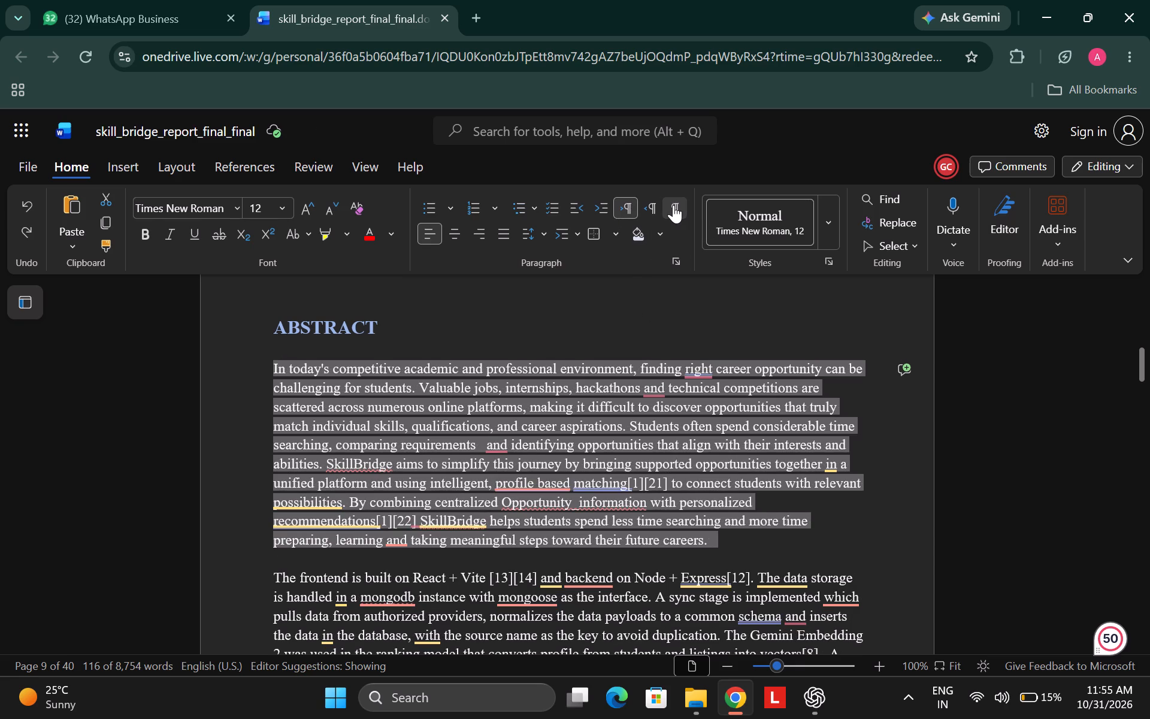
left_click(664, 506)
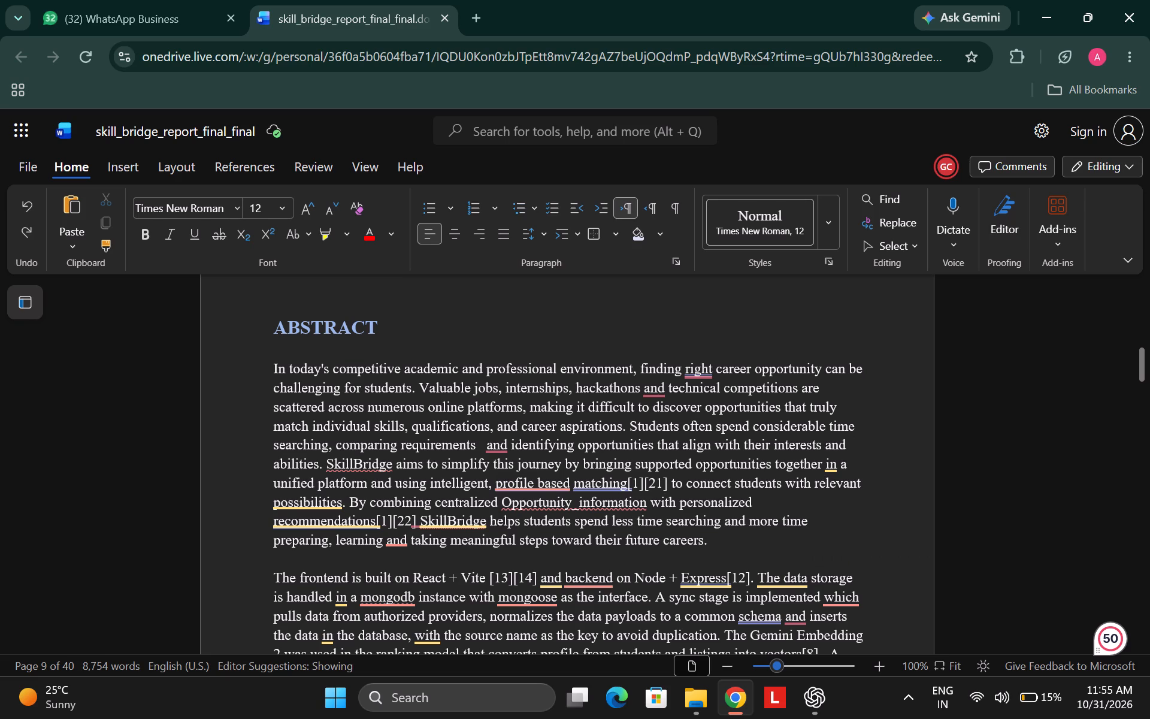
scroll(622, 421, "down", 1)
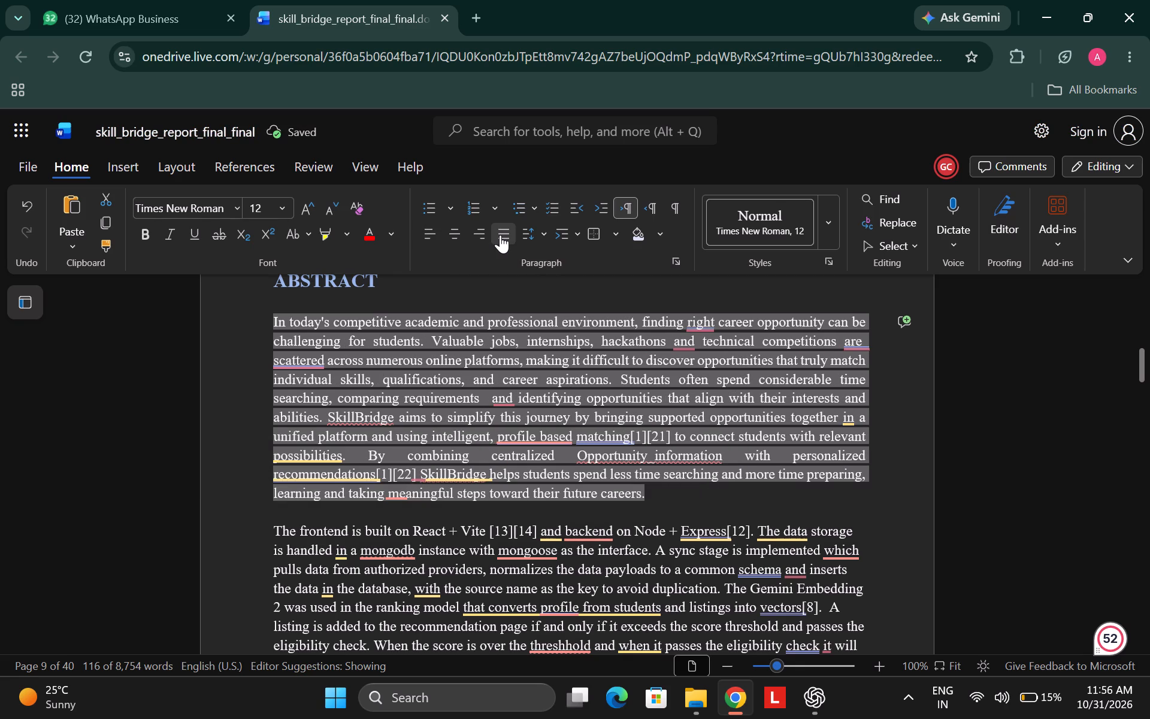
left_click(544, 238)
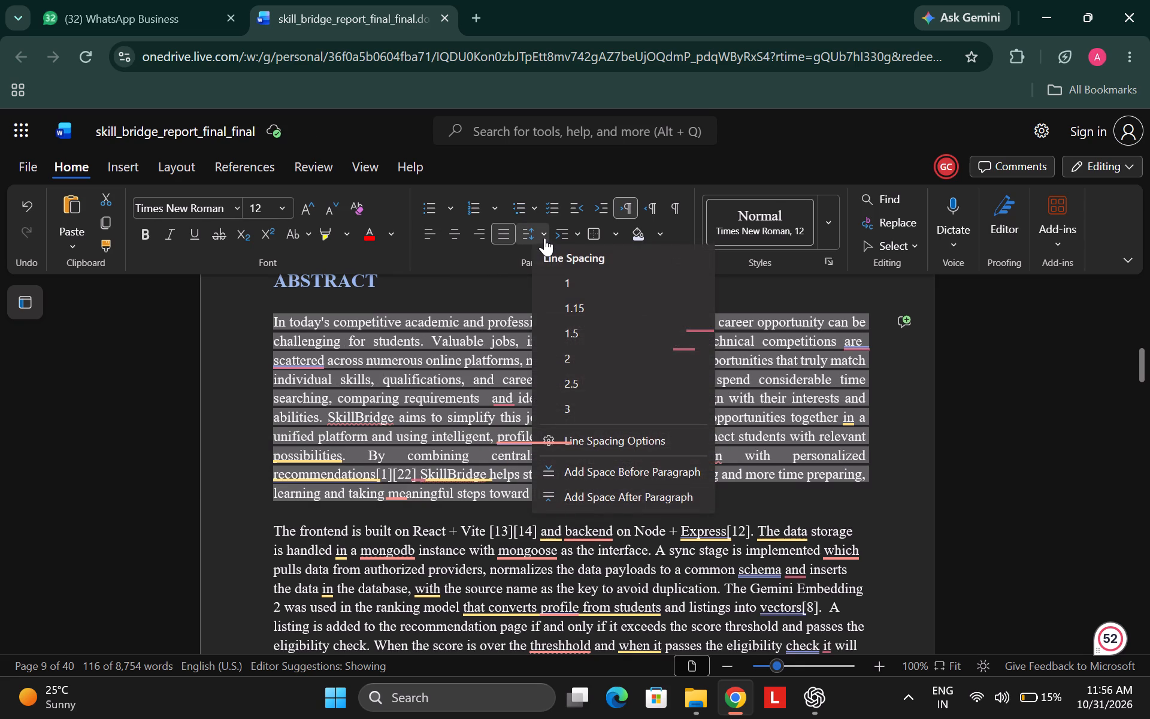
left_click(544, 238)
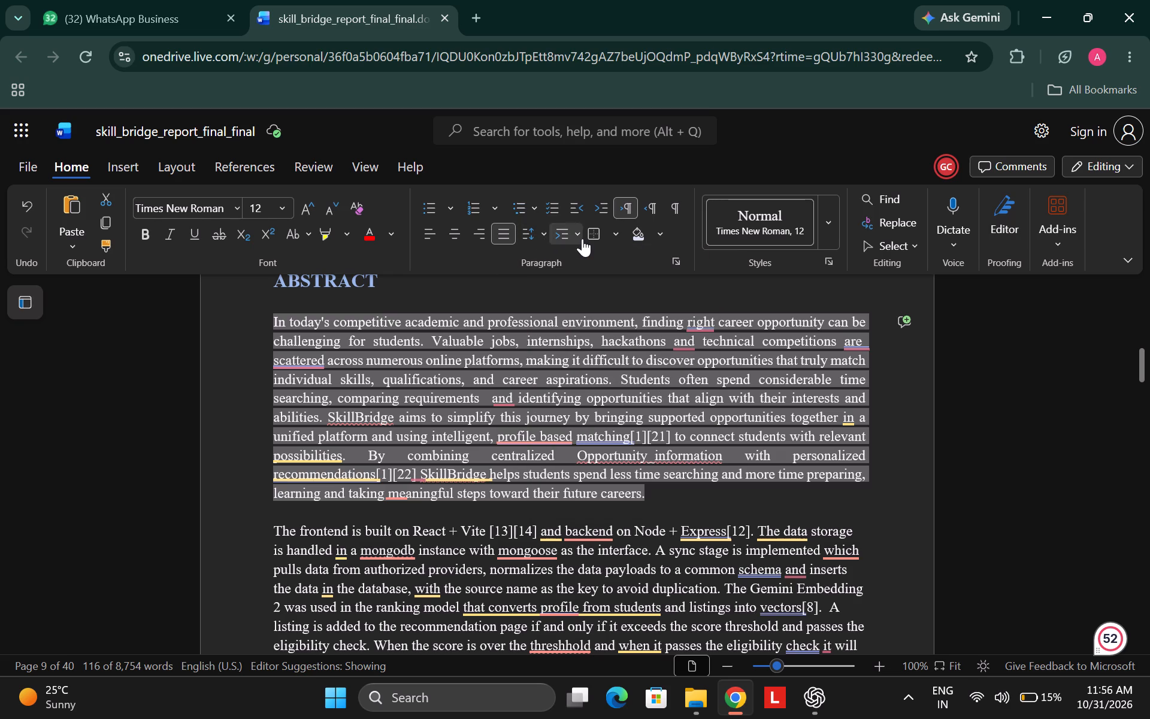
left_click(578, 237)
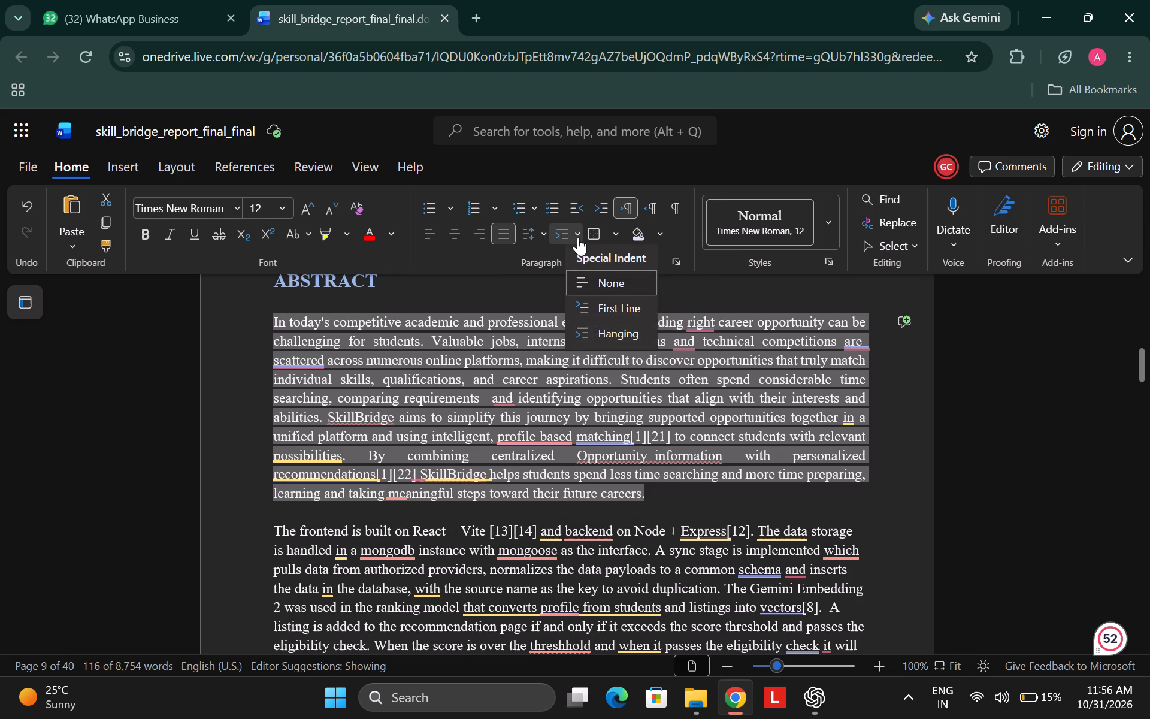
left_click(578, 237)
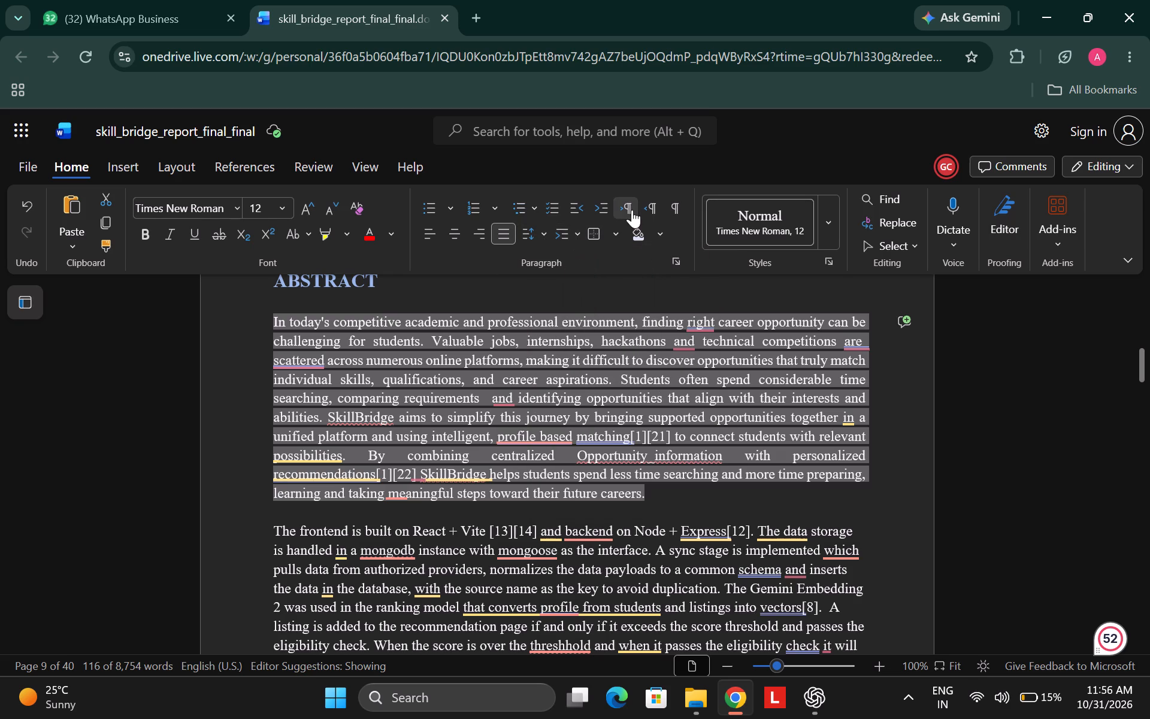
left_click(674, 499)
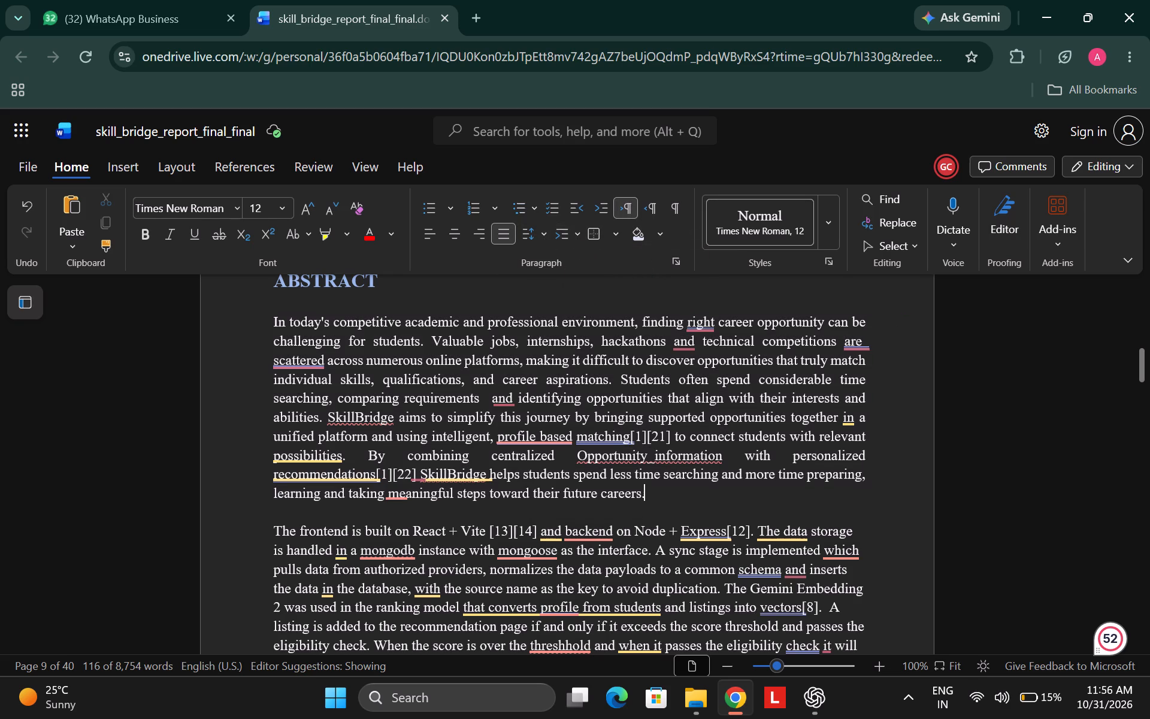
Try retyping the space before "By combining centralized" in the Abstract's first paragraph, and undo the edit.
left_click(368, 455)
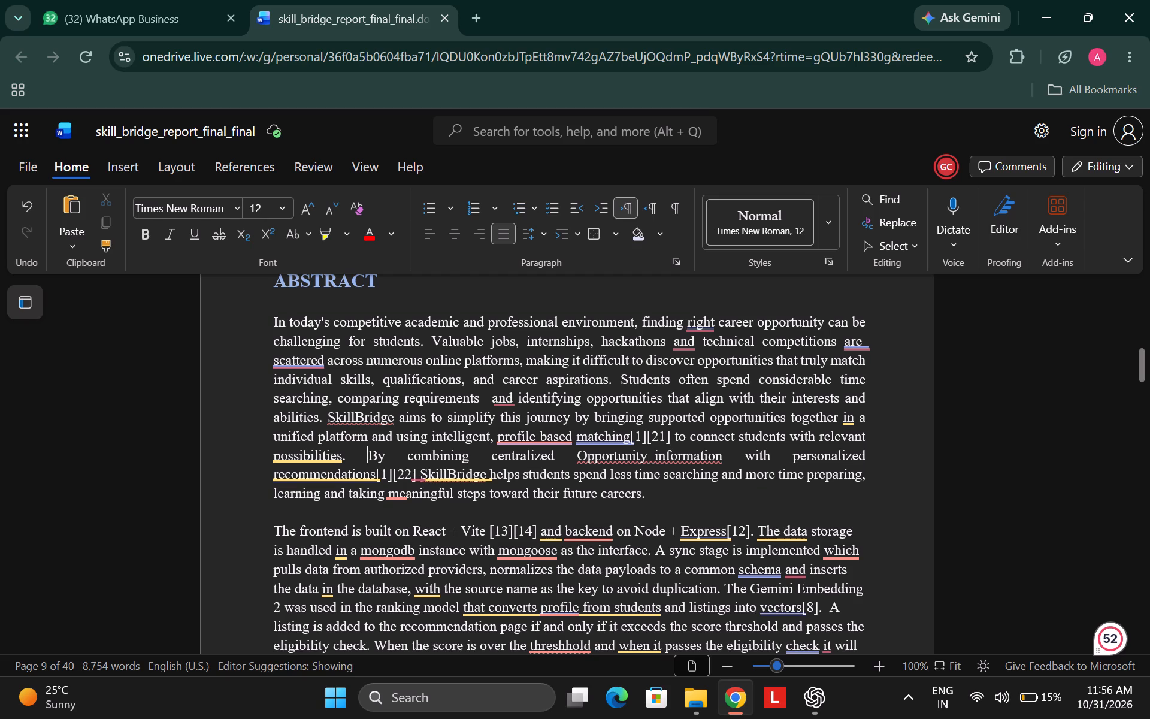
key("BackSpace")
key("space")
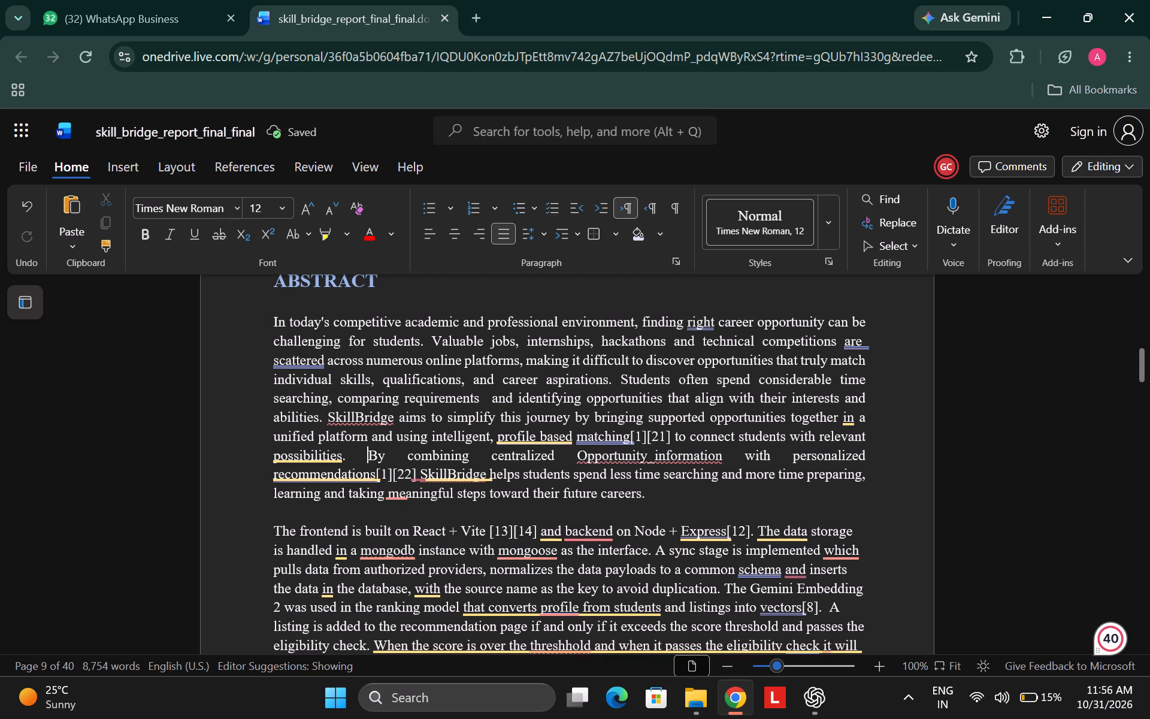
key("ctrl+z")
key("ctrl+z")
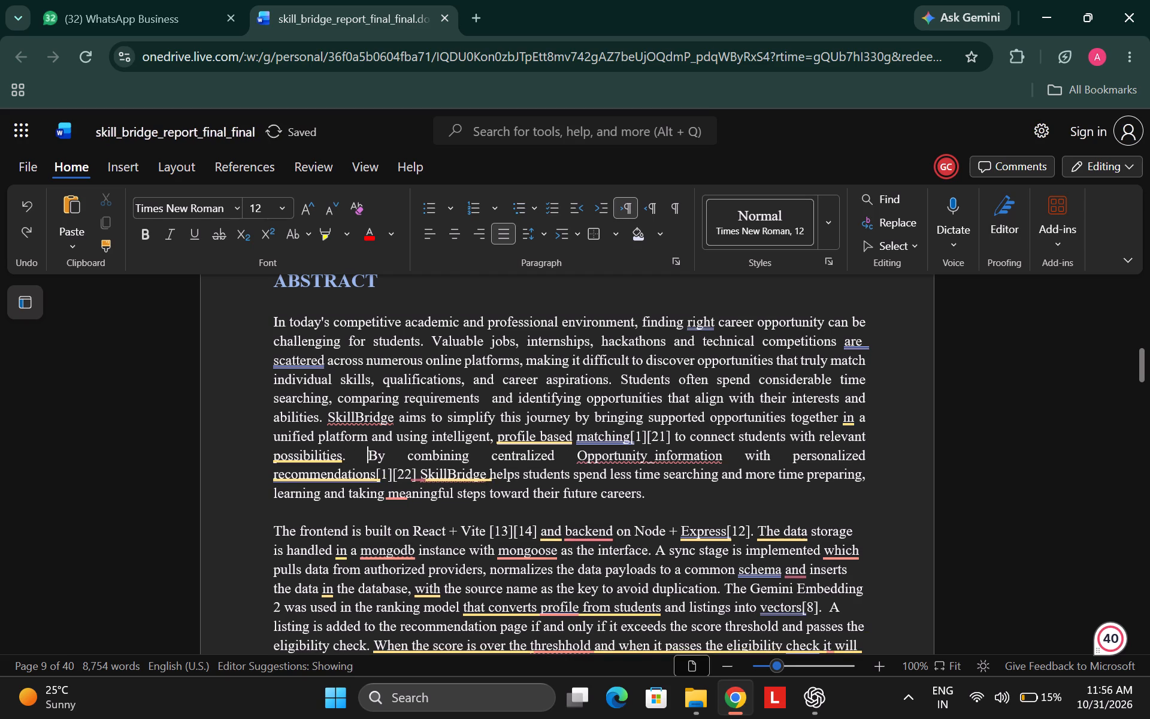
Undo the justification of the Abstract's first paragraph and deselect the text, placing the cursor after "with personalized".
key("ctrl+z")
left_click(775, 454)
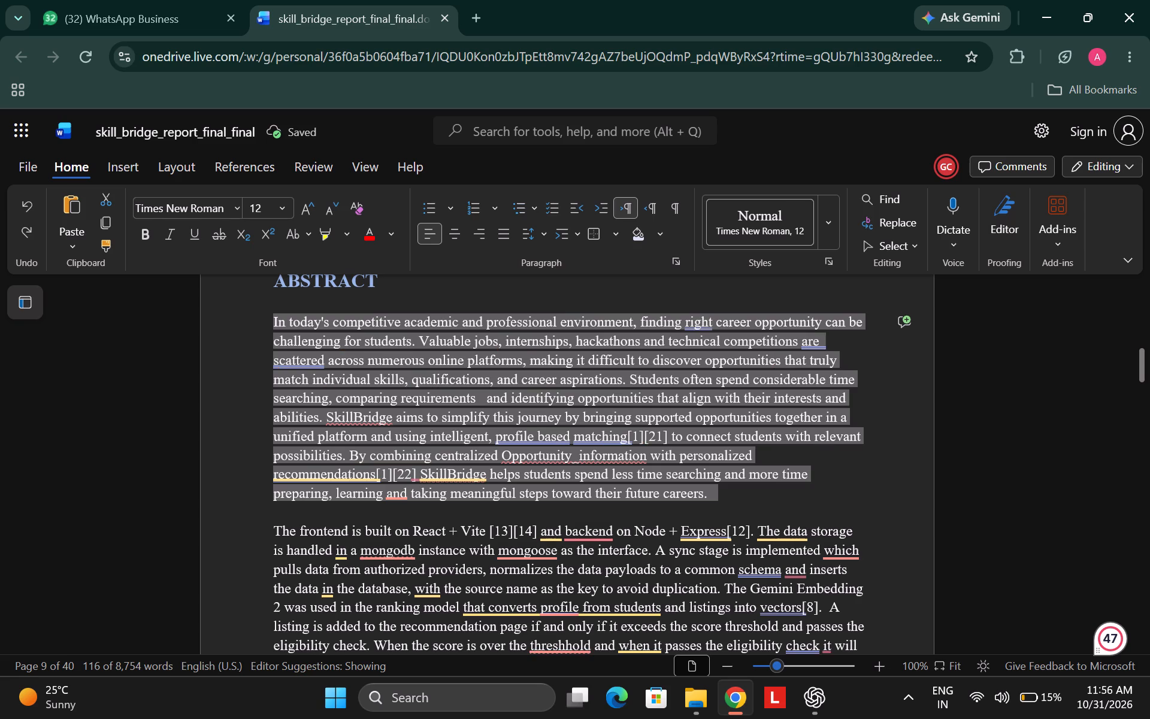
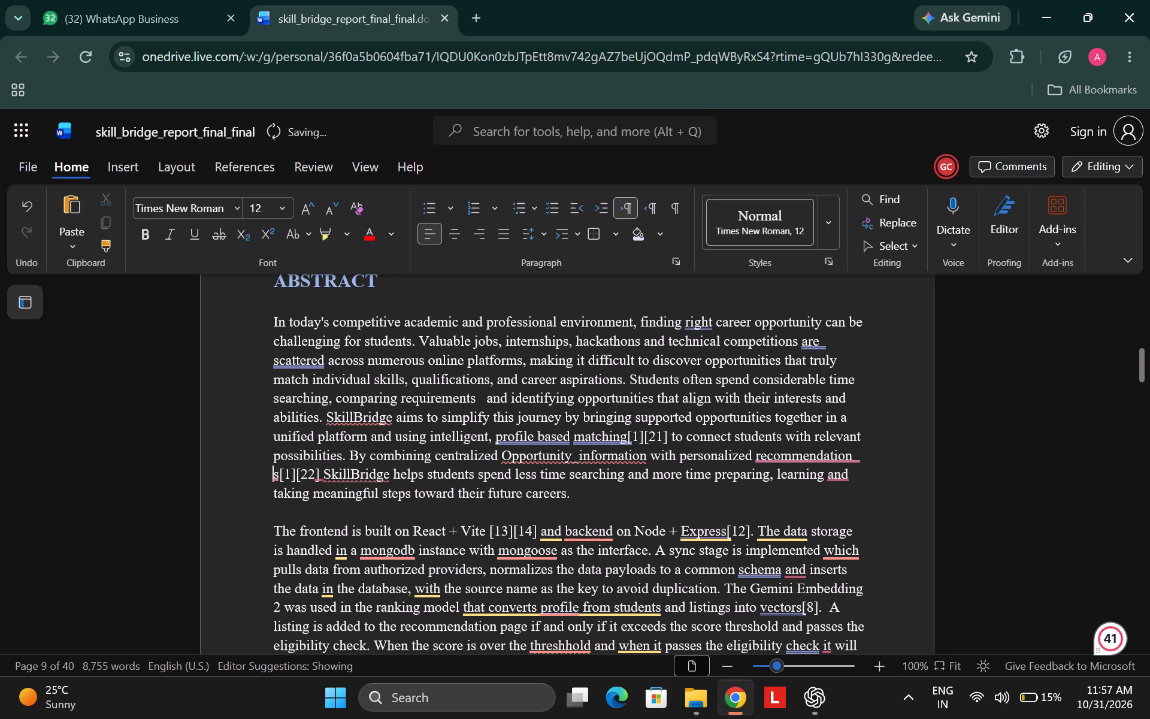
Rejoin the split word "recommendations" in the Abstract's first paragraph and put a space between it and "[1][22]".
key("Right")
key("space")
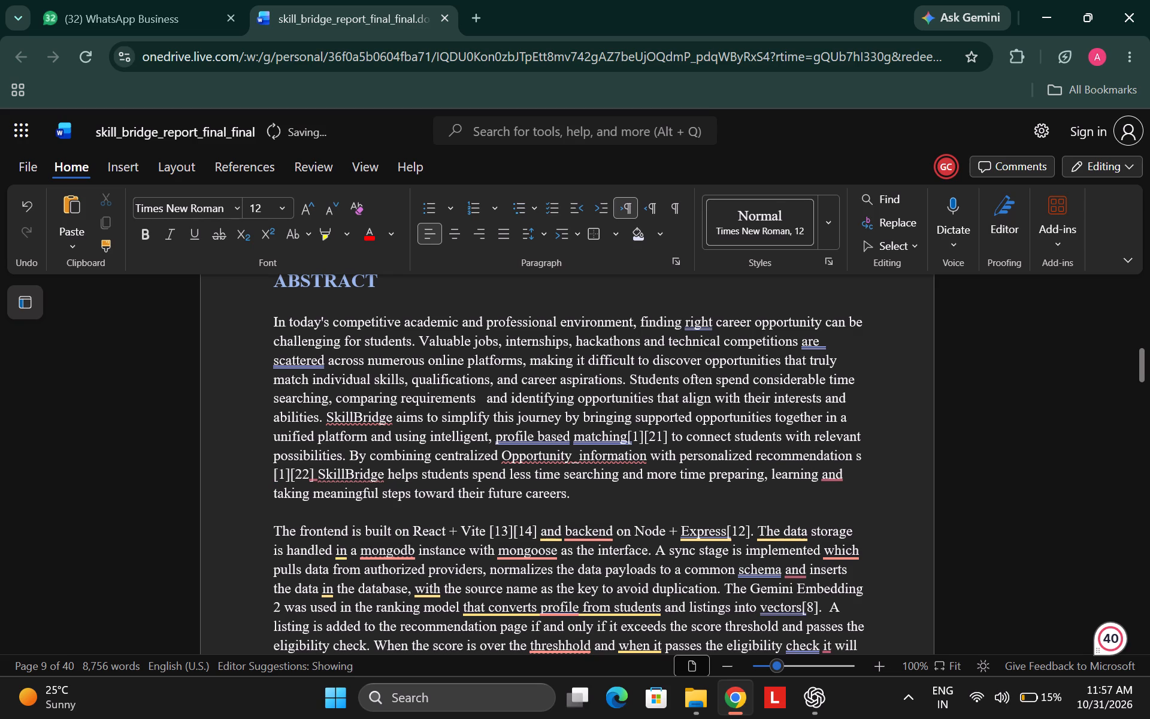
left_click(857, 460)
key("BackSpace")
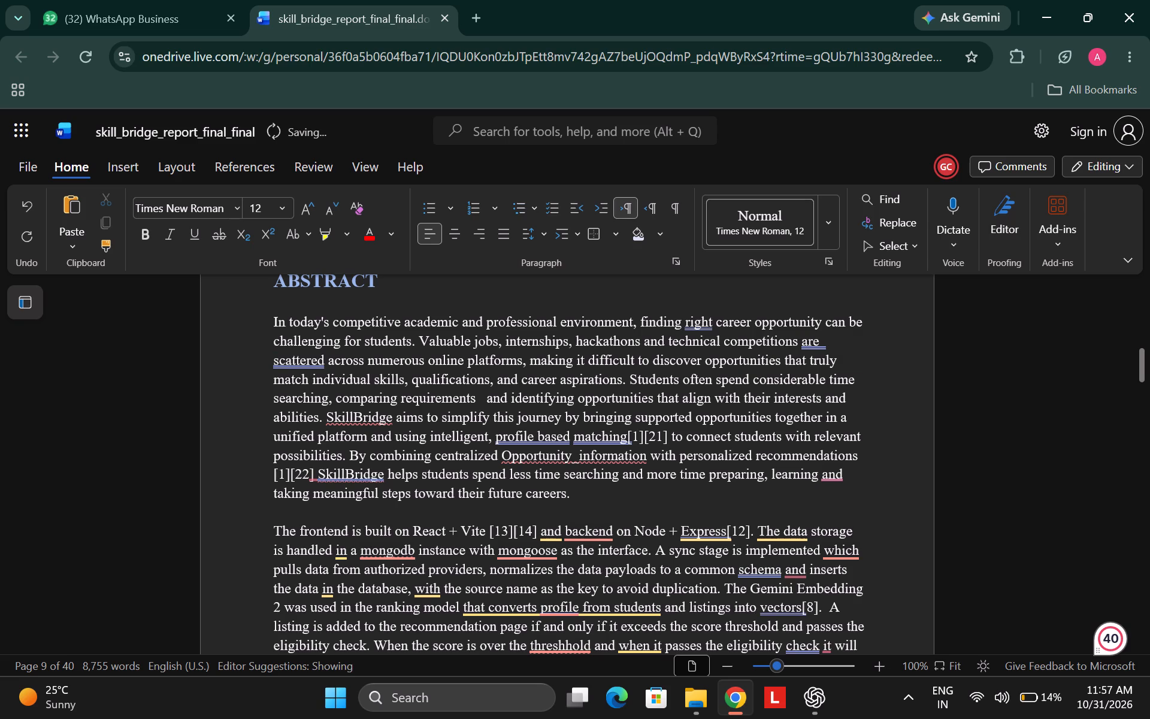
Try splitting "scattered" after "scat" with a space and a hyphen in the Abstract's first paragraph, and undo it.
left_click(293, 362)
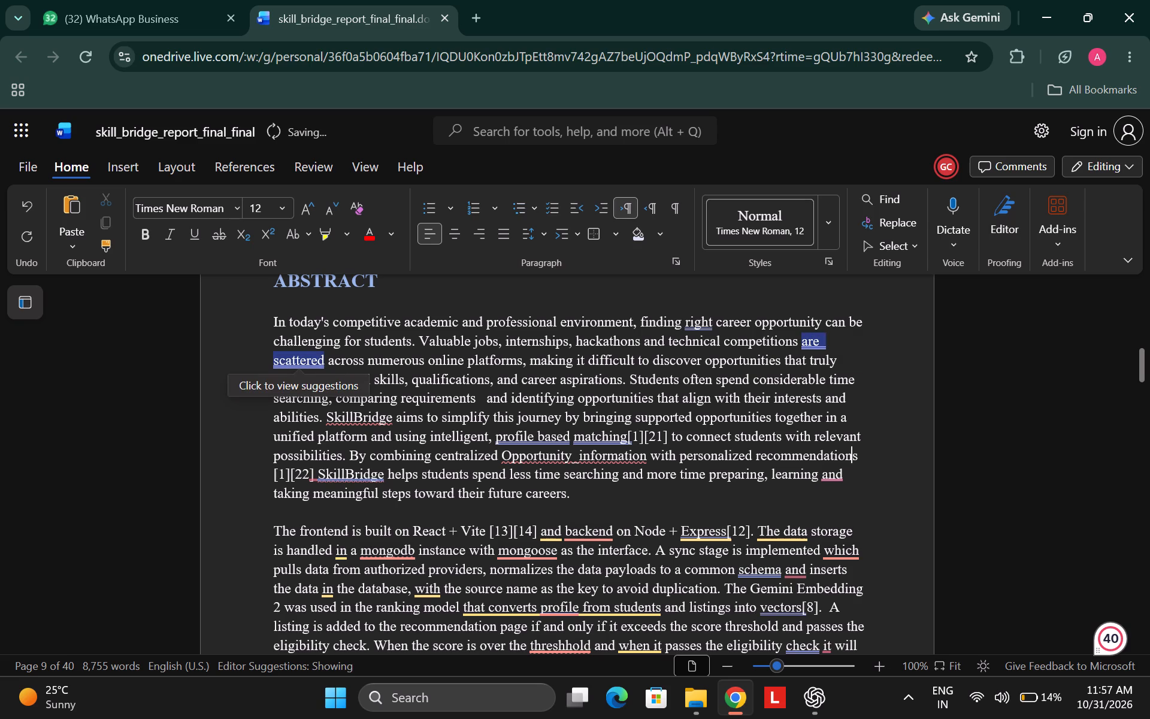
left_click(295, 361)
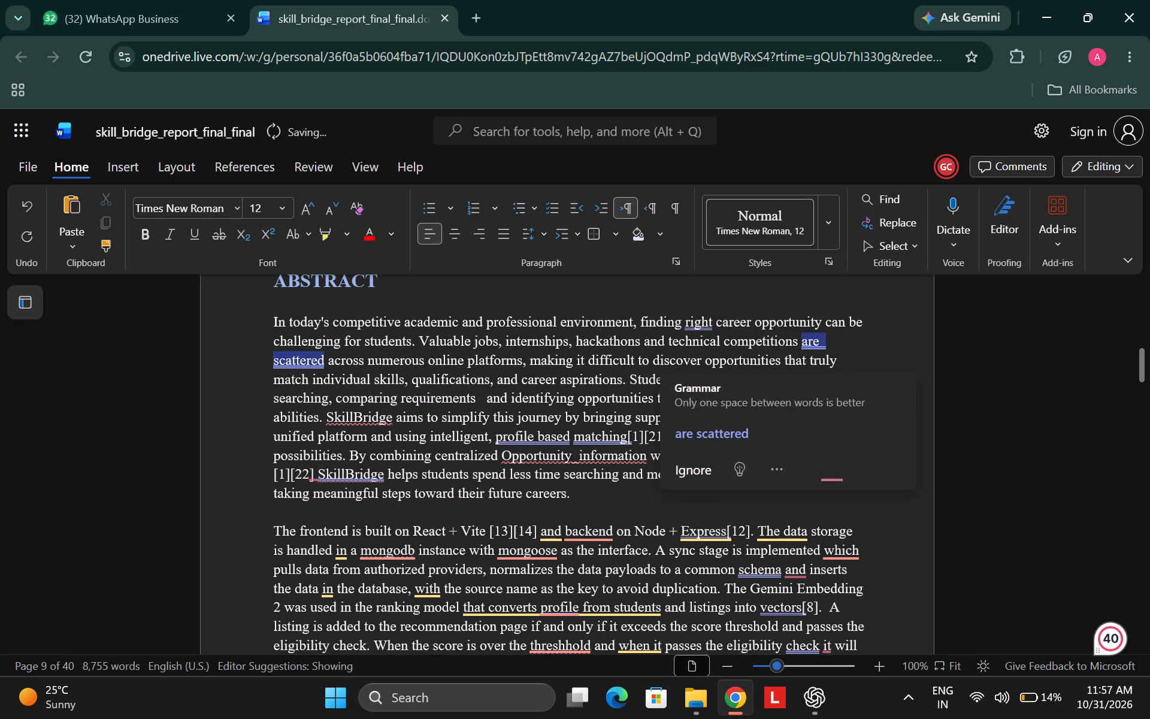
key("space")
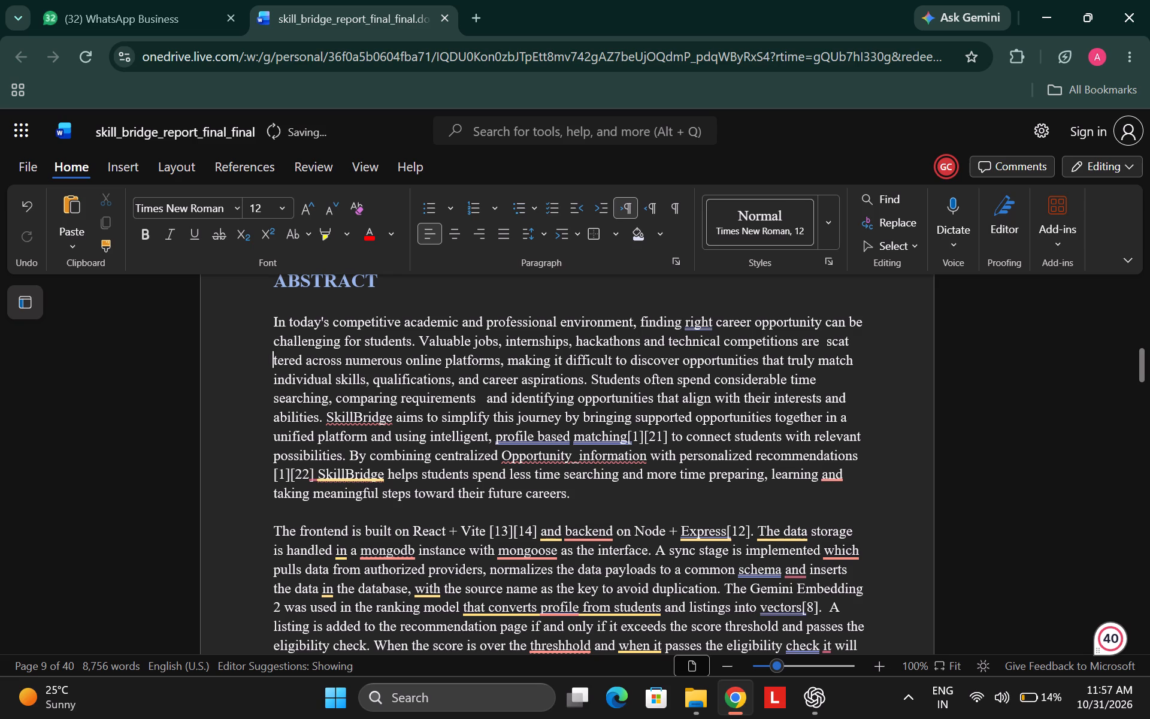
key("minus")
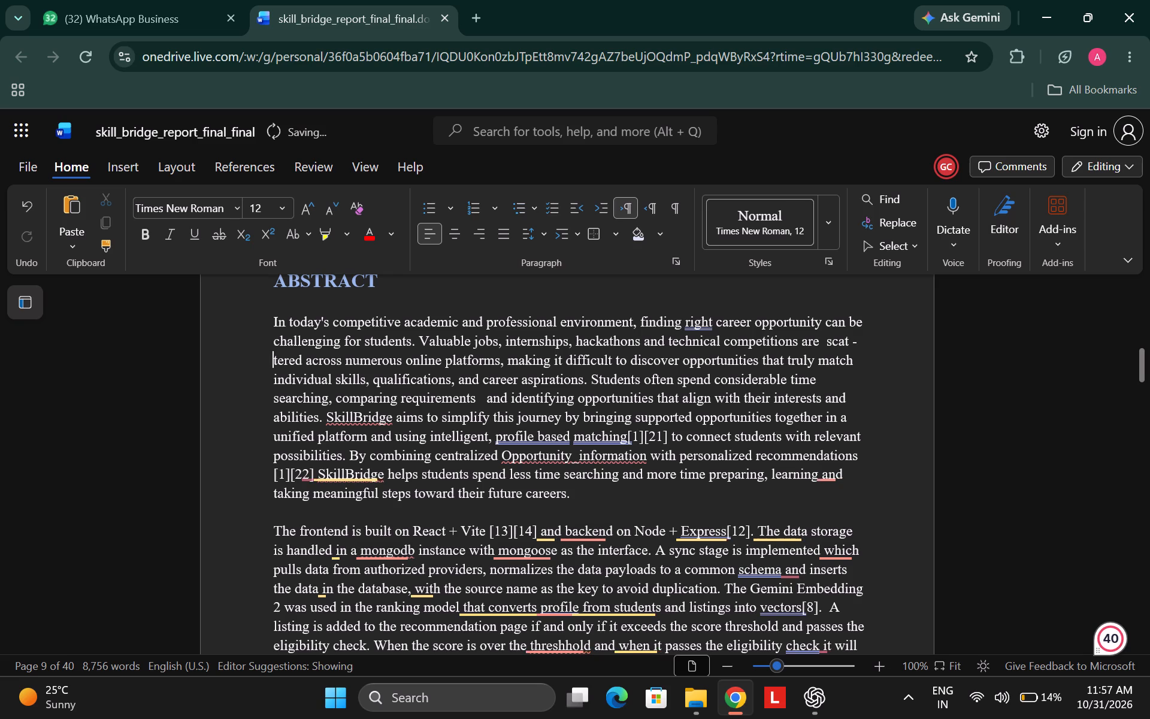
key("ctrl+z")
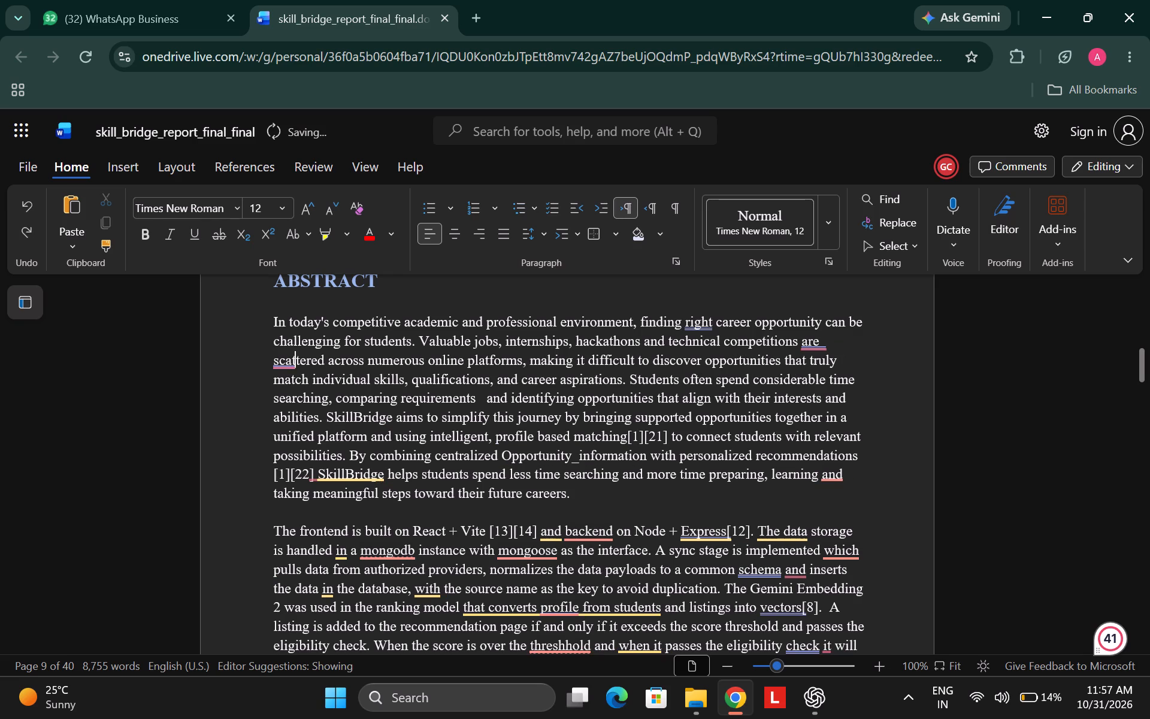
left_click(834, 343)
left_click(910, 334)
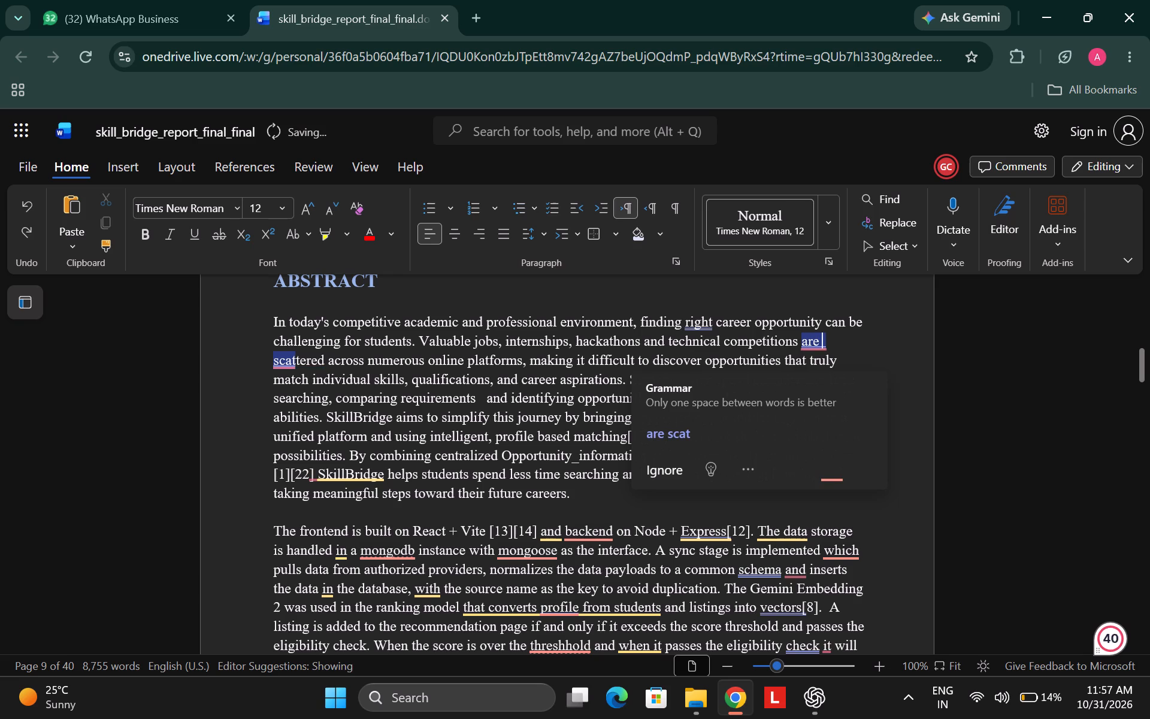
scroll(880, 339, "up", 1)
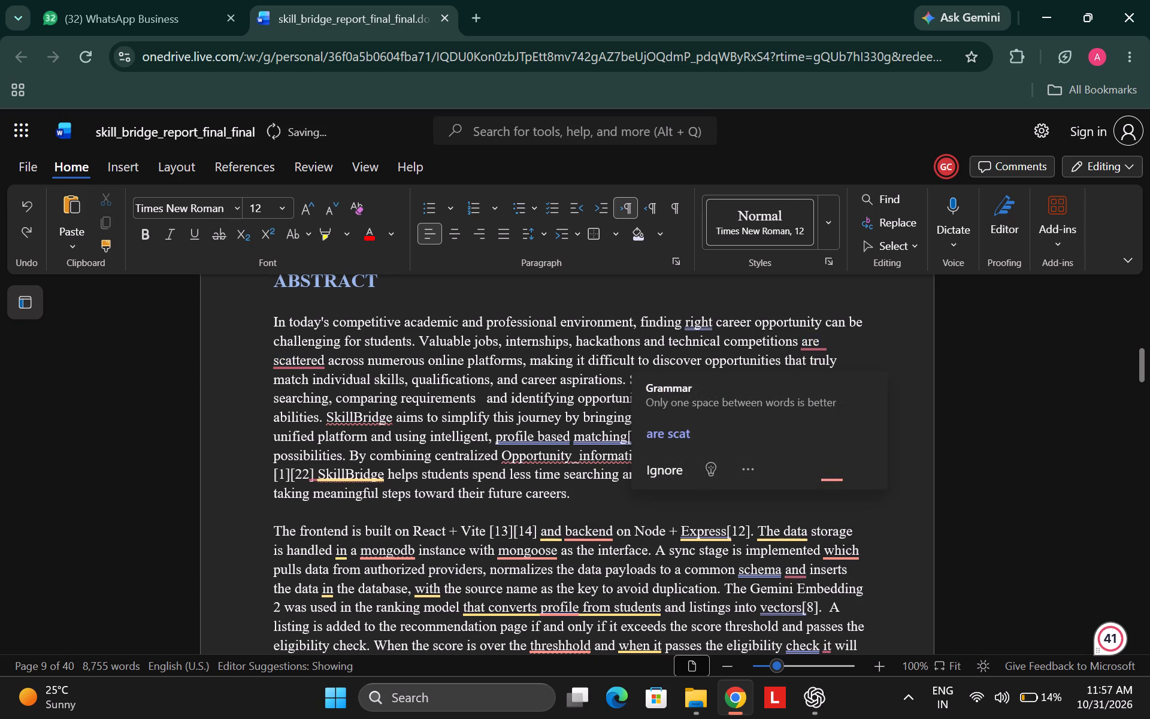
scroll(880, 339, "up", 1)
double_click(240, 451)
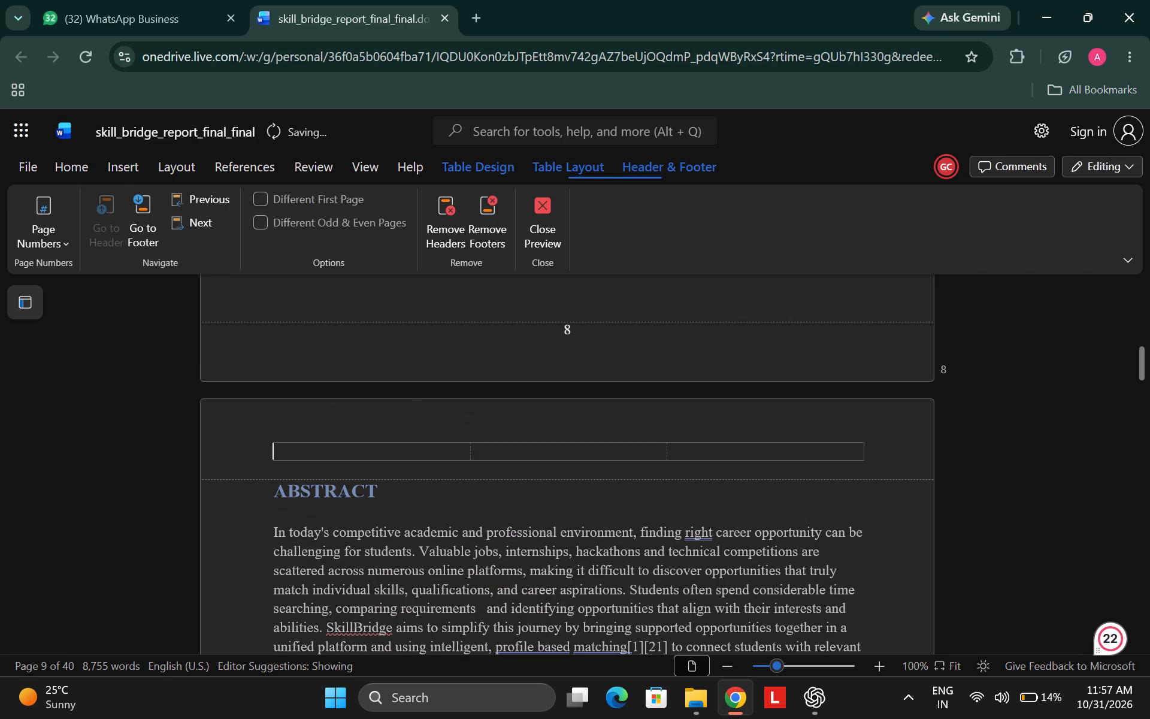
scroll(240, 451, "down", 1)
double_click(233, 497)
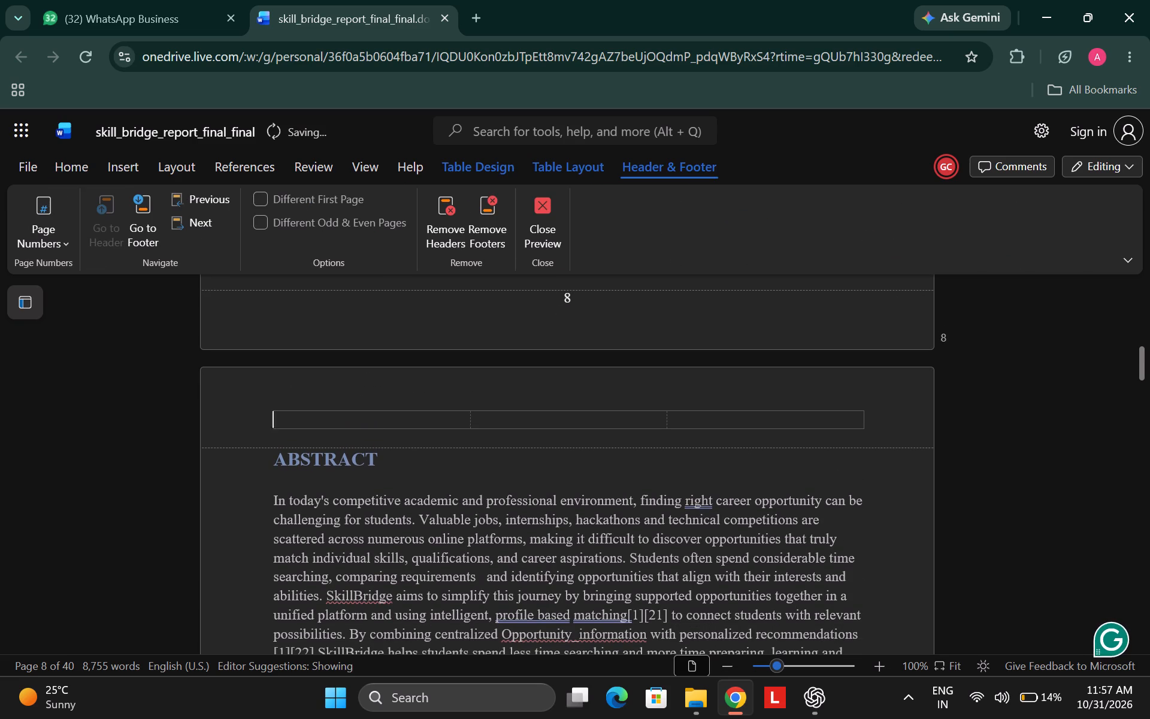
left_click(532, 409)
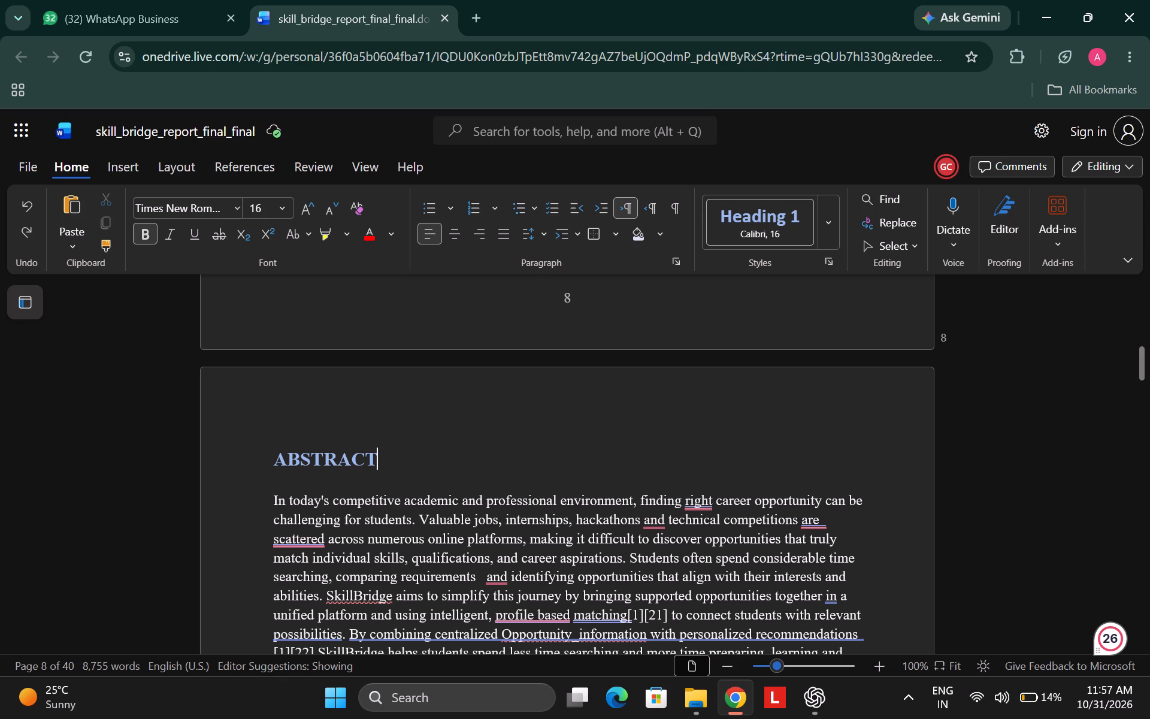
Check the available page margin presets for the Abstract page.
scroll(428, 459, "down", 3)
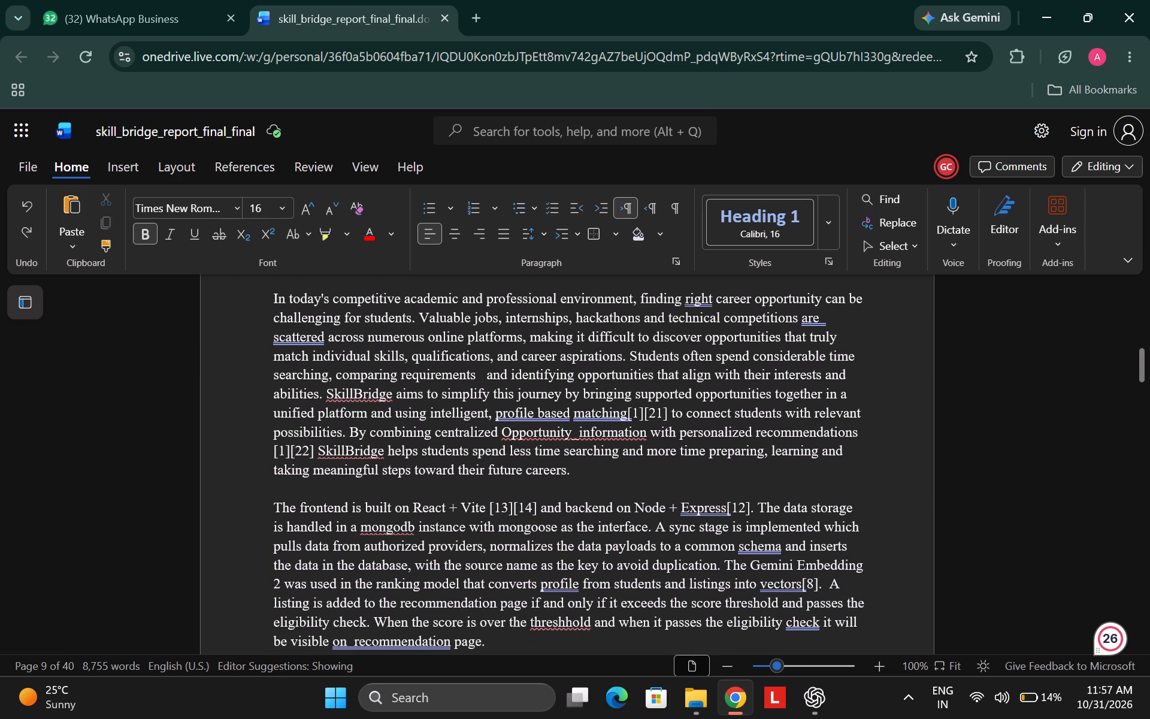
scroll(428, 459, "down", 2)
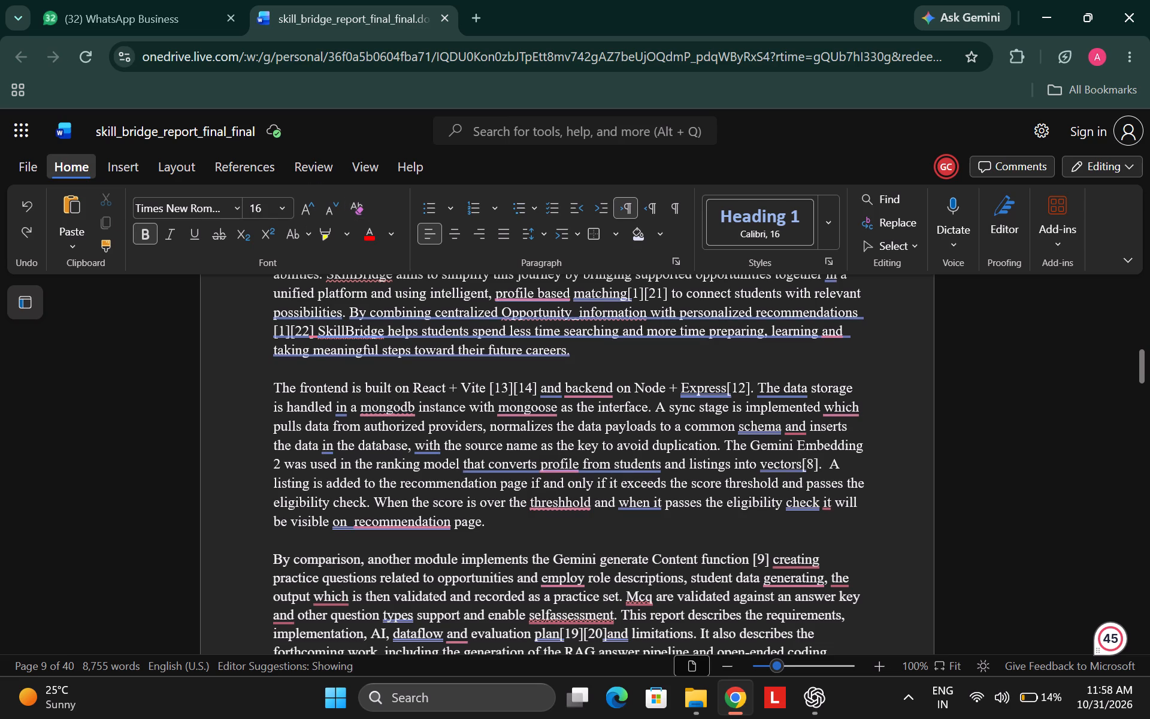
left_click(181, 166)
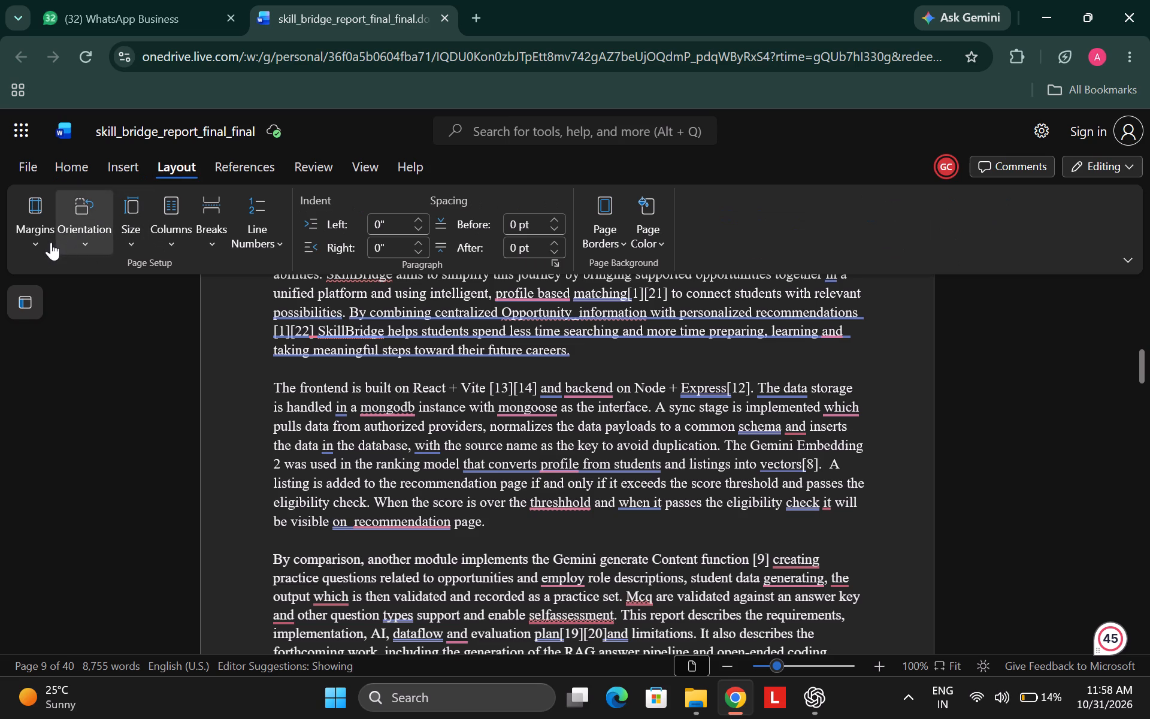
left_click(35, 249)
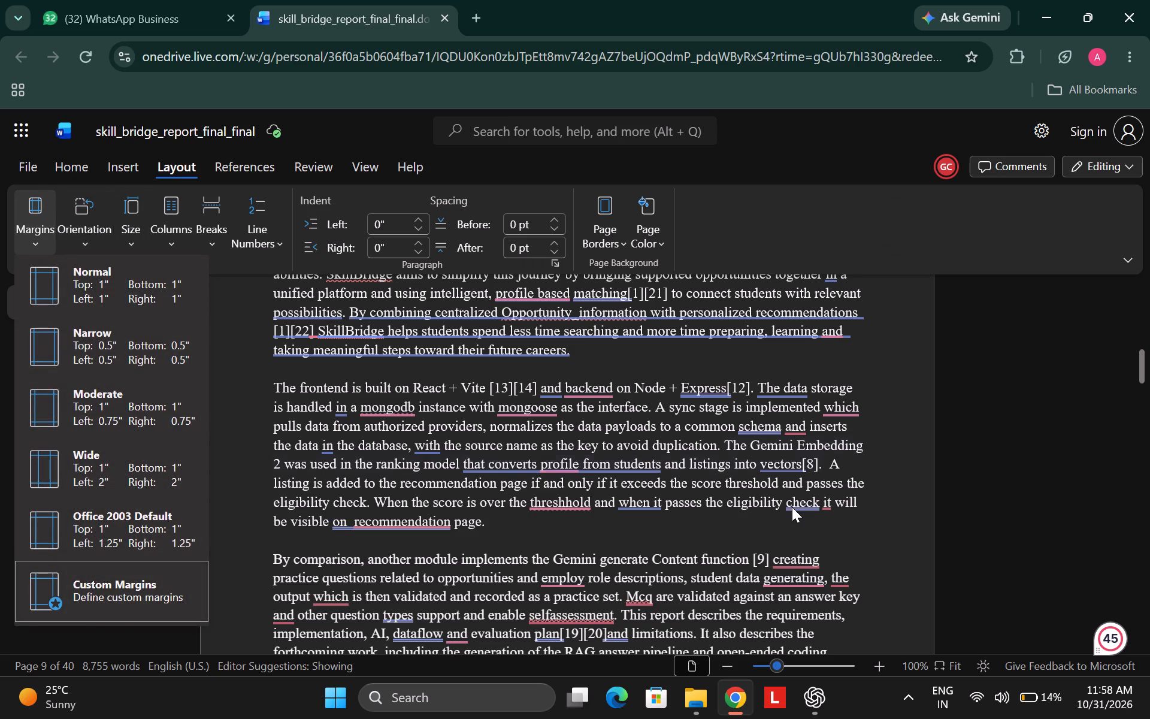
left_click(867, 522)
Examine the line endings, alignment and spacing of the Abstract and of section 1.1 Background in the Introduction.
scroll(867, 522, "right", 1)
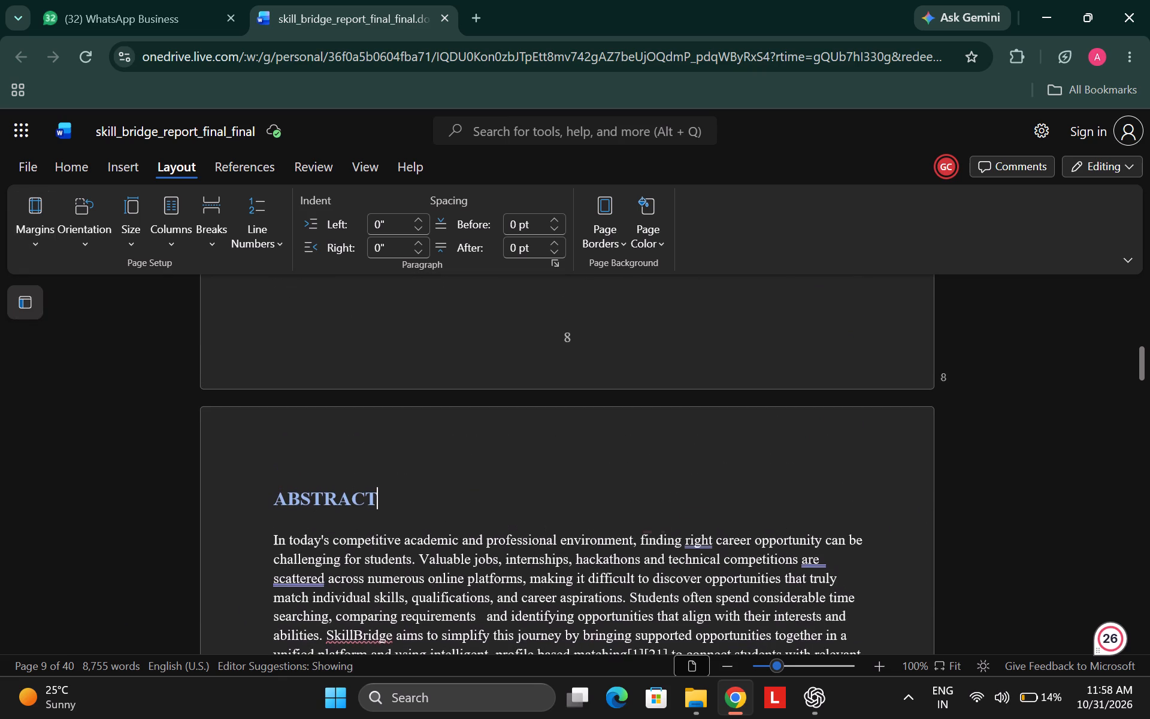
scroll(867, 522, "right", 1)
scroll(867, 522, "down", 3)
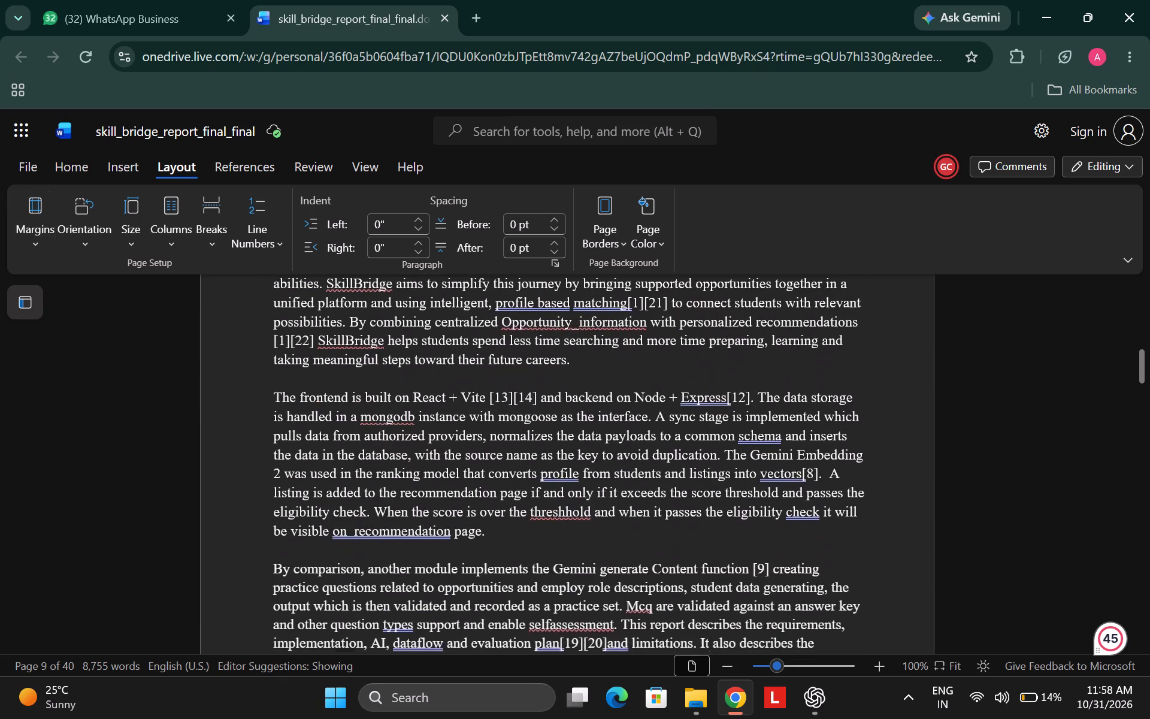
scroll(867, 522, "down", 2)
scroll(867, 522, "up", 2)
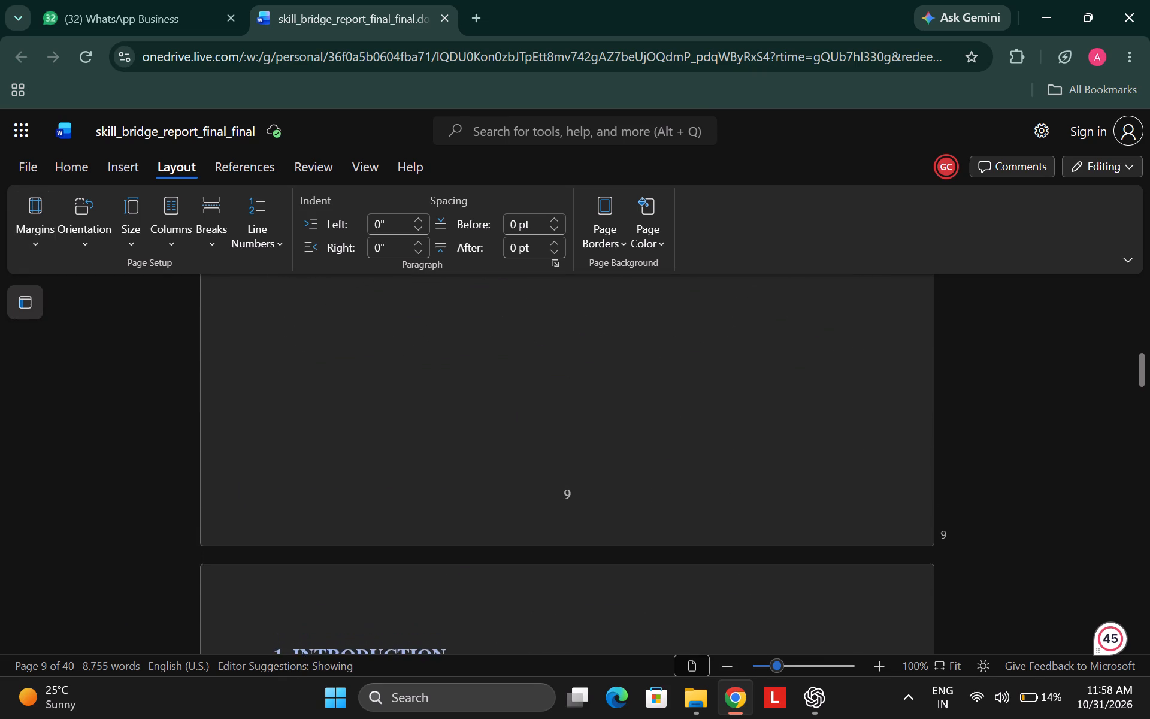
scroll(867, 522, "up", 1)
scroll(867, 522, "down", 4)
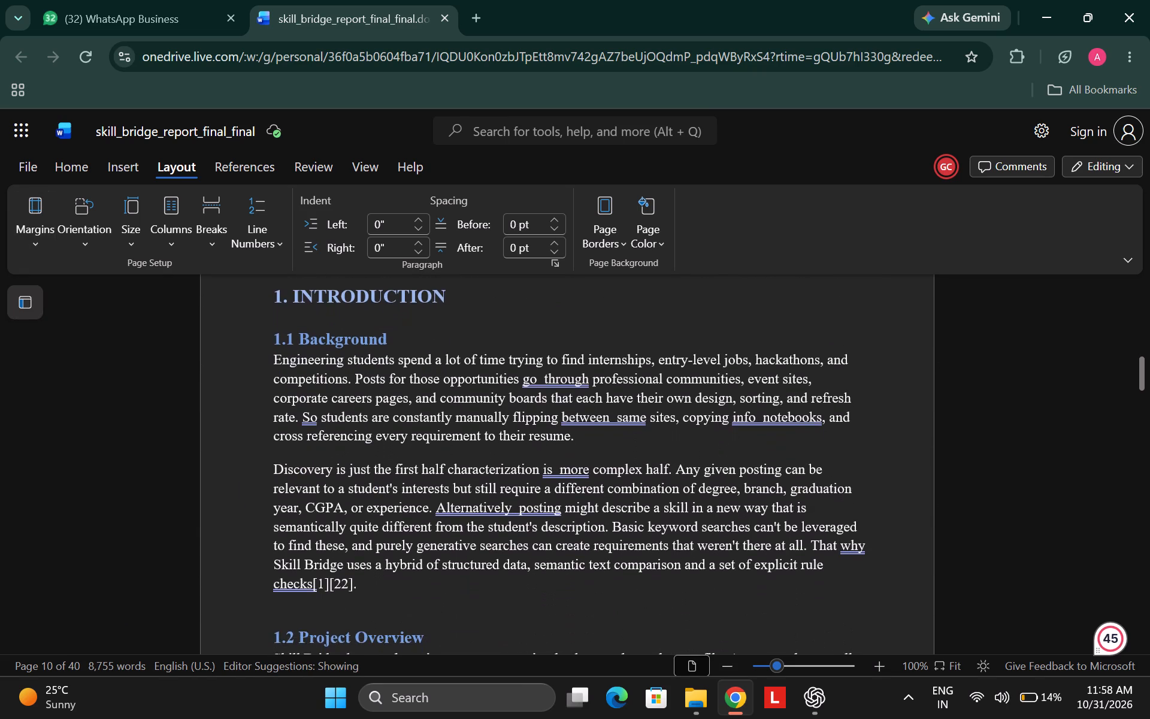
scroll(627, 479, "down", 2)
scroll(627, 479, "up", 2)
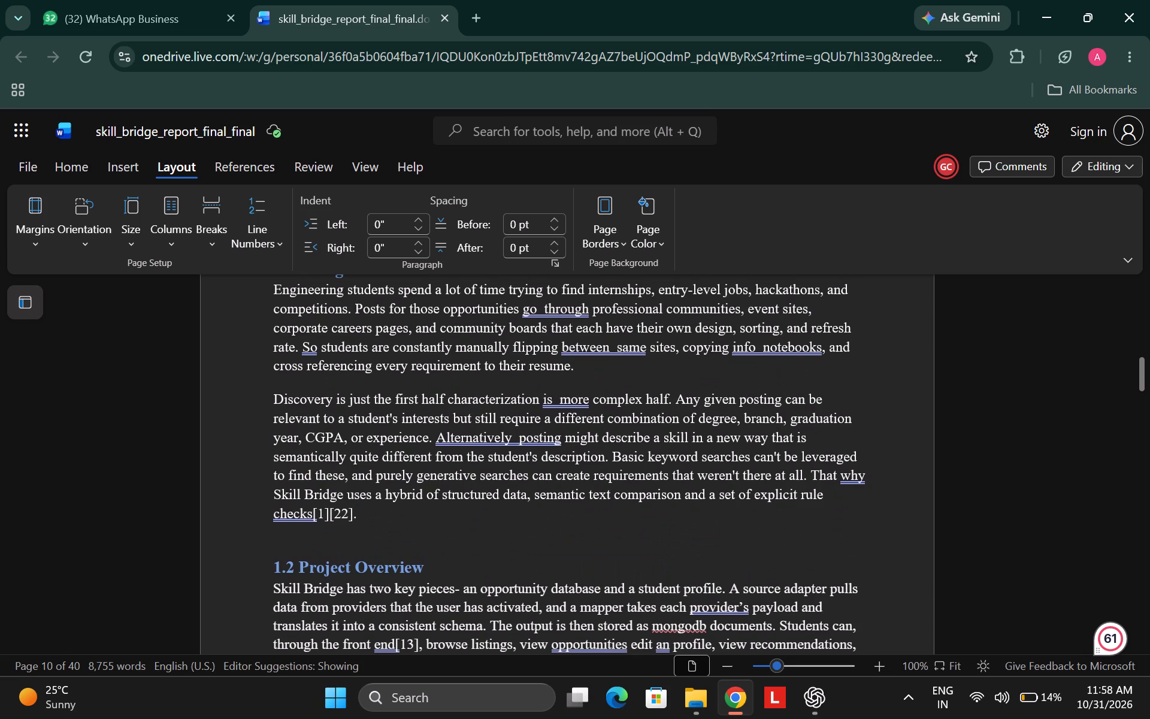
scroll(627, 479, "up", 1)
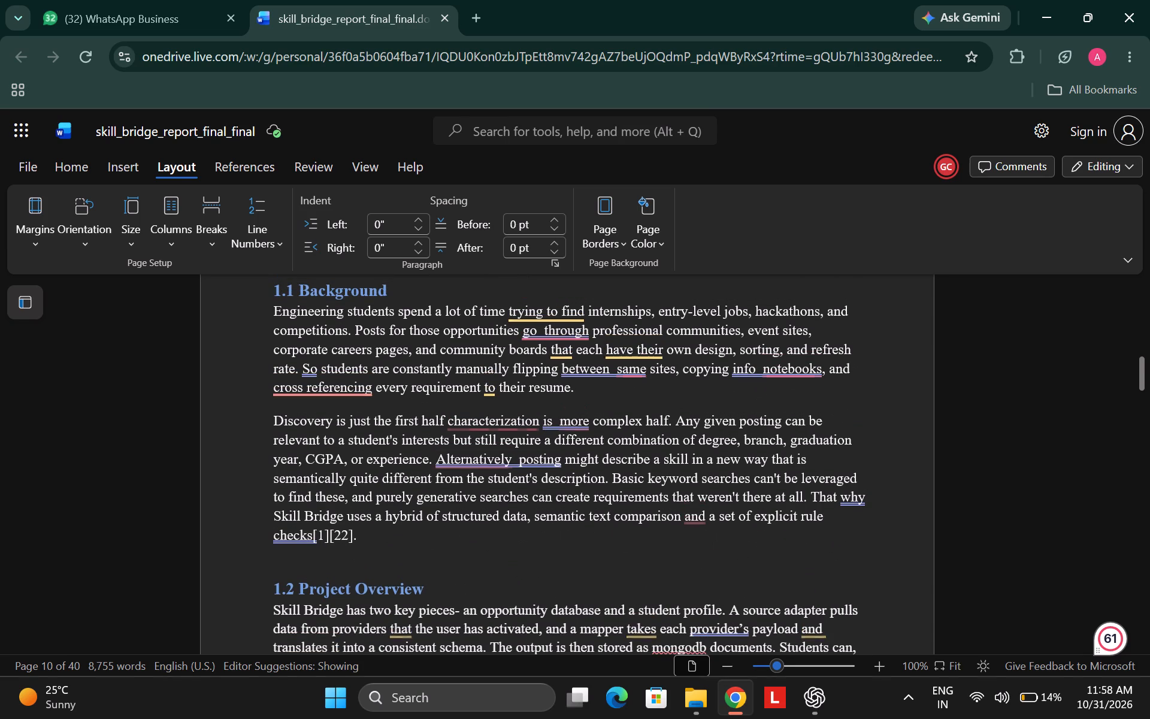
scroll(704, 429, "up", 1)
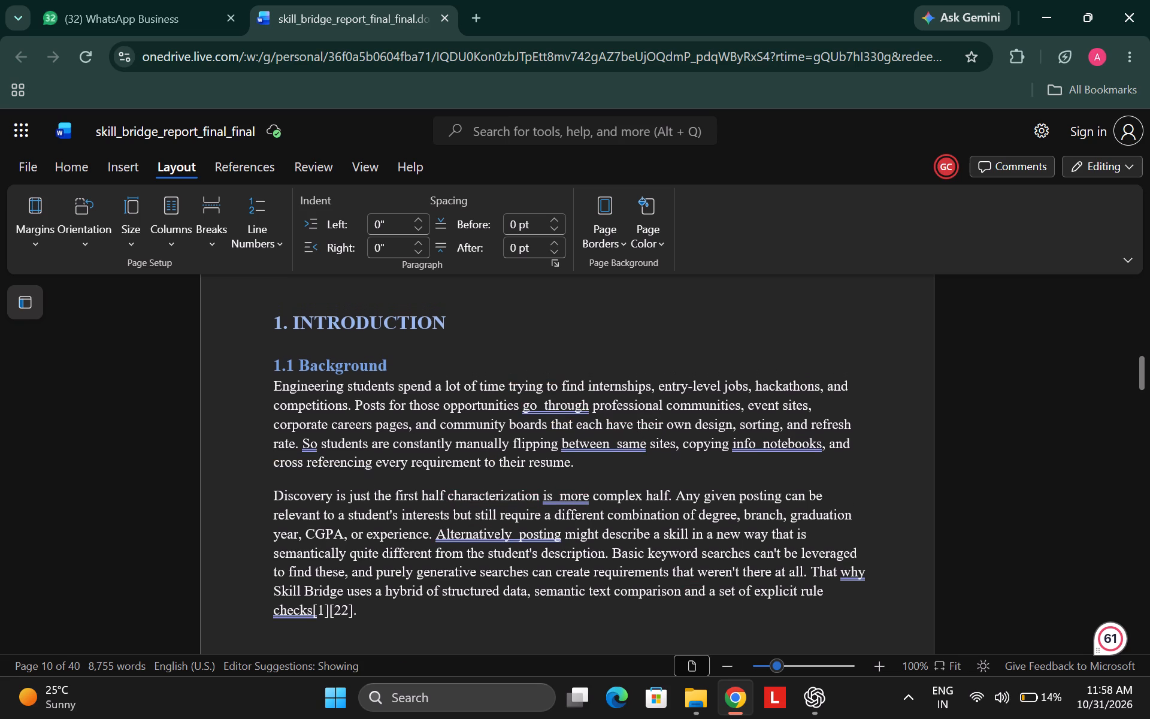
left_click(813, 407)
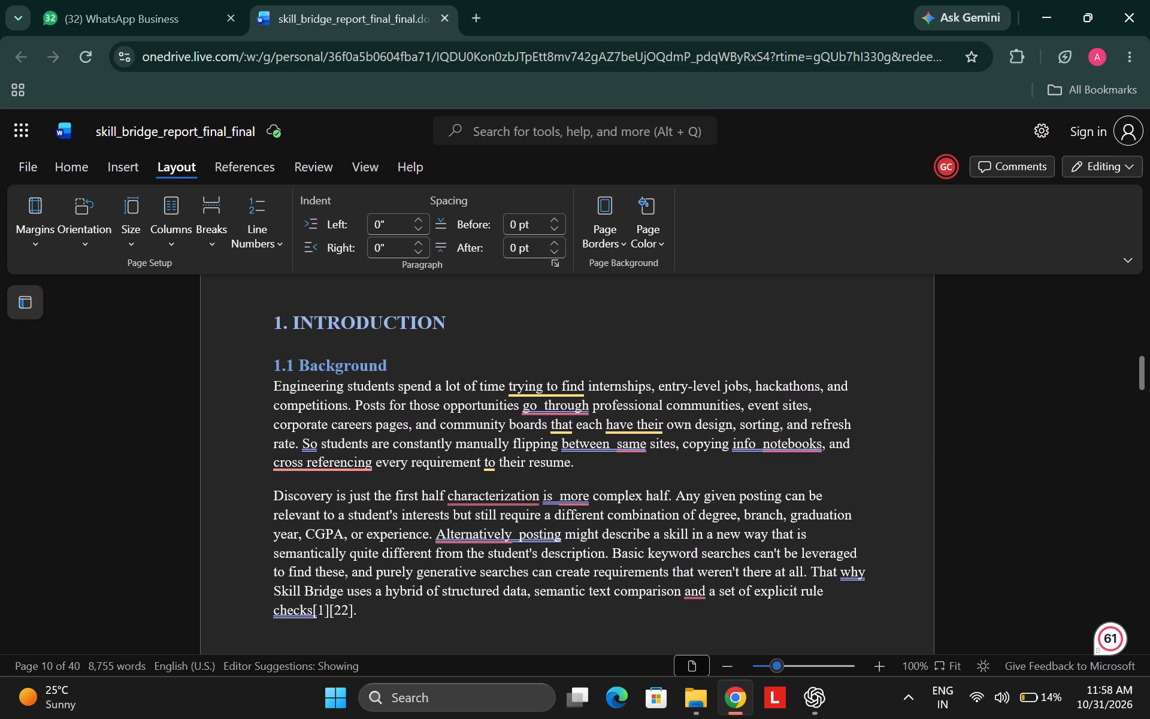
scroll(813, 407, "up", 2)
scroll(647, 436, "up", 1)
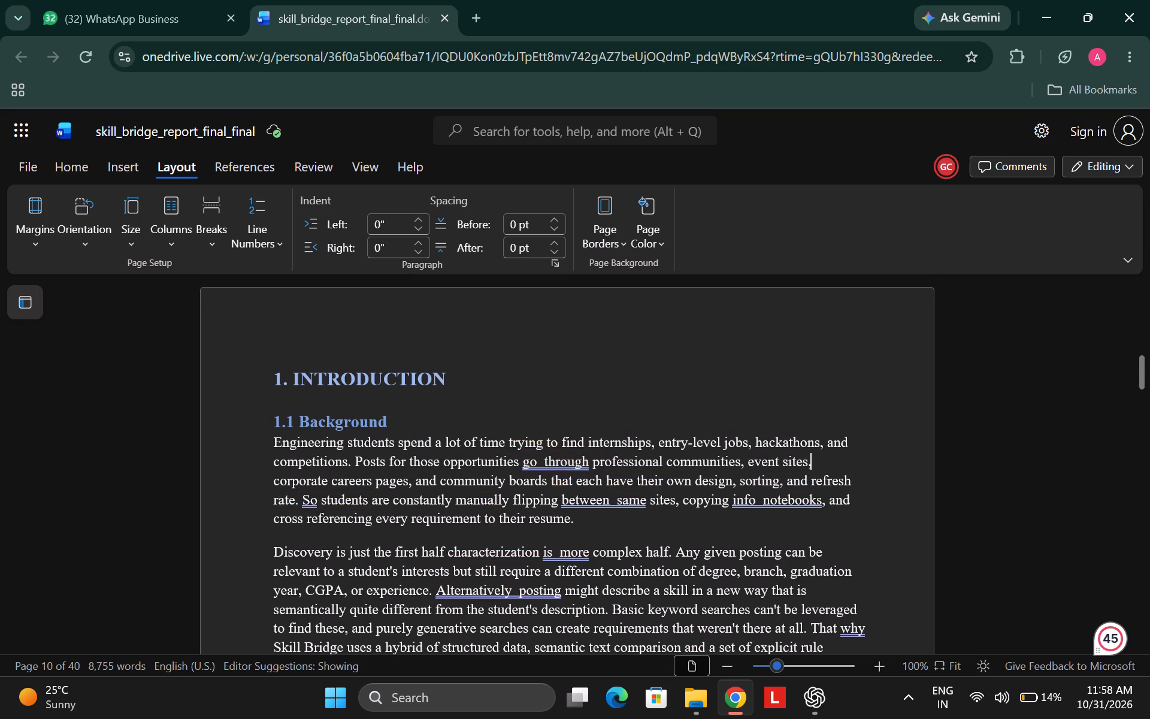
scroll(647, 436, "up", 4)
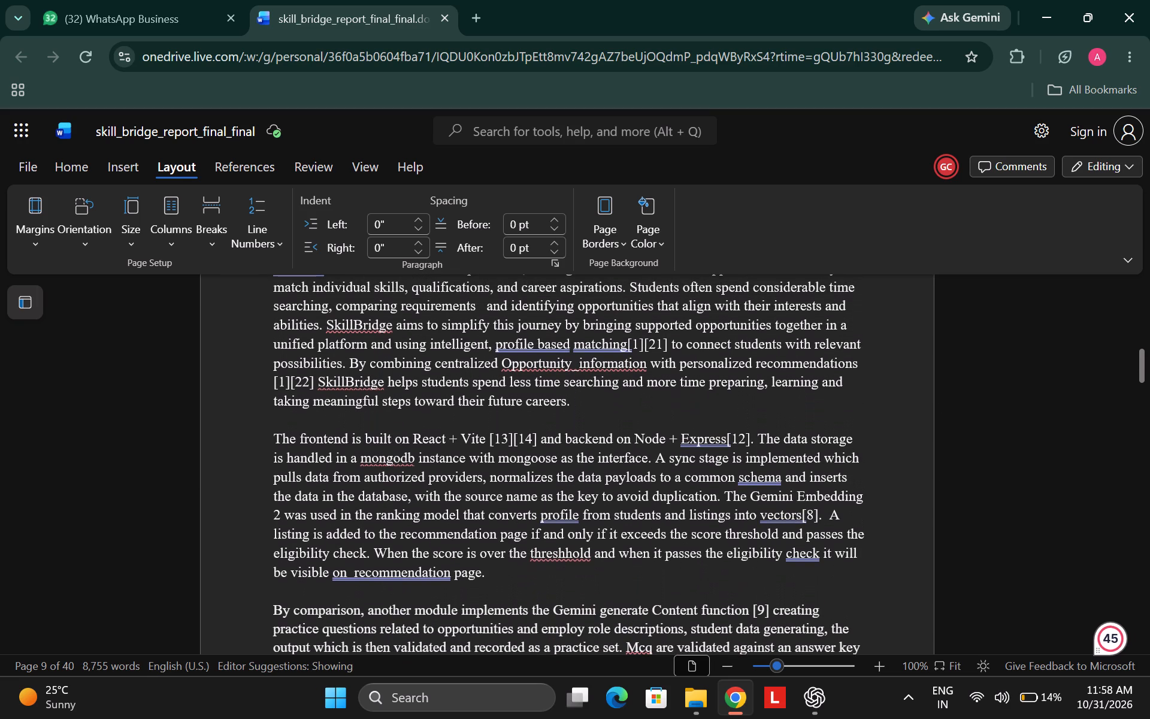
scroll(647, 436, "down", 6)
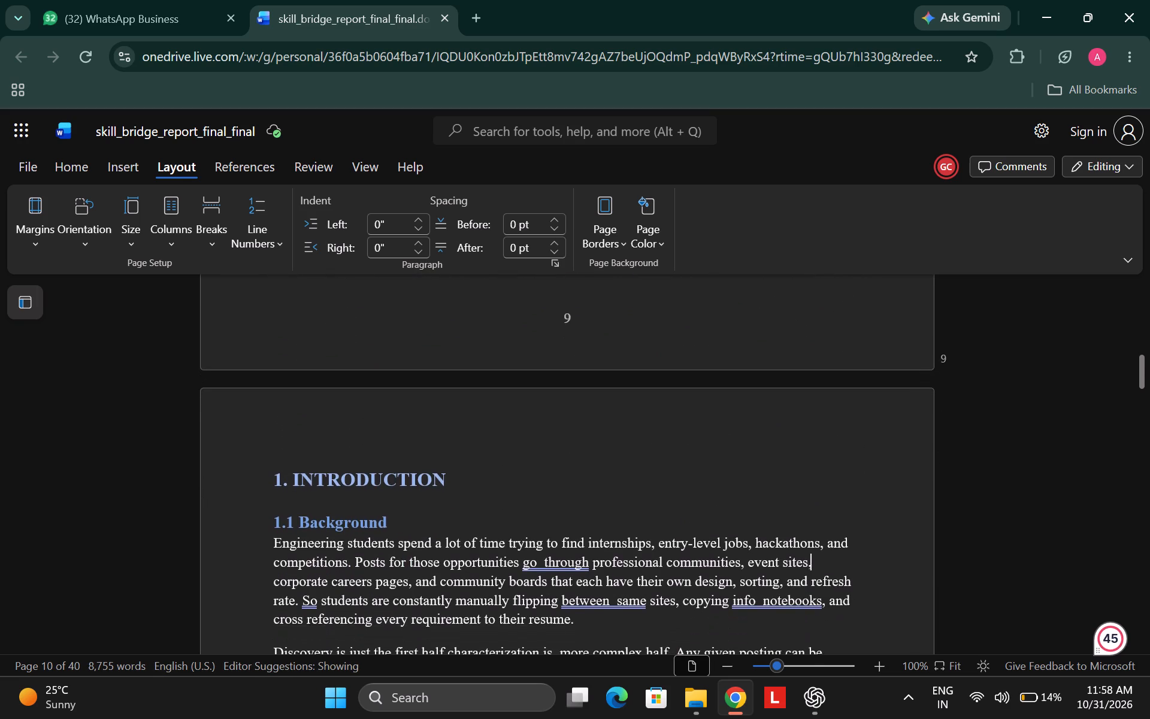
scroll(647, 436, "down", 2)
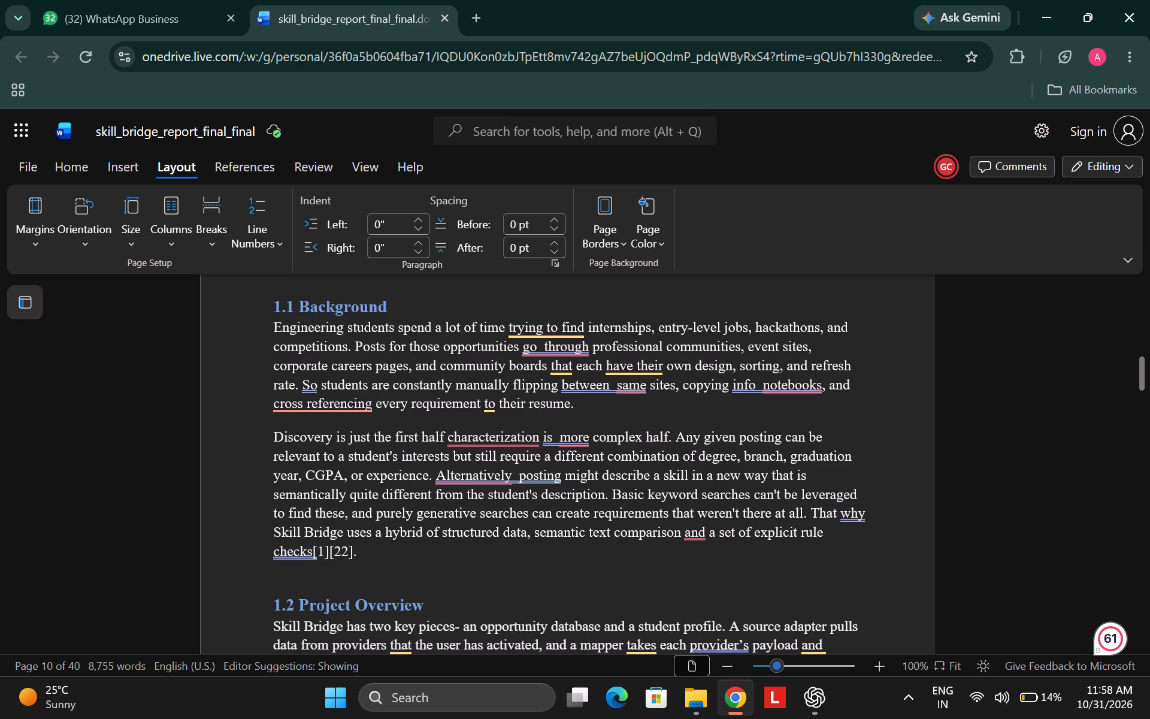
scroll(816, 475, "up", 1)
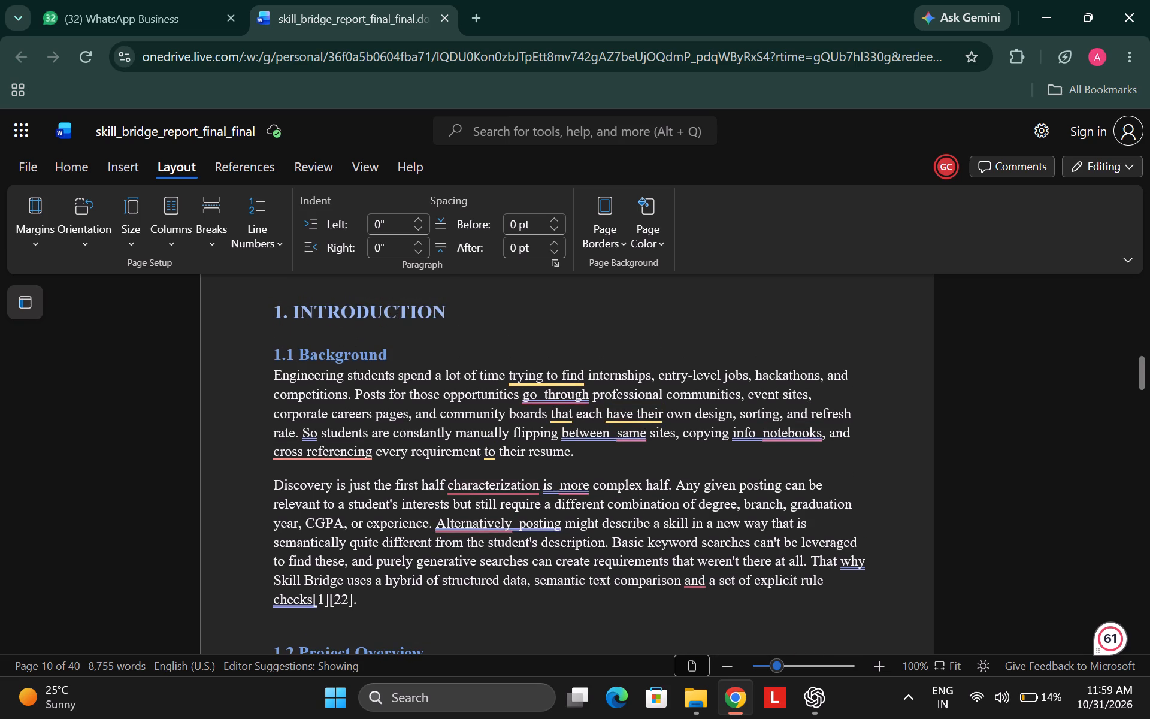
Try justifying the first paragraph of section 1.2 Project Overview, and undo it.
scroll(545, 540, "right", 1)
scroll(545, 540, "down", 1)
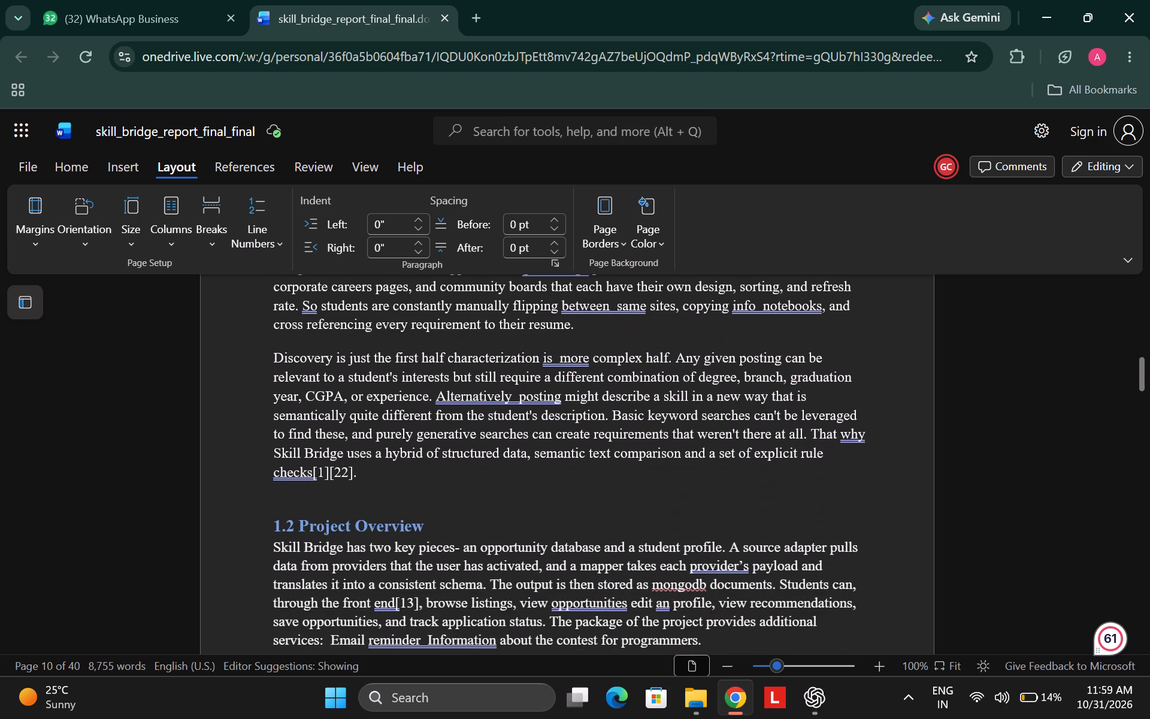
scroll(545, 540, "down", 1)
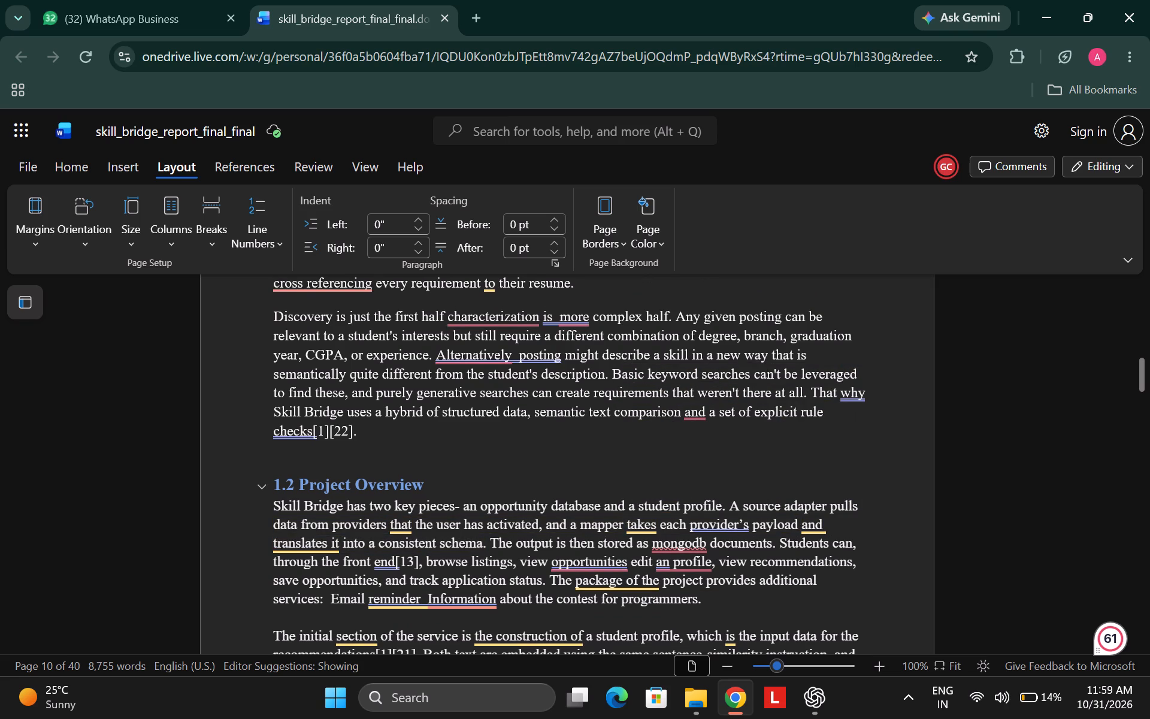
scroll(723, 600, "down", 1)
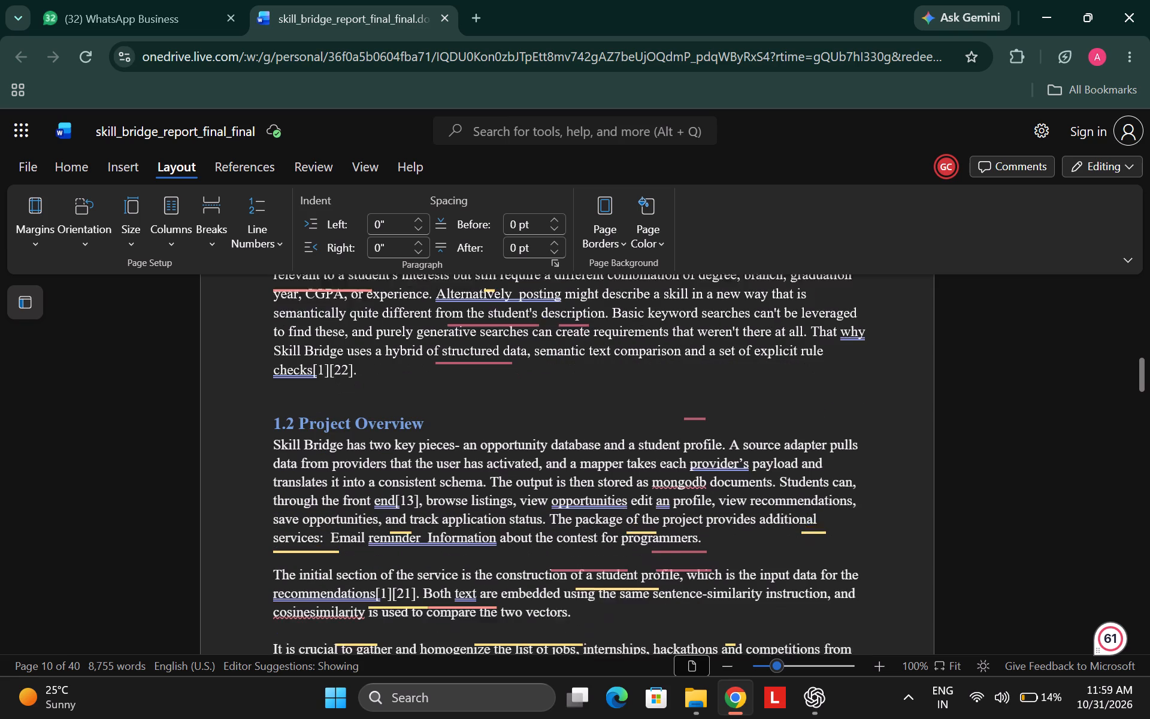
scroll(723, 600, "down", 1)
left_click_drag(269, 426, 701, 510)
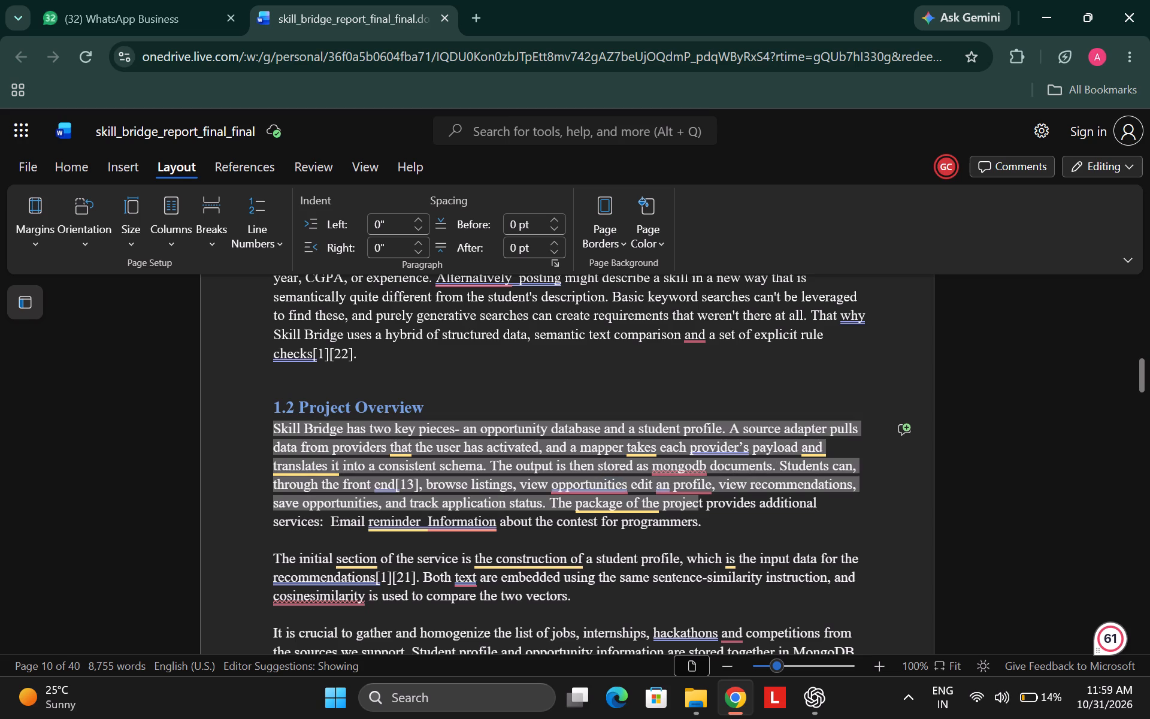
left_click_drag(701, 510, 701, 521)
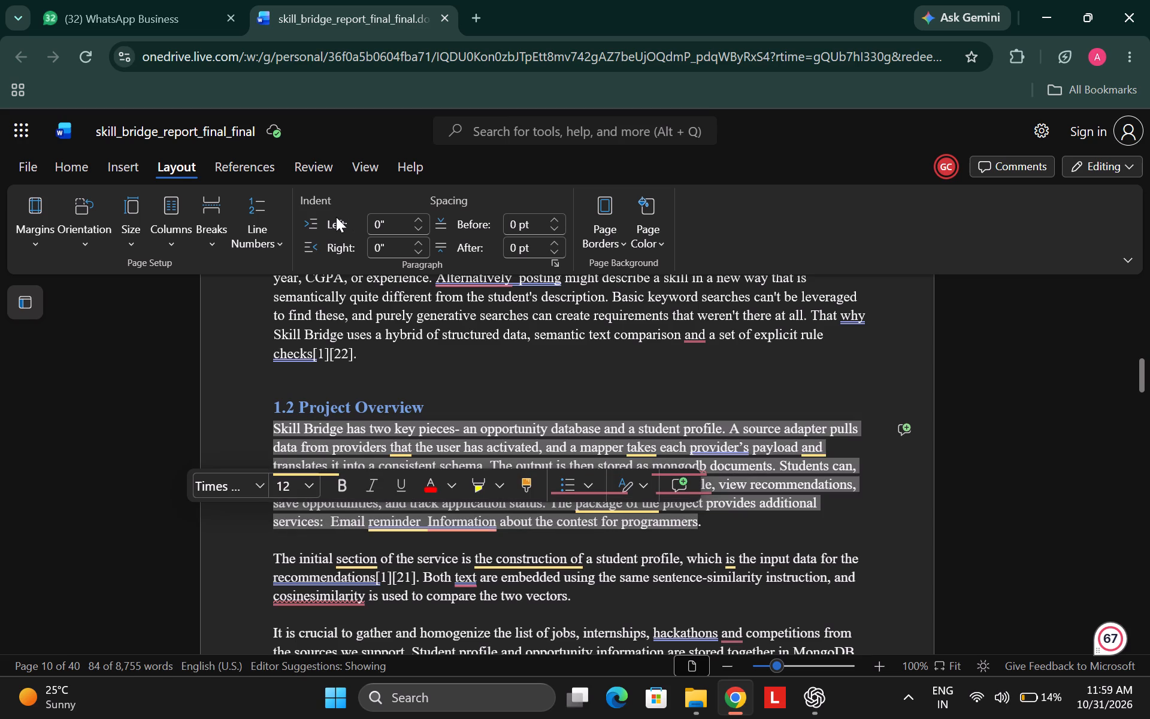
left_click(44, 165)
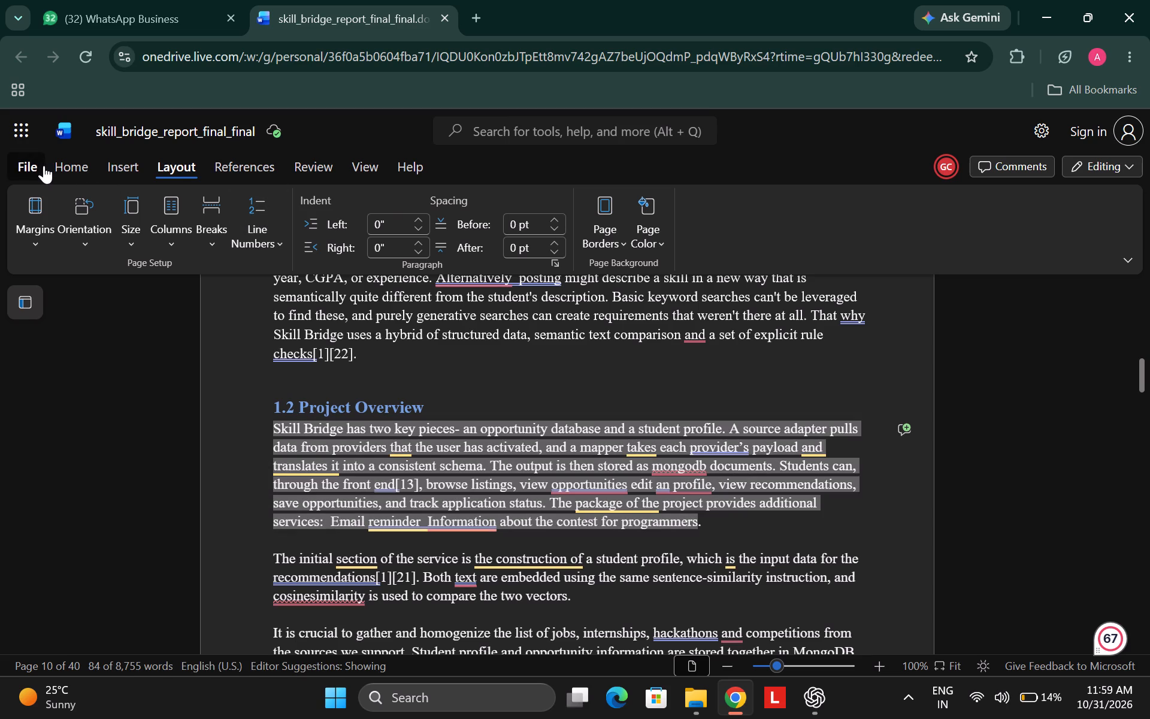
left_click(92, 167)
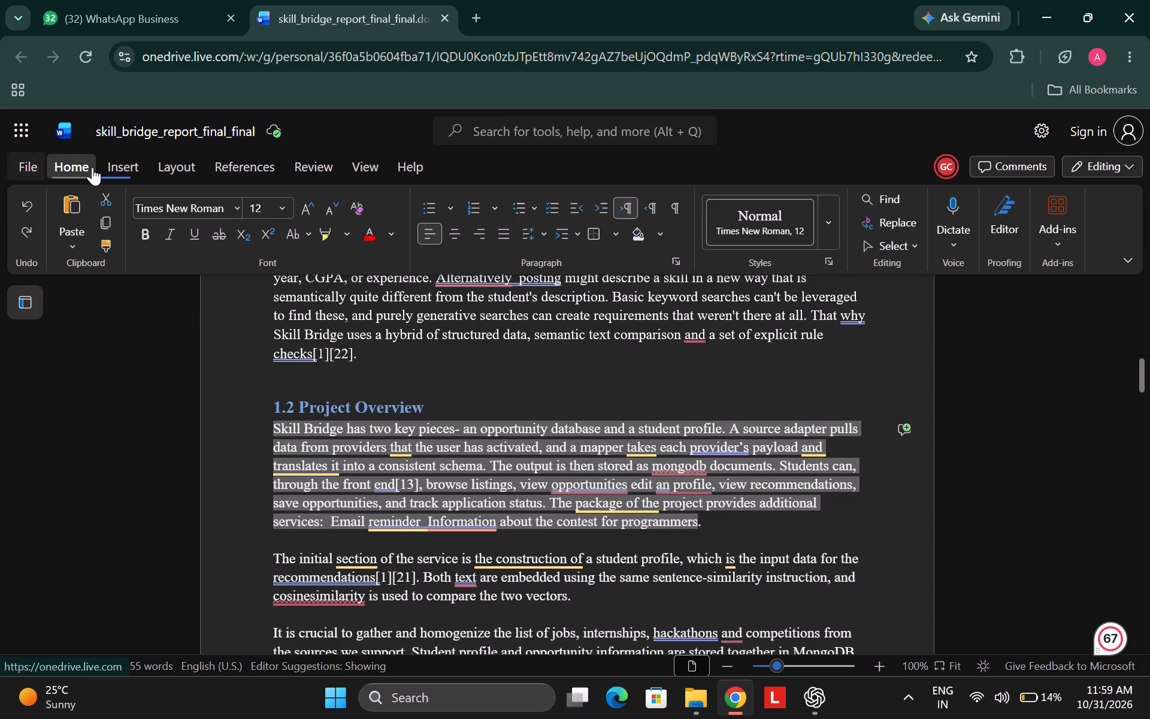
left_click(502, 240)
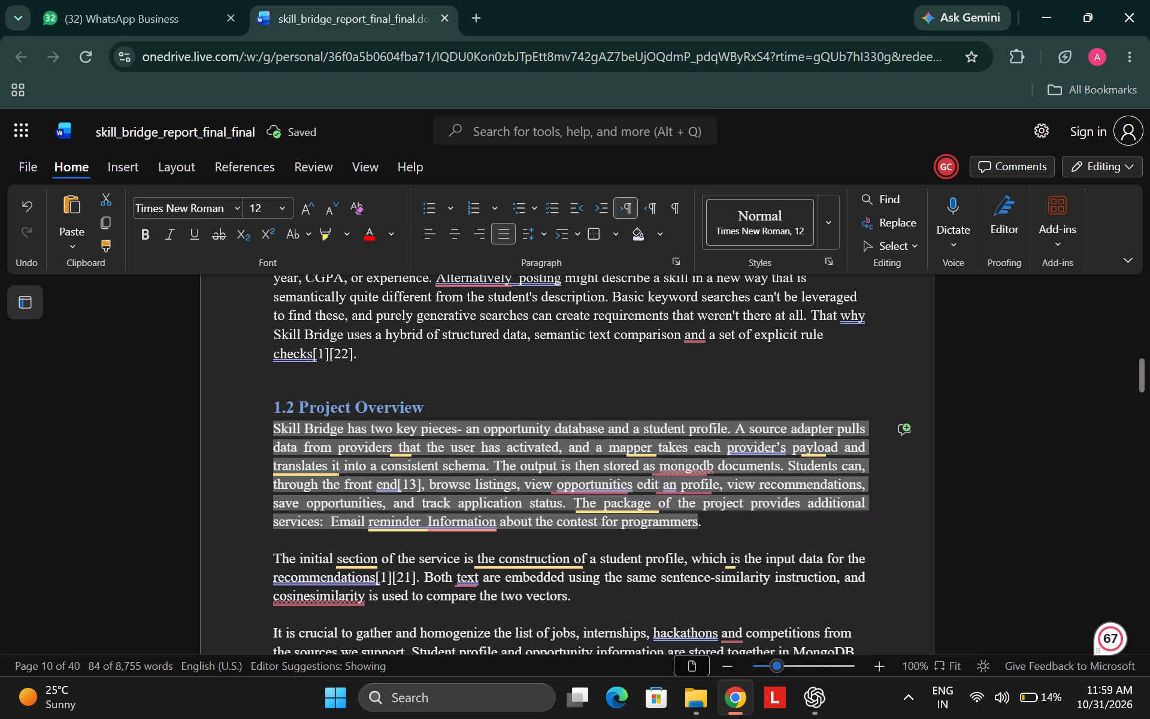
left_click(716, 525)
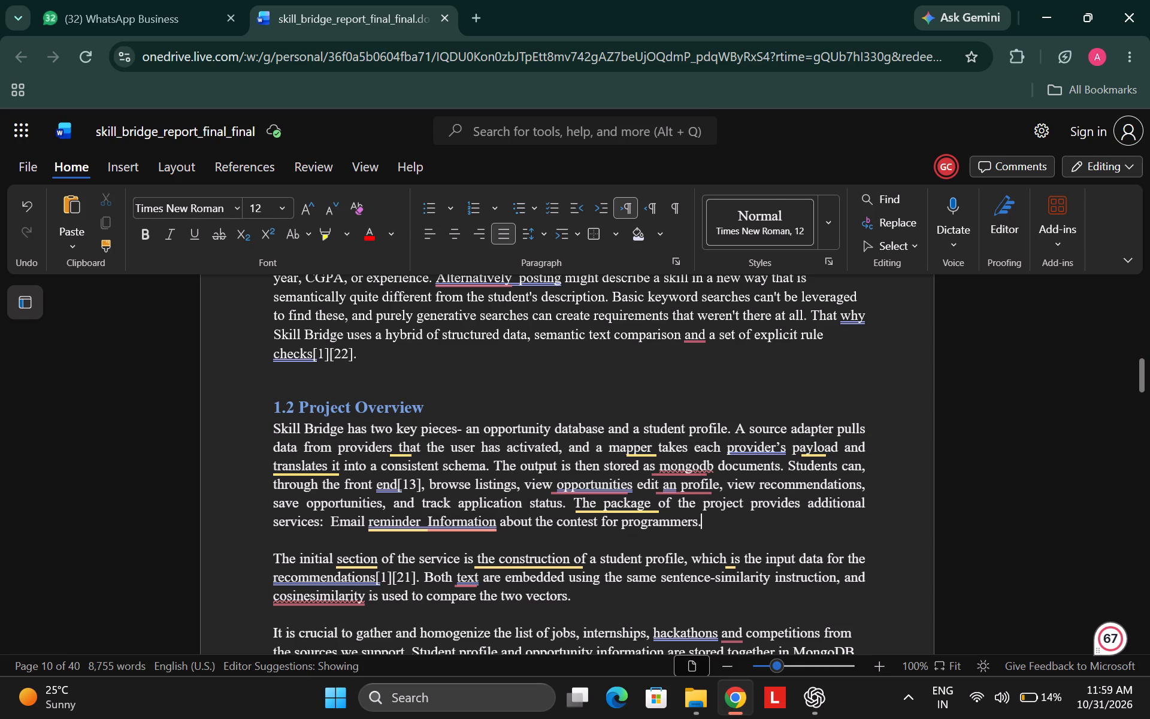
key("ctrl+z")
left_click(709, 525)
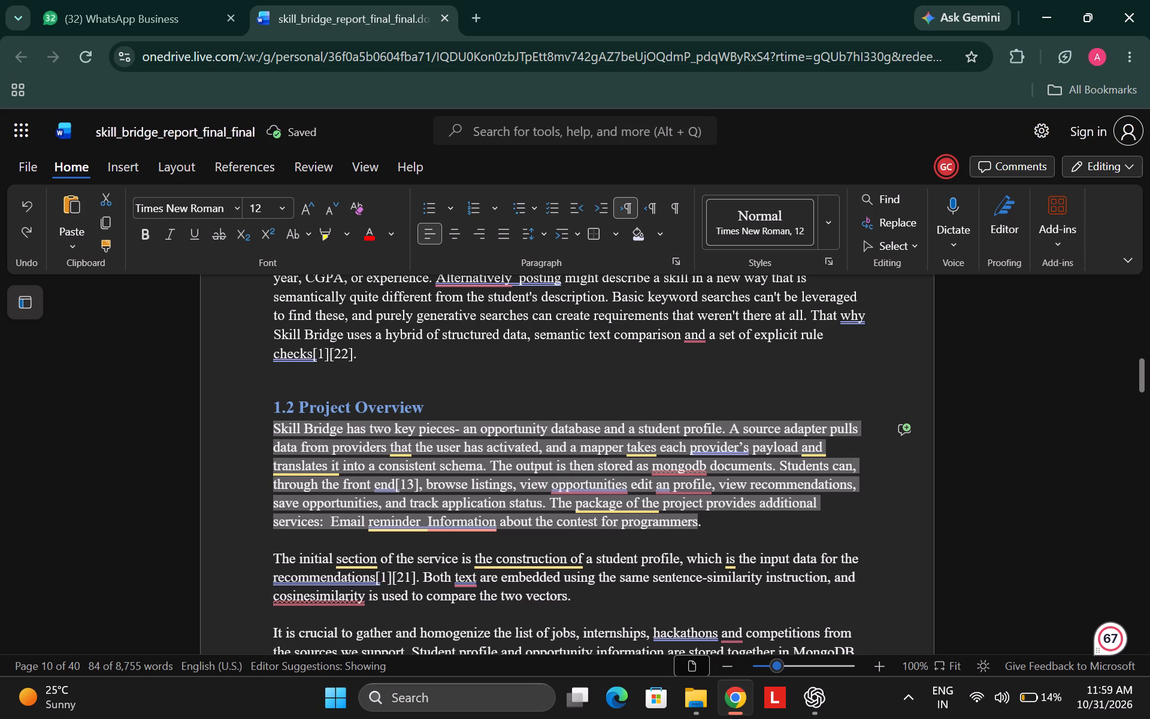
scroll(709, 525, "down", 1)
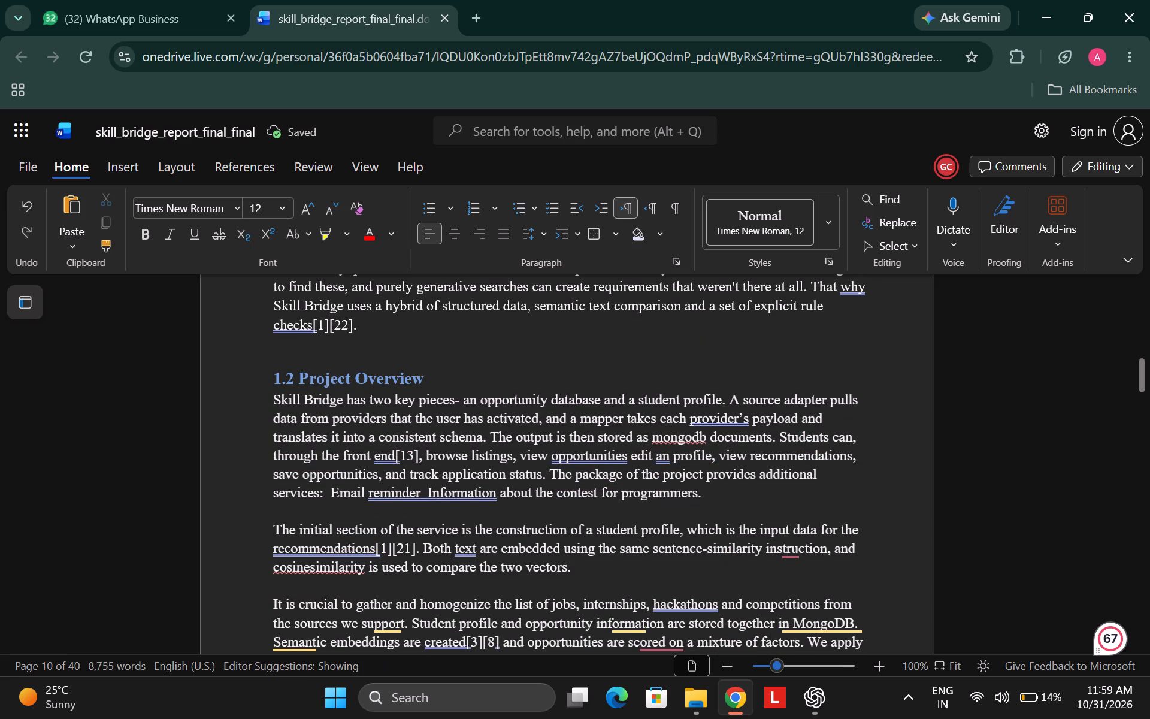
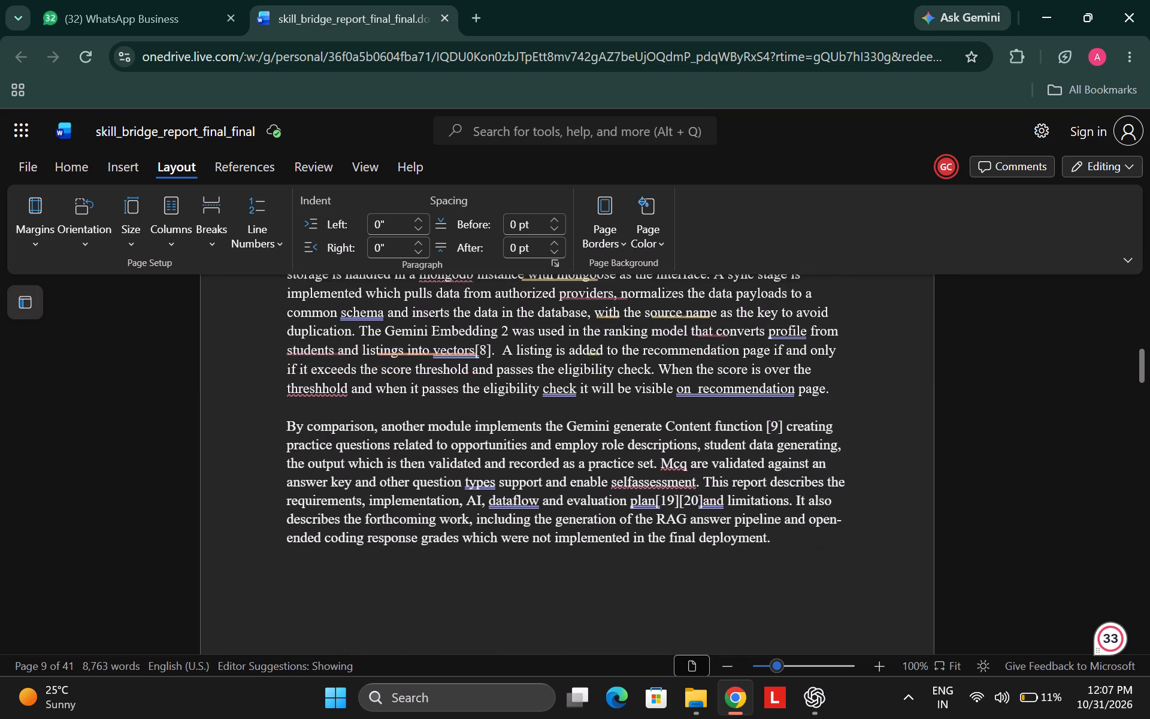
scroll(452, 507, "up", 2)
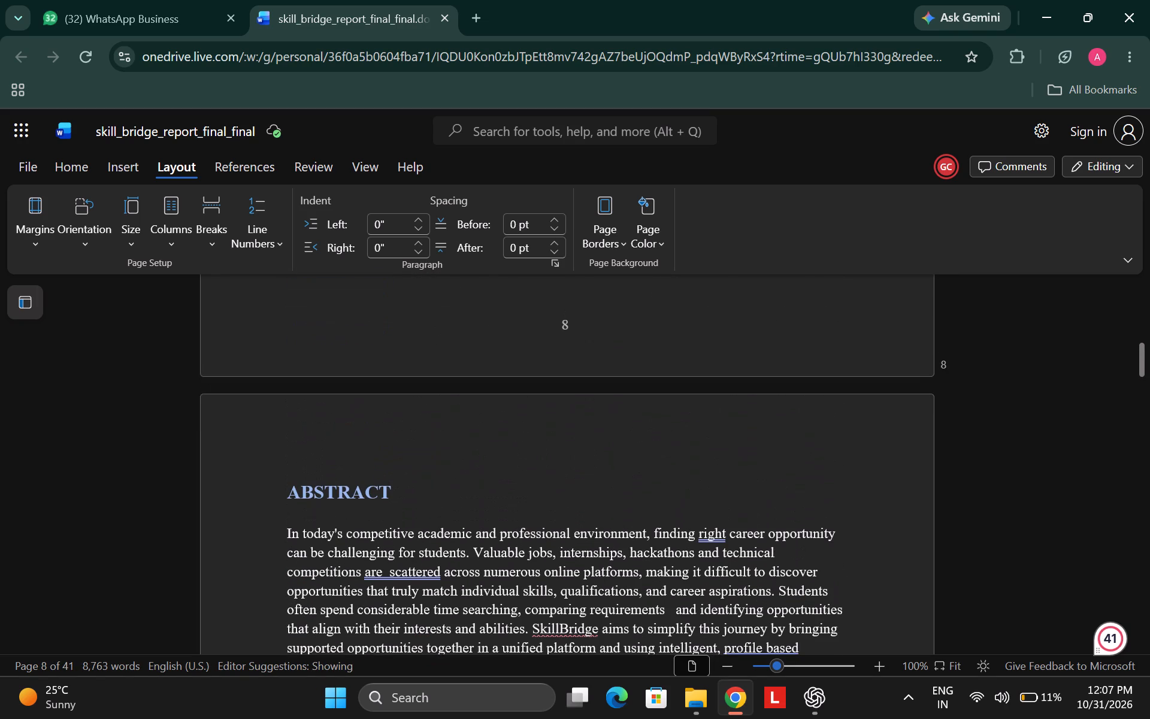
scroll(452, 507, "down", 2)
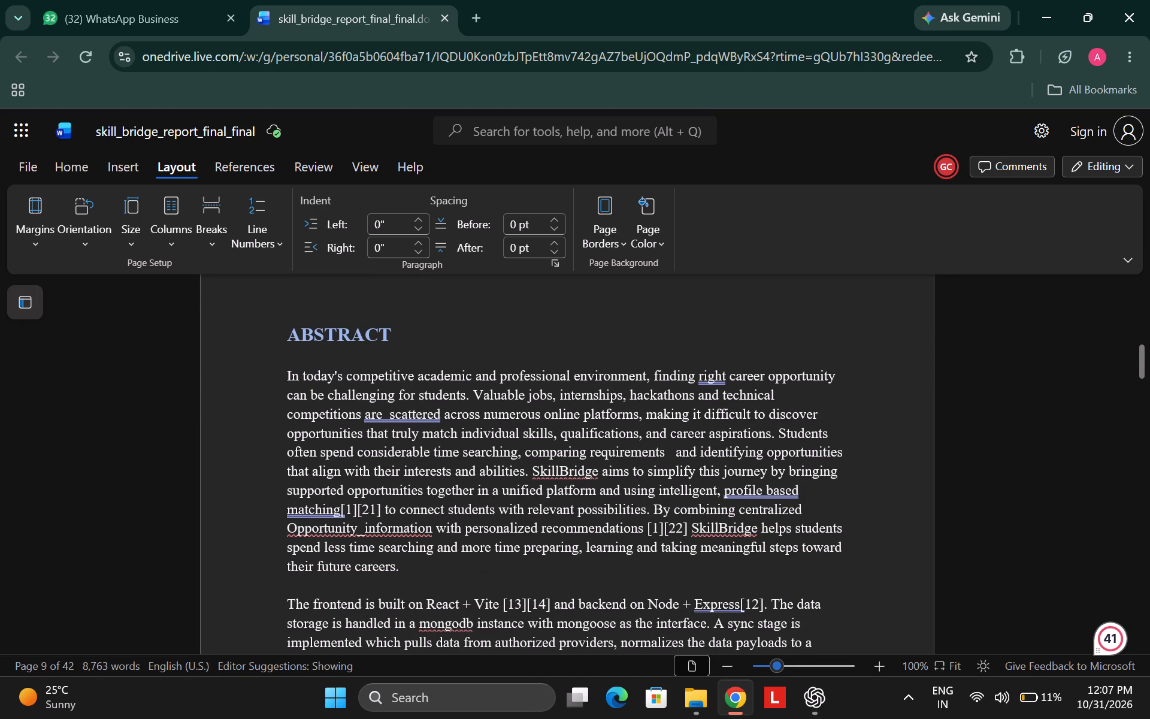
scroll(452, 507, "up", 1)
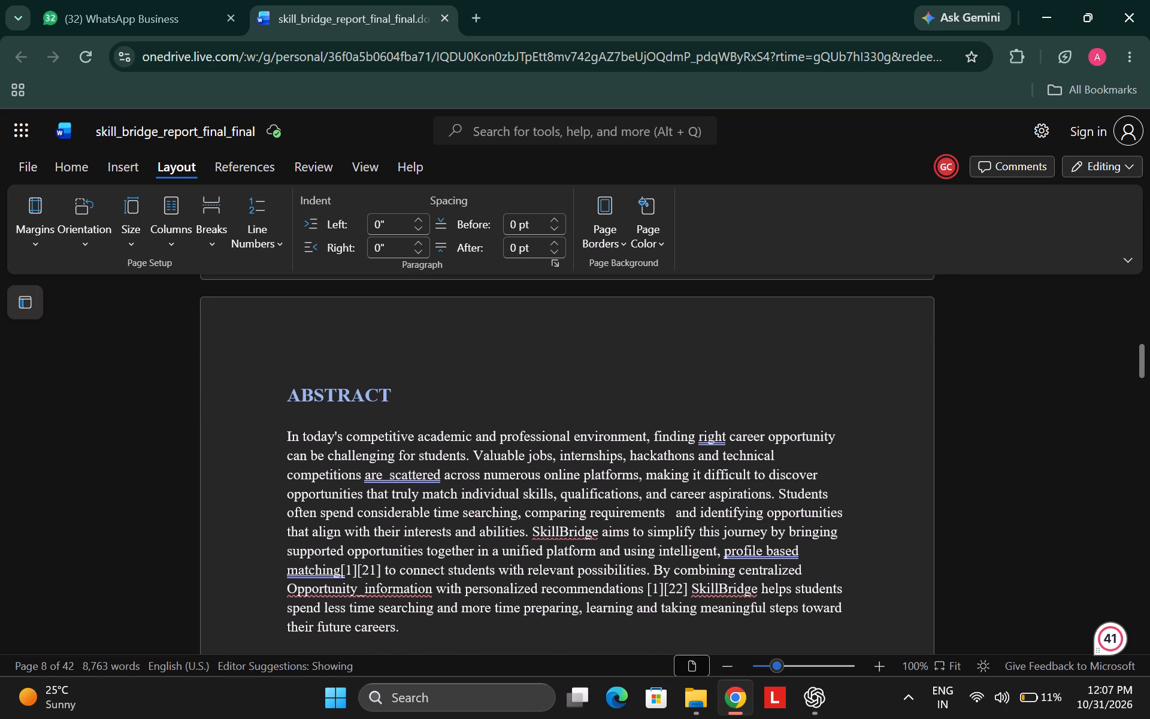
scroll(452, 507, "down", 1)
scroll(452, 507, "up", 1)
scroll(452, 507, "down", 2)
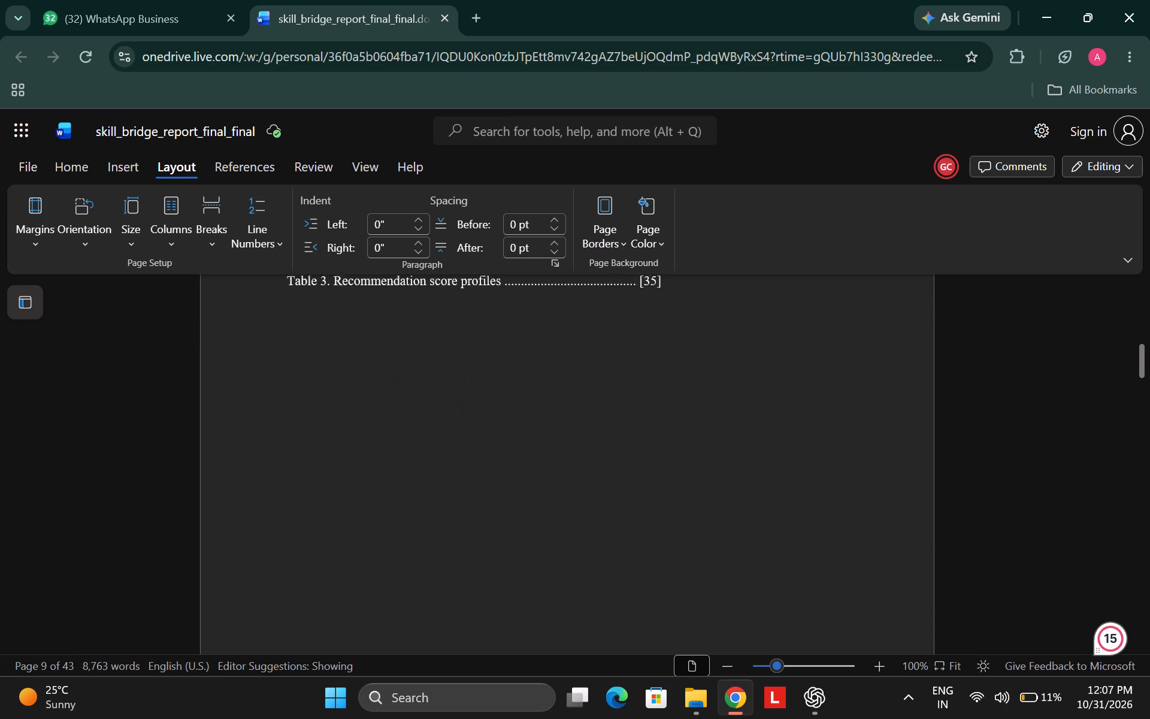
scroll(452, 507, "down", 4)
scroll(452, 507, "up", 13)
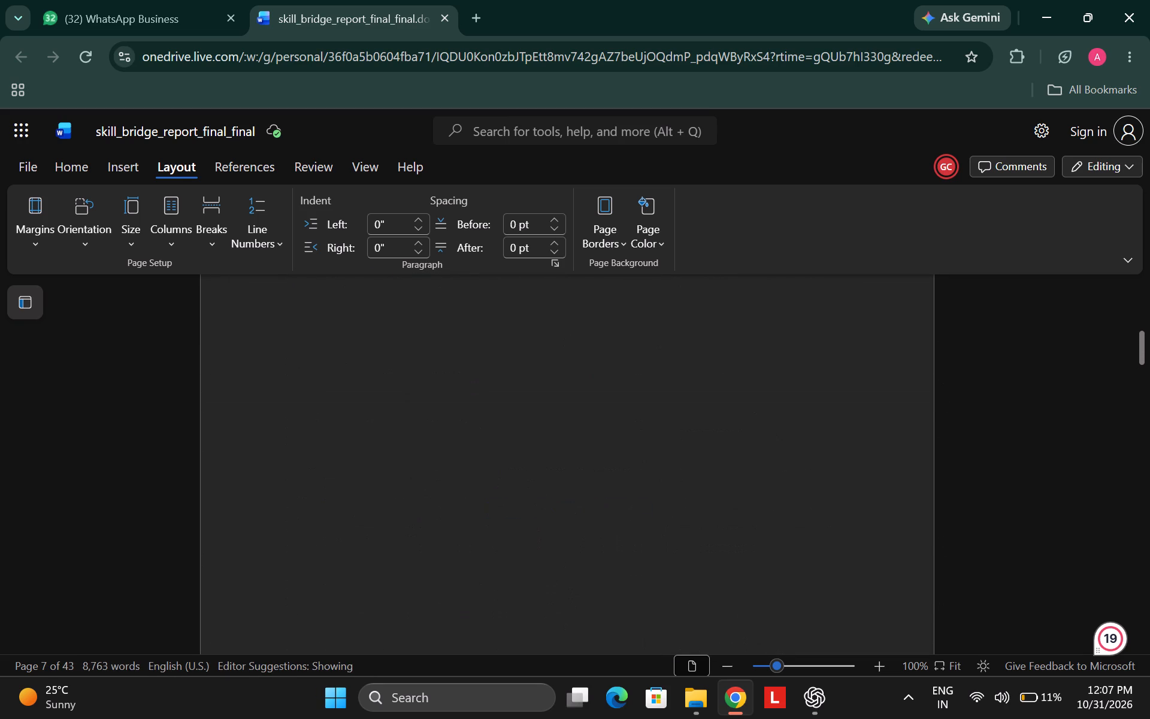
Remove the leading space before the Figure 8 entry in the List of Figures so it aligns with the other entries.
scroll(452, 507, "down", 7)
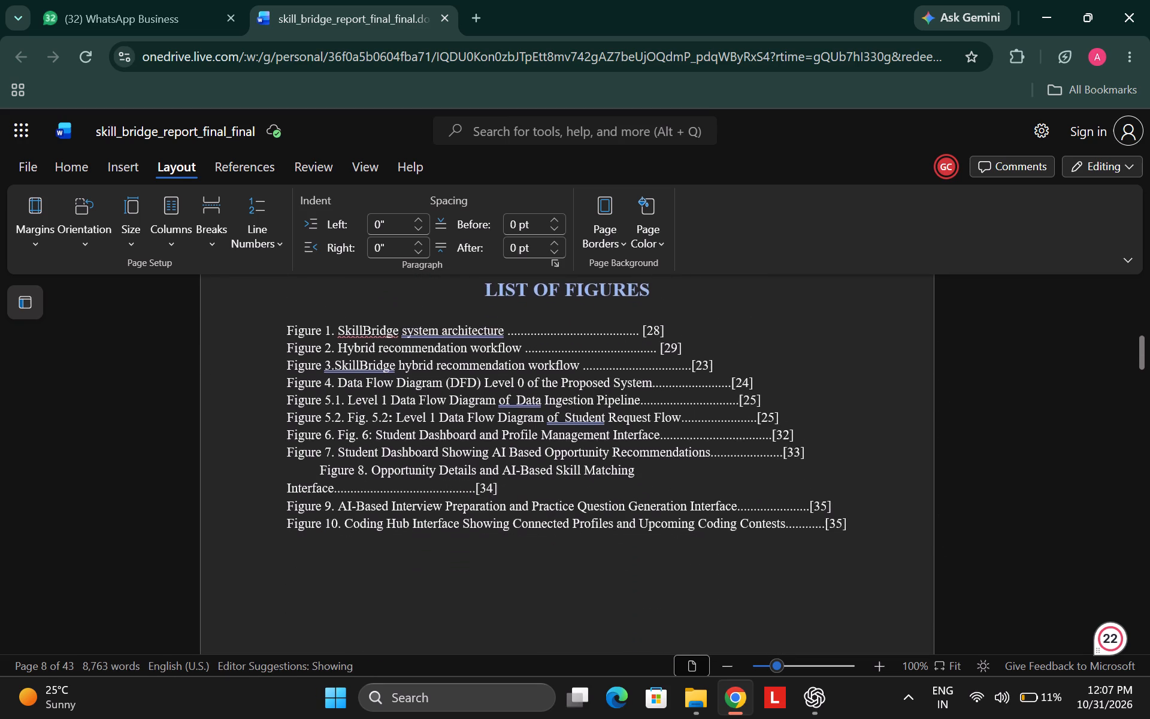
scroll(452, 507, "down", 1)
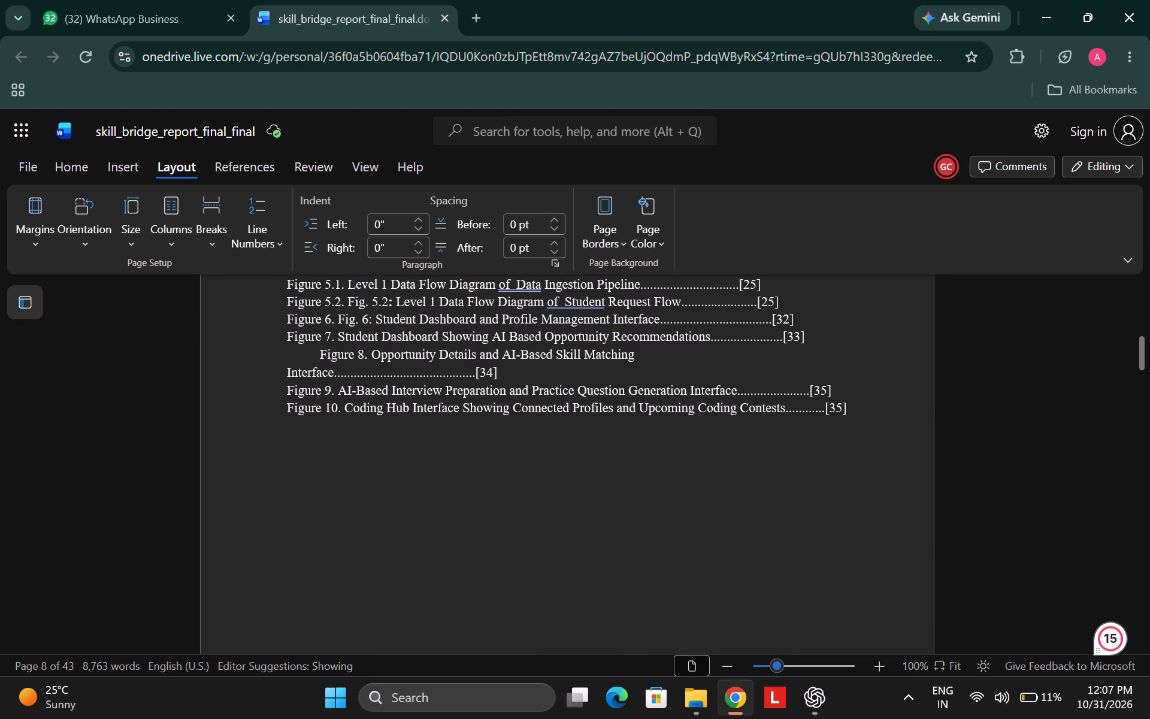
left_click(322, 355)
key("BackSpace")
key("BackSpace")
key("BackSpace")
key("BackSpace")
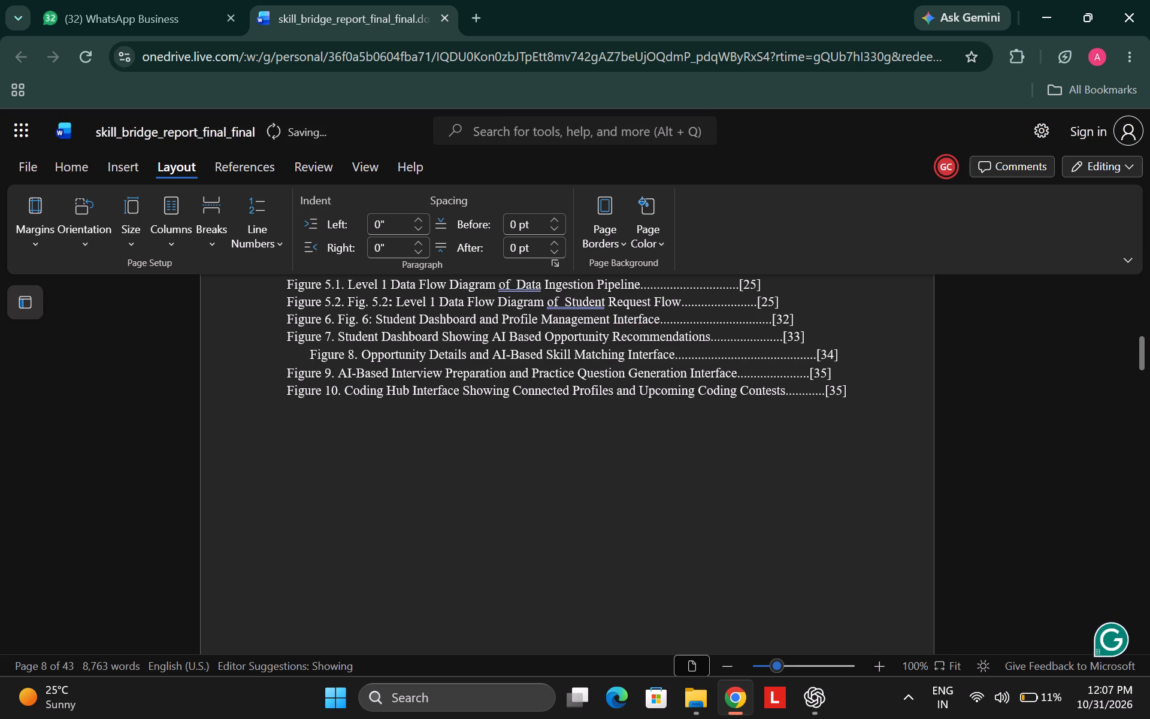
key("BackSpace")
key("BackSpace")
key("BackSpace")
key("BackSpace")
key("BackSpace")
key("BackSpace")
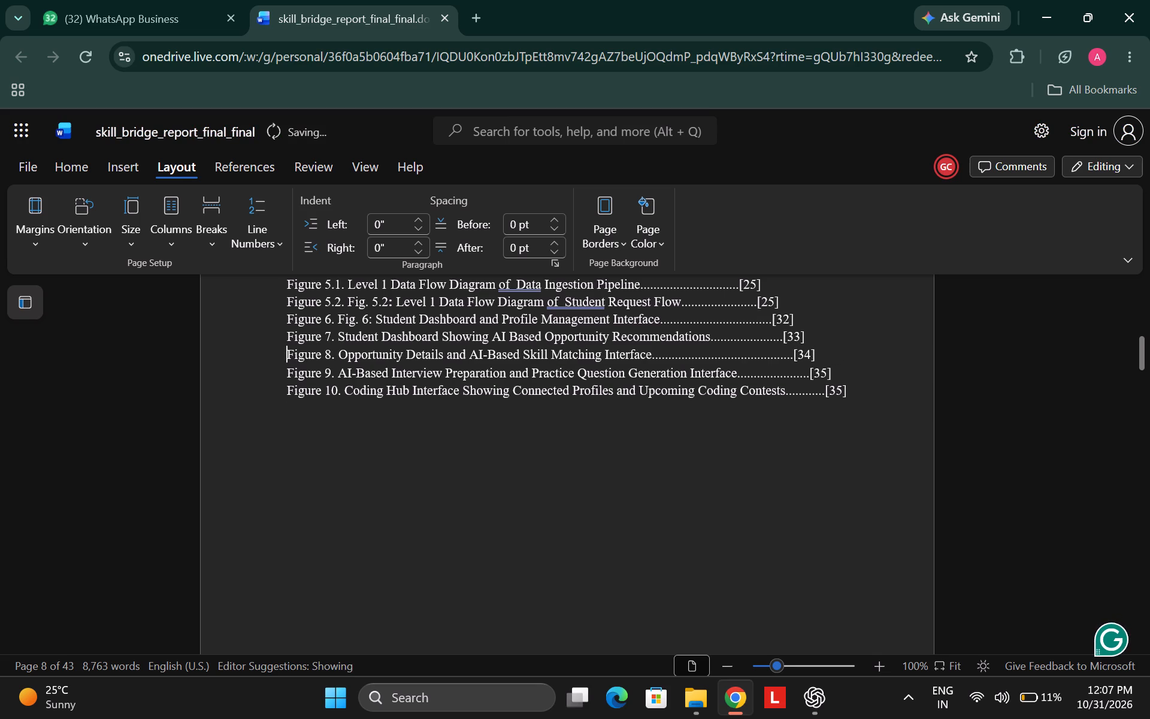
Examine the layout of the table of contents and the cover page, including where the cover's date line falls.
scroll(446, 491, "up", 6)
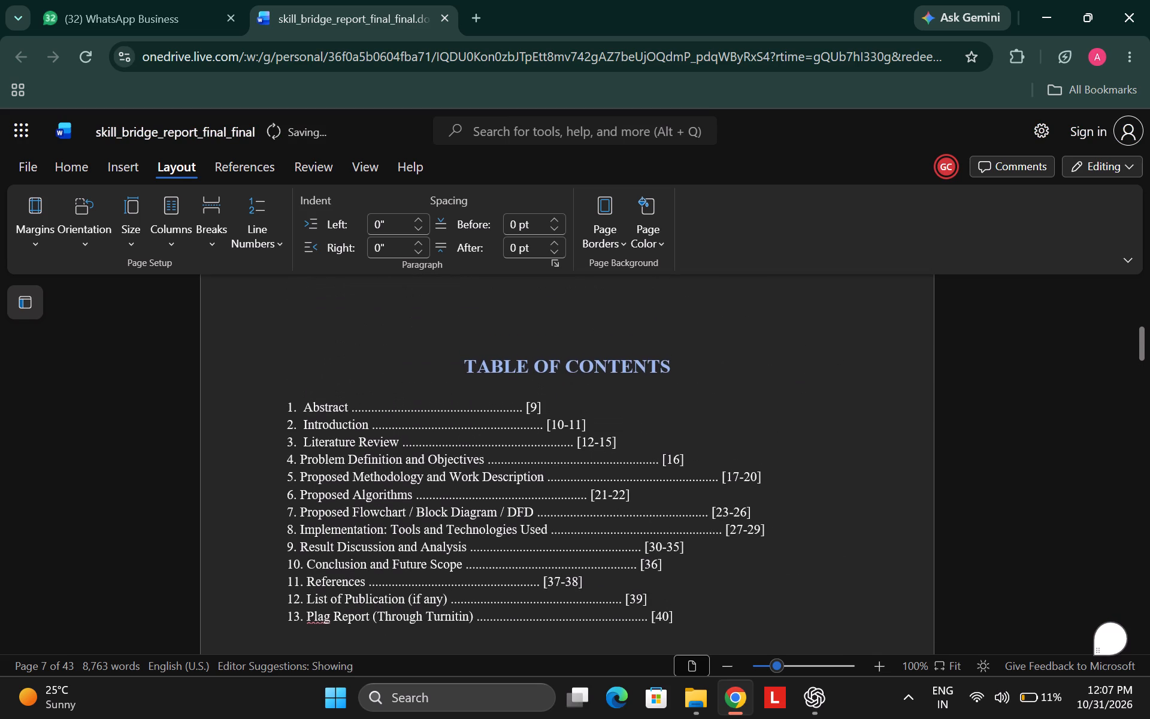
scroll(446, 491, "up", 14)
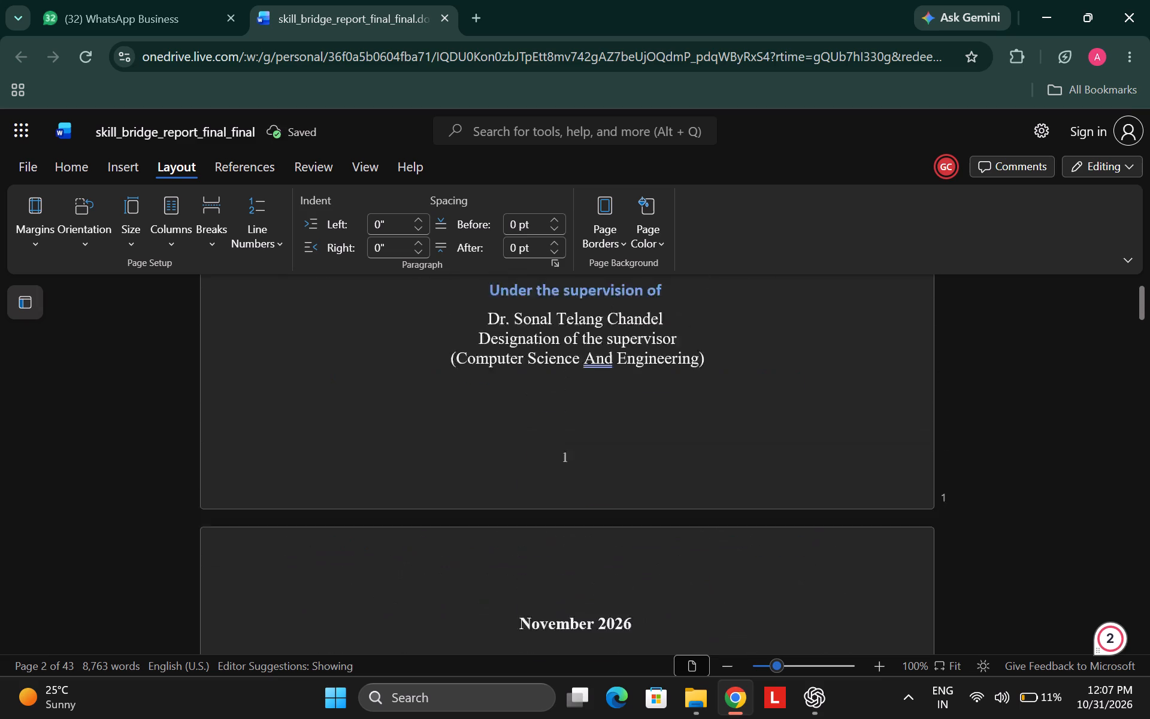
scroll(446, 491, "up", 5)
scroll(446, 491, "down", 2)
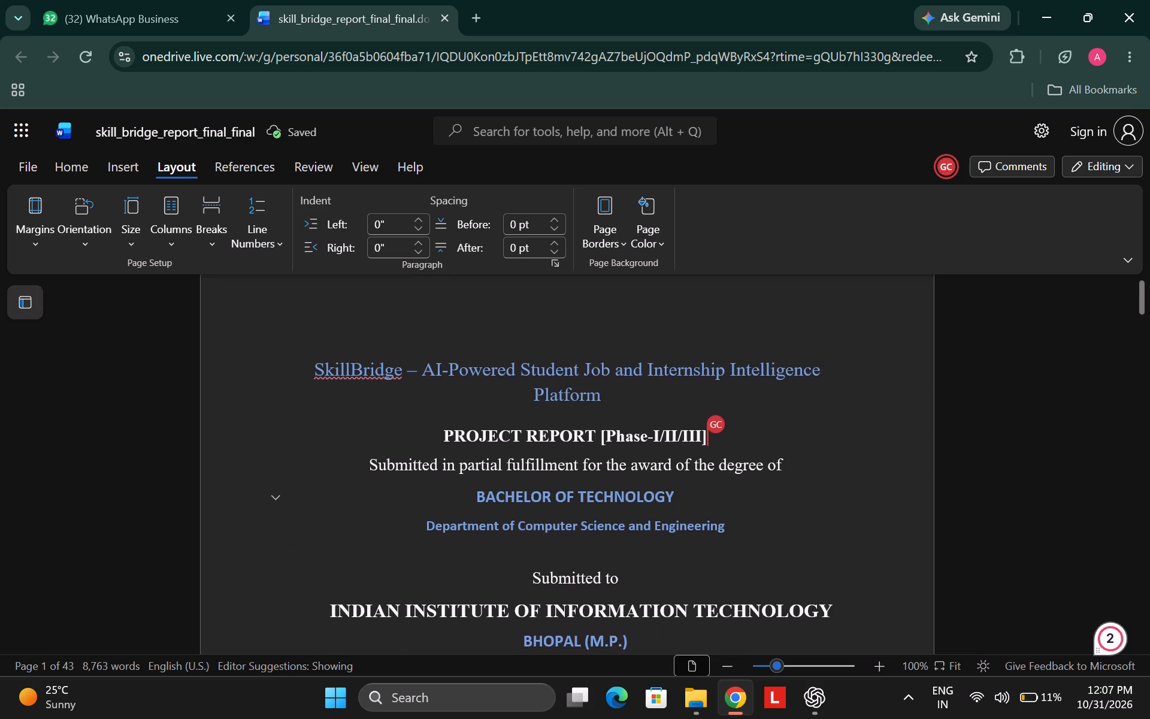
scroll(446, 491, "down", 4)
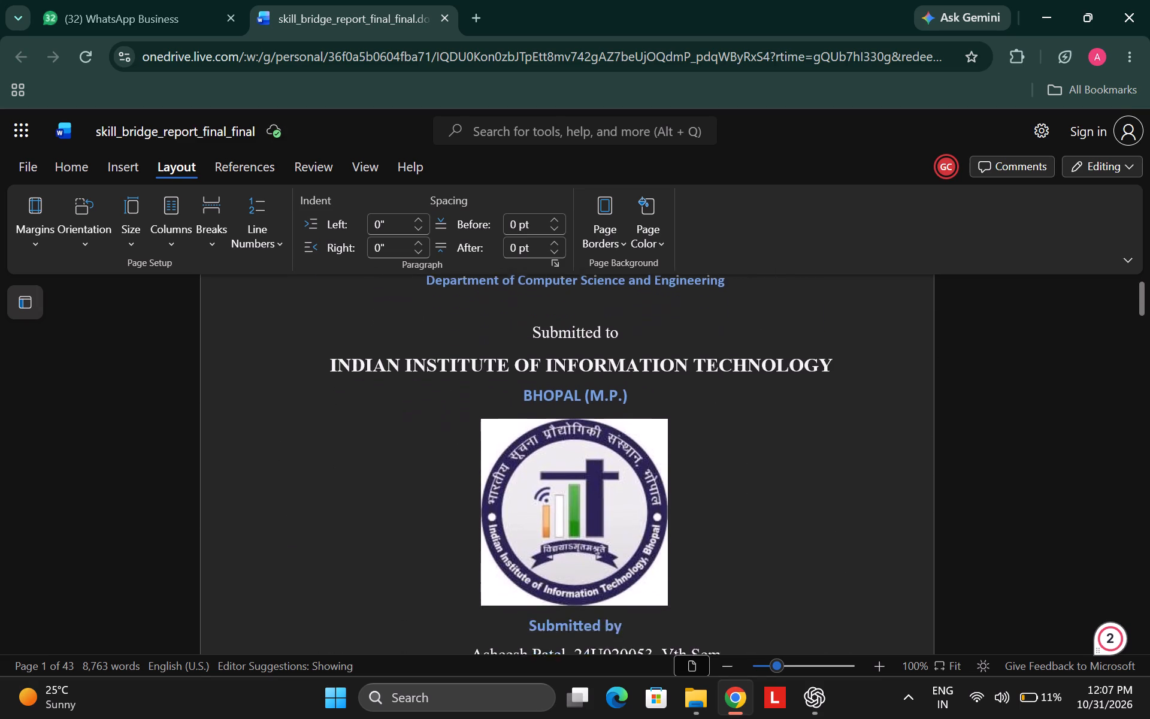
scroll(446, 491, "down", 3)
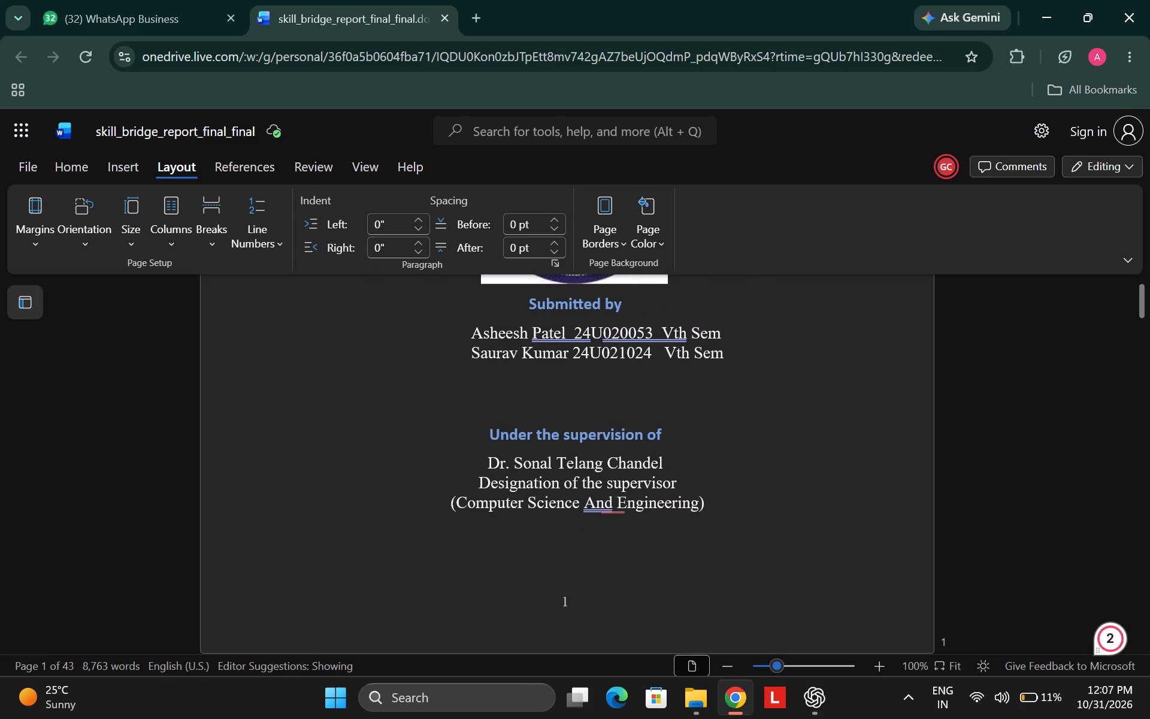
scroll(604, 578, "down", 1)
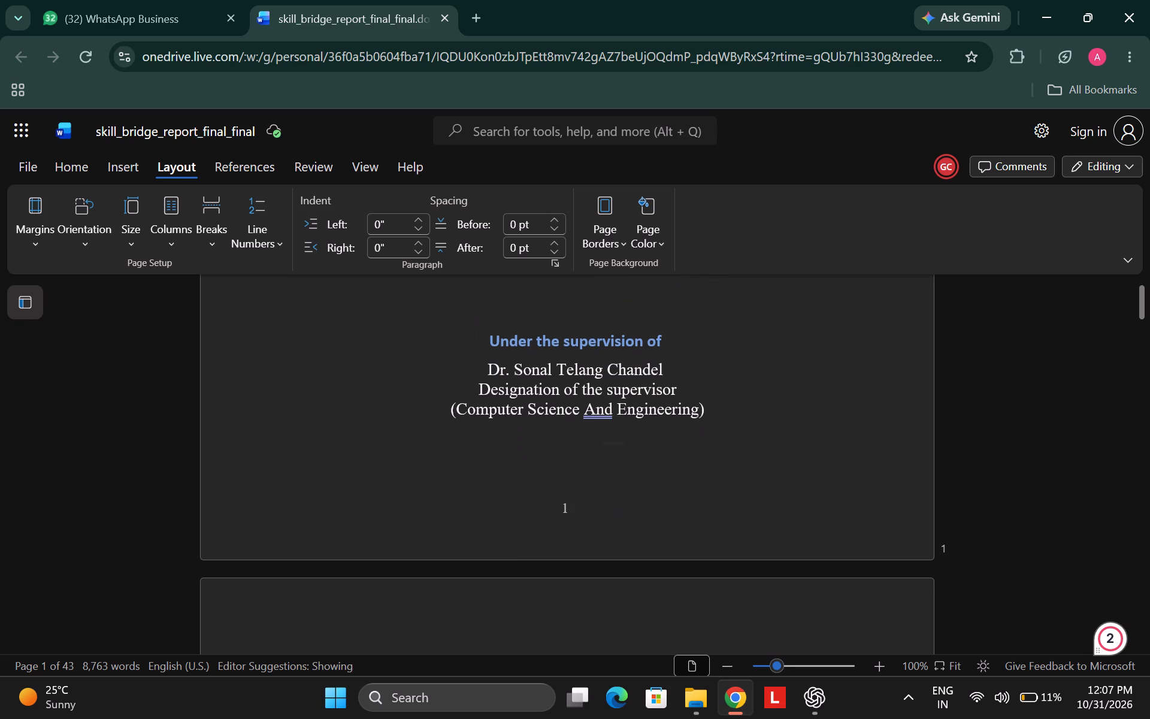
scroll(604, 578, "down", 3)
scroll(604, 578, "up", 1)
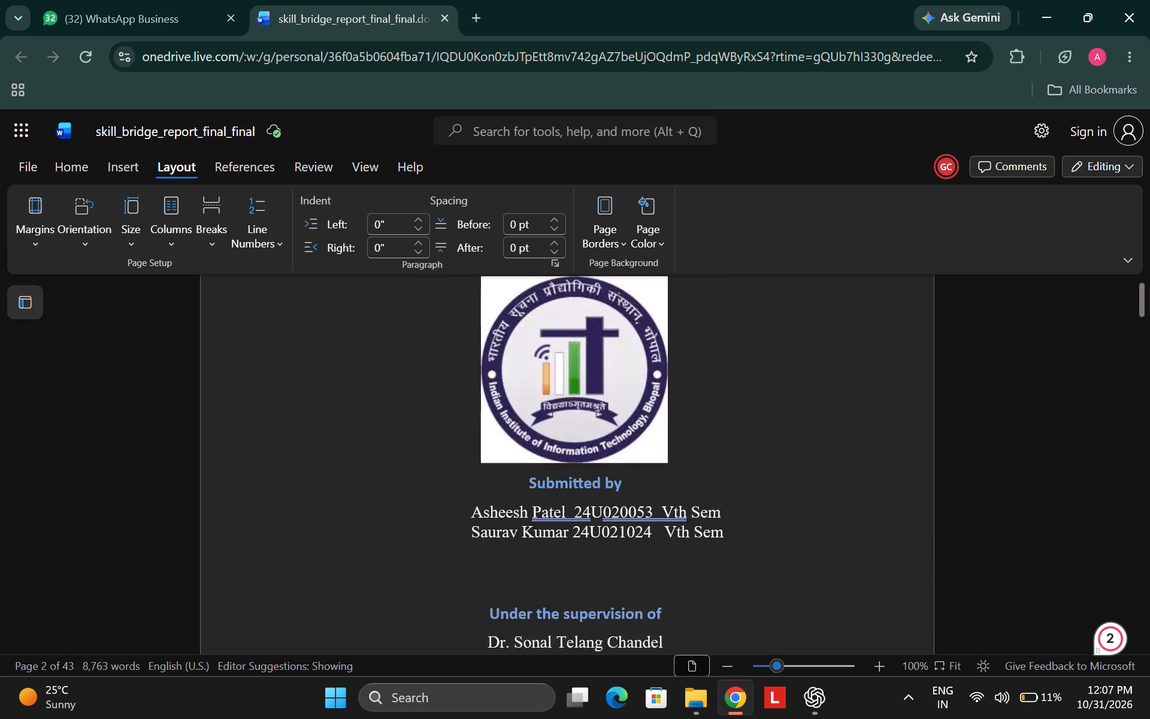
scroll(604, 578, "up", 1)
scroll(604, 578, "down", 1)
scroll(604, 578, "up", 1)
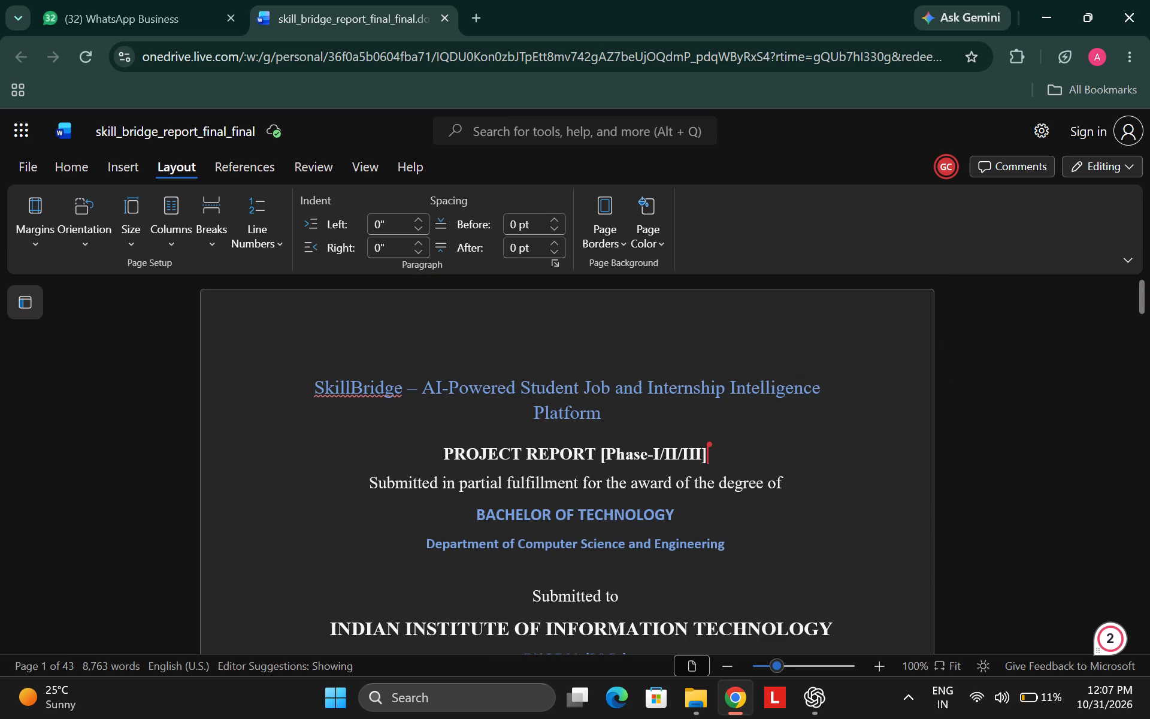
scroll(604, 578, "down", 2)
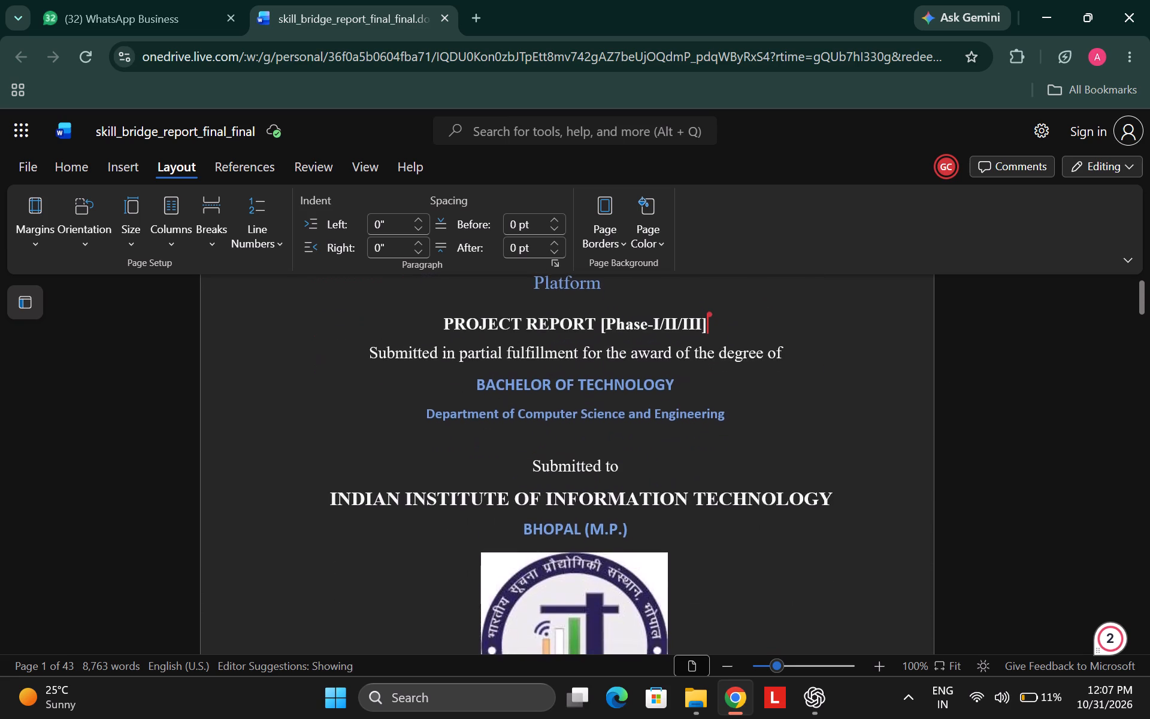
scroll(604, 578, "up", 3)
Remove the extra blank line above "Under the supervision of" on the cover page and clear that line's left indent.
scroll(604, 578, "down", 3)
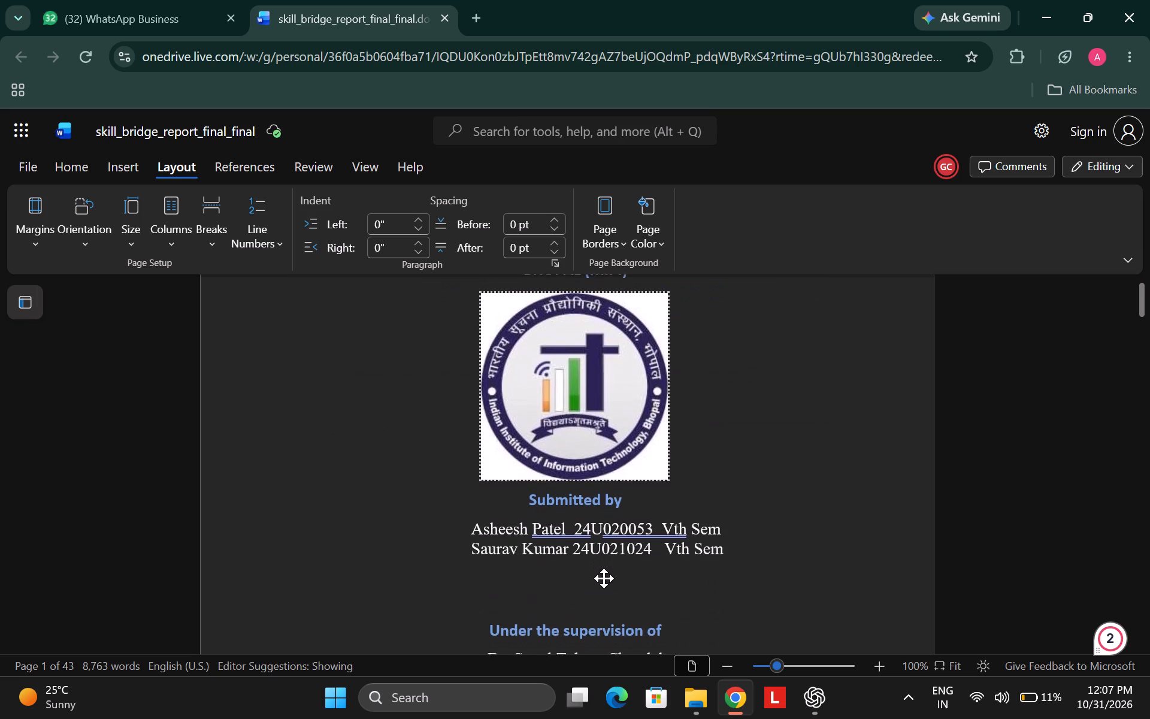
left_click(490, 629)
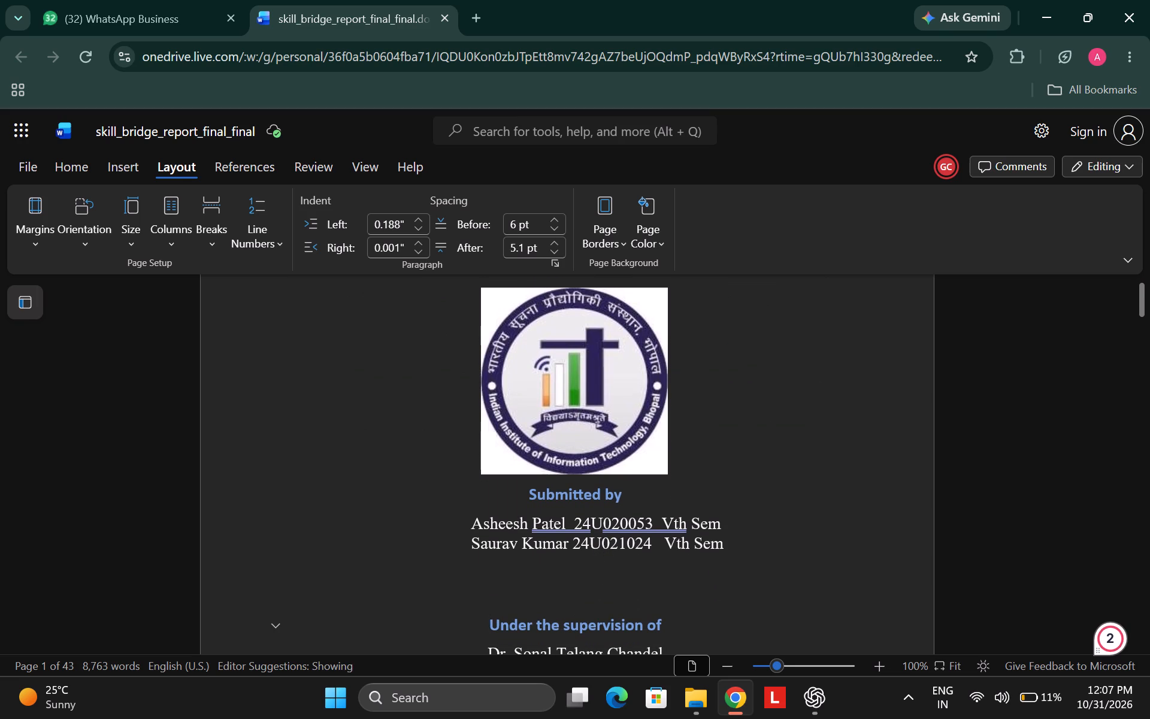
key("BackSpace")
key("BackSpace")
key("BackSpace")
key("BackSpace")
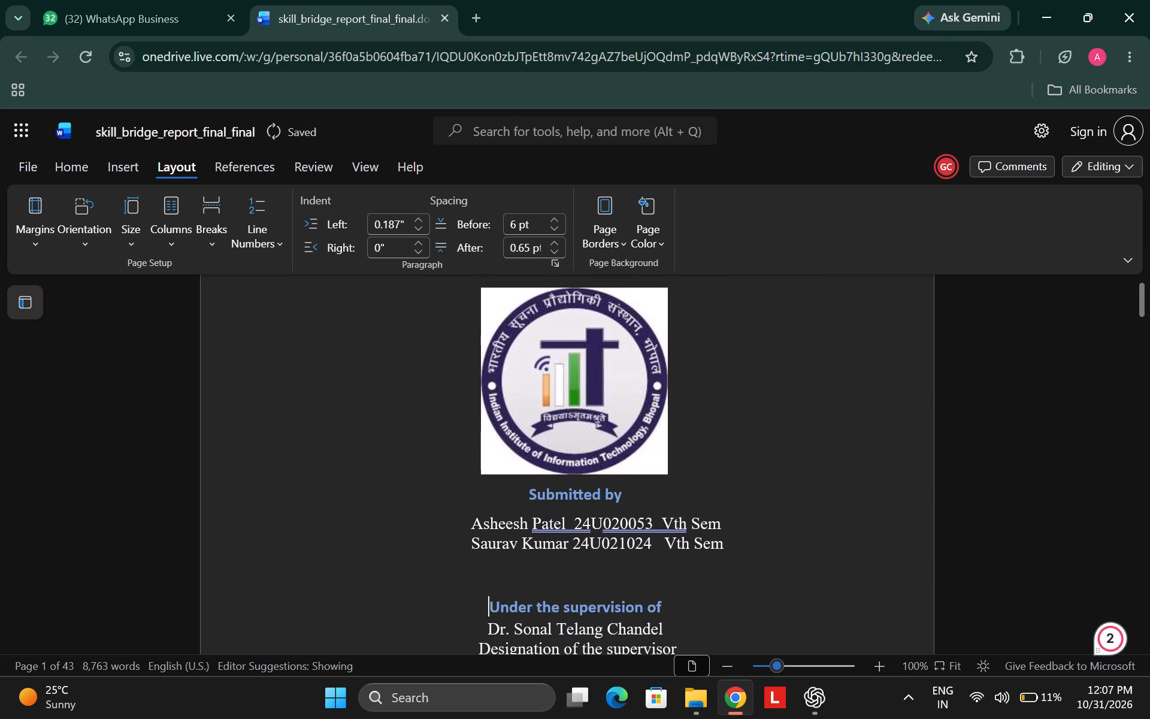
key("BackSpace")
Examine the layout of the lower cover page, the Certificate page and the Declaration page.
scroll(490, 629, "down", 2)
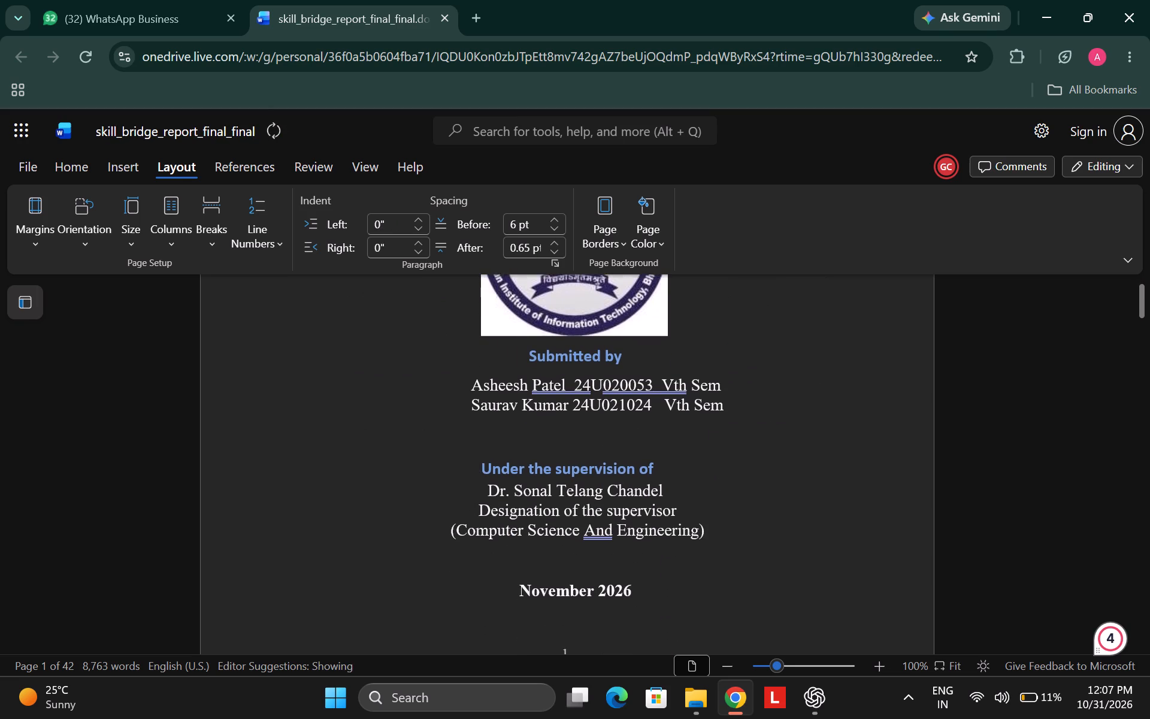
scroll(490, 629, "down", 3)
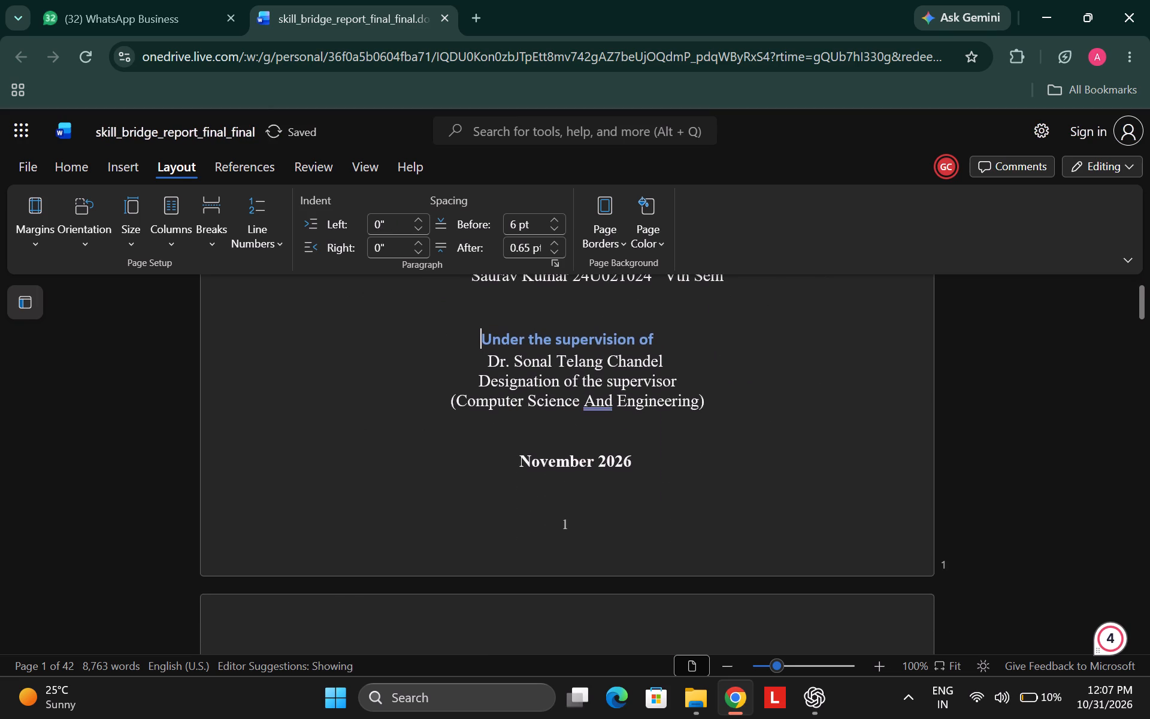
scroll(490, 629, "down", 3)
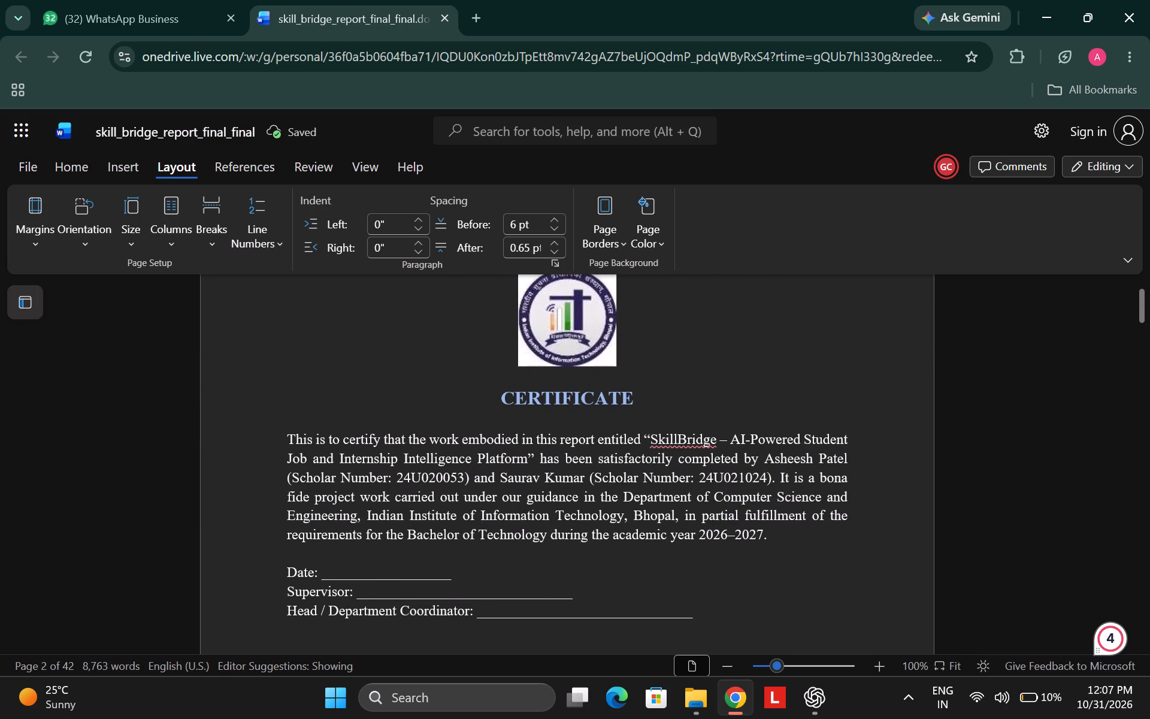
scroll(493, 718, "down", 2)
scroll(564, 554, "down", 4)
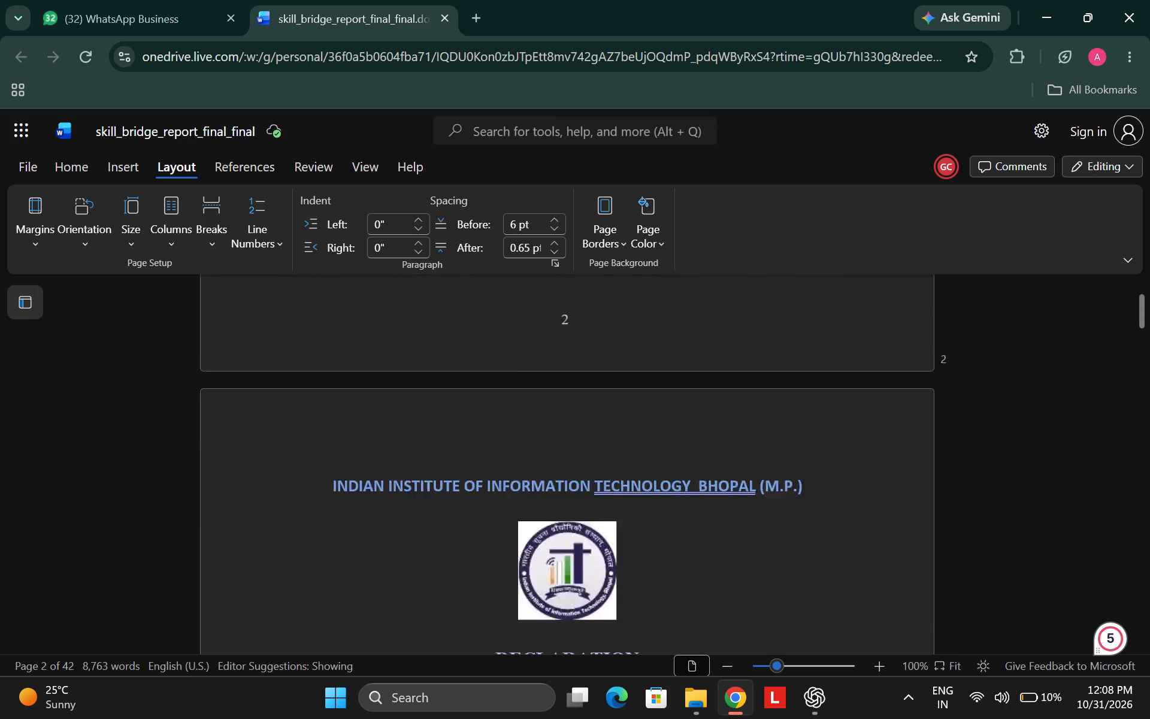
scroll(564, 554, "down", 1)
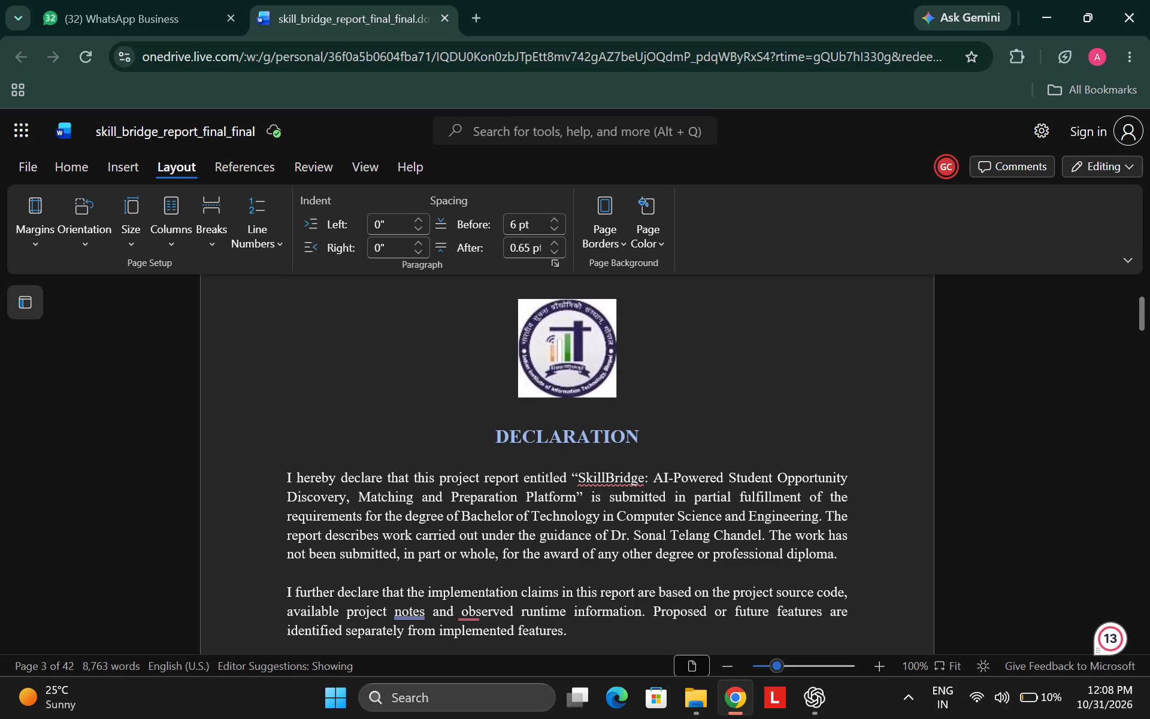
Examine the layout of the Declaration page, including its paragraphs, signature lines and the page end.
scroll(564, 554, "down", 1)
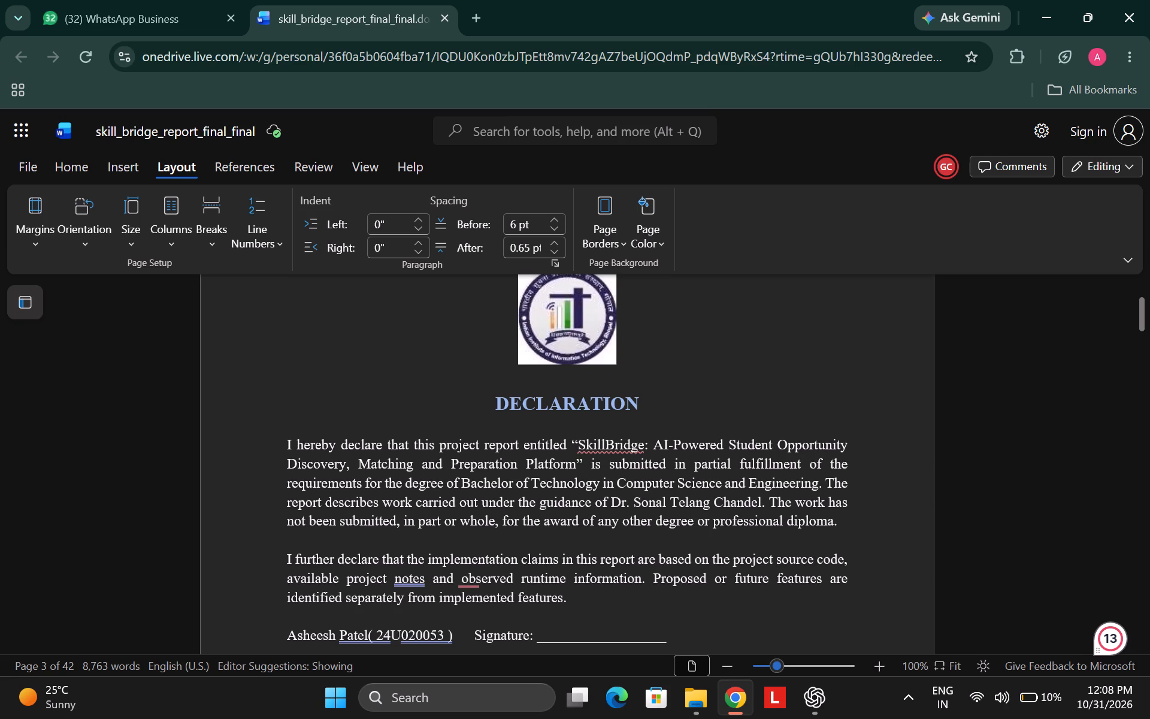
scroll(671, 461, "down", 1)
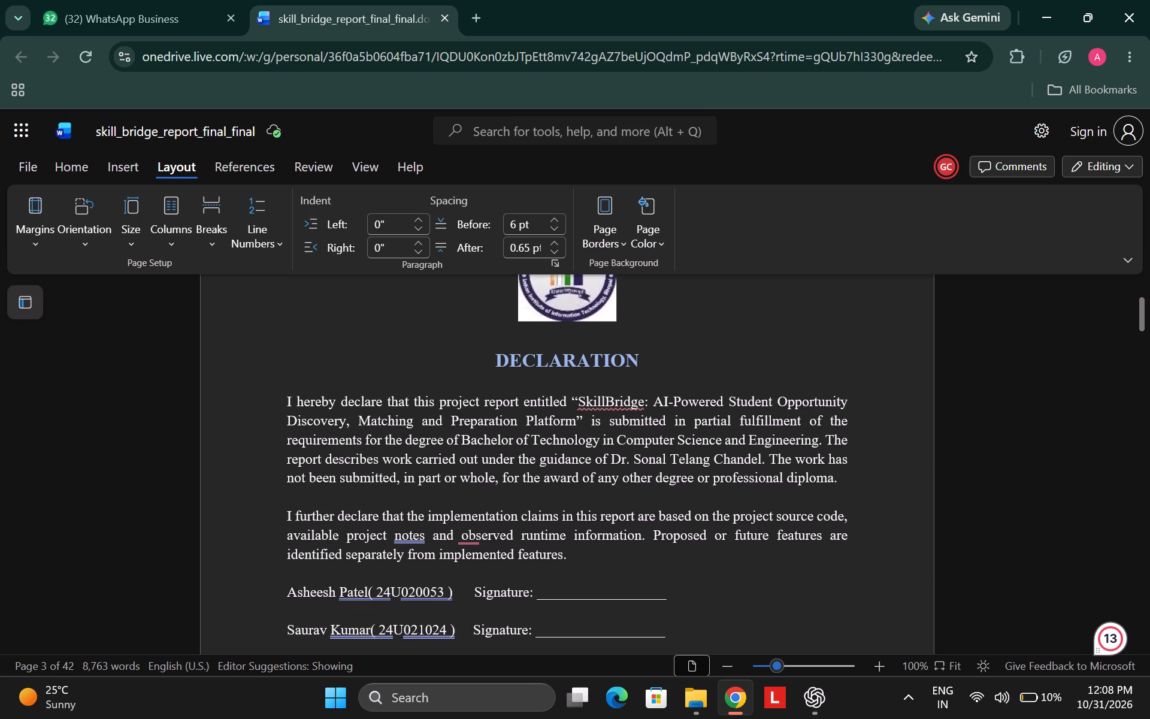
scroll(671, 461, "up", 2)
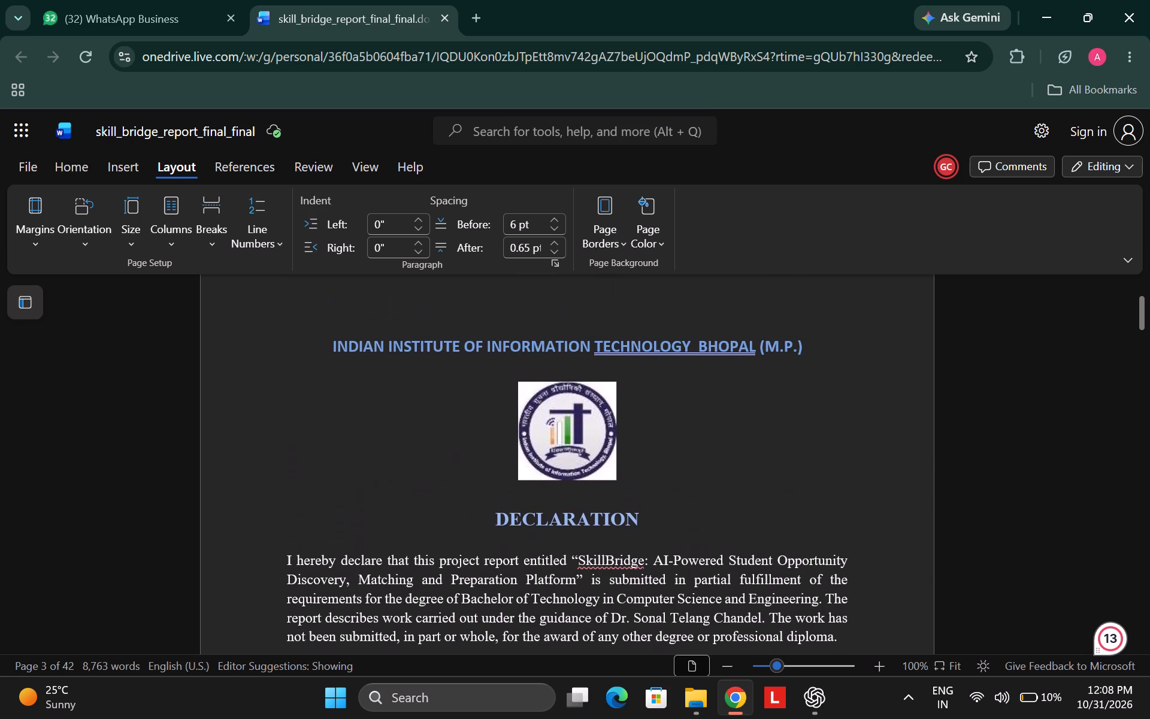
scroll(671, 461, "down", 3)
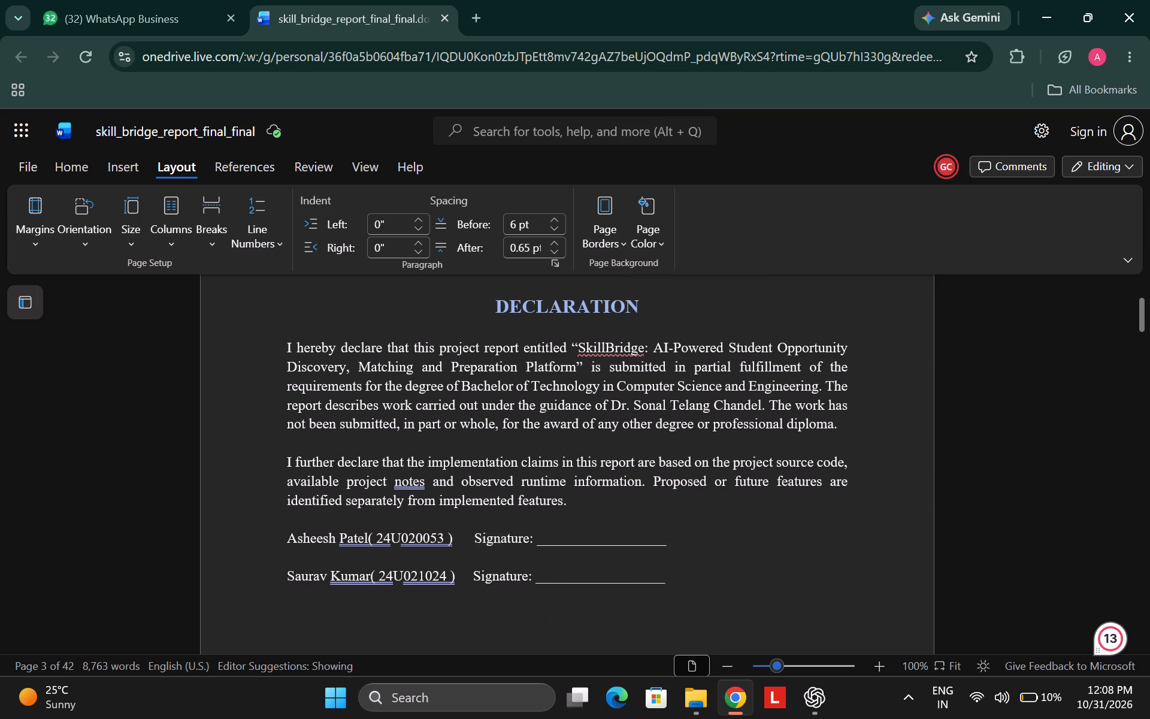
scroll(709, 455, "down", 3)
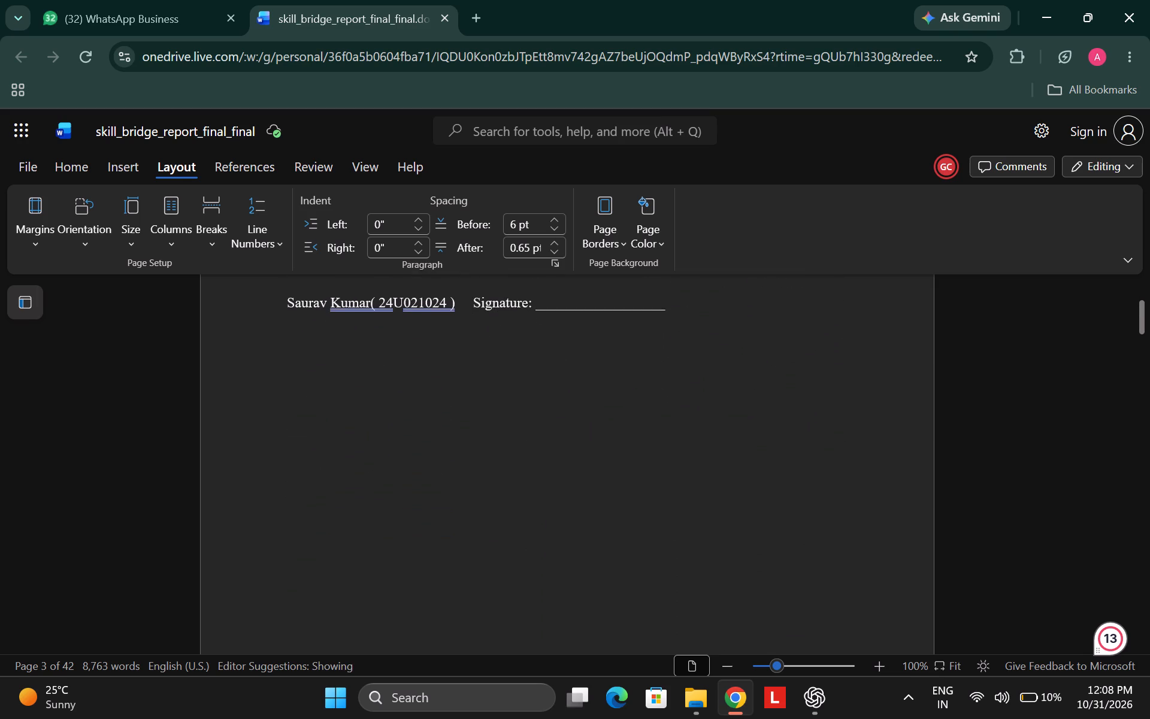
scroll(709, 455, "up", 1)
scroll(709, 455, "down", 2)
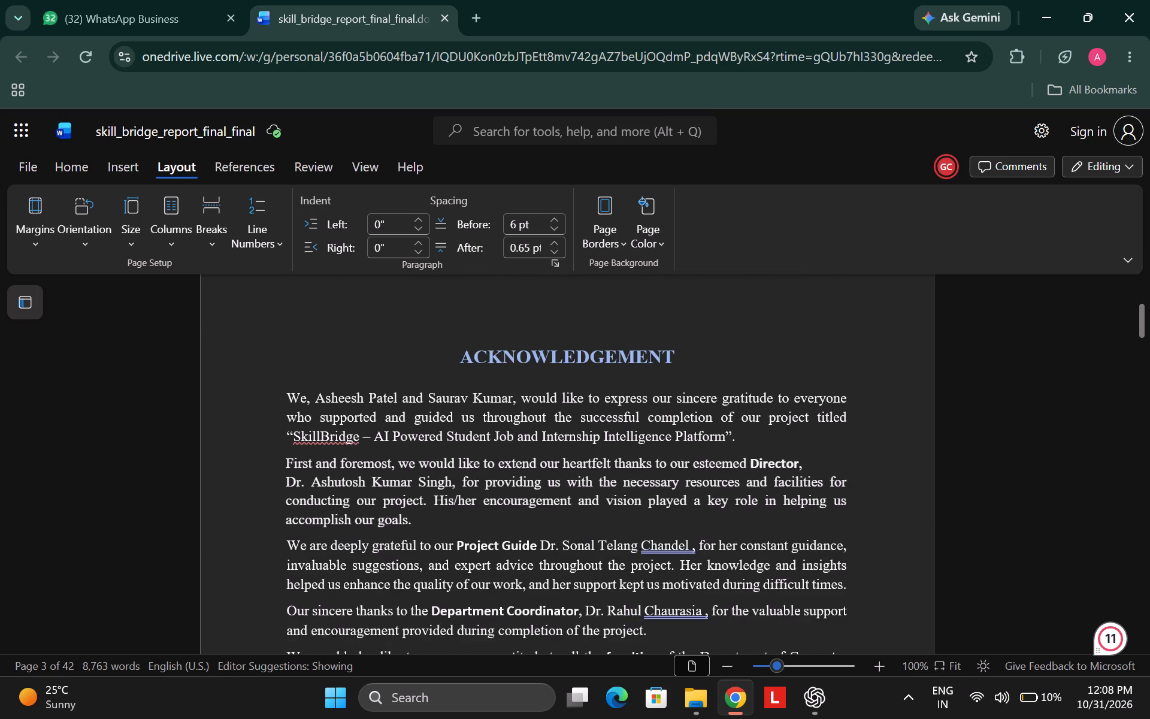
Examine the text alignment and page breaks of the Acknowledgement and Area of Work pages.
scroll(532, 428, "down", 1)
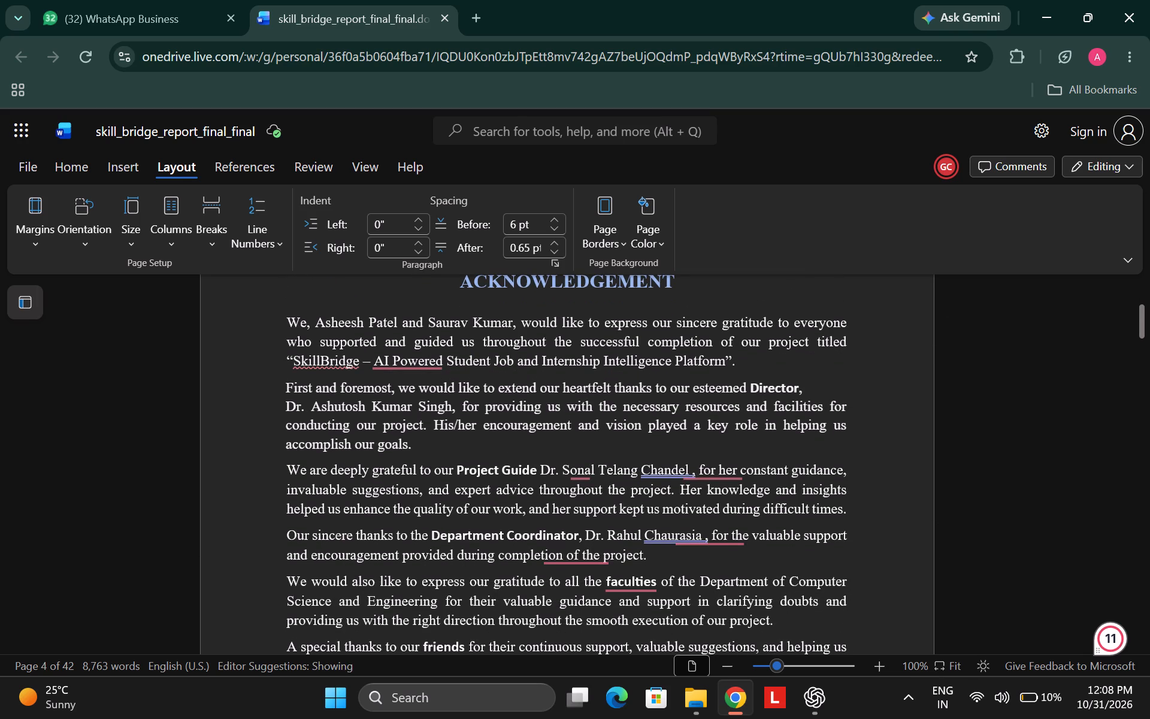
scroll(532, 428, "down", 2)
scroll(532, 428, "up", 1)
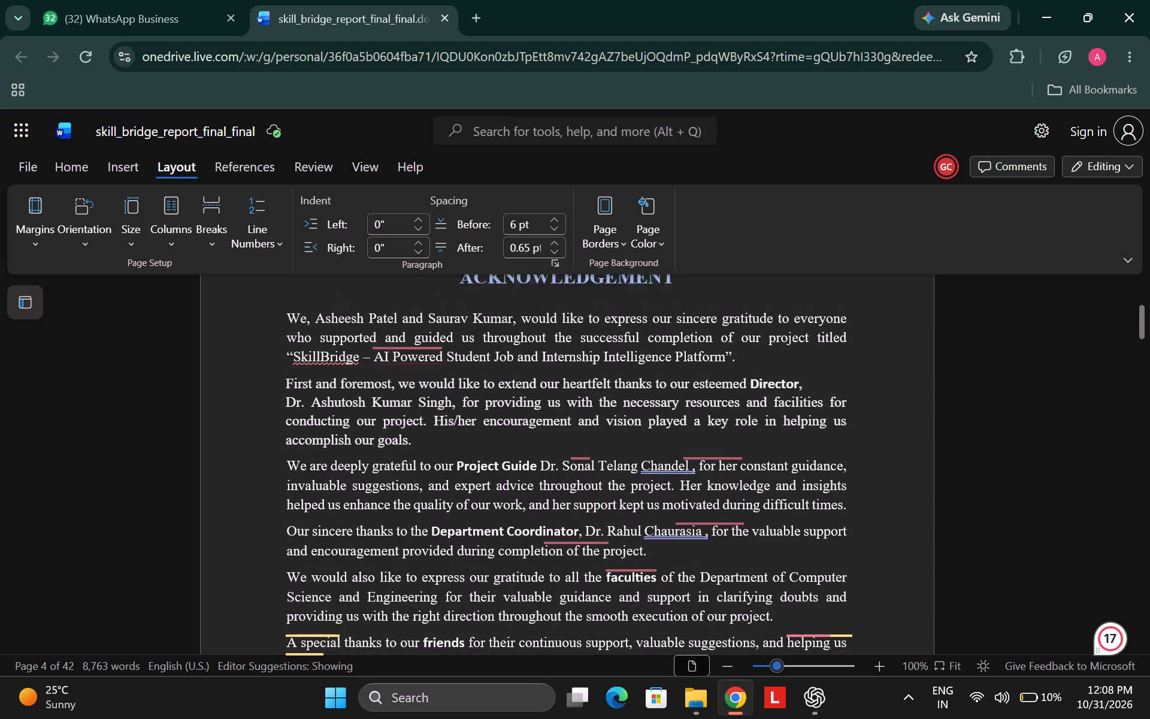
scroll(532, 428, "up", 2)
scroll(532, 428, "down", 2)
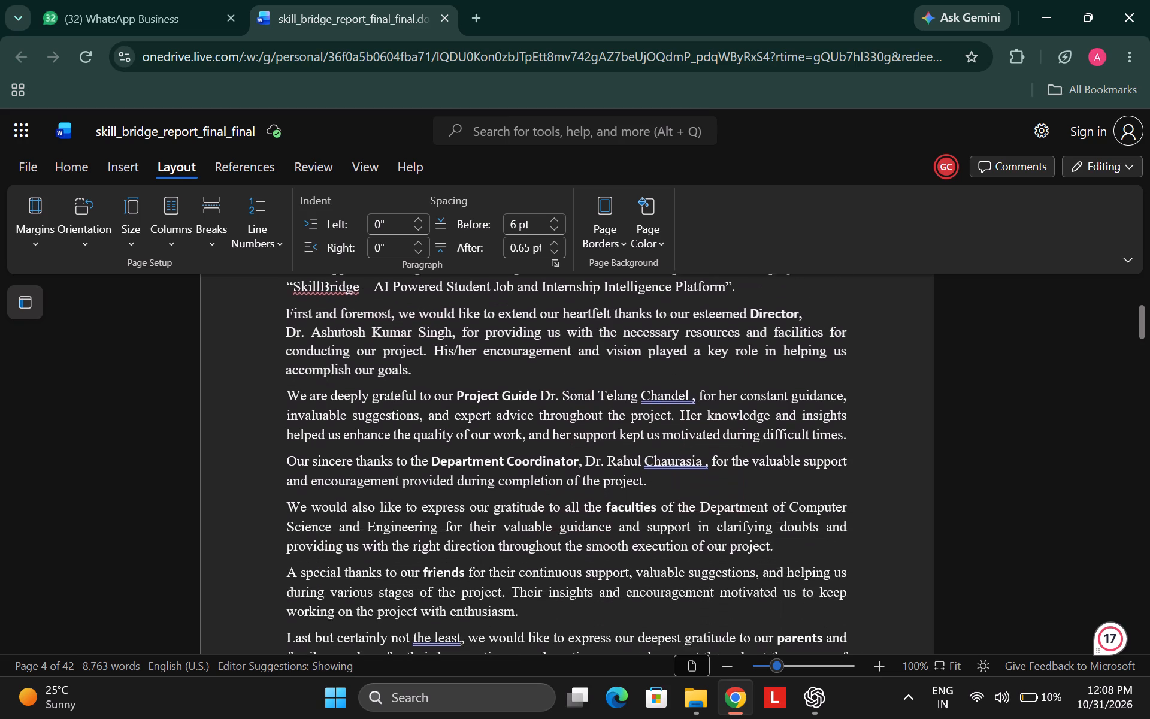
scroll(532, 428, "down", 3)
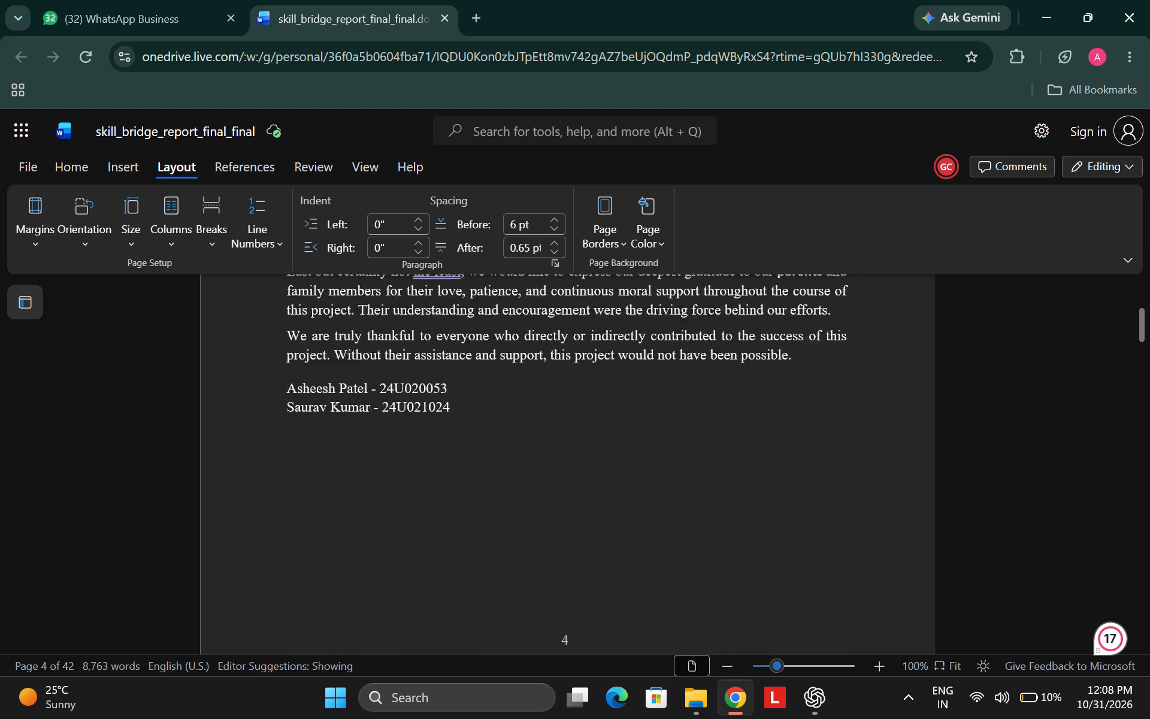
scroll(532, 428, "down", 3)
scroll(532, 428, "up", 1)
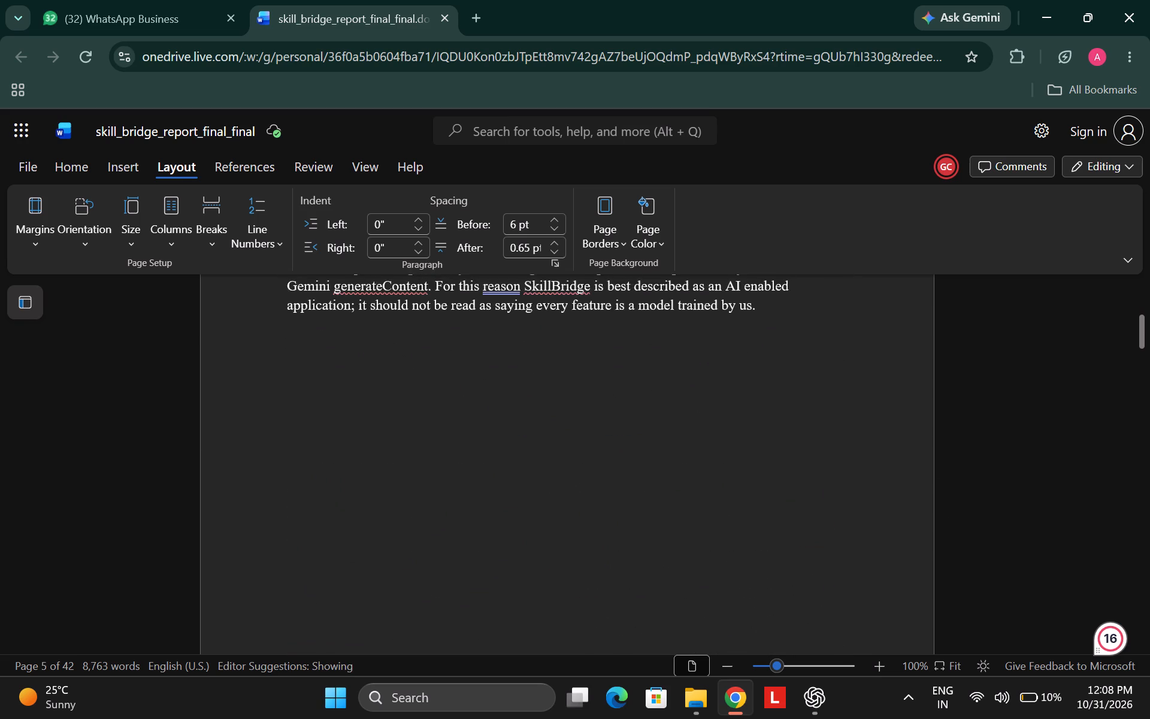
scroll(532, 428, "up", 2)
scroll(532, 428, "down", 1)
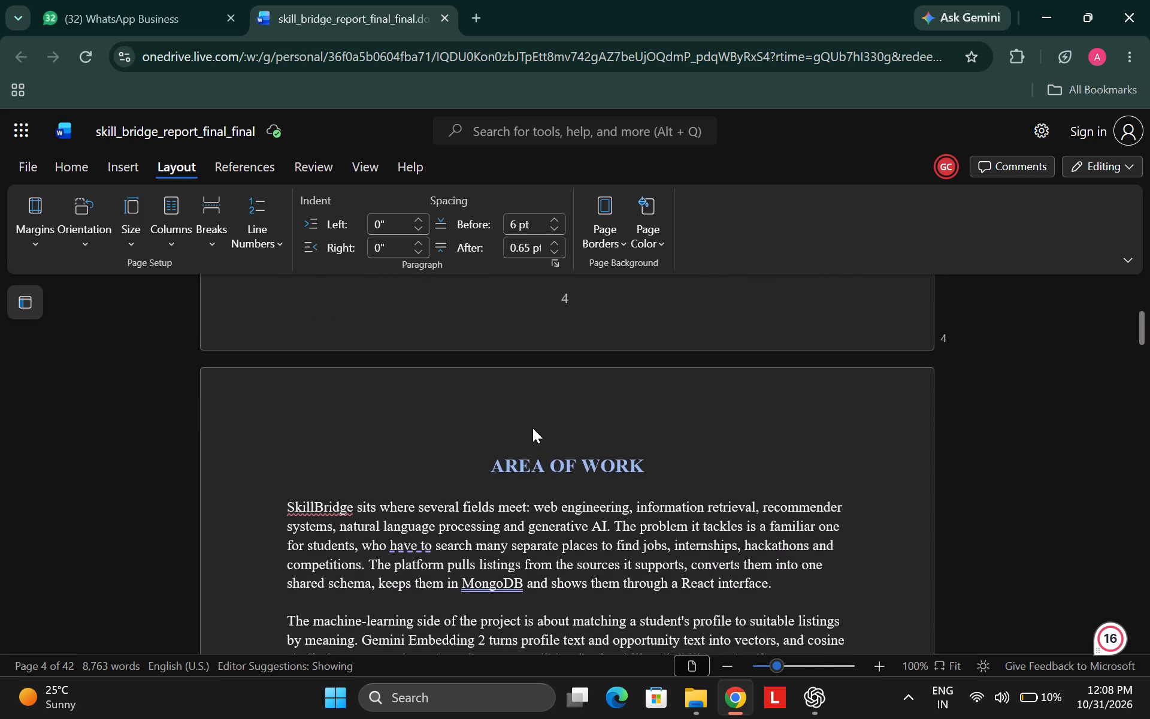
Examine the rest of the Area of Work page and the alignment of the Table of Contents entries.
scroll(532, 428, "down", 7)
scroll(532, 428, "up", 1)
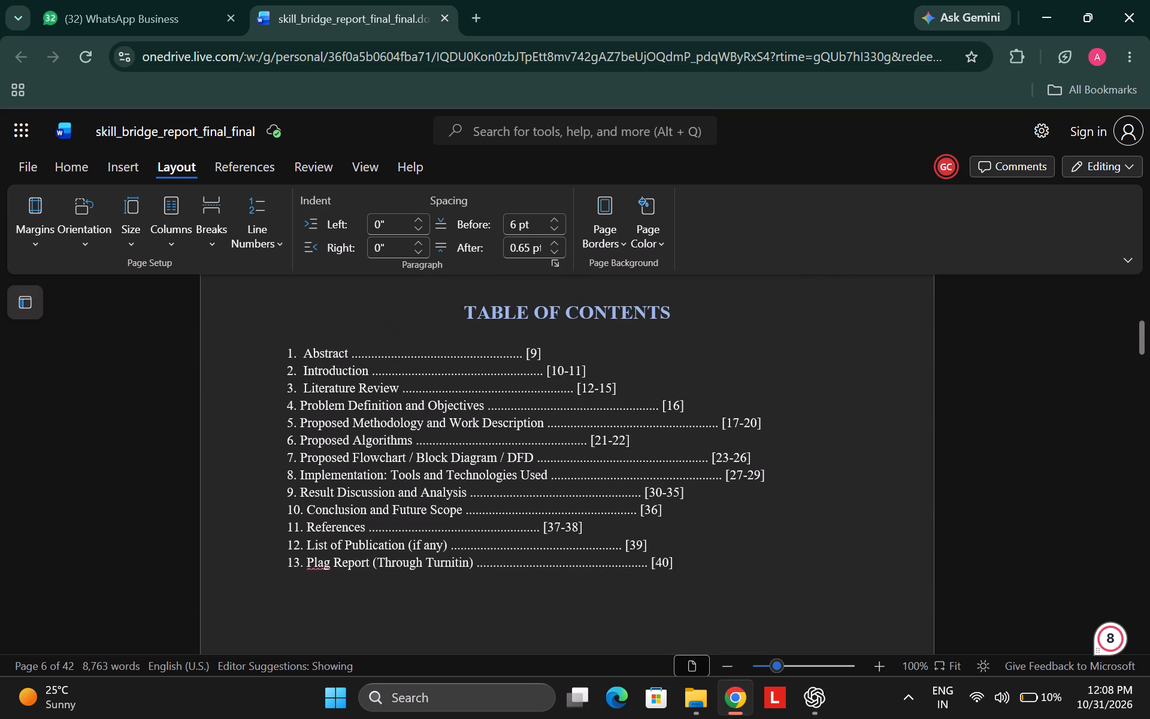
scroll(532, 428, "up", 1)
scroll(532, 428, "down", 1)
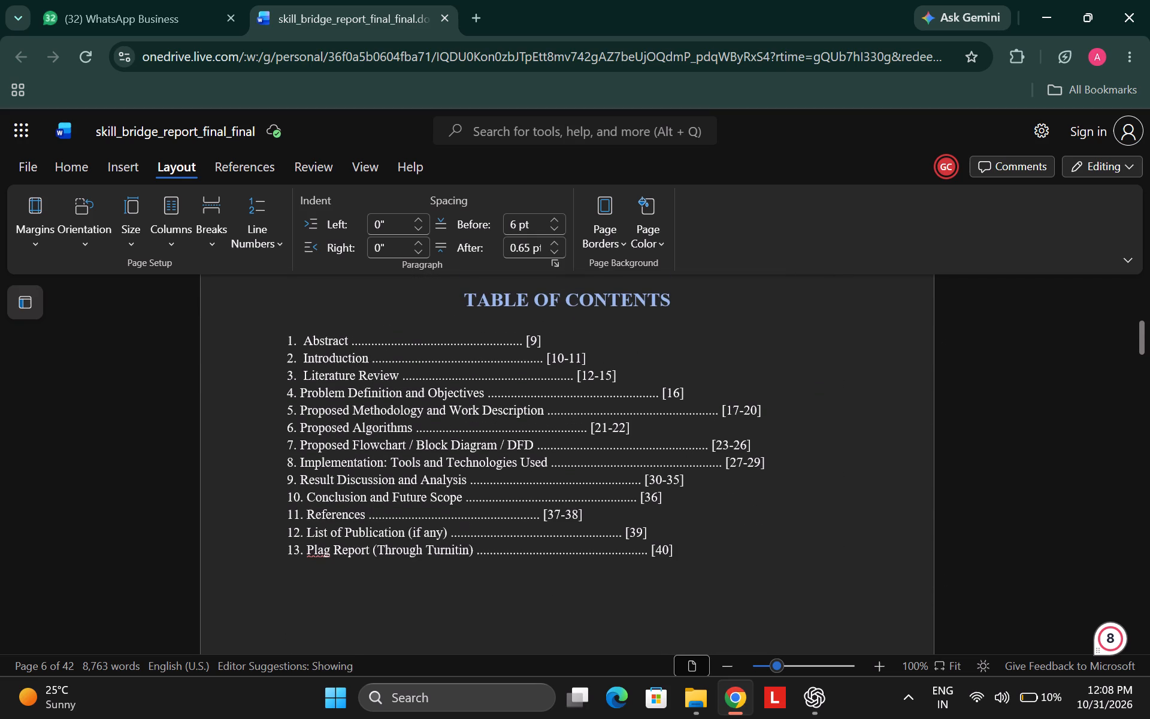
scroll(532, 428, "down", 1)
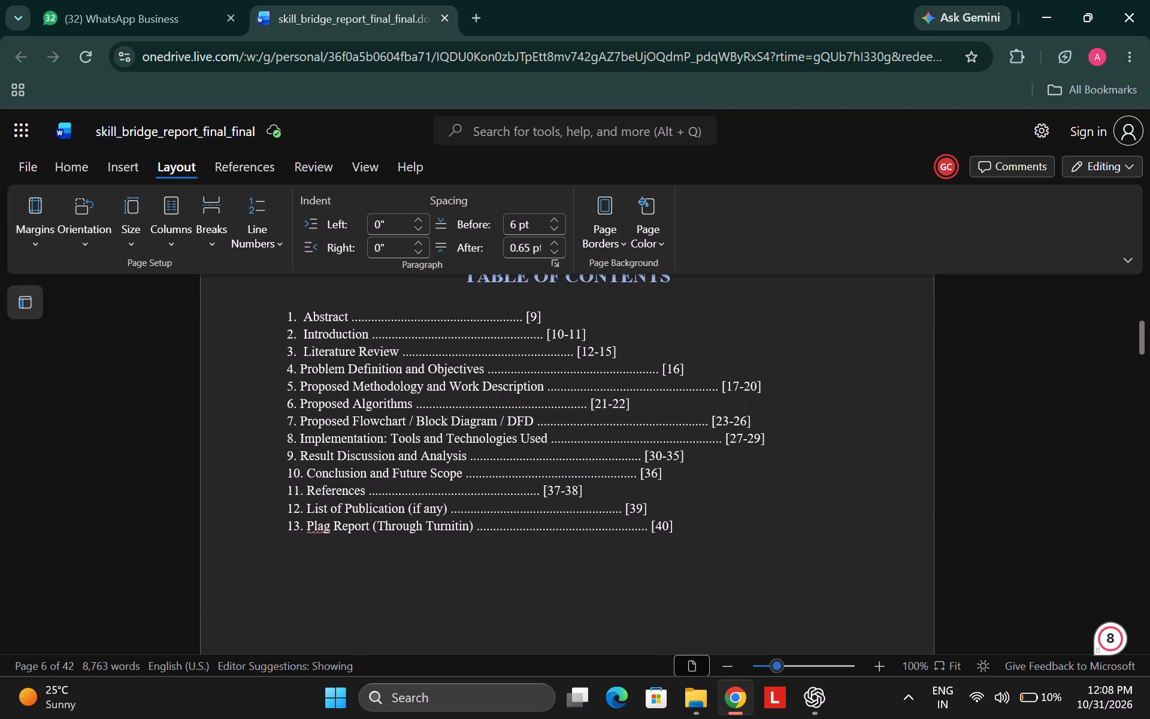
scroll(532, 428, "down", 3)
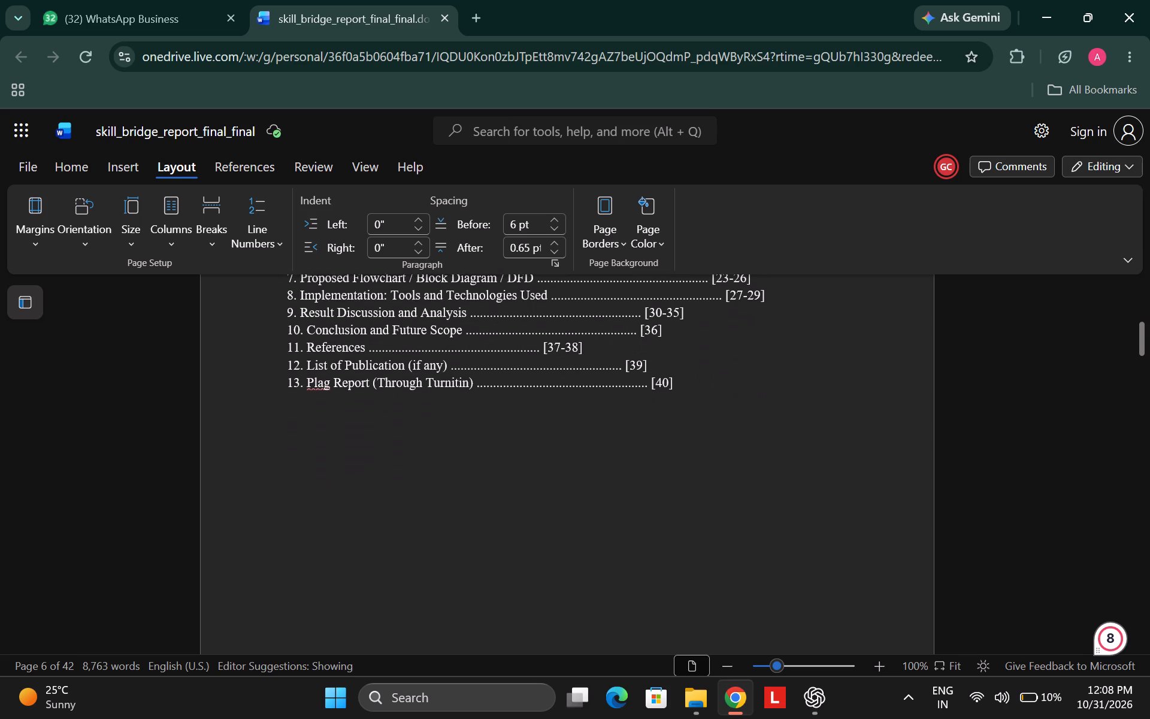
scroll(532, 428, "down", 1)
scroll(532, 428, "up", 1)
scroll(532, 428, "down", 4)
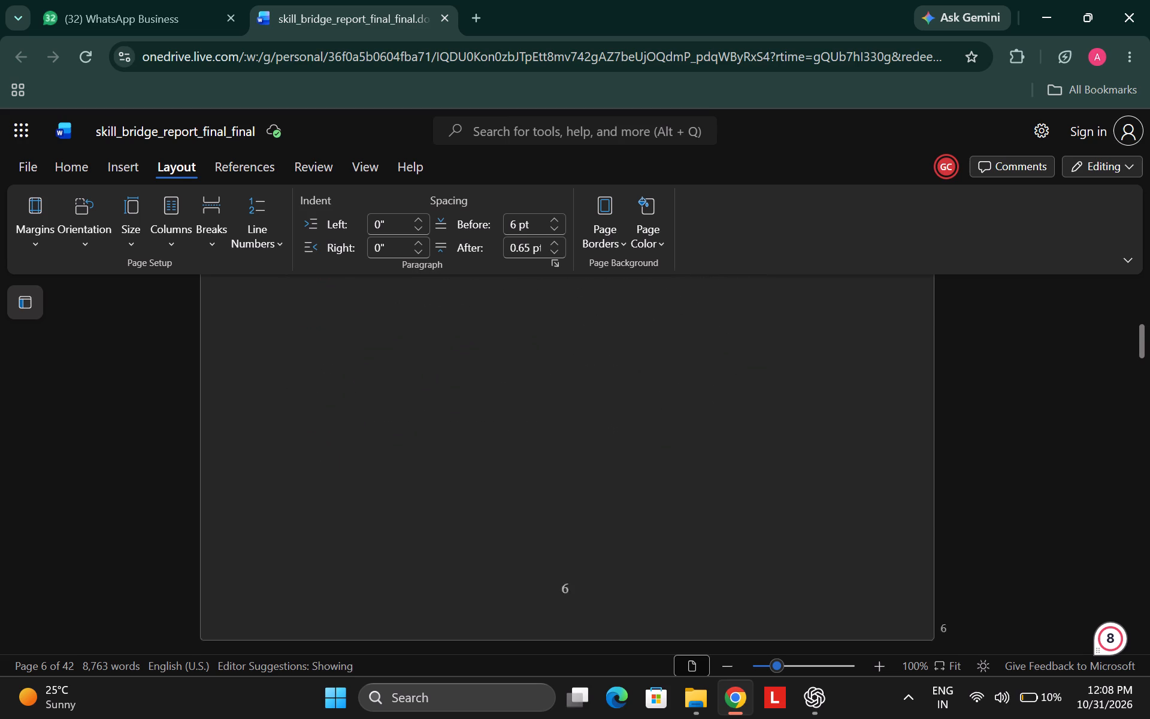
Examine the entries and layout of the List of Figures and List of Tables pages.
scroll(532, 428, "down", 1)
scroll(532, 428, "up", 2)
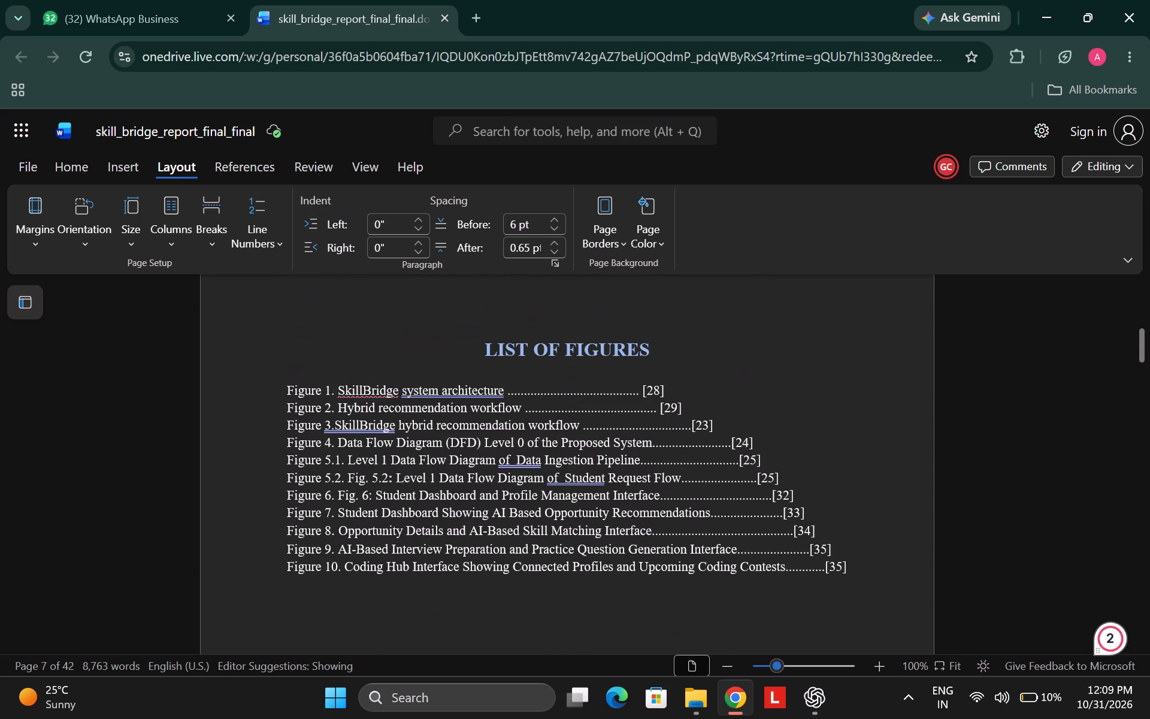
scroll(532, 428, "down", 2)
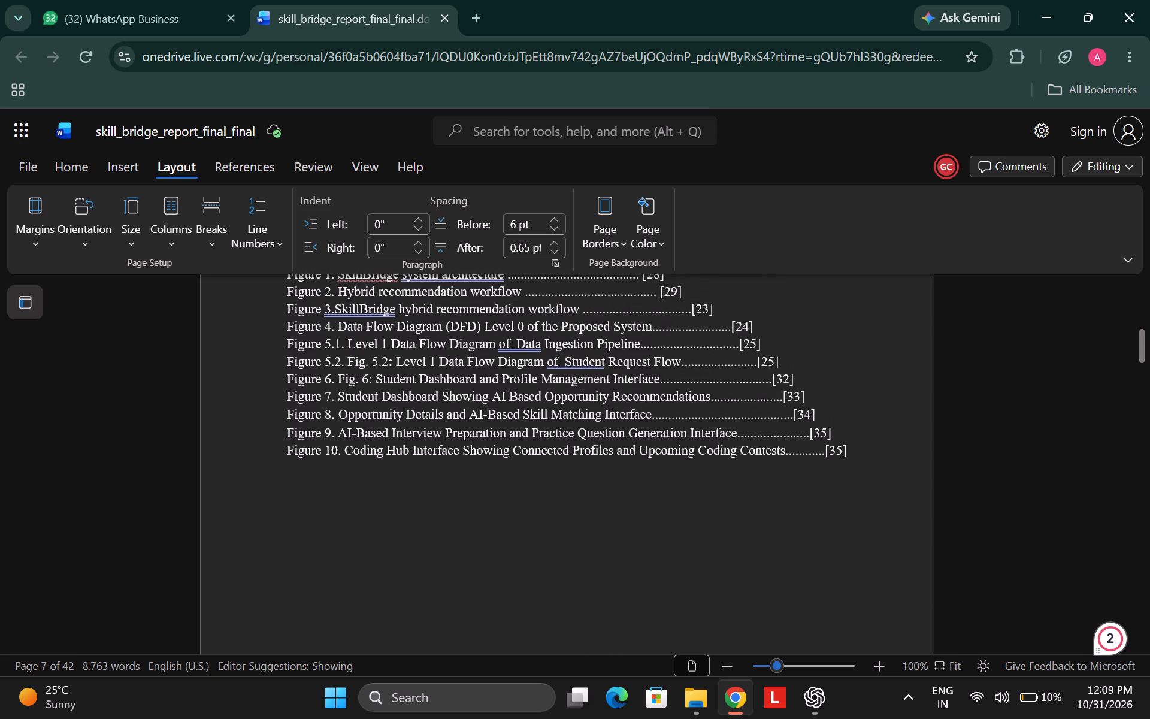
scroll(532, 428, "up", 1)
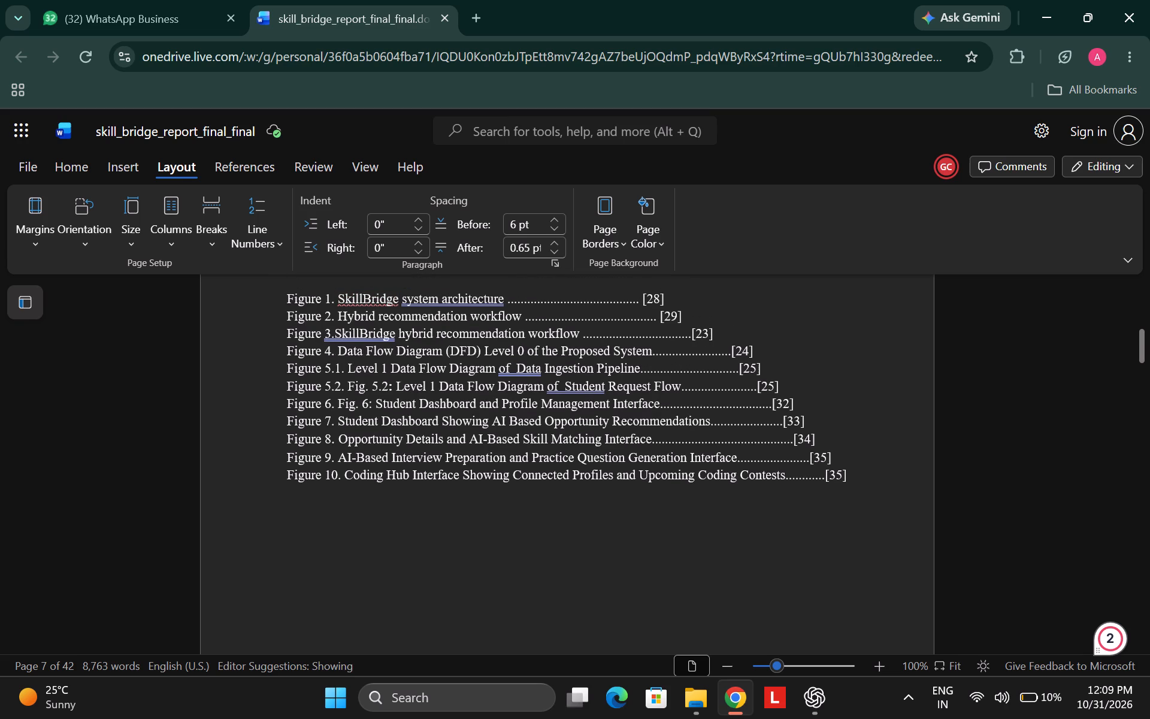
scroll(398, 514, "down", 4)
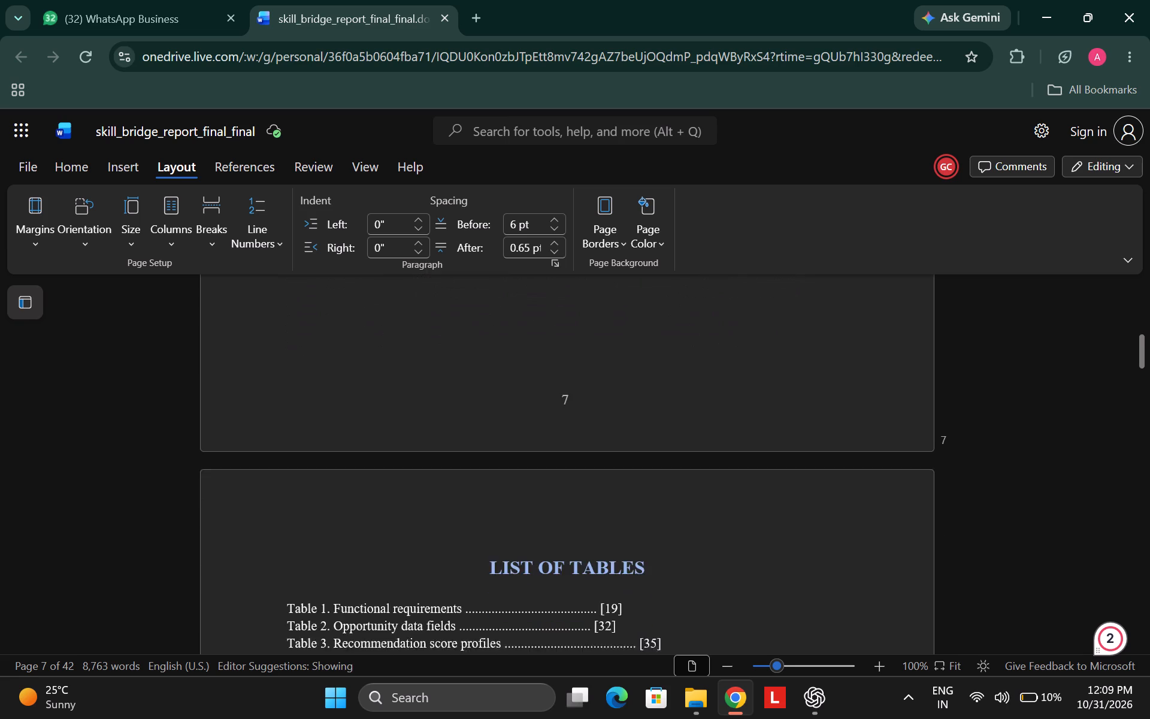
scroll(398, 514, "down", 2)
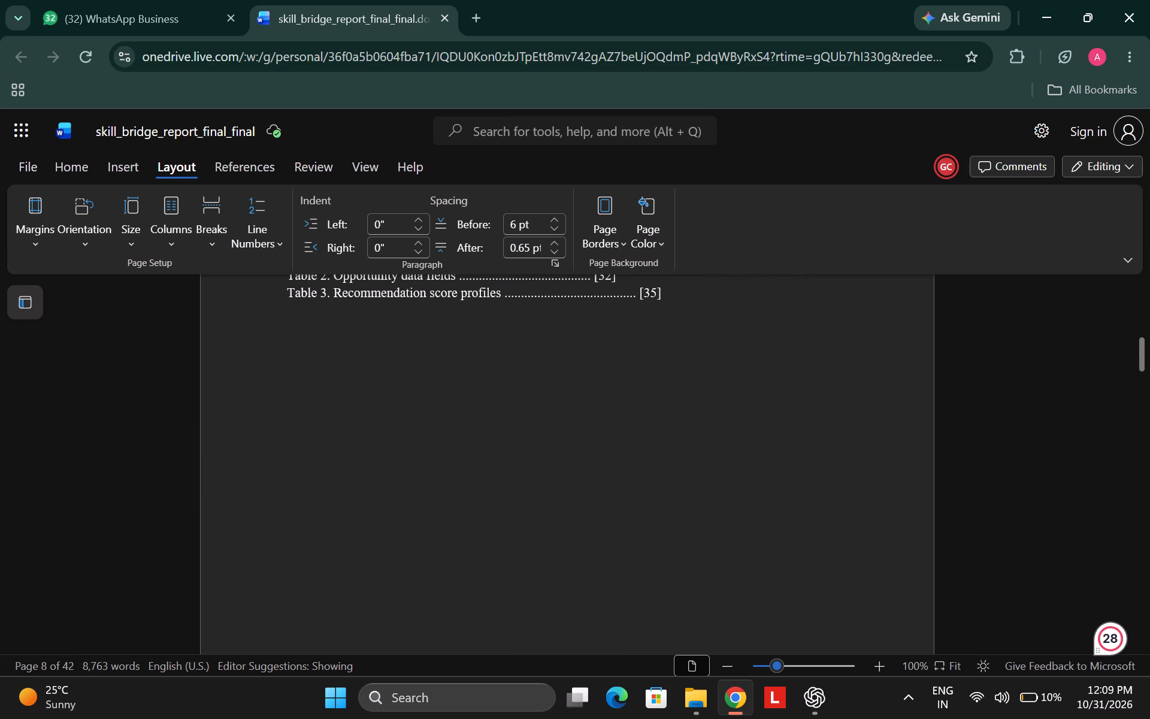
scroll(398, 514, "down", 4)
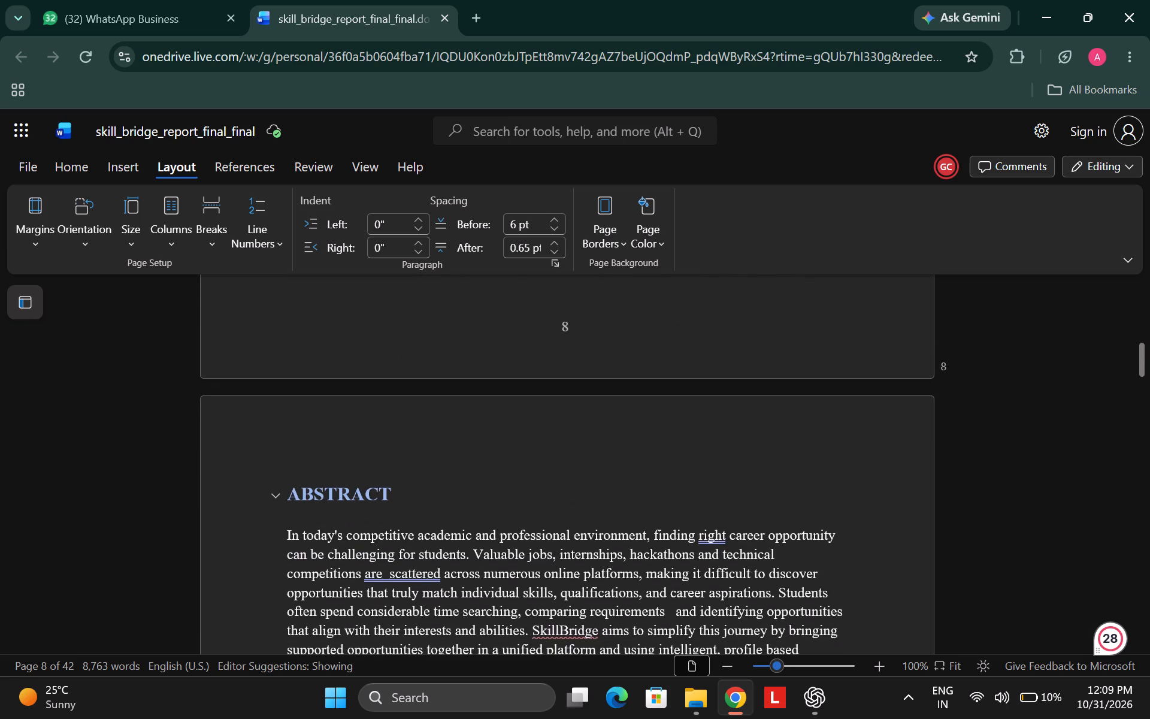
scroll(398, 514, "down", 1)
scroll(398, 514, "up", 2)
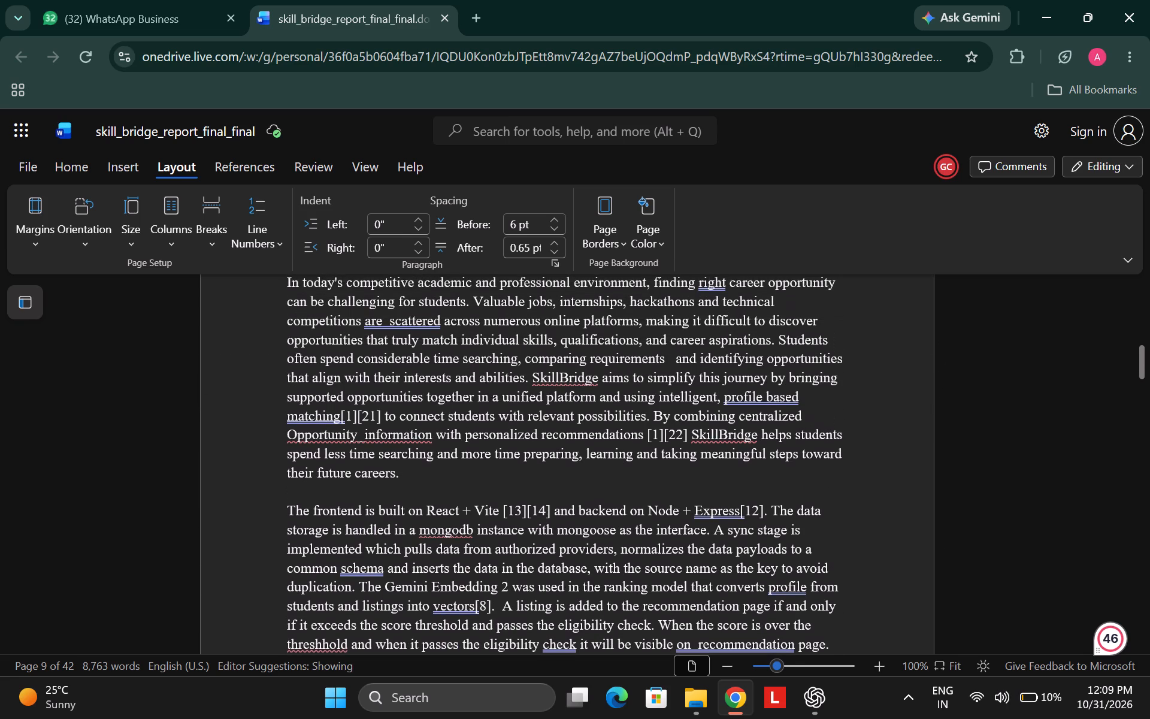
scroll(398, 514, "up", 1)
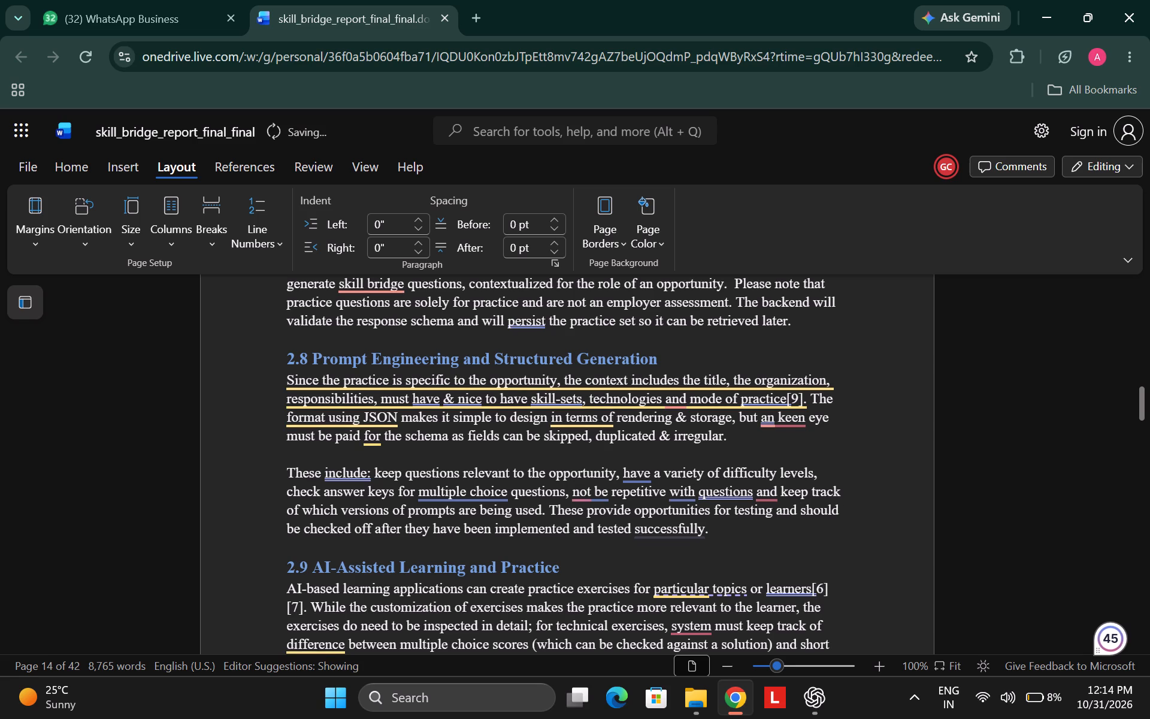
Replace the hyphen in "free-text input" with a space in section 2.9's second paragraph.
scroll(684, 499, "down", 2)
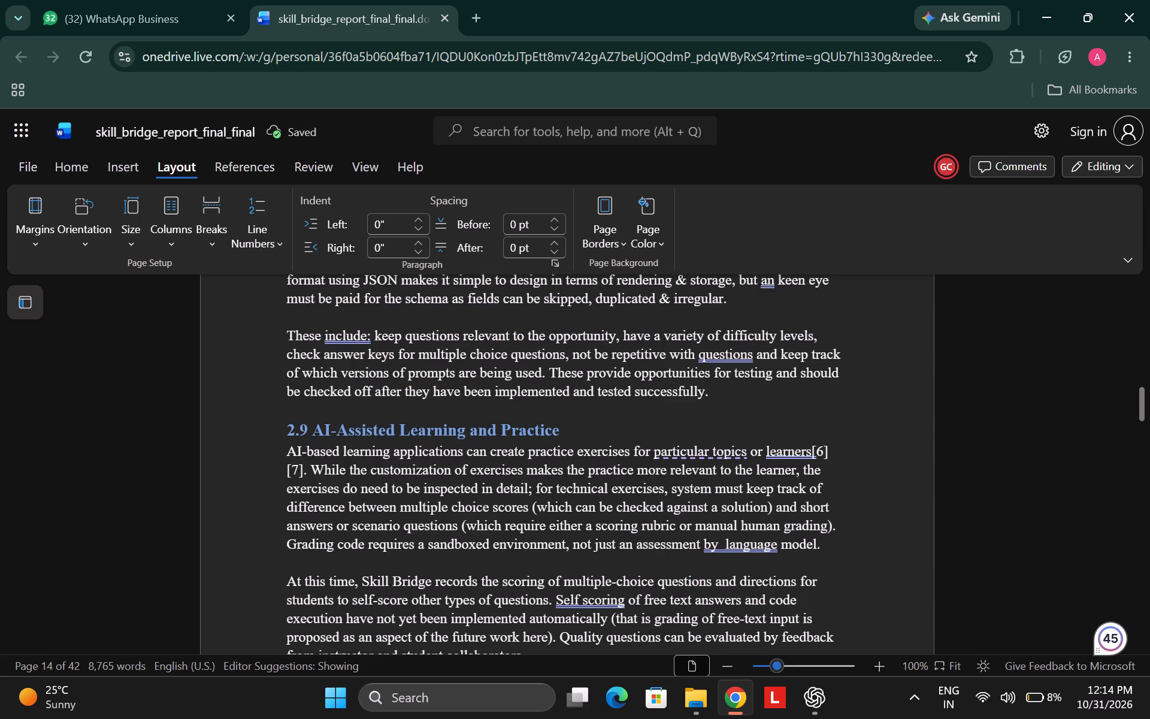
scroll(684, 499, "down", 2)
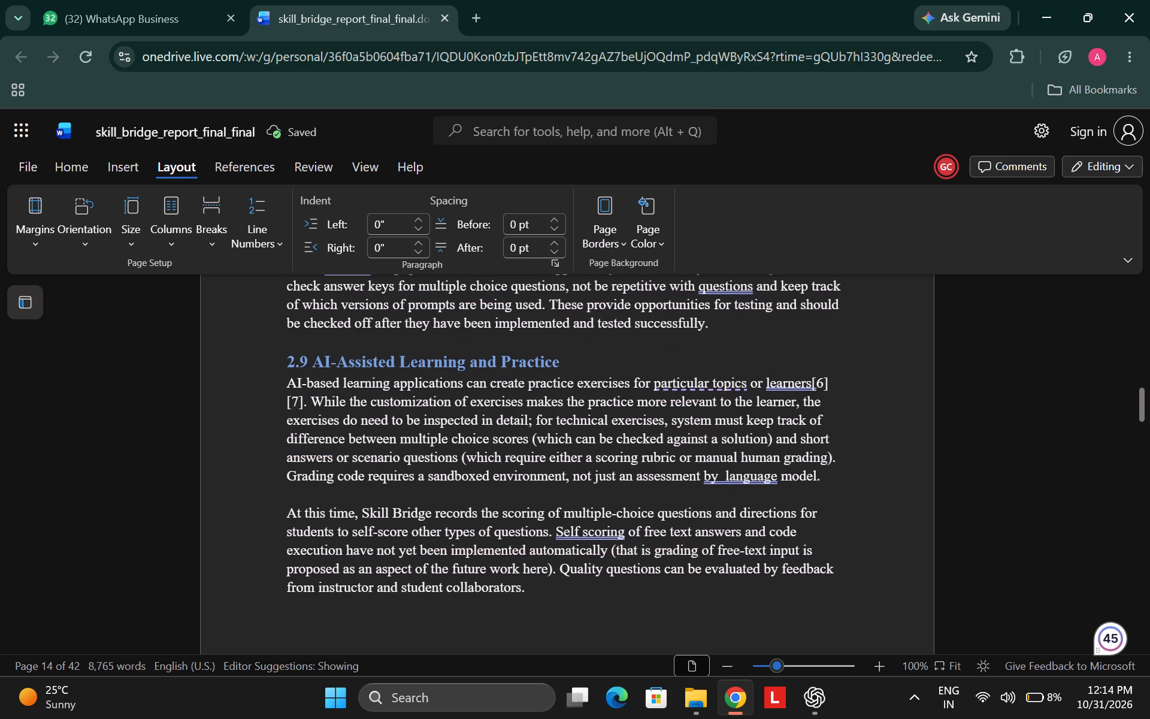
scroll(607, 506, "down", 2)
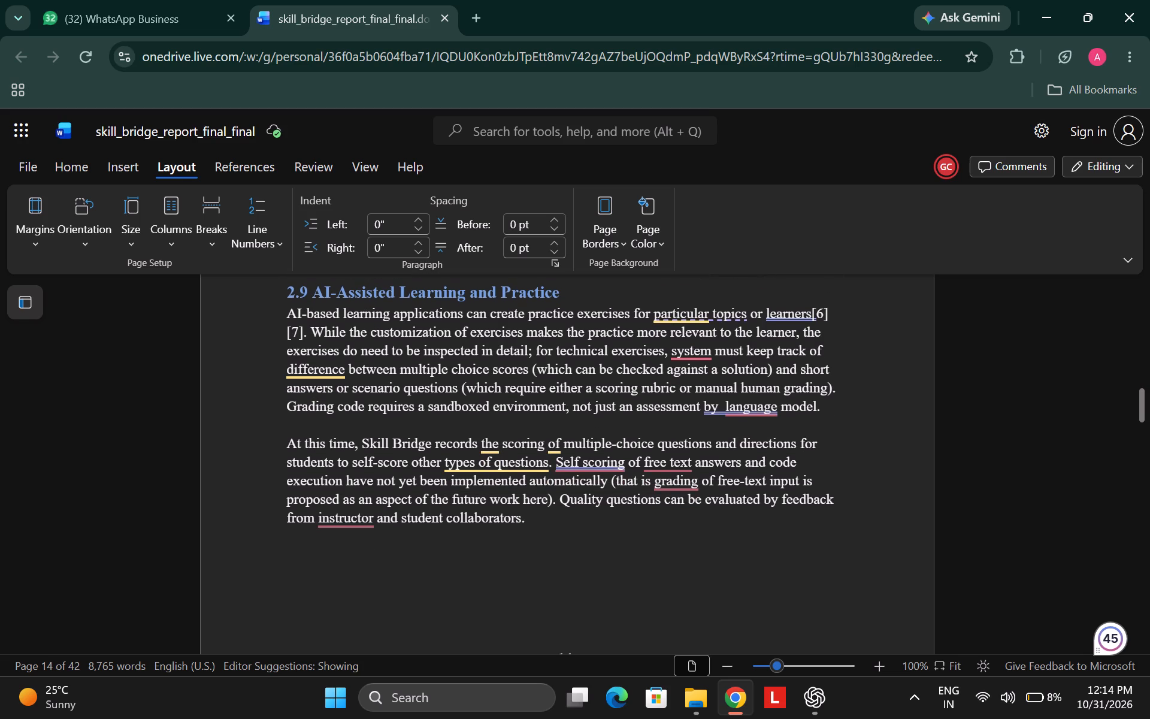
left_click(745, 482)
key("BackSpace")
key("space")
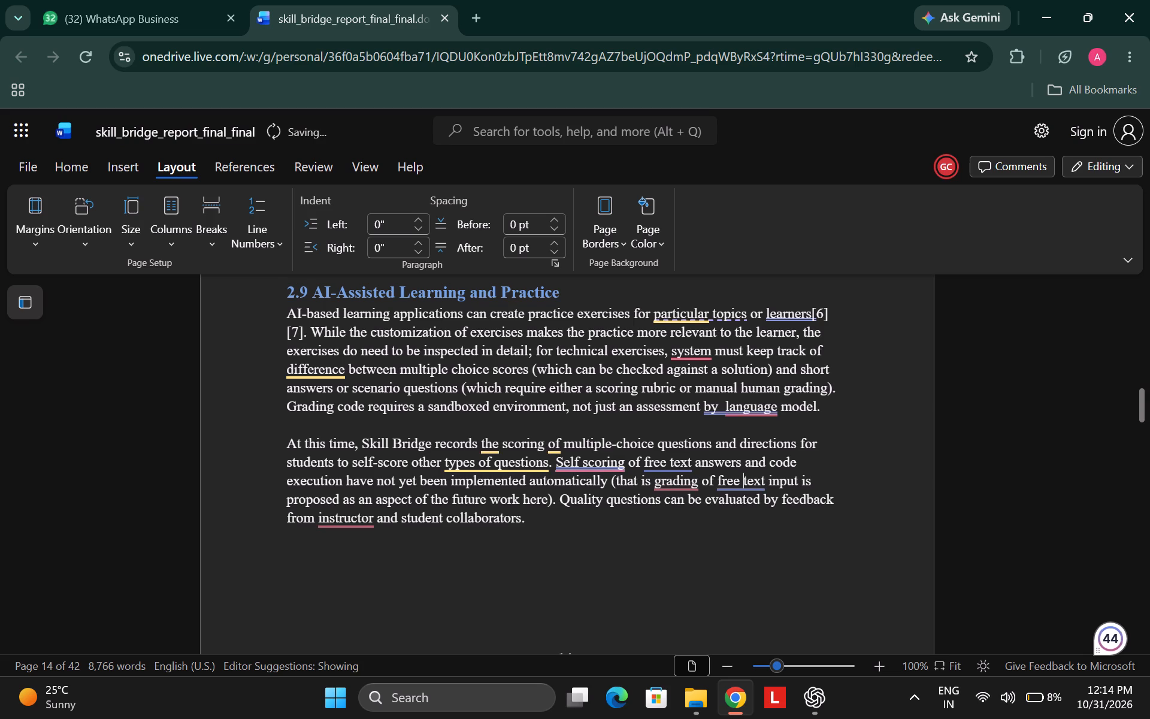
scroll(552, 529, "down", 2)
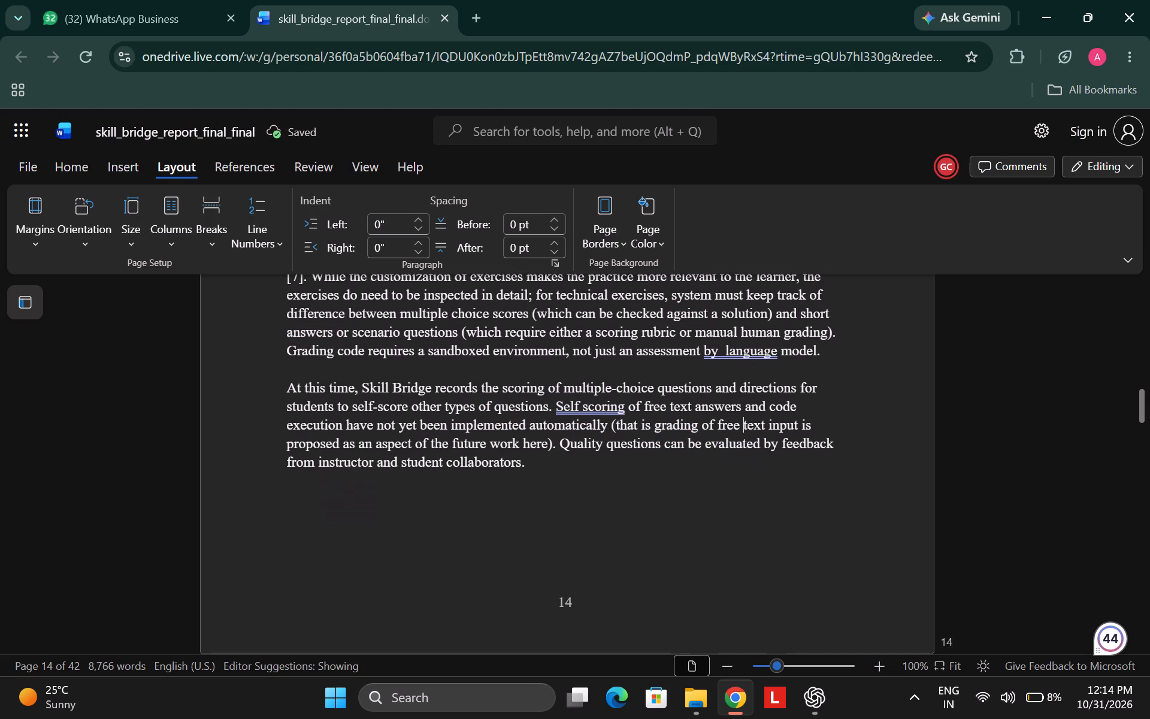
Replace the hyphens in "self-score" and "multiple-choice" with spaces in section 2.9's last paragraph.
scroll(552, 529, "down", 1)
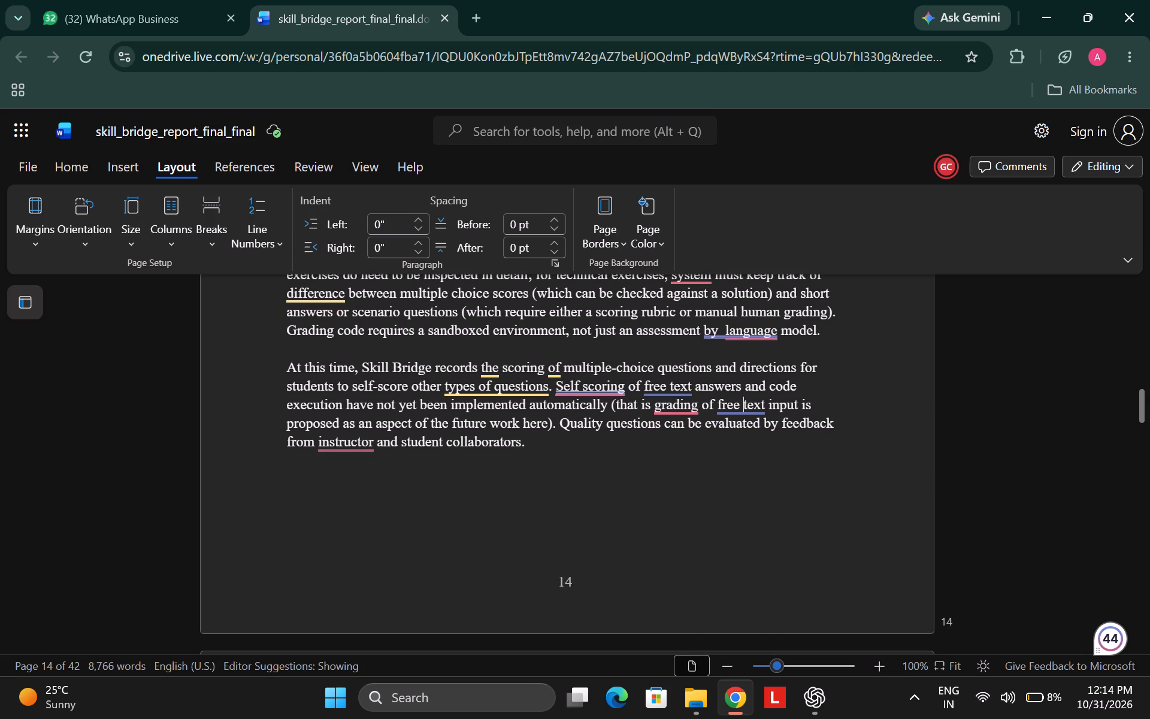
left_click(378, 385)
key("BackSpace")
key("space")
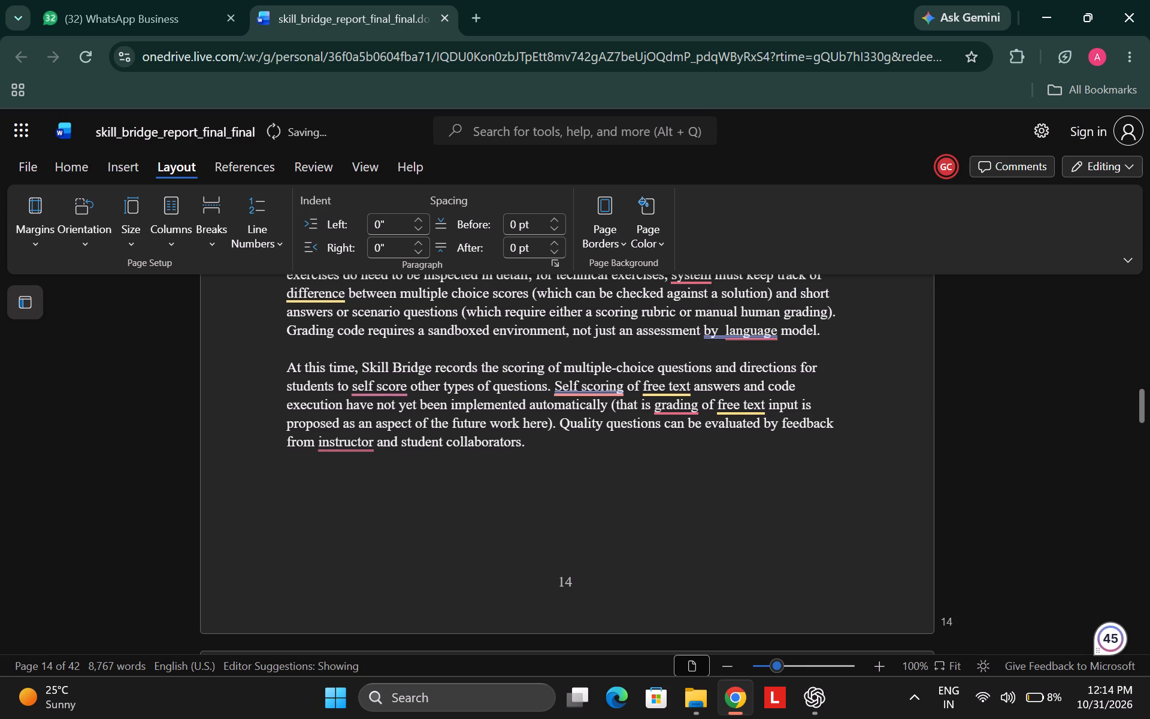
left_click(615, 367)
key("BackSpace")
key("space")
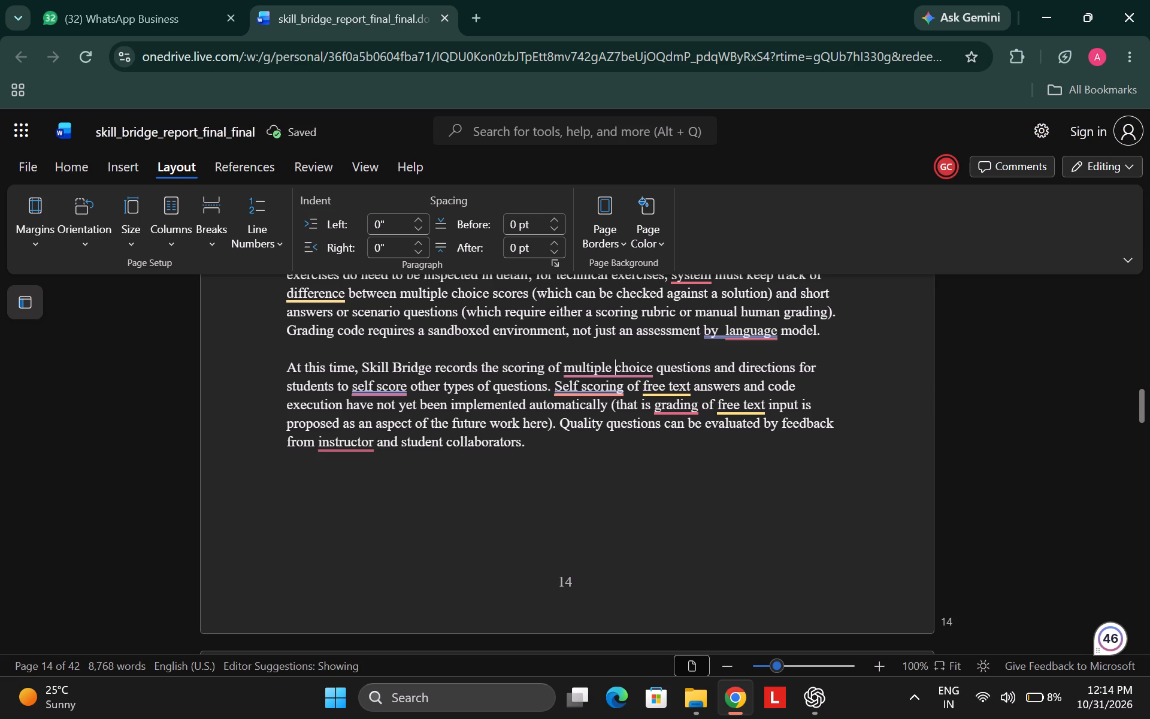
Delete the article "a" before "score" and before "percentage" in section 2.10's paragraph.
scroll(552, 445, "down", 2)
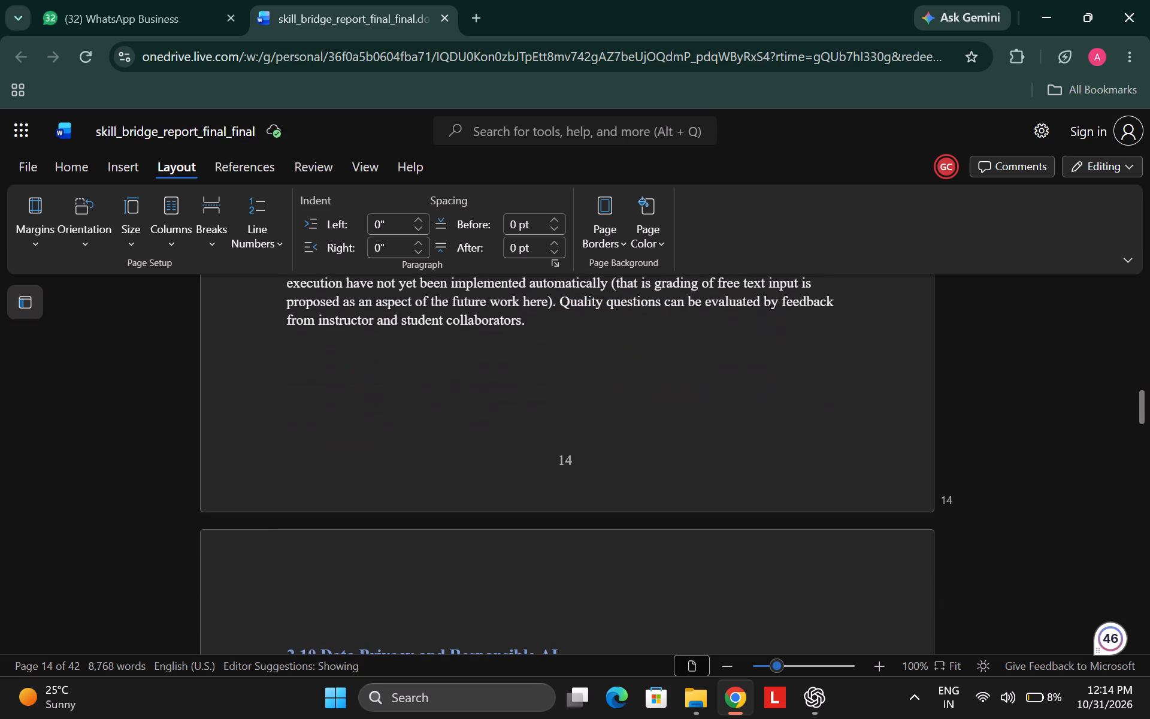
scroll(552, 445, "down", 1)
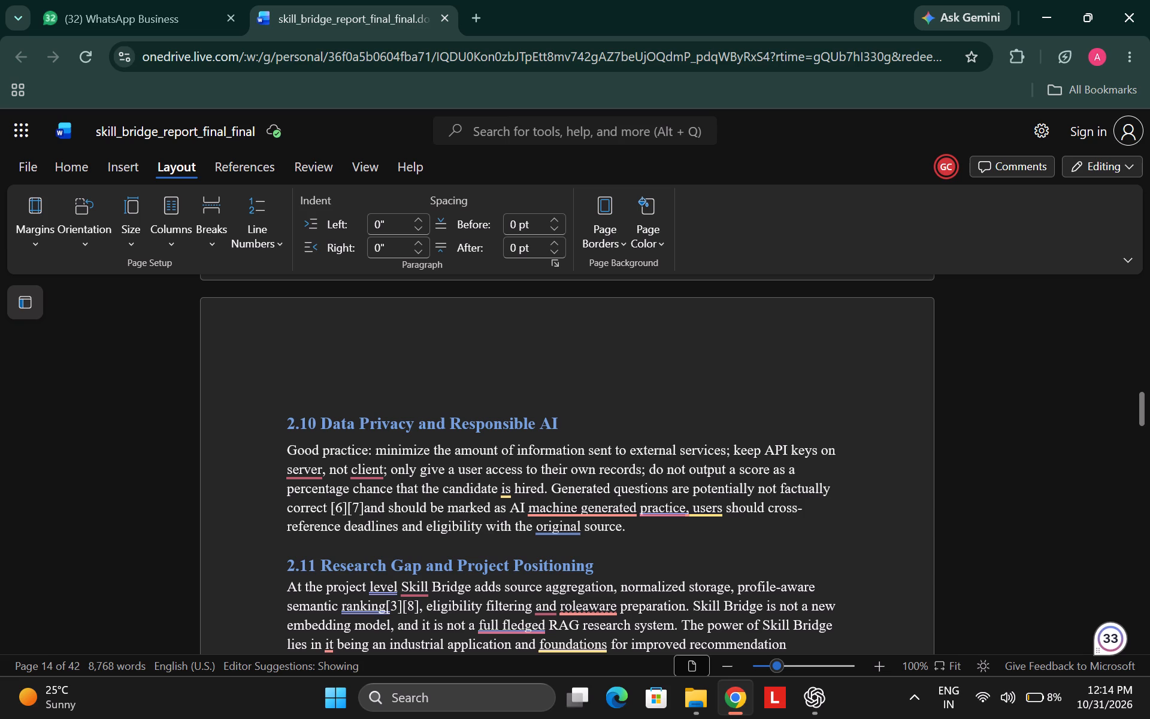
left_click(736, 472)
key("BackSpace")
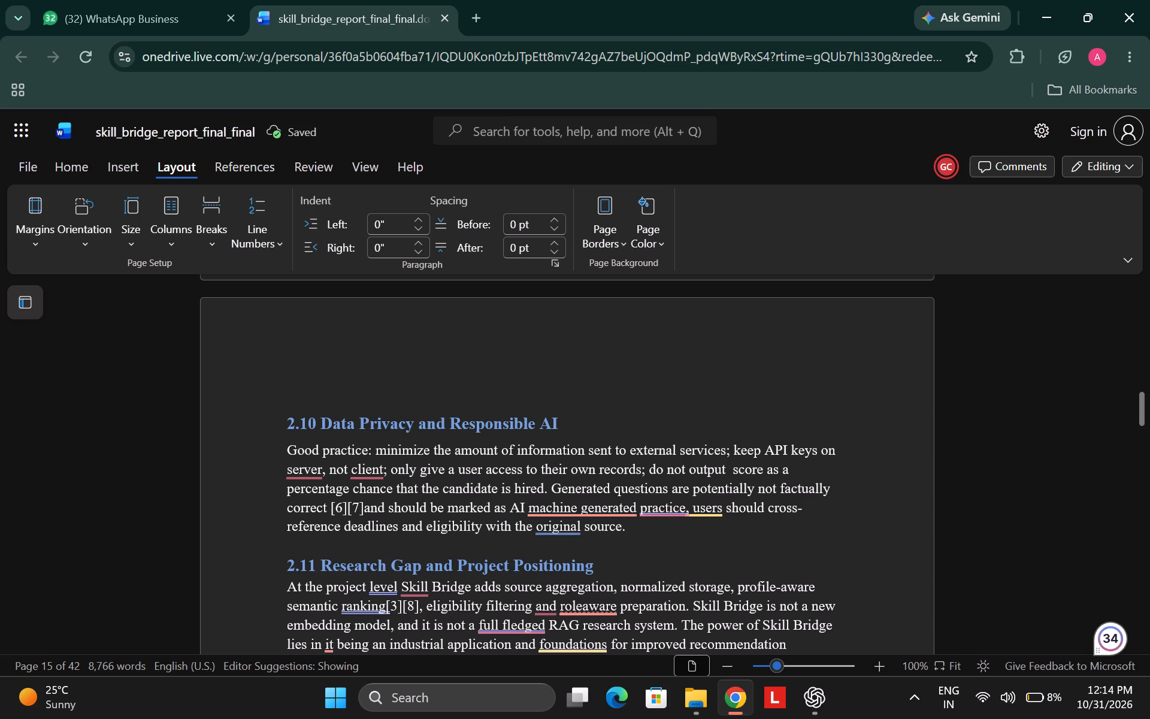
left_click(794, 469)
key("BackSpace")
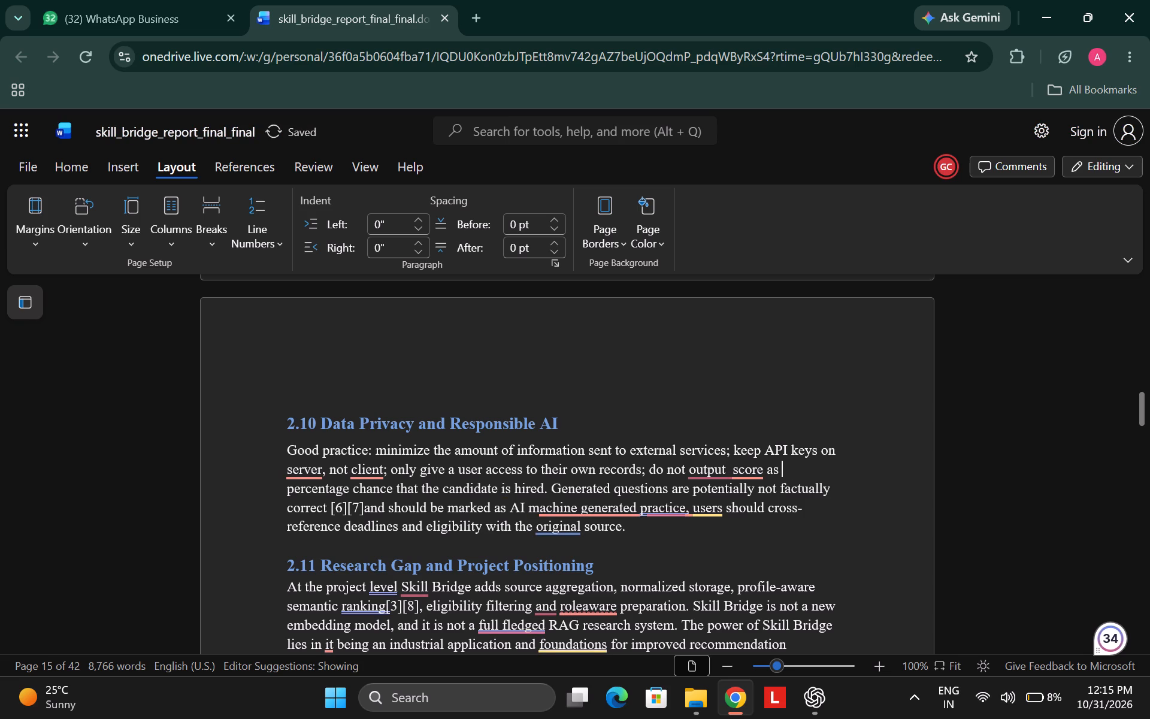
Remove the semicolon after "not client" in section 2.10's paragraph.
left_click(389, 469)
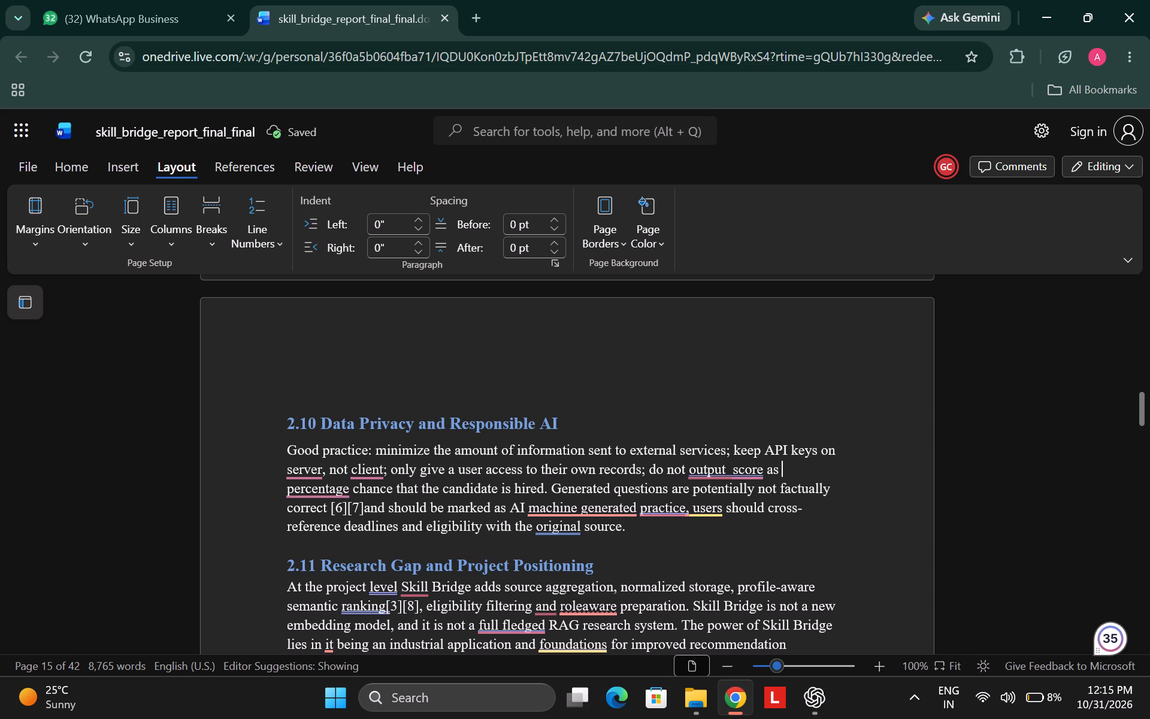
key("BackSpace")
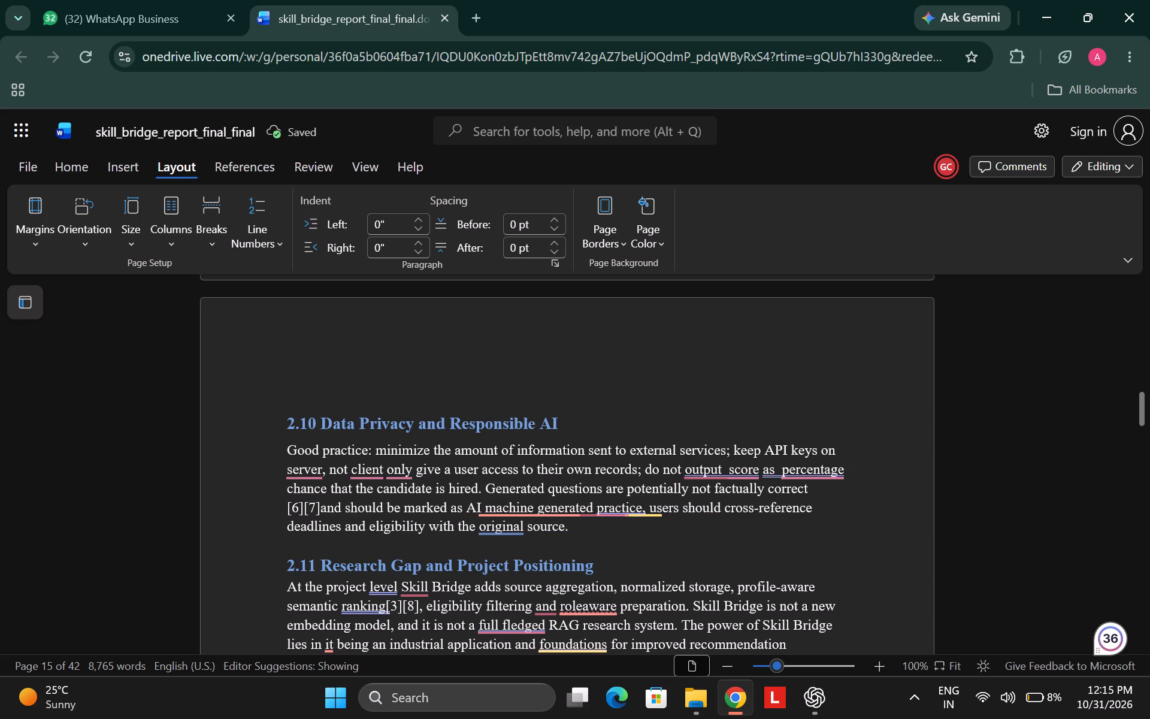
Insert a space between citations [6] and [7] and another between [7] and "and" in section 2.10.
left_click(305, 509)
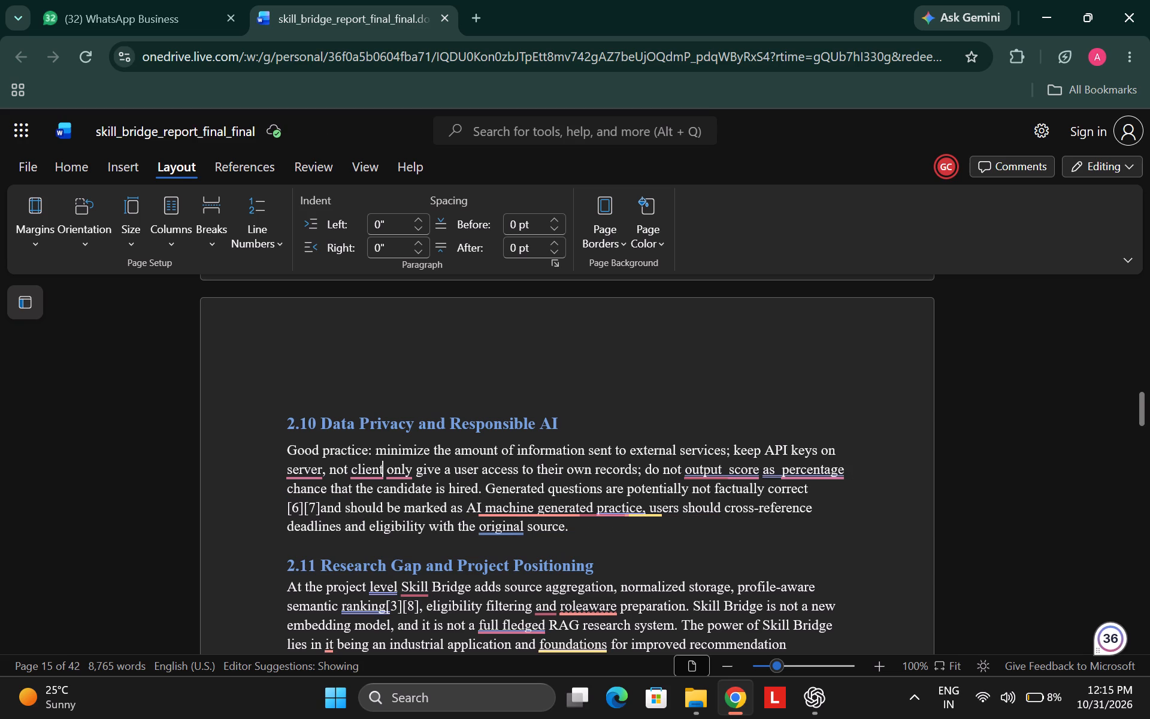
key("space")
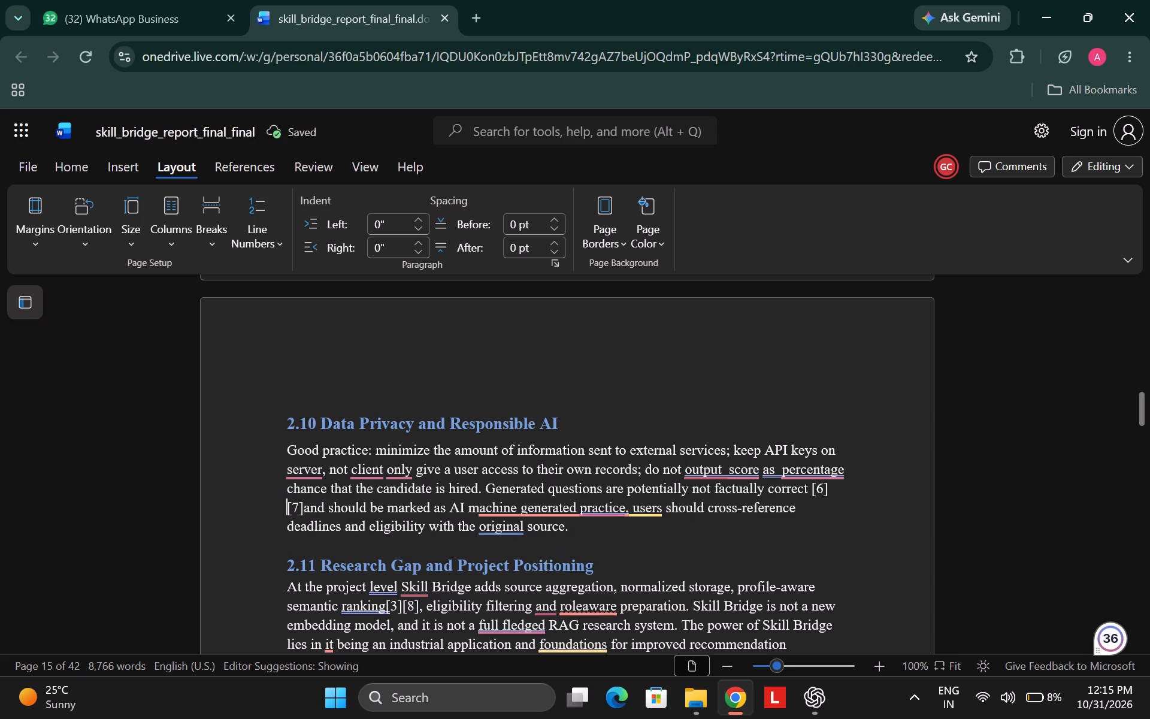
key("Right")
key("Right")
key("Right")
key("space")
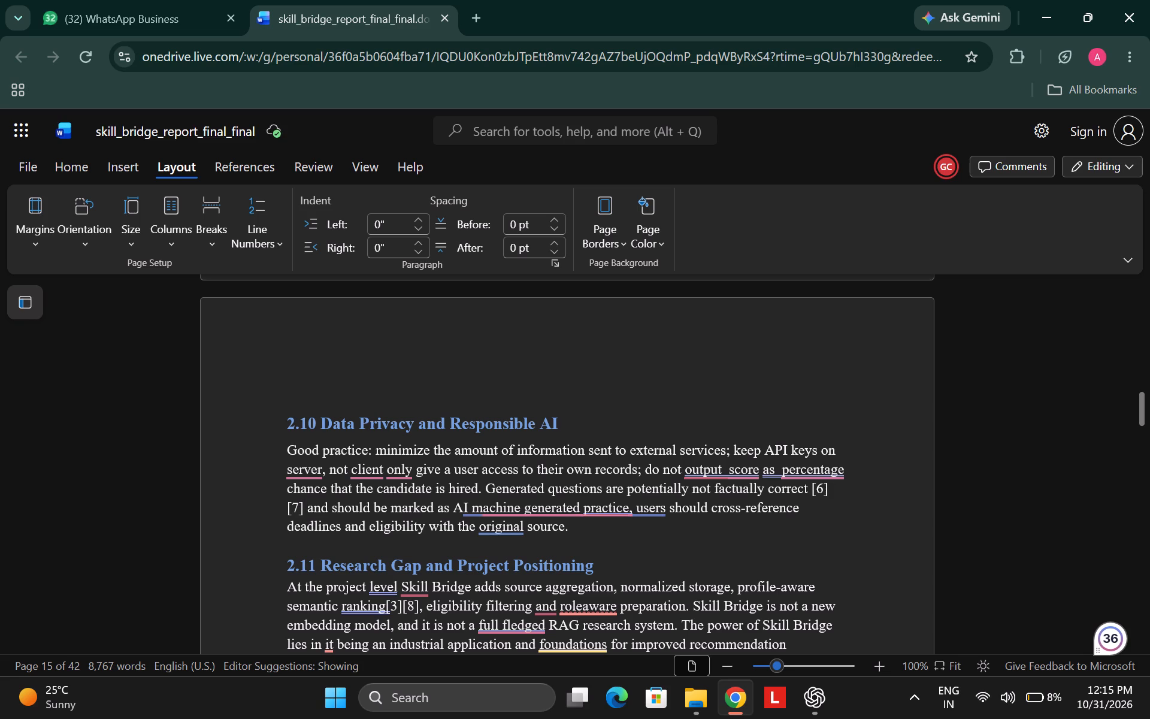
Replace the hyphen in "cross-reference" with a space in section 2.10.
left_click(745, 507)
key("BackSpace")
key("space")
Replace the hyphen in "profile-aware" with a space in section 2.11's first sentence.
scroll(606, 539, "down", 1)
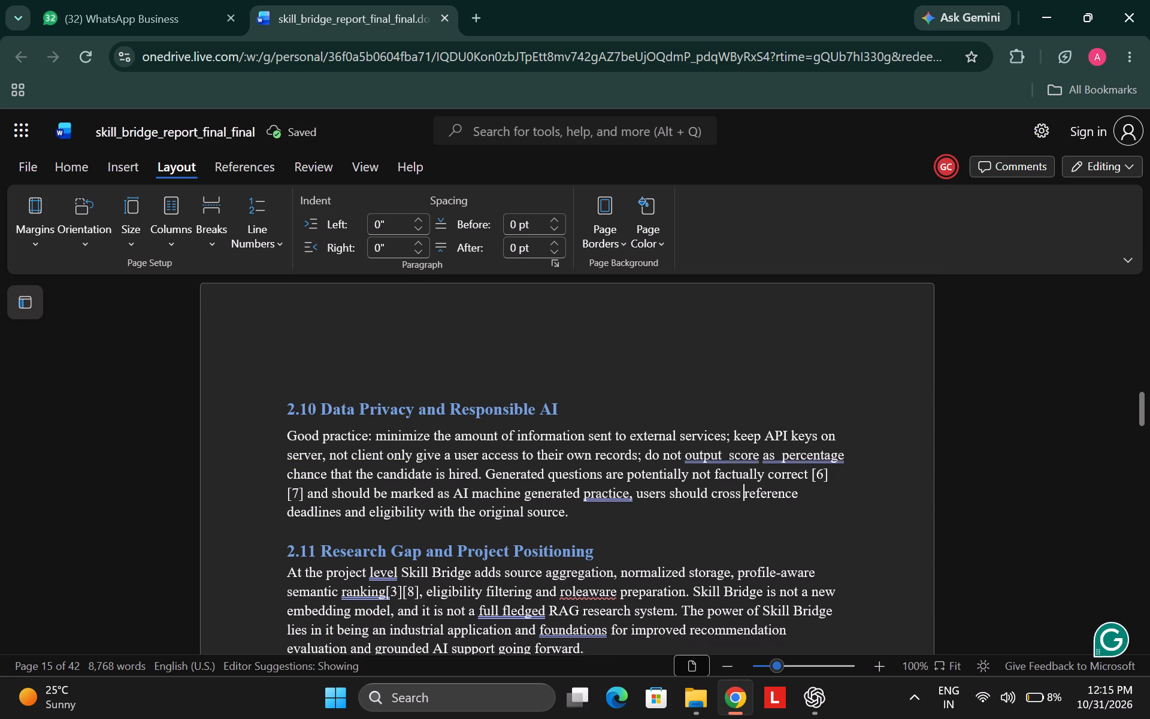
scroll(606, 539, "down", 2)
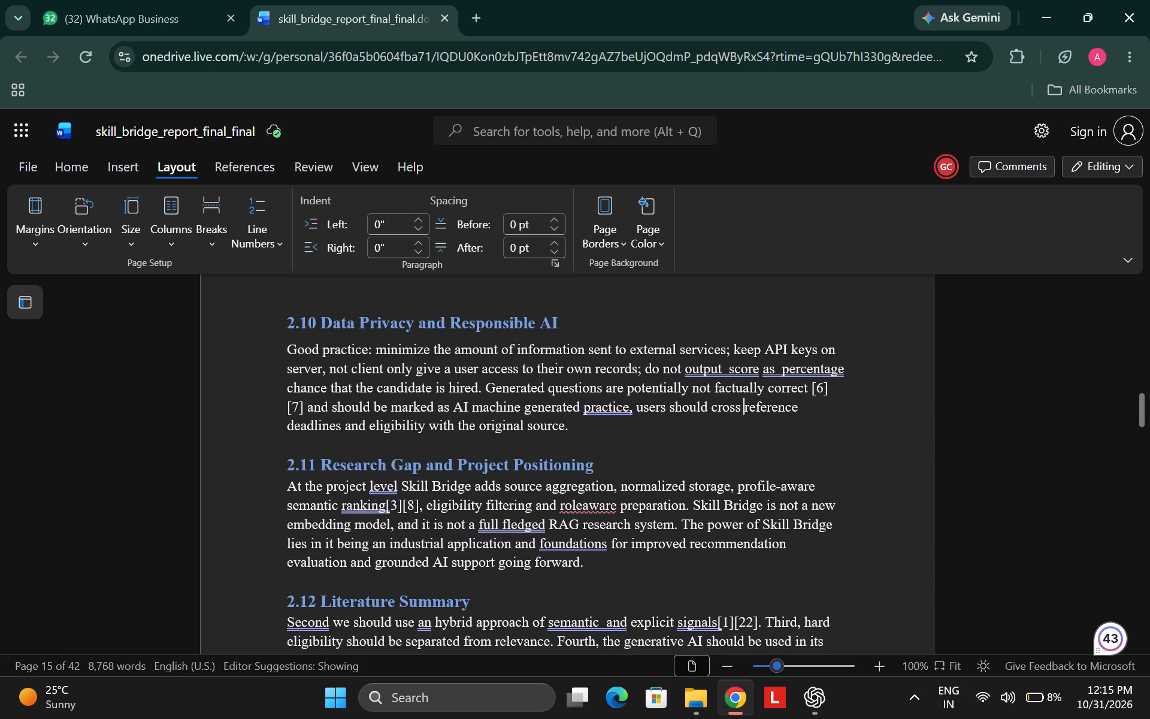
left_click(783, 490)
key("BackSpace")
key("space")
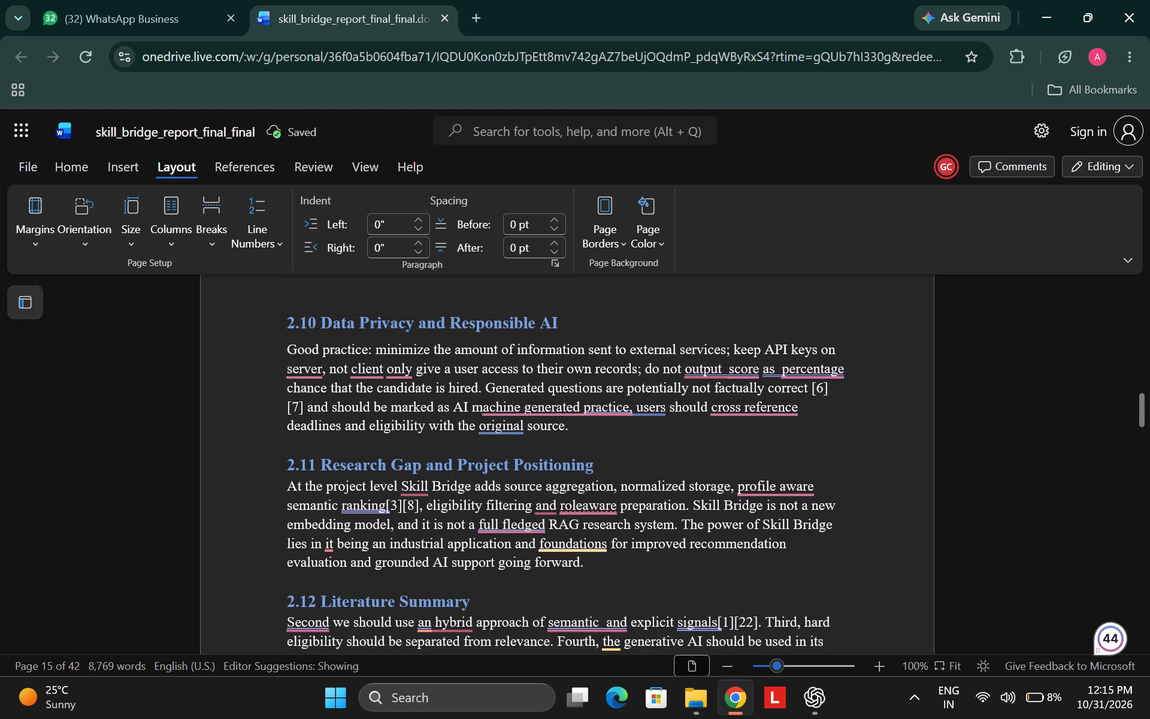
Change "roleaware" to "roleware" in section 2.11.
left_click(586, 508)
key("BackSpace")
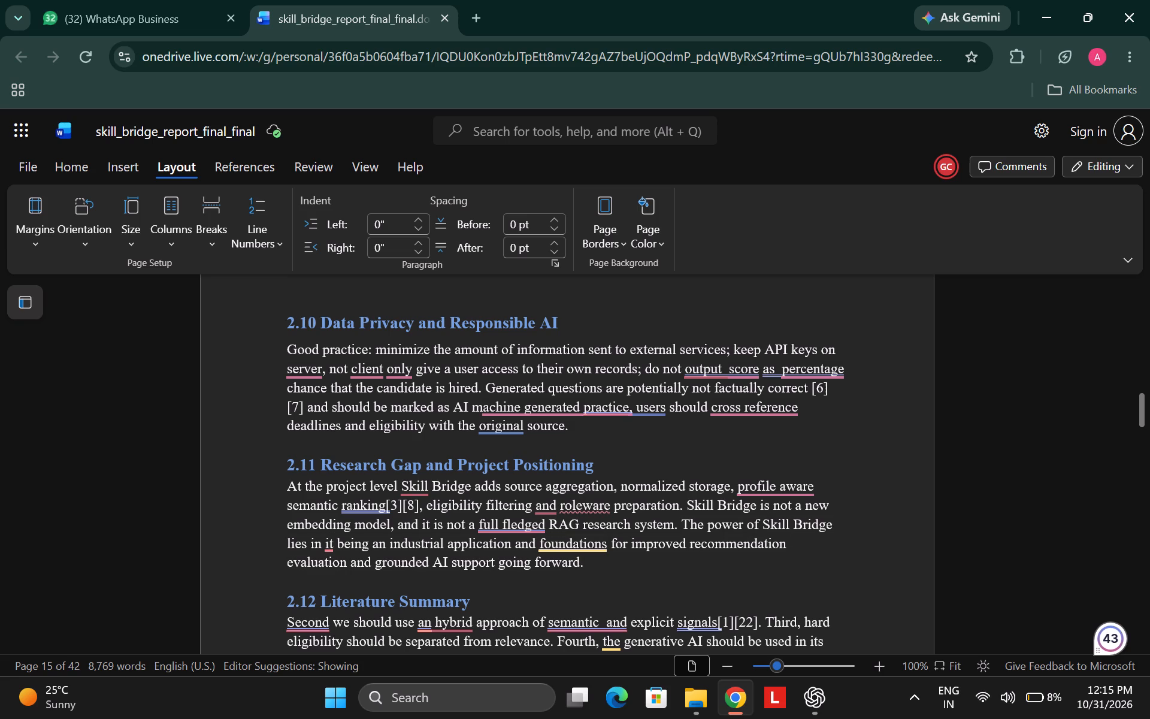
scroll(846, 528, "down", 1)
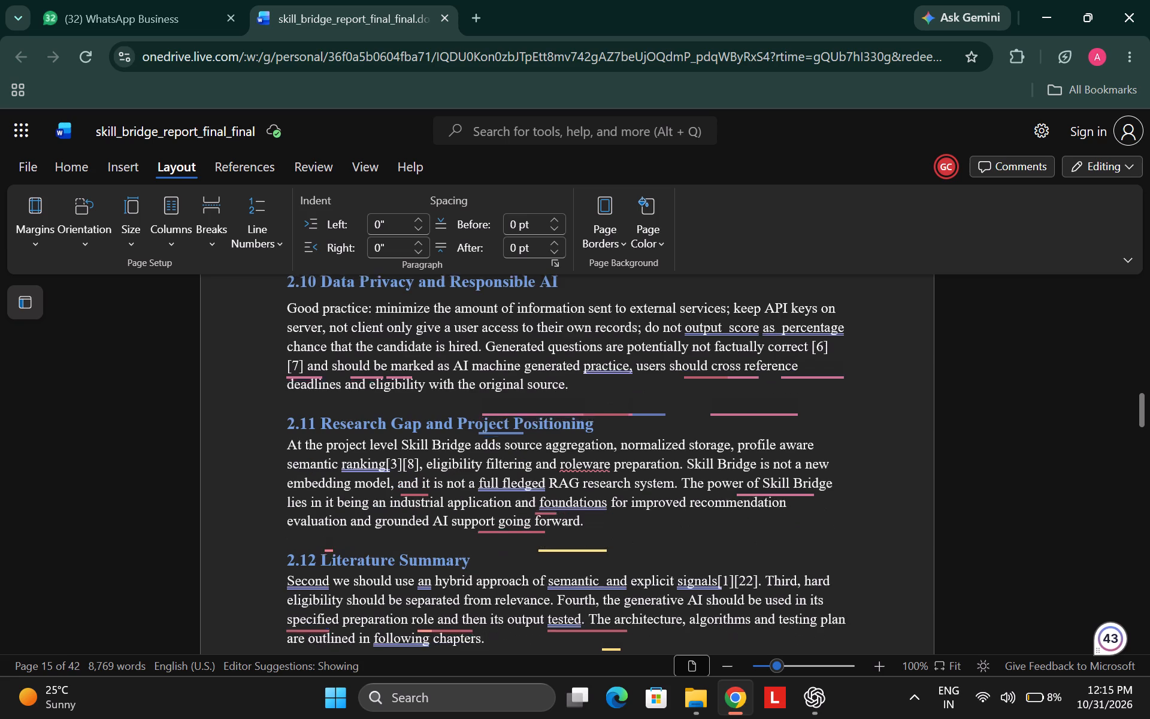
scroll(846, 528, "down", 2)
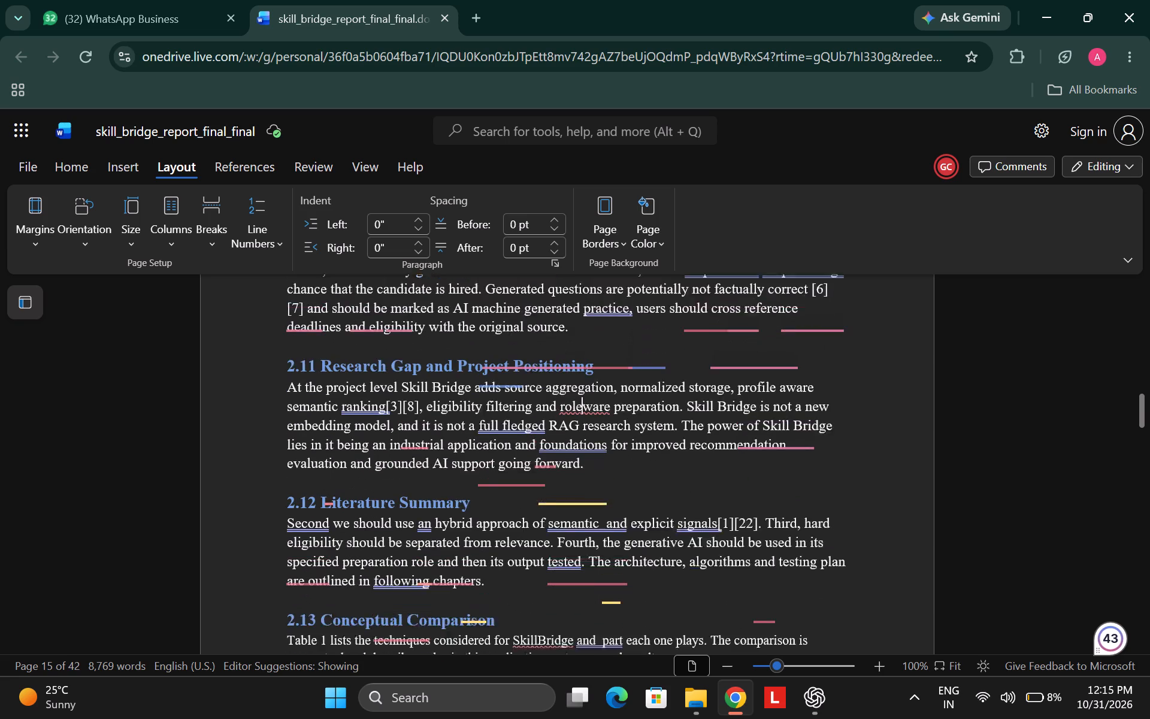
scroll(846, 528, "down", 1)
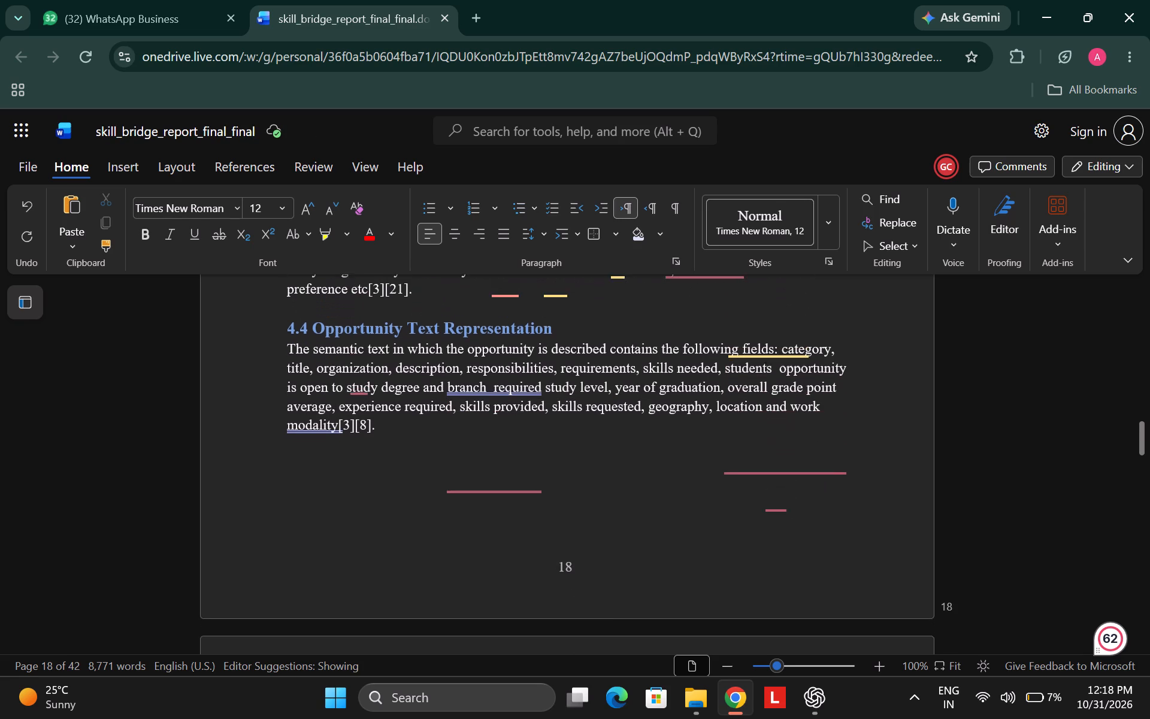
scroll(673, 579, "down", 4)
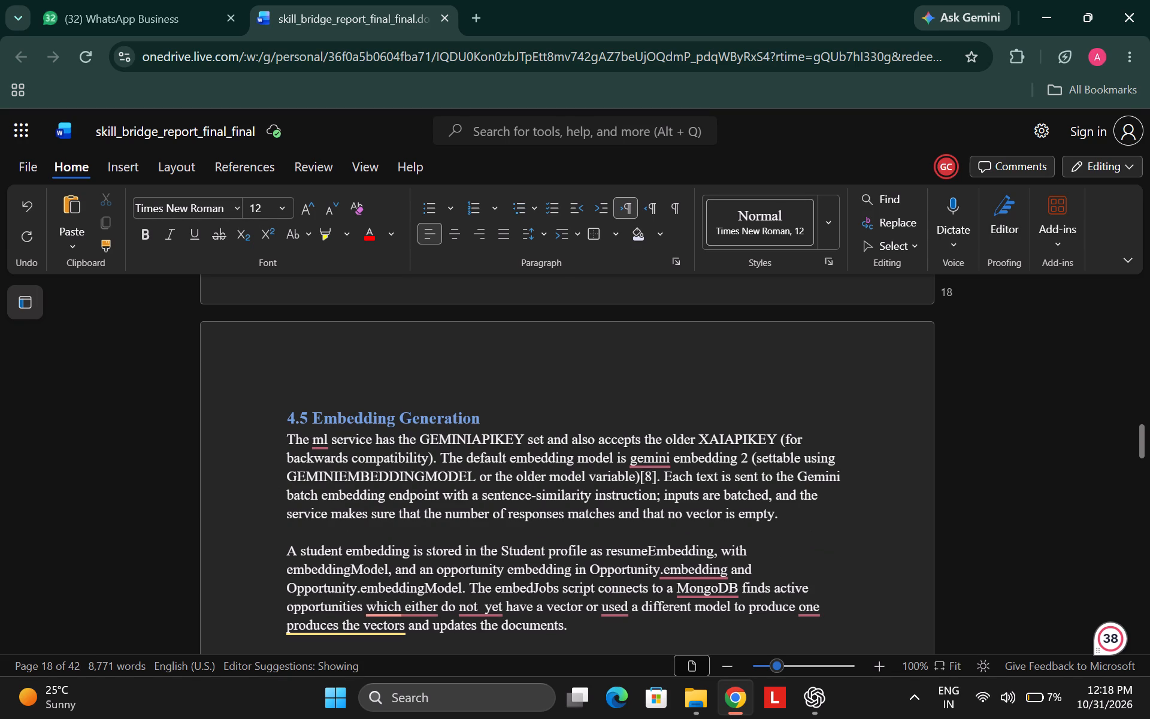
scroll(588, 601, "down", 1)
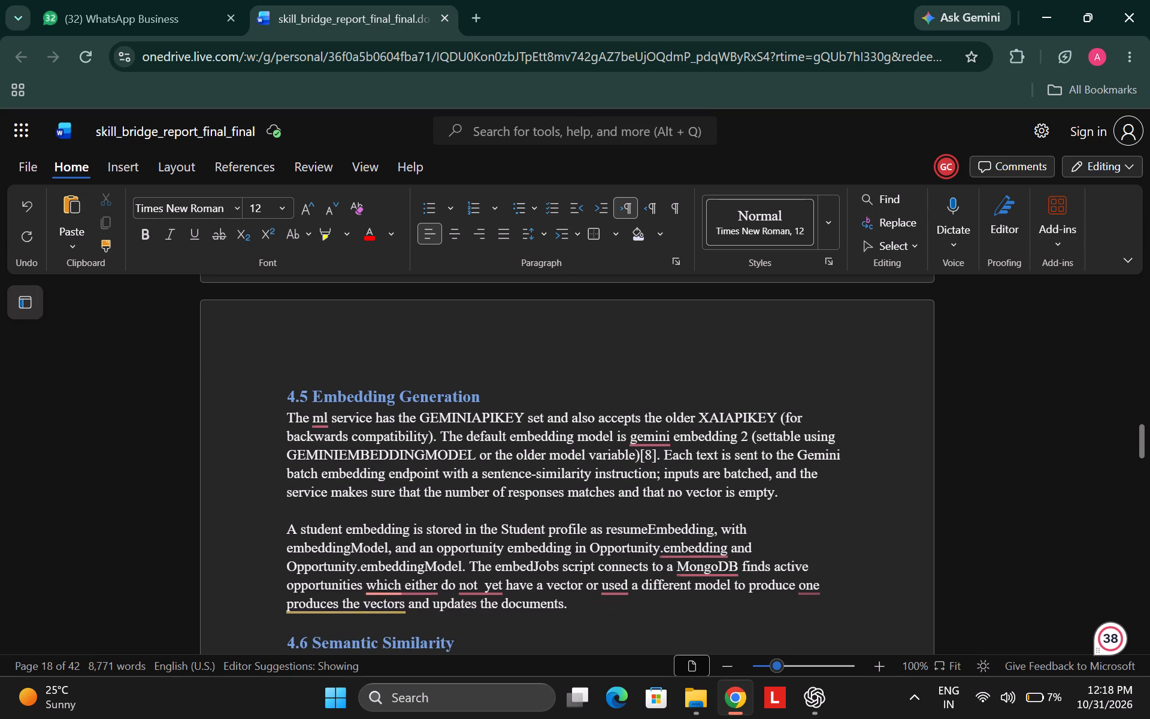
left_click(350, 546)
key("space")
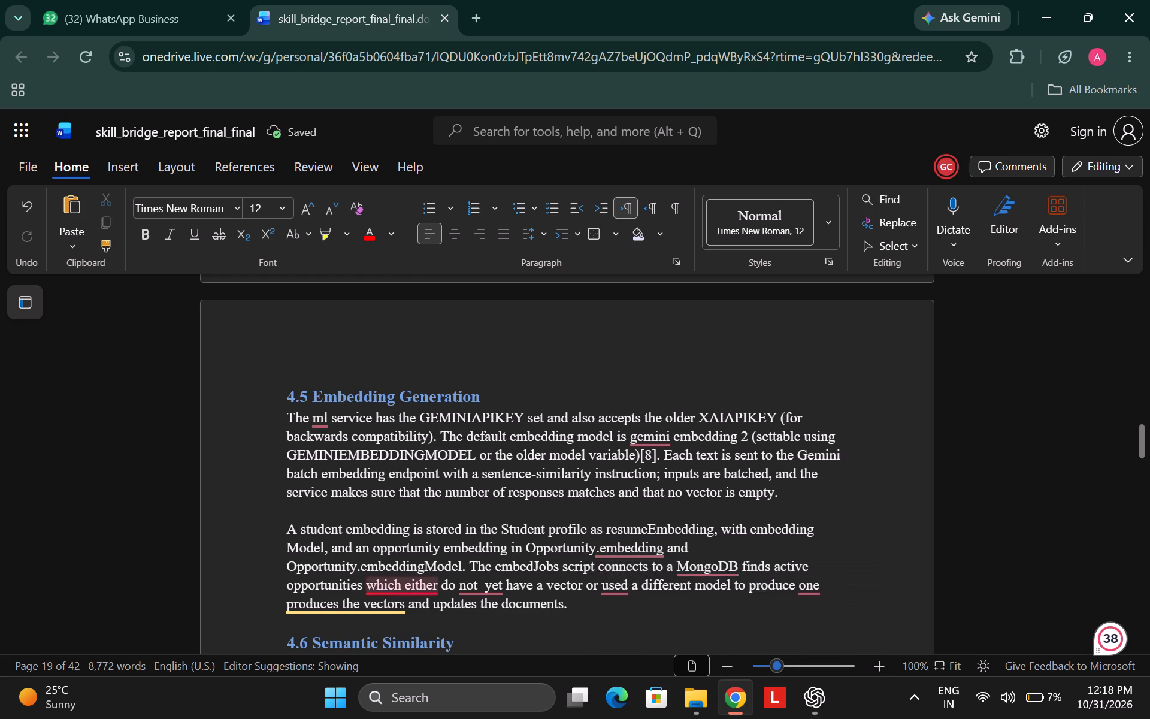
Rewrite "Opportunity.embeddingModel" as "Opportunity . Embedding Model" in the second paragraph of section 4.5.
left_click(347, 569)
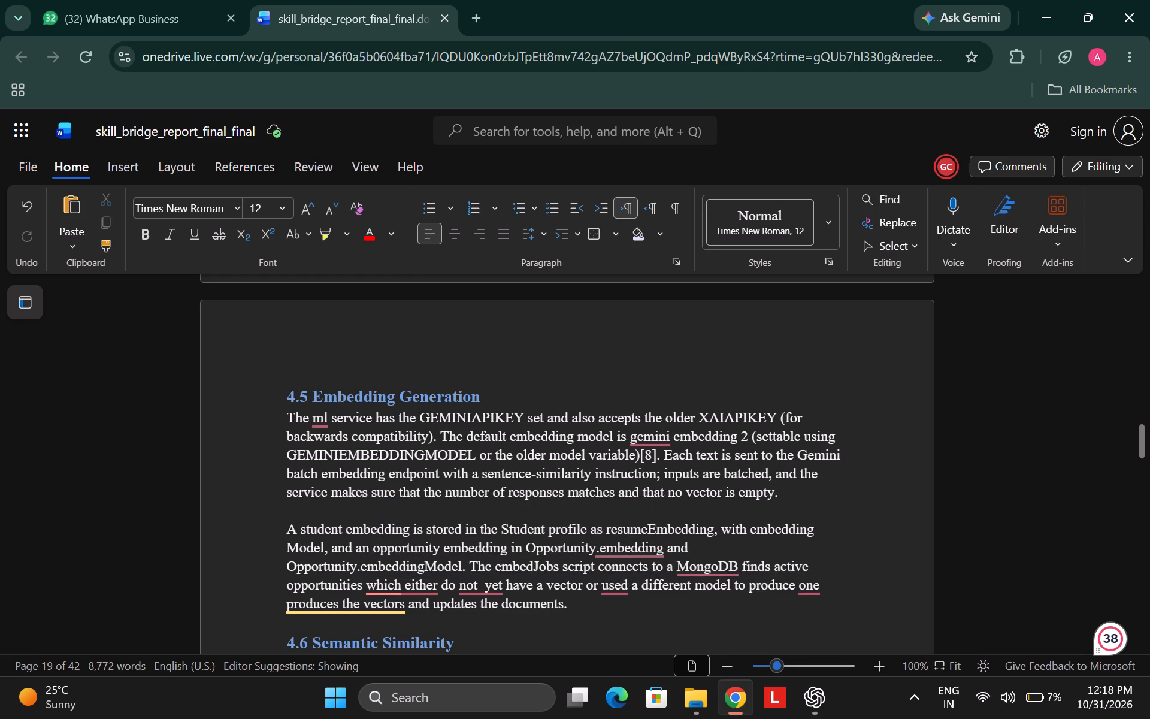
left_click(355, 570)
key("space")
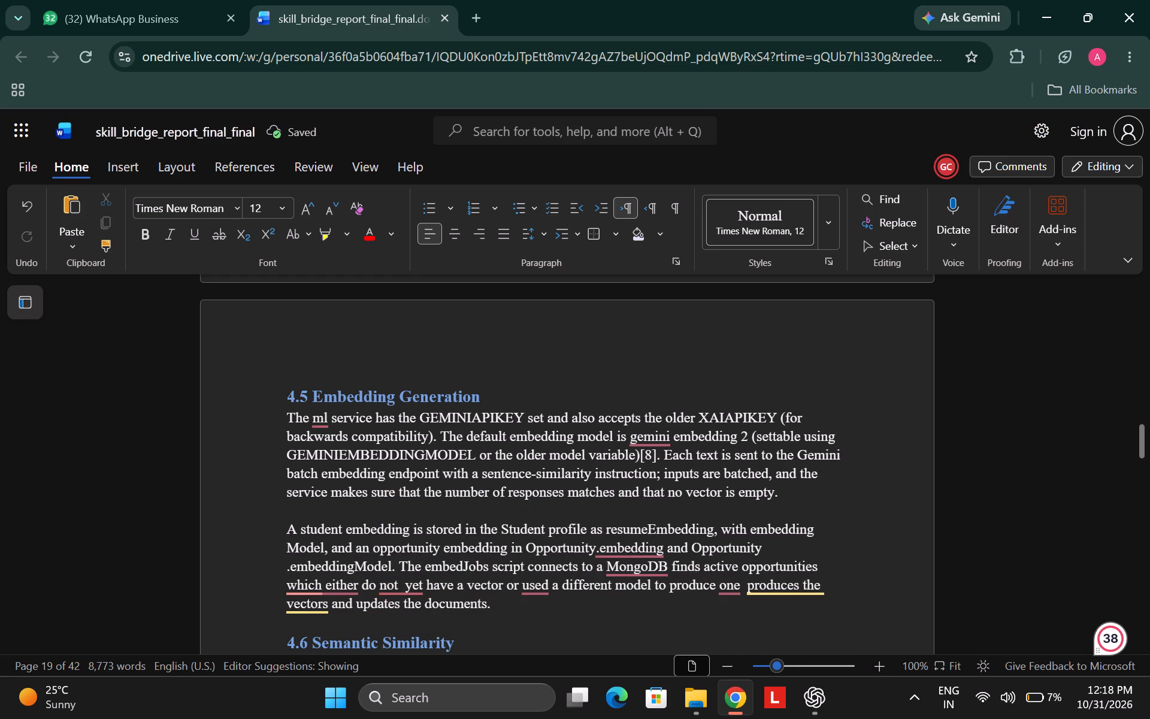
key("Right")
key("space")
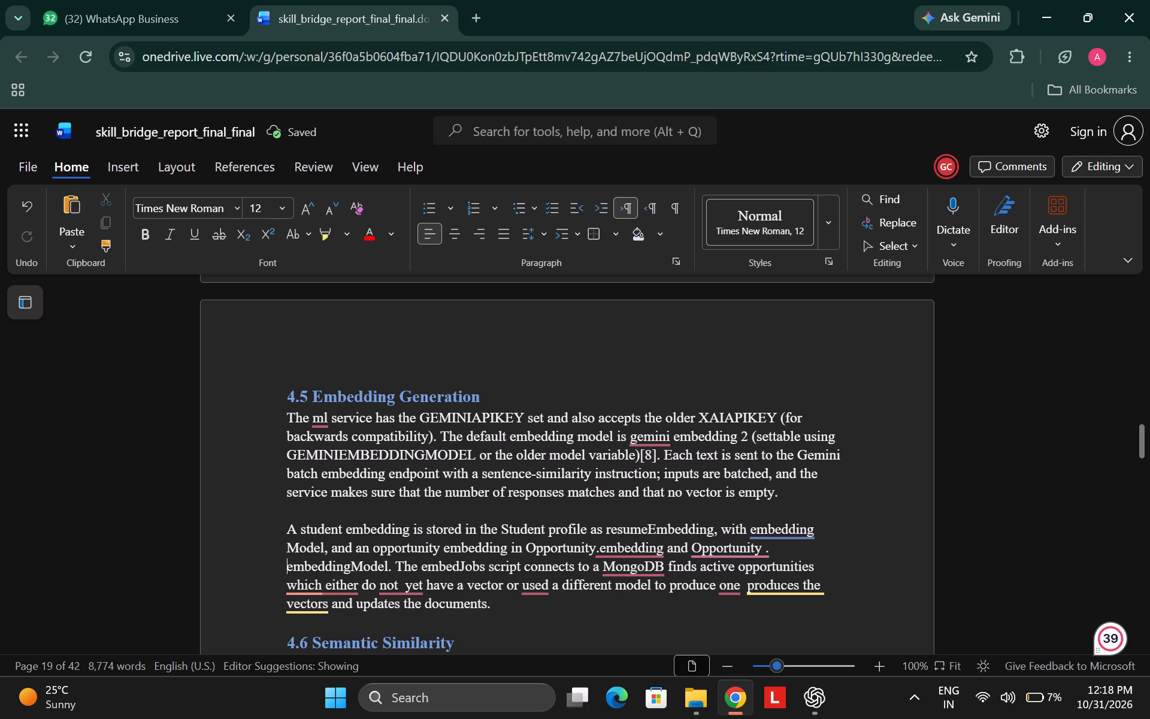
left_click(348, 561)
key("space")
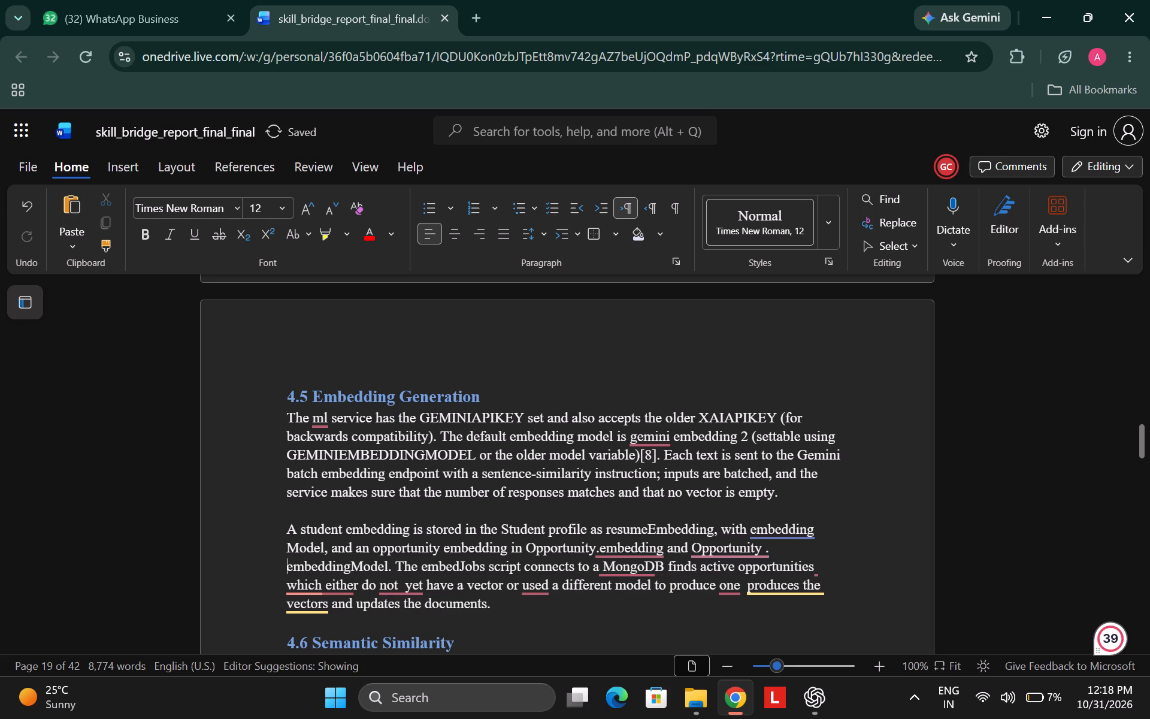
left_click(351, 569)
key("space")
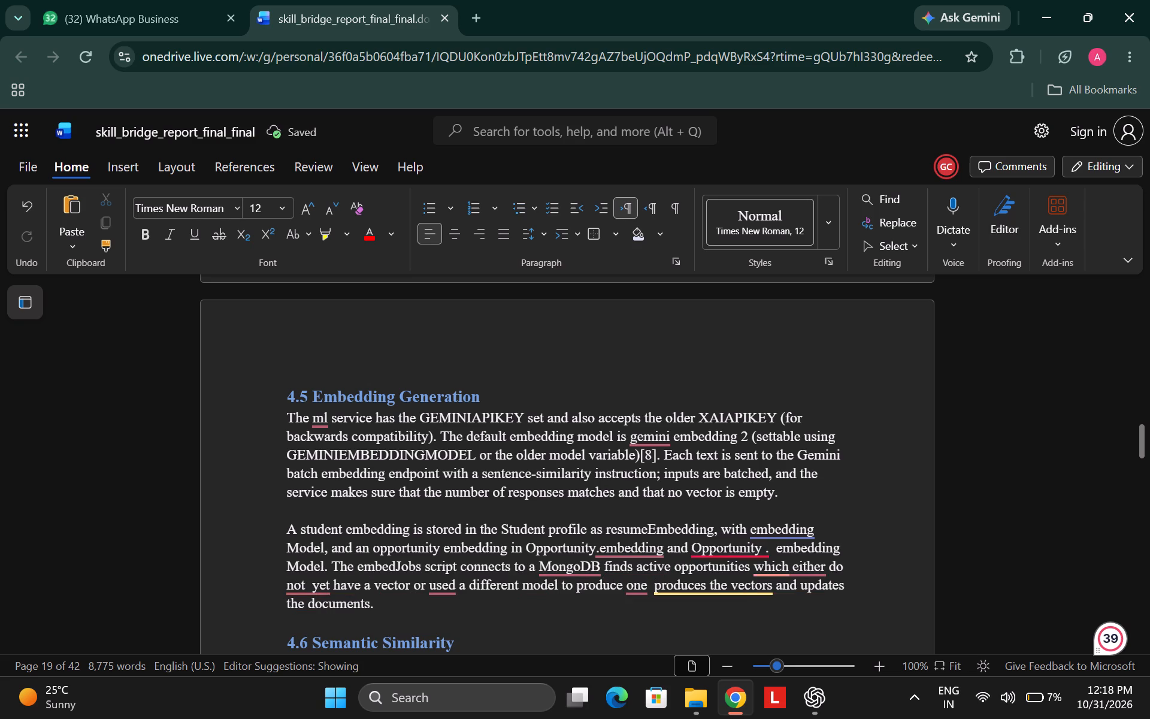
left_click(783, 550)
key("BackSpace")
key("shift+e")
key("Left")
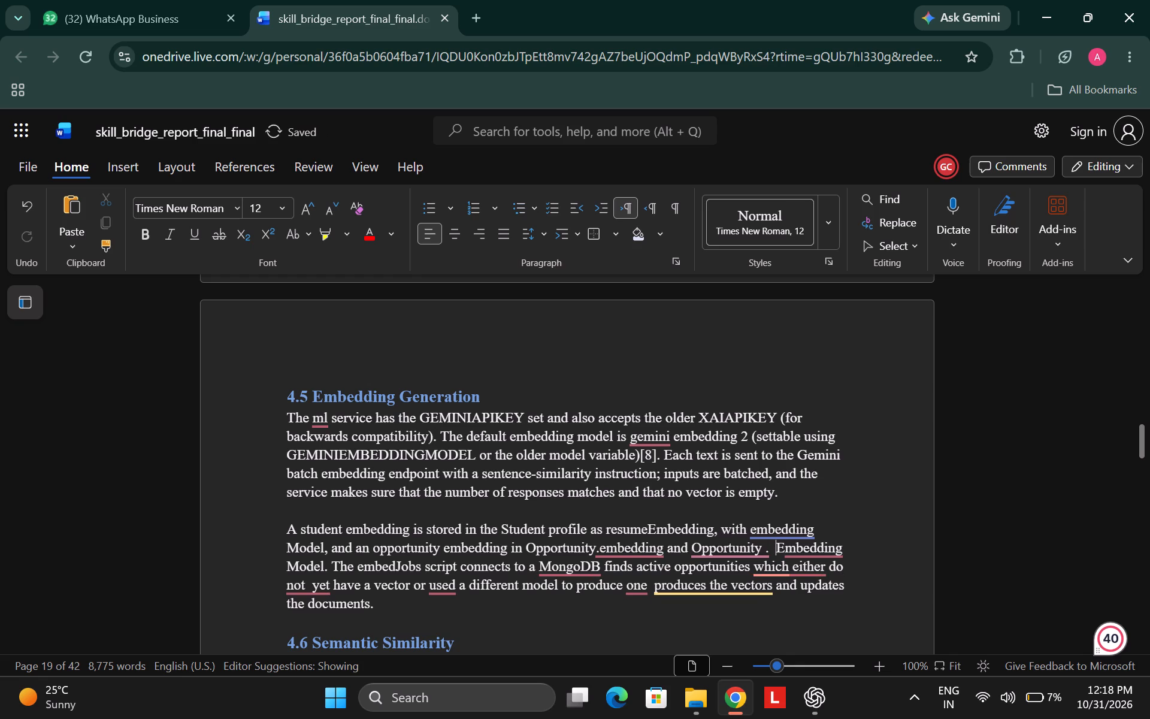
key("BackSpace")
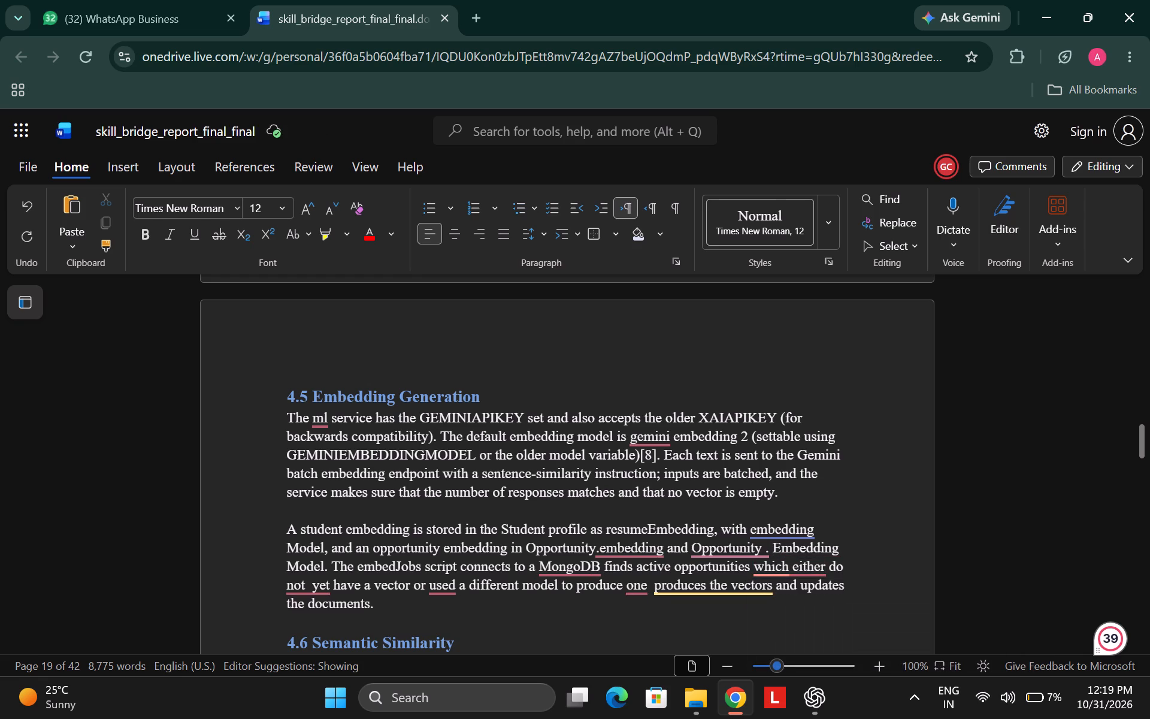
Delete the comma after "with embedding Model" in the second paragraph of section 4.5.
left_click(328, 554)
key("BackSpace")
Remove the comma after "opportunities that lack explicit skills" in section 4.7, Skill Matching, keeping a single space.
scroll(570, 580, "down", 1)
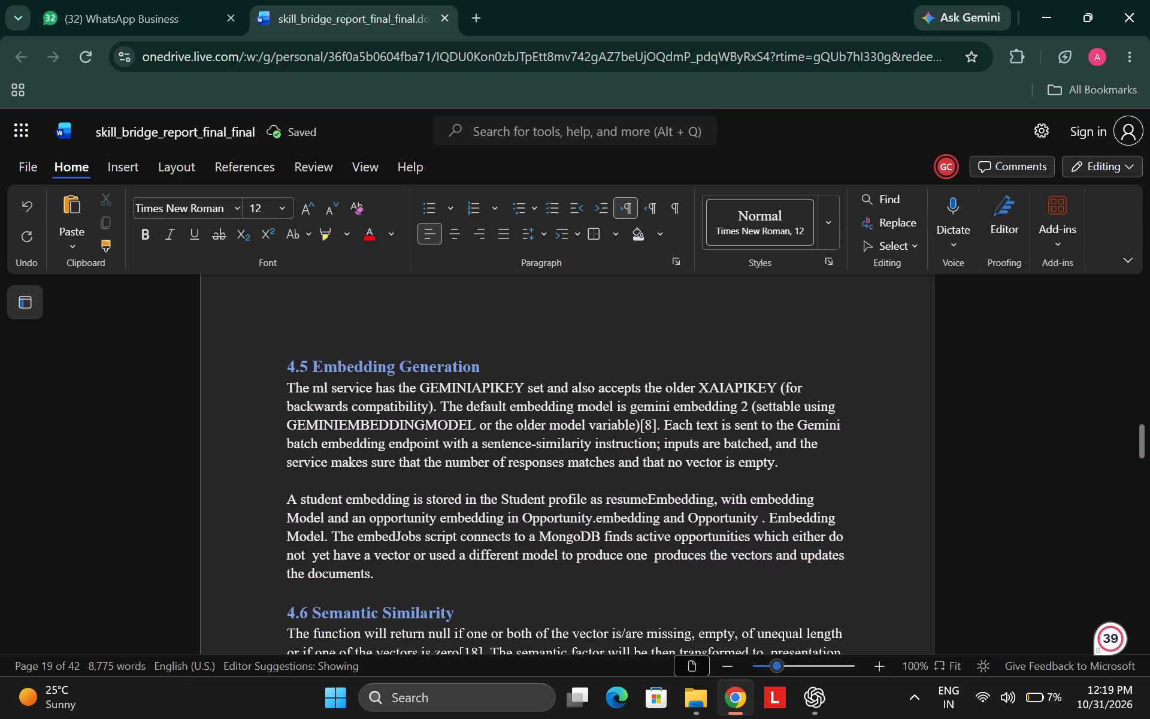
scroll(570, 580, "down", 2)
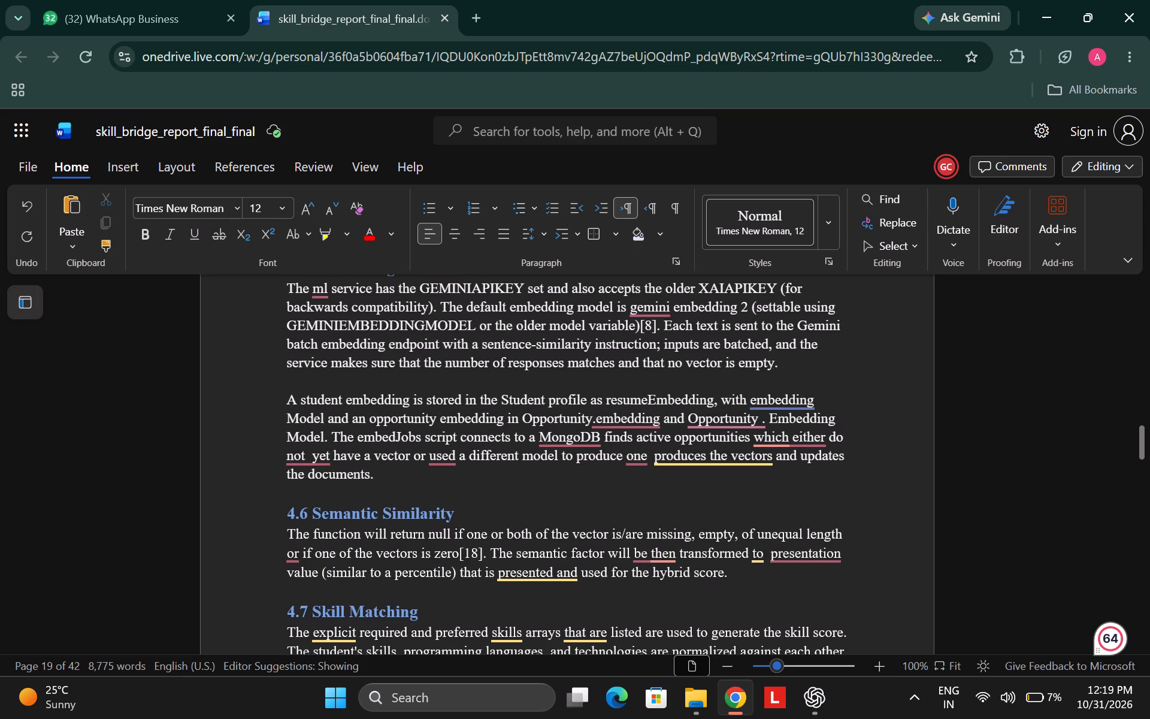
scroll(826, 570, "down", 2)
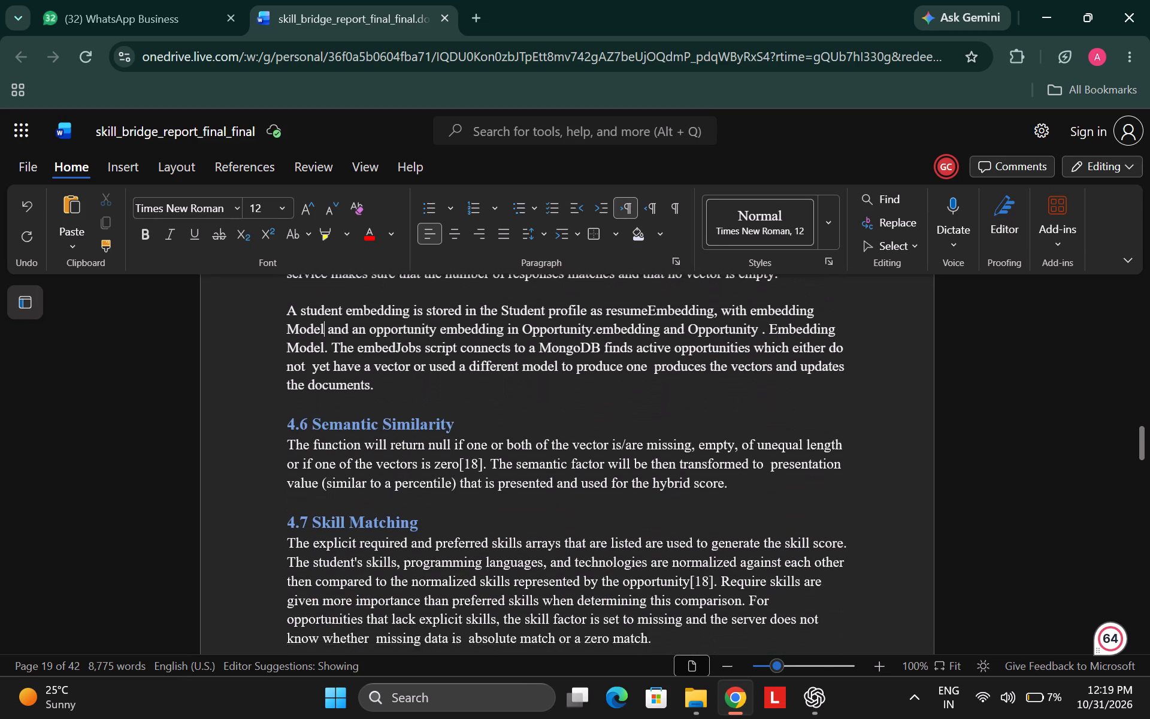
scroll(790, 562, "down", 1)
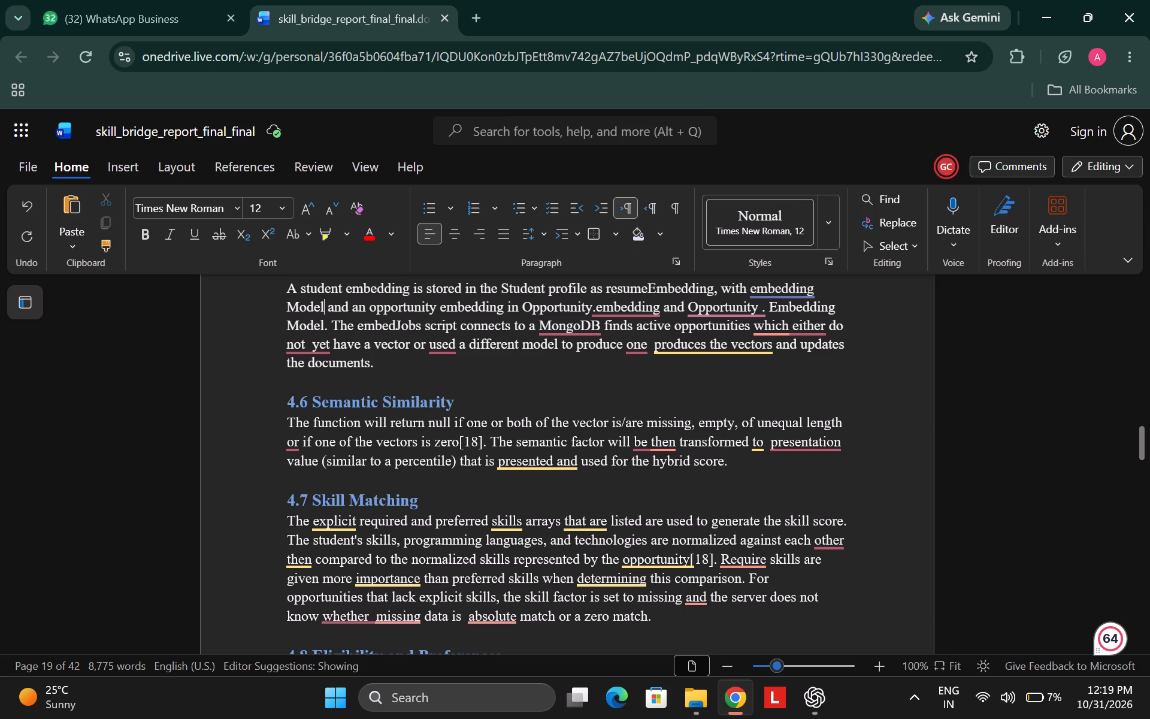
left_click(501, 599)
key("BackSpace")
key("BackSpace")
key("space")
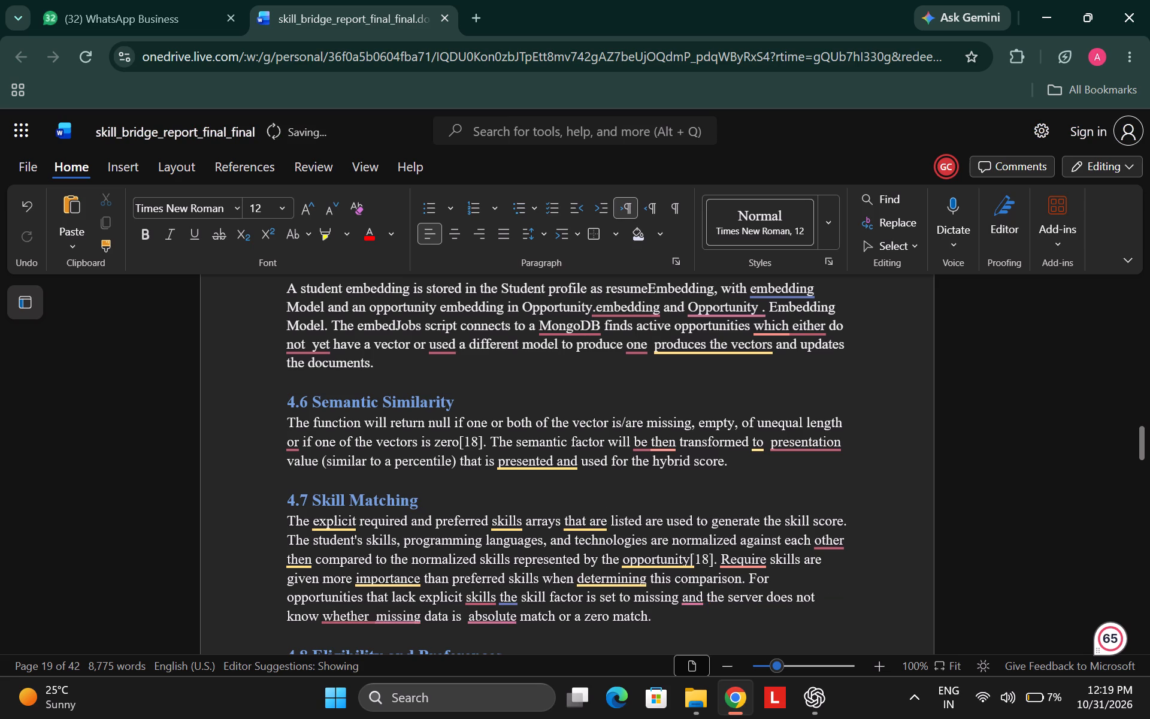
Start a new paragraph at "For opportunities that lack explicit skills" in section 4.7.
left_click(746, 581)
key("Right")
key("Return")
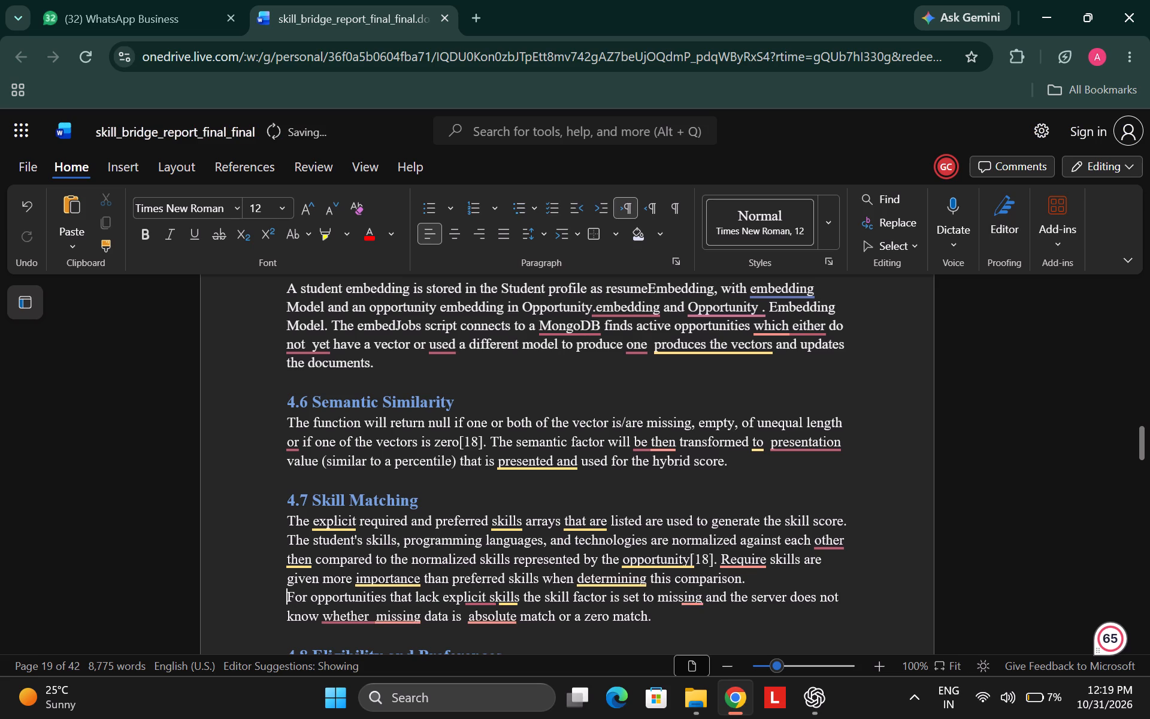
Delete "the" before "opportunity set" in the last sentence of section 4.8, Eligibility and Preferences.
scroll(893, 531, "down", 1)
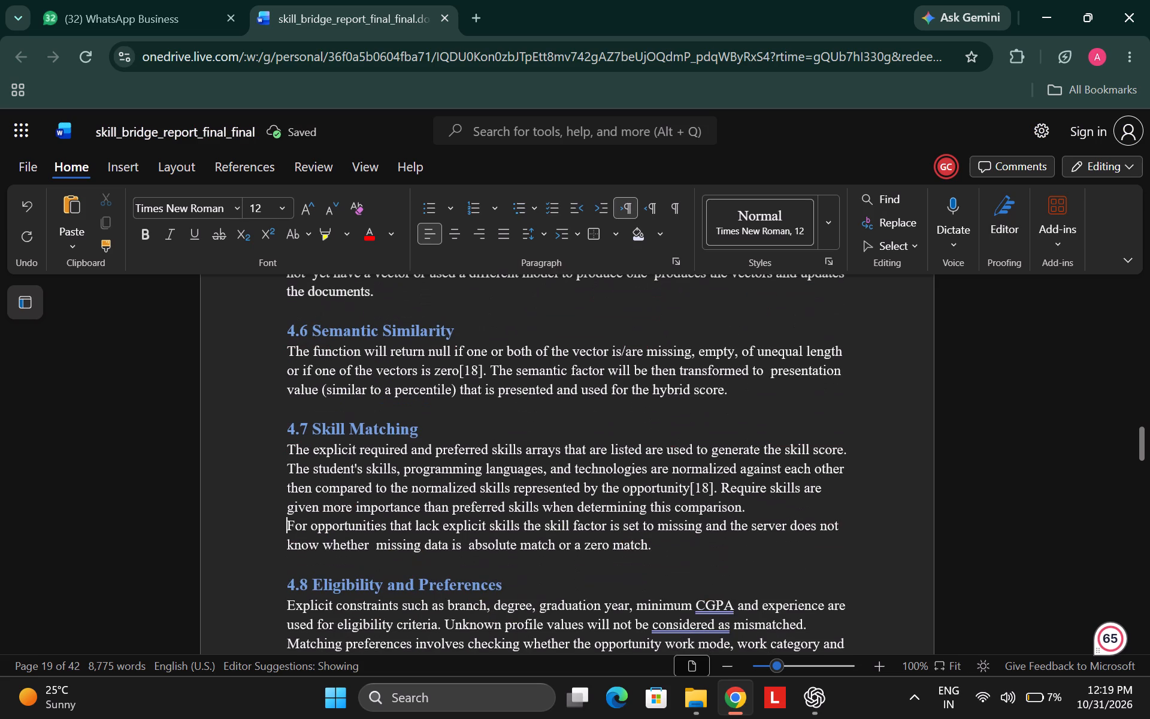
scroll(792, 520, "down", 2)
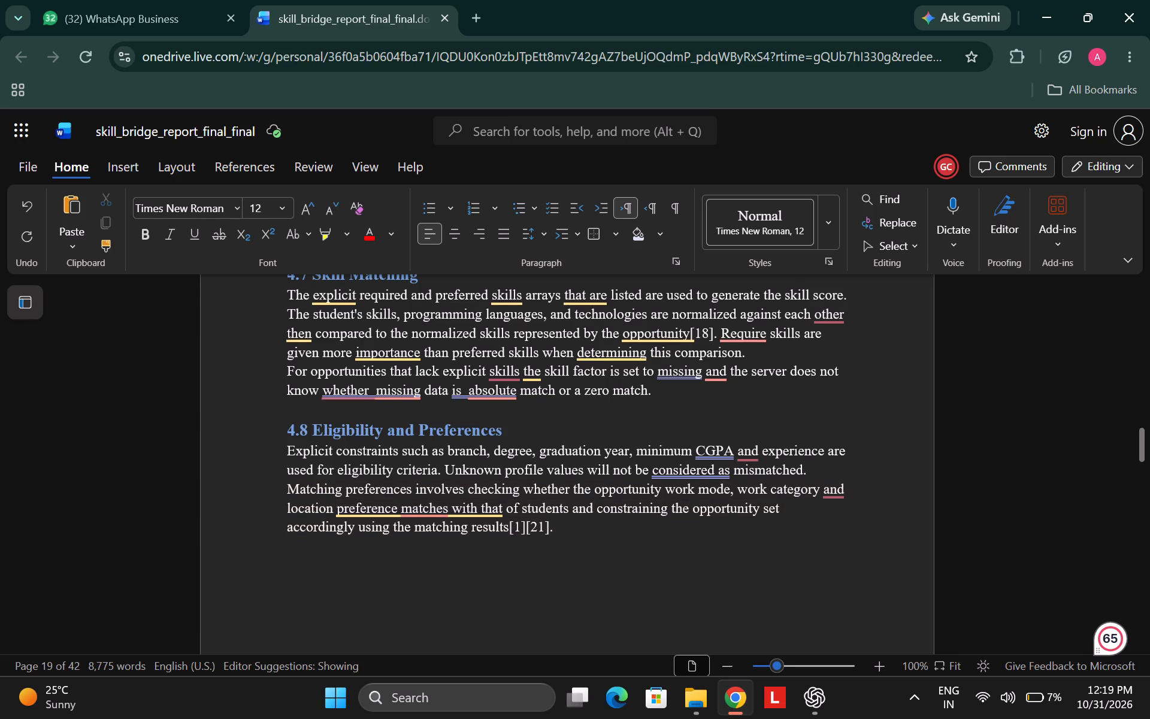
left_click(691, 507)
key("BackSpace")
key("BackSpace")
key("BackSpace")
key("Right")
key("BackSpace")
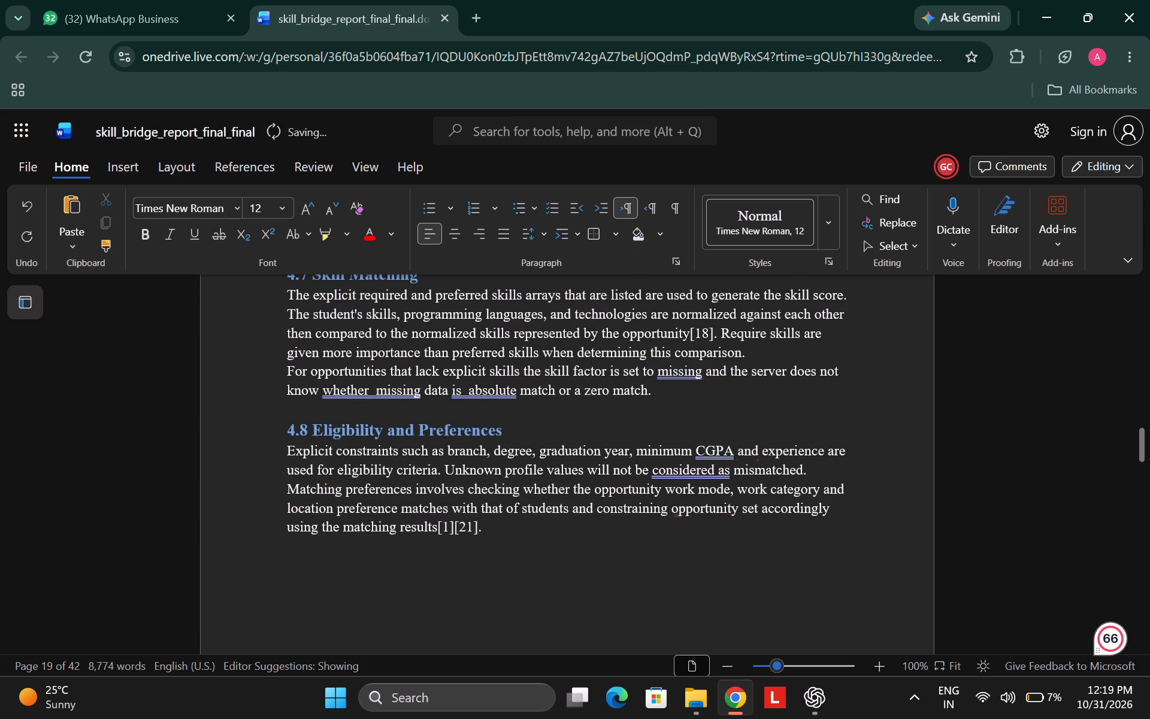
key("space")
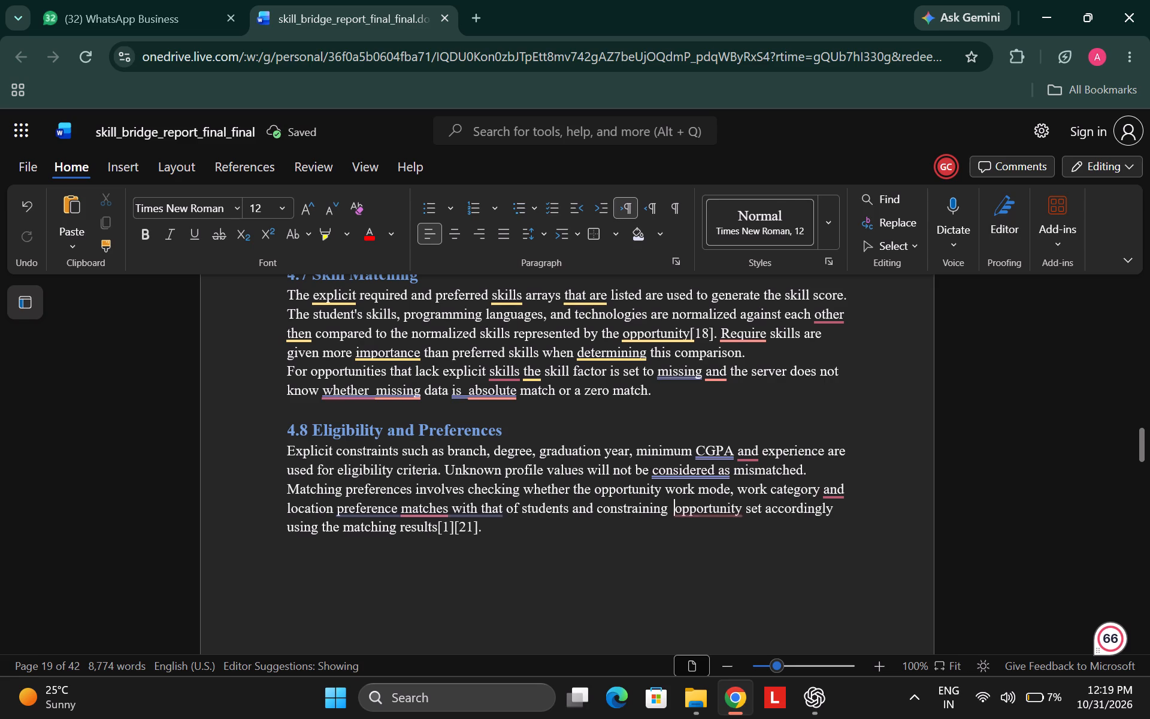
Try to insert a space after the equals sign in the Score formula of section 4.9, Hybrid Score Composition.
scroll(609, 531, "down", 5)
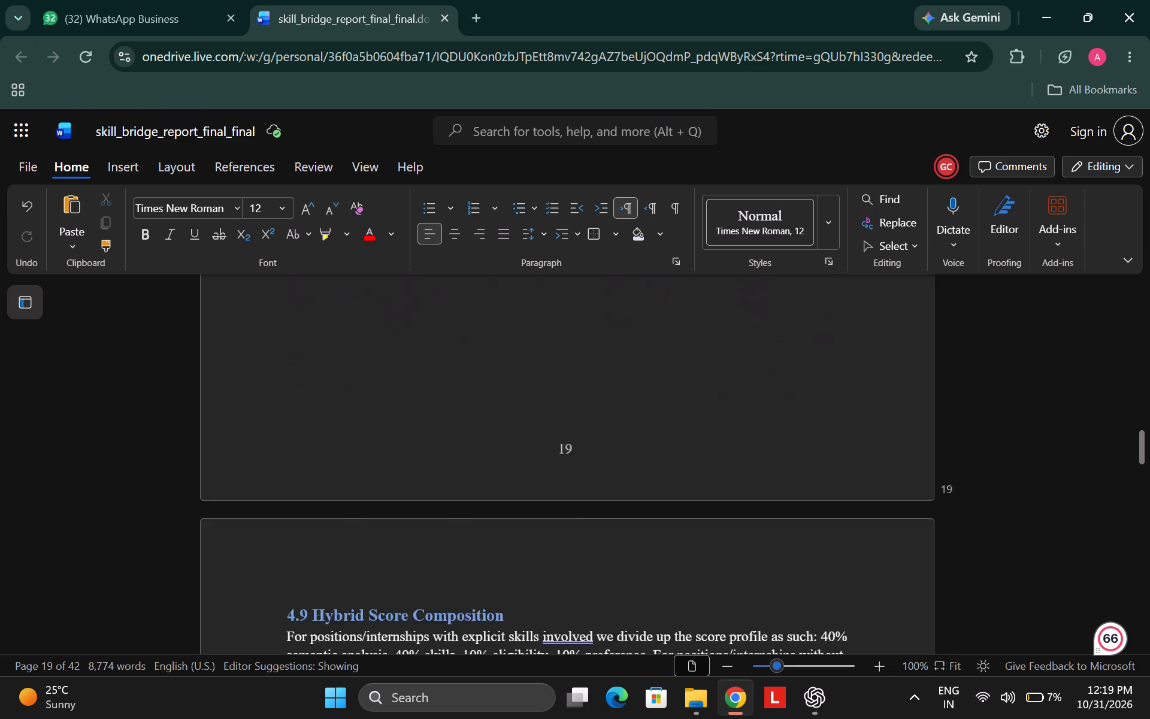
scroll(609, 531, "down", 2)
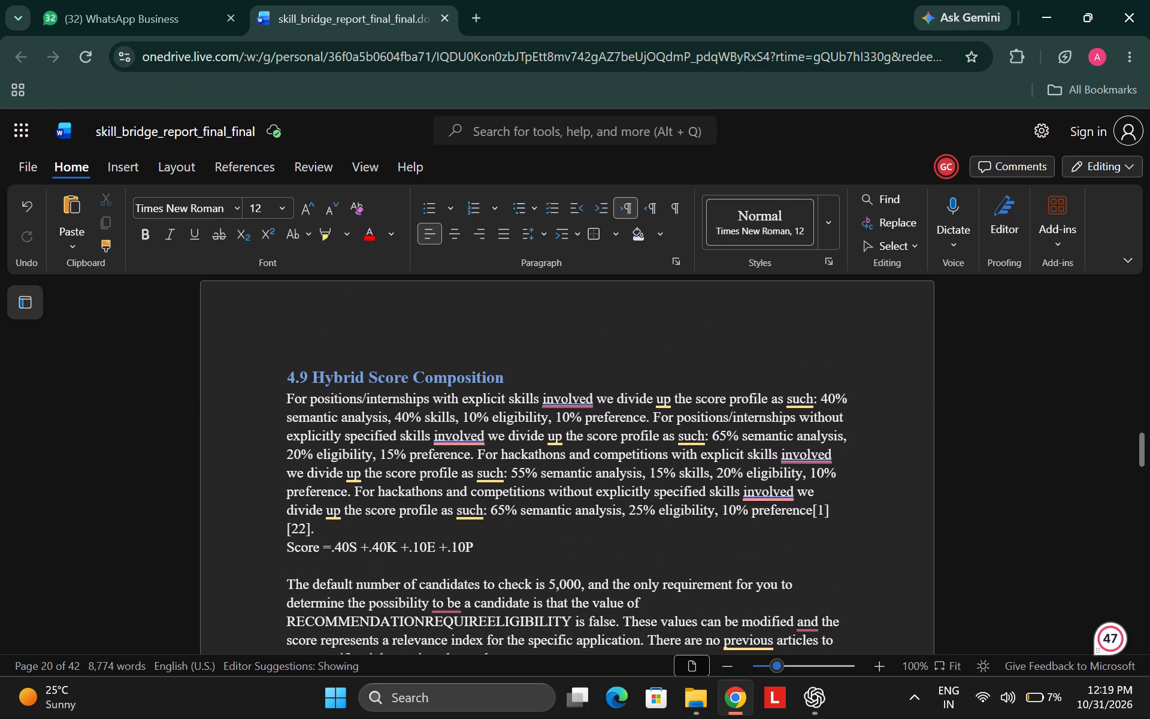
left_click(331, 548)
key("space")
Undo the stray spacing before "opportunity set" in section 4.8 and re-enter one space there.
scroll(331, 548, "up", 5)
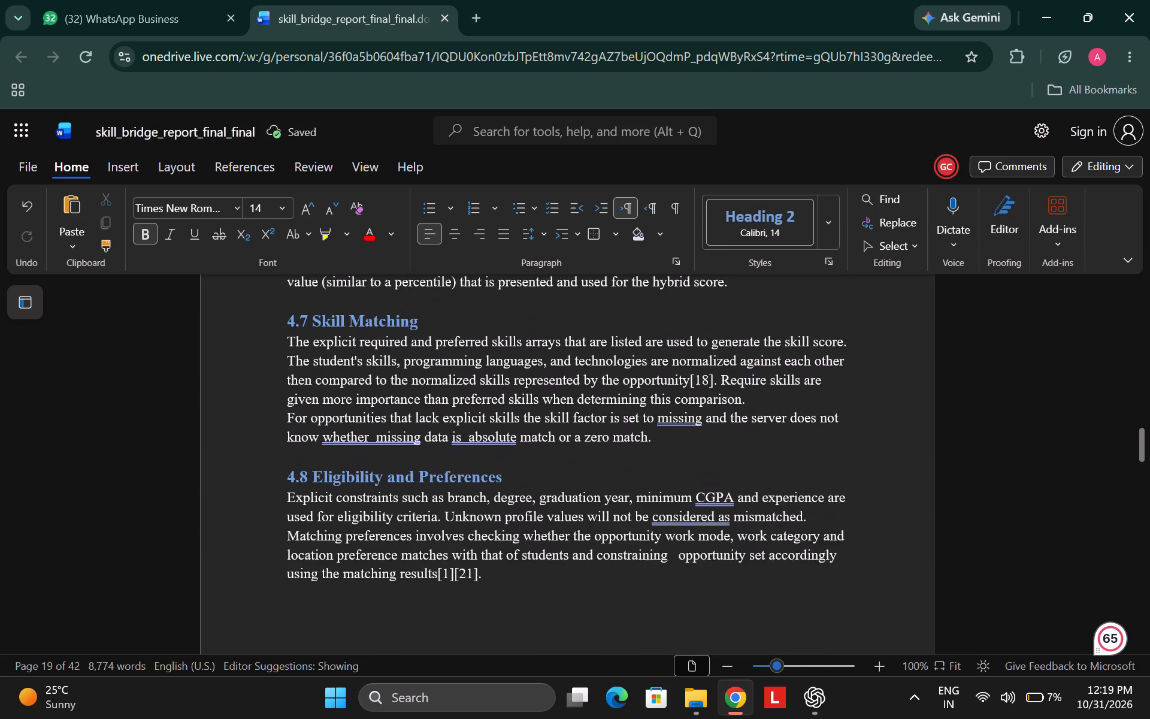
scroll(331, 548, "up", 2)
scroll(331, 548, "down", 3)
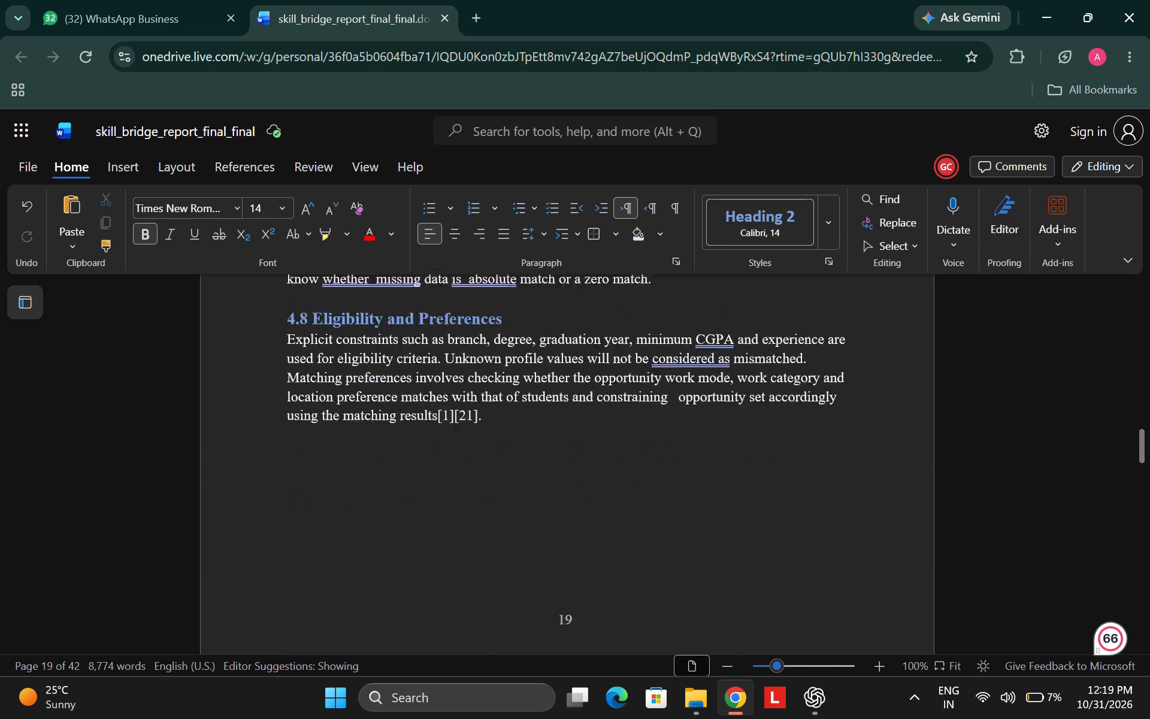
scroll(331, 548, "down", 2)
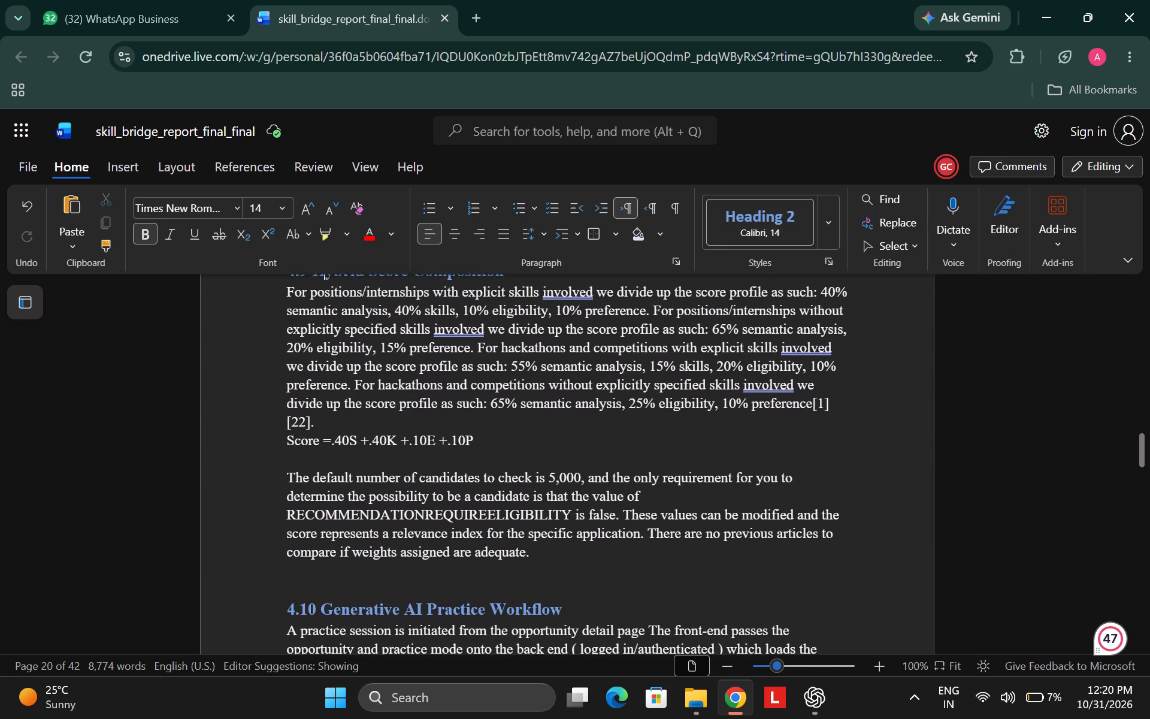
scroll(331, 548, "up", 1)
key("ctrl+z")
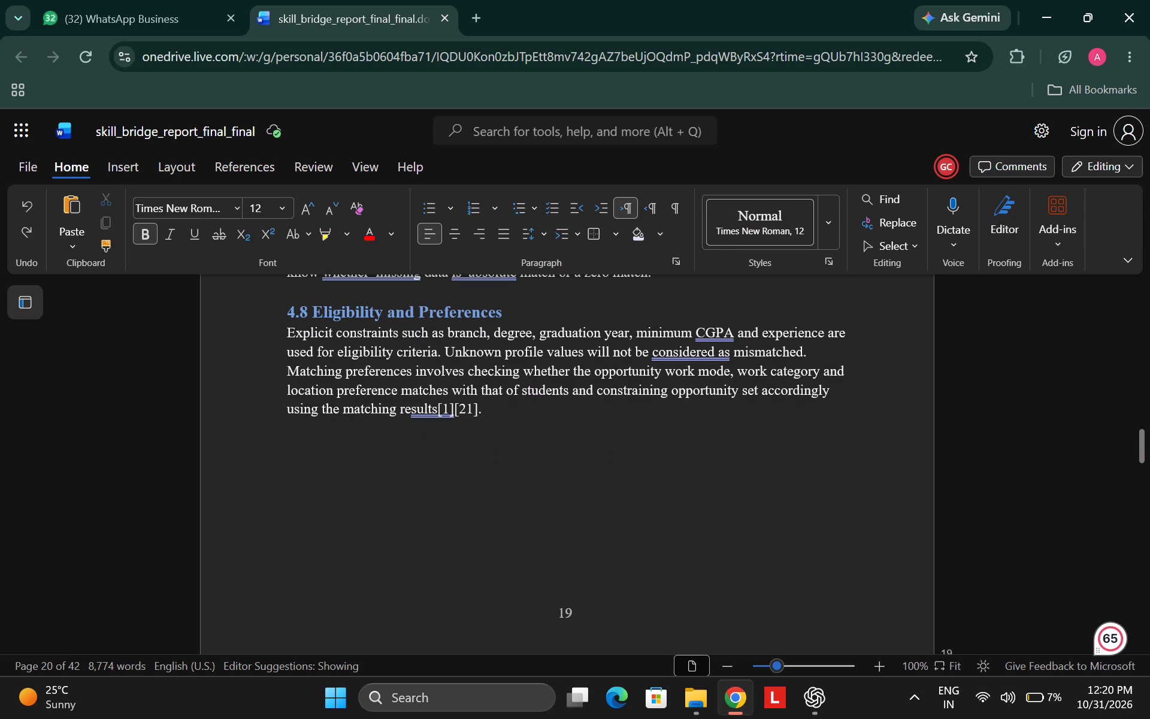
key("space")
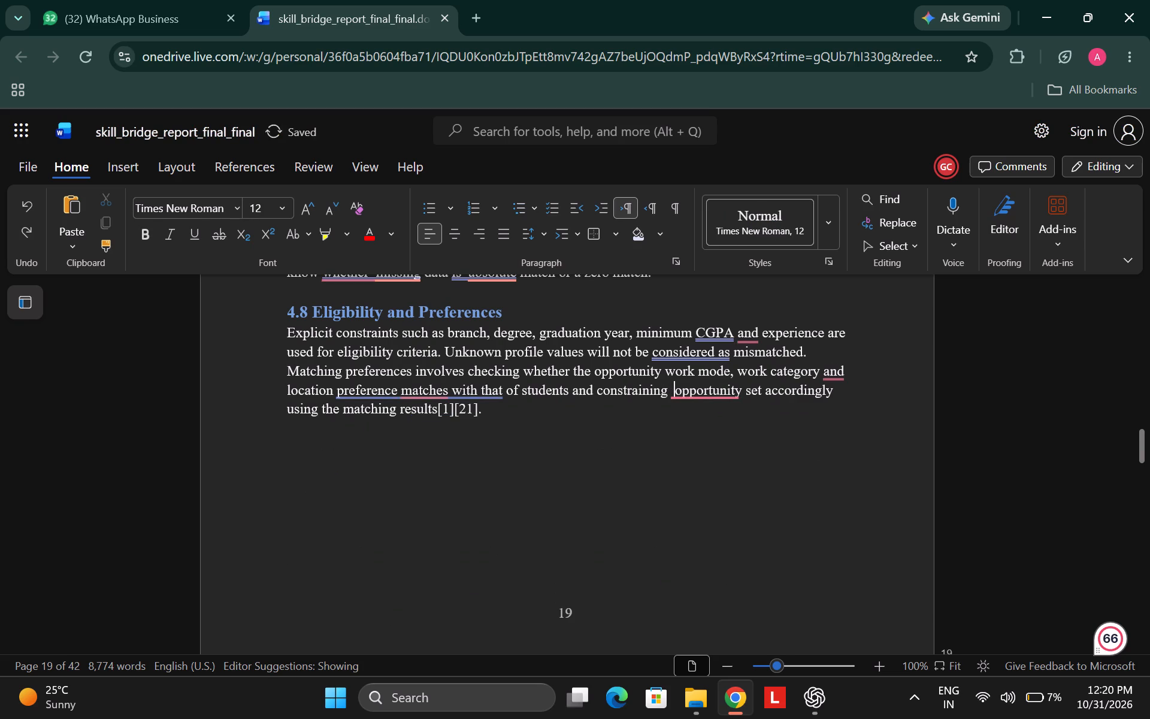
Space out the score formula in section 4.9 so it reads "Score = .40S + .40K + .10E + .10P".
scroll(514, 411, "down", 3)
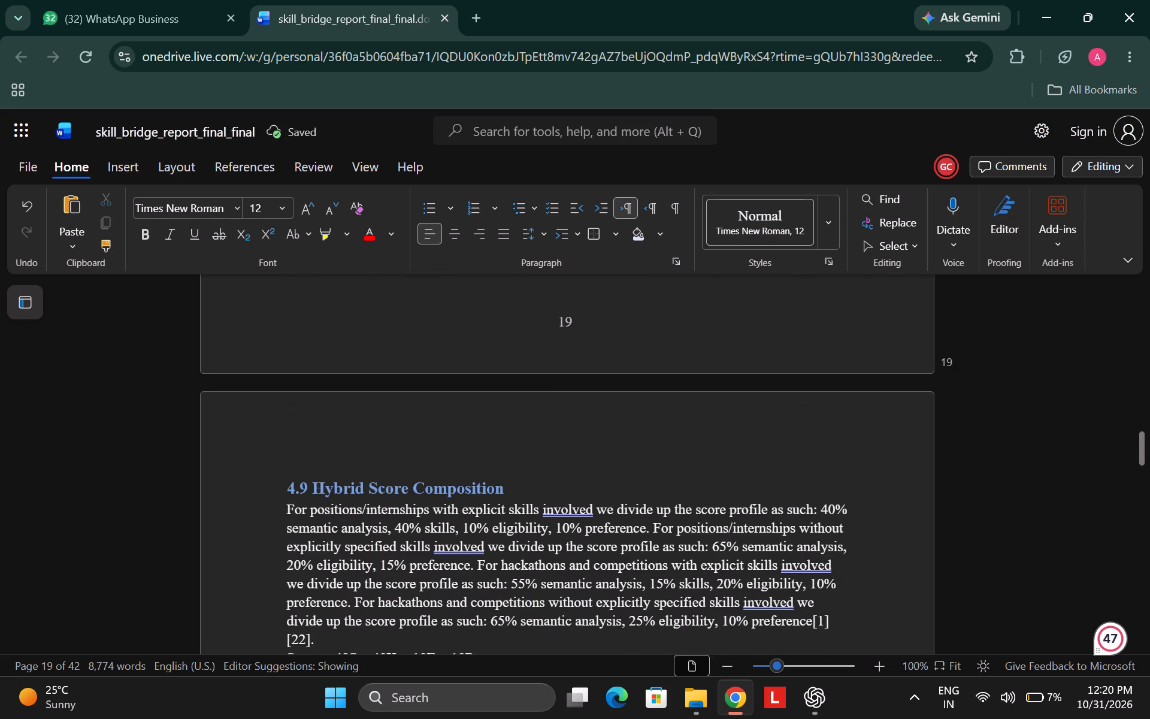
scroll(514, 411, "down", 1)
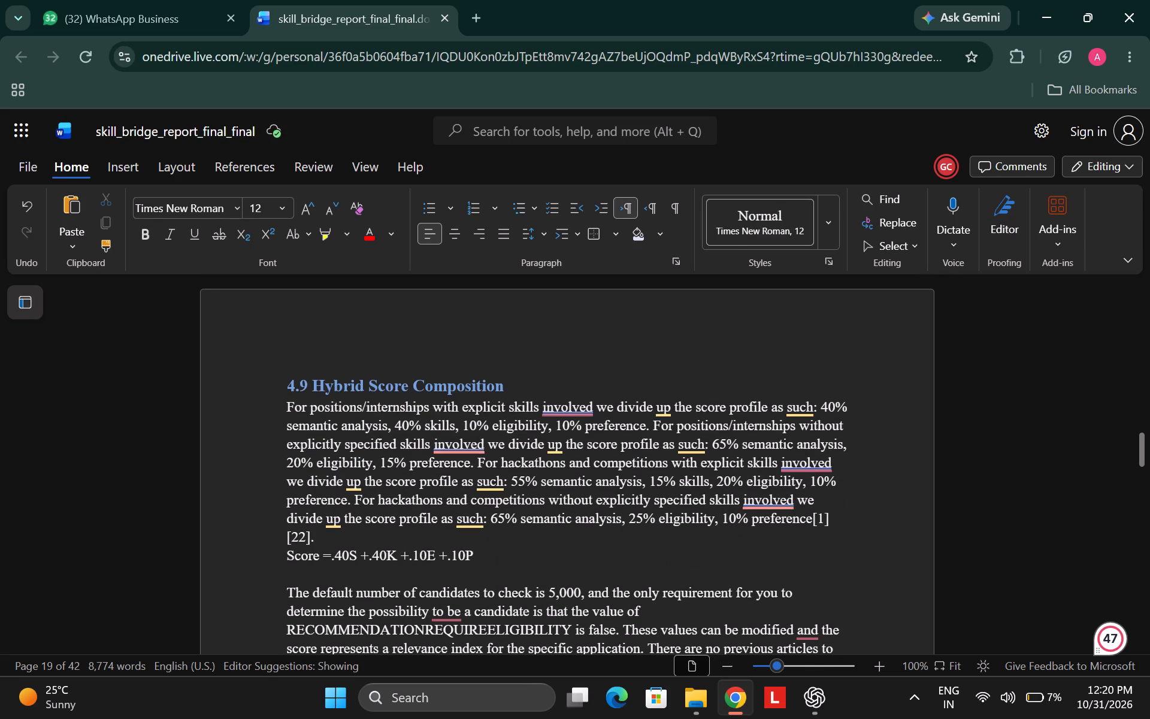
left_click(330, 554)
key("space")
key("Right")
key("Right")
key("Right")
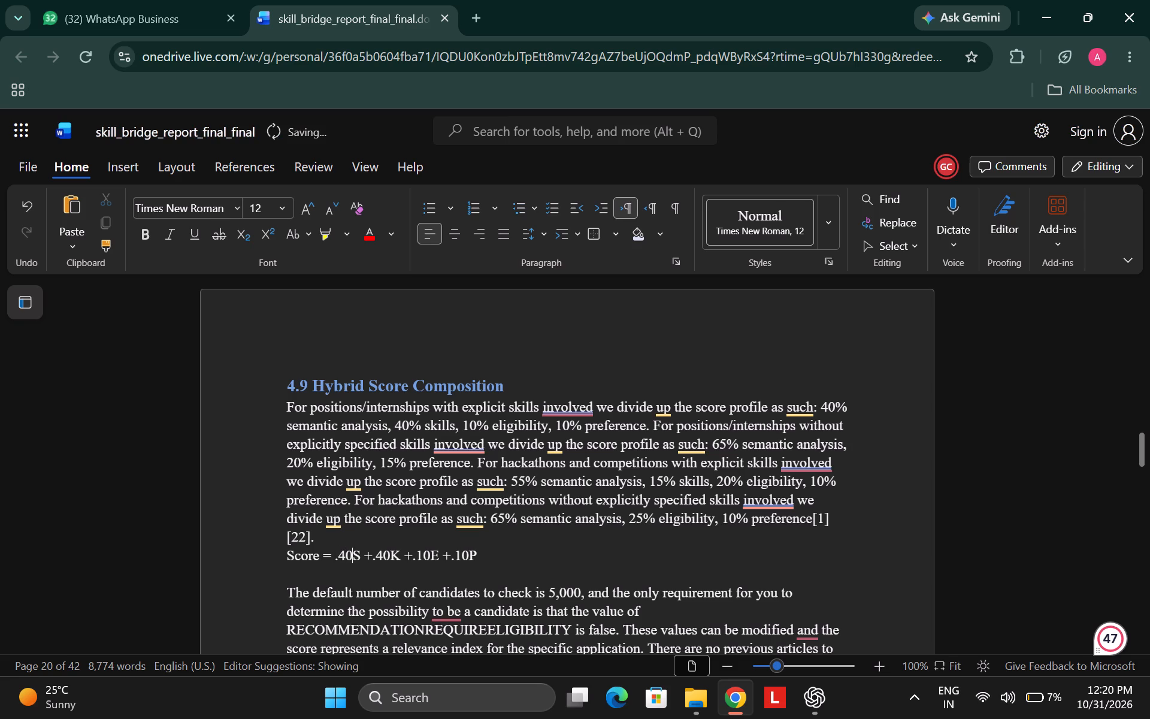
key("Right")
key("Right")
key("Right")
key("space")
key("Right")
key("Right")
key("Right")
key("Right")
key("Right")
key("Right")
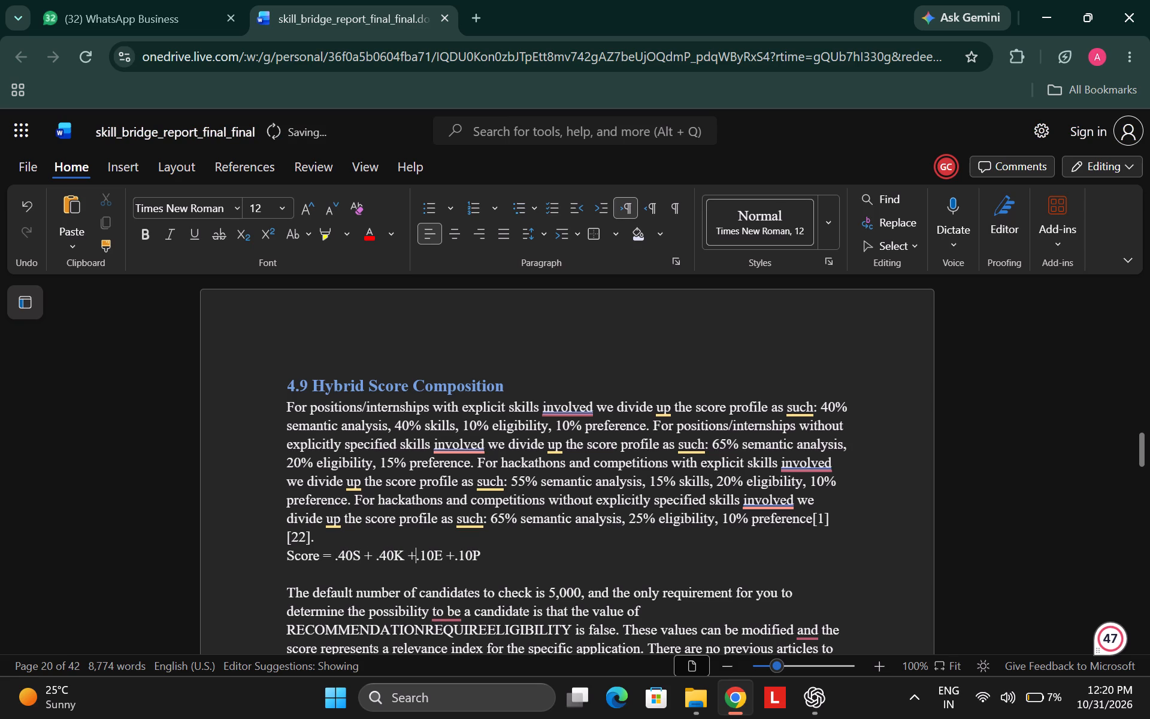
key("space")
key("Right")
key("Right")
key("Right")
key("Right")
key("Right")
key("Right")
key("space")
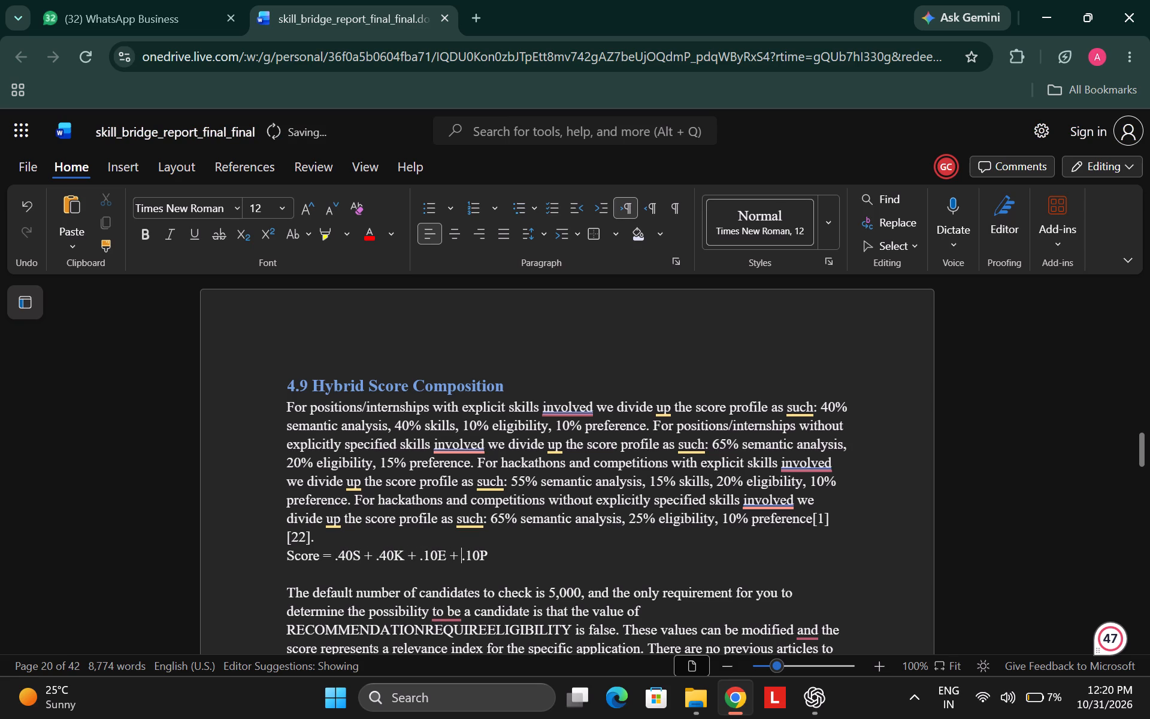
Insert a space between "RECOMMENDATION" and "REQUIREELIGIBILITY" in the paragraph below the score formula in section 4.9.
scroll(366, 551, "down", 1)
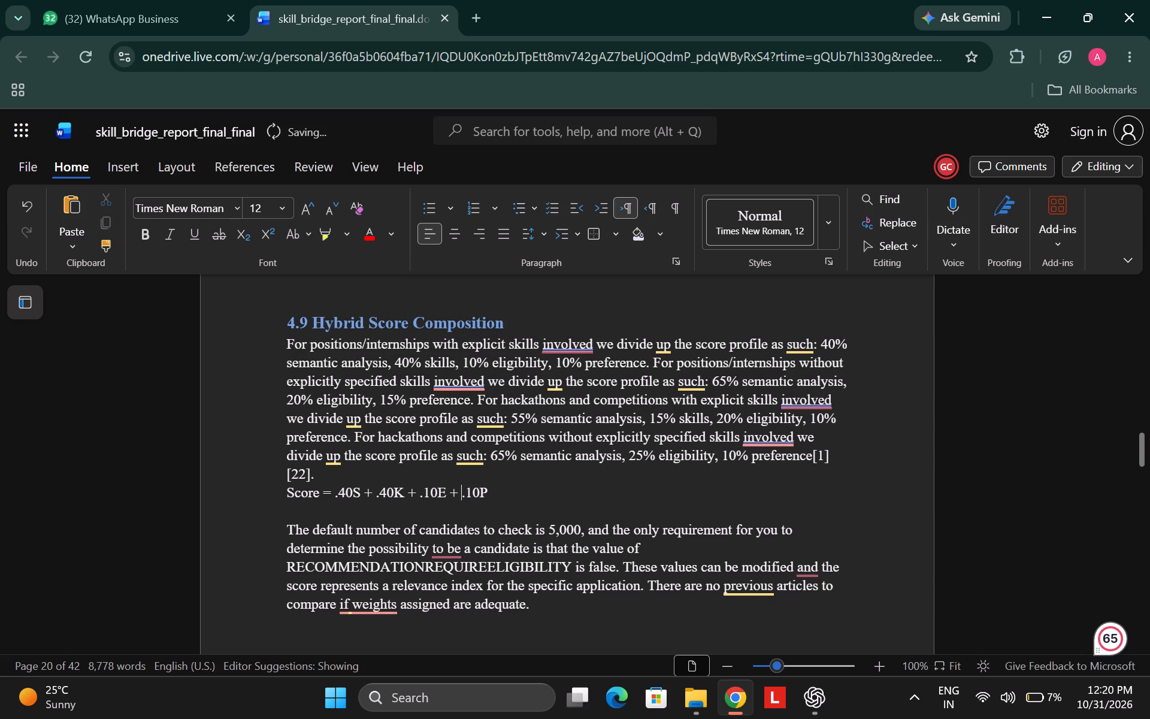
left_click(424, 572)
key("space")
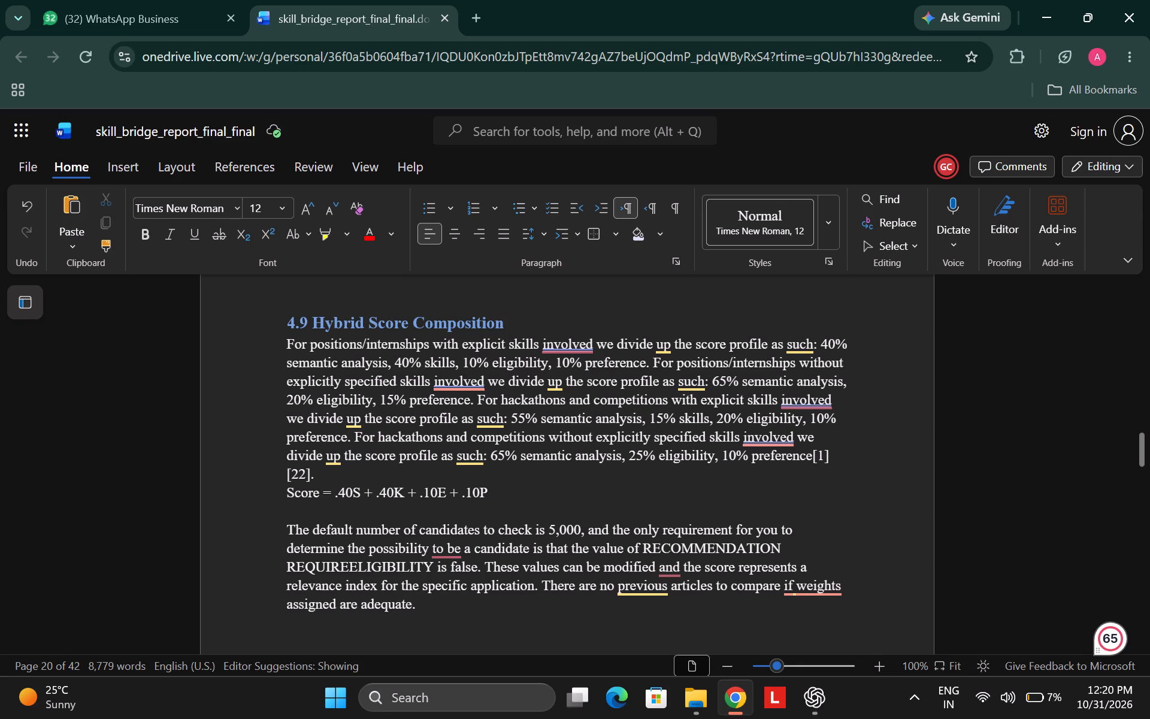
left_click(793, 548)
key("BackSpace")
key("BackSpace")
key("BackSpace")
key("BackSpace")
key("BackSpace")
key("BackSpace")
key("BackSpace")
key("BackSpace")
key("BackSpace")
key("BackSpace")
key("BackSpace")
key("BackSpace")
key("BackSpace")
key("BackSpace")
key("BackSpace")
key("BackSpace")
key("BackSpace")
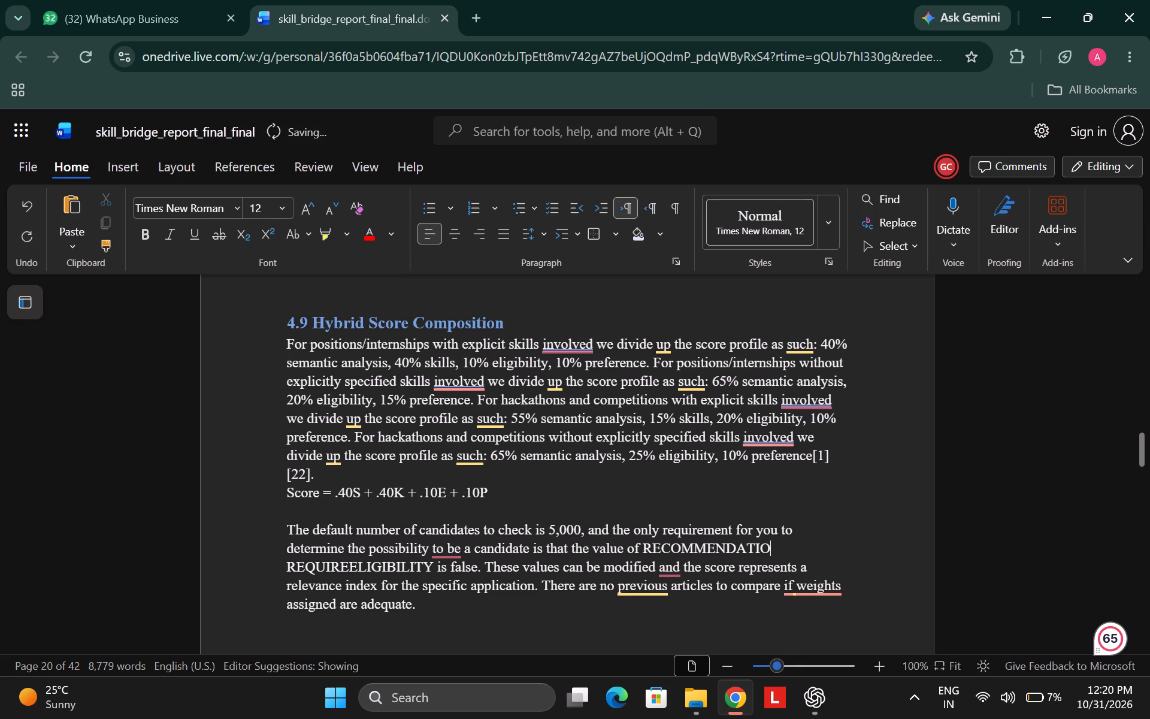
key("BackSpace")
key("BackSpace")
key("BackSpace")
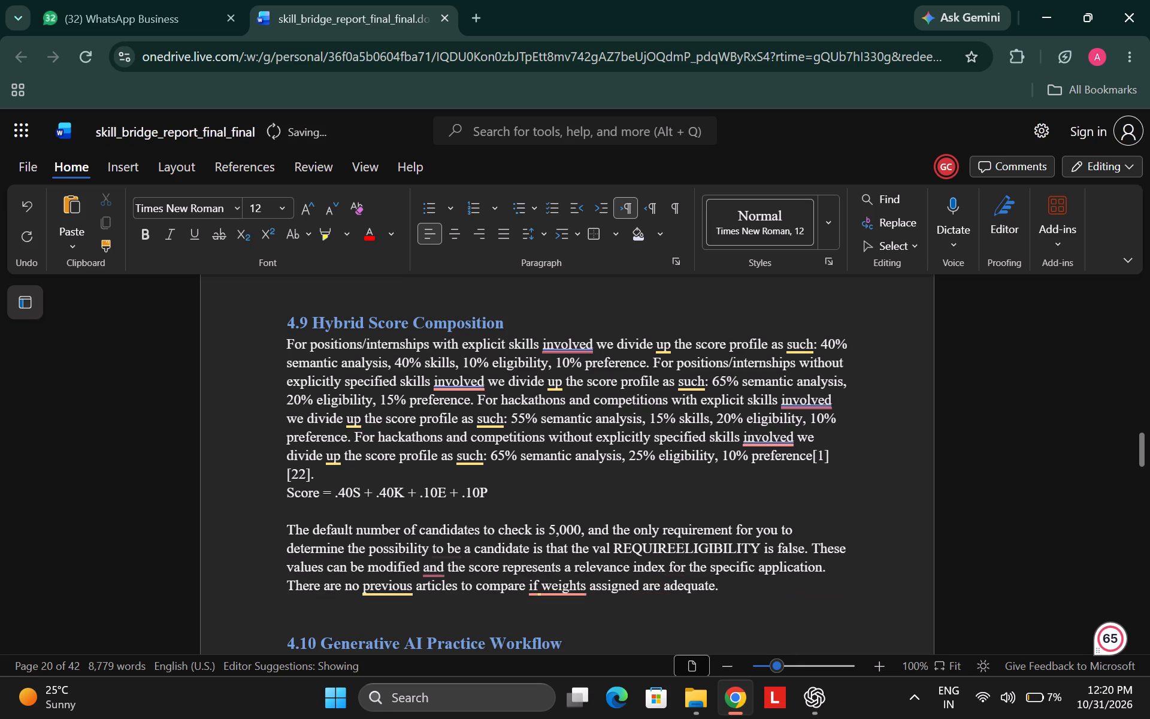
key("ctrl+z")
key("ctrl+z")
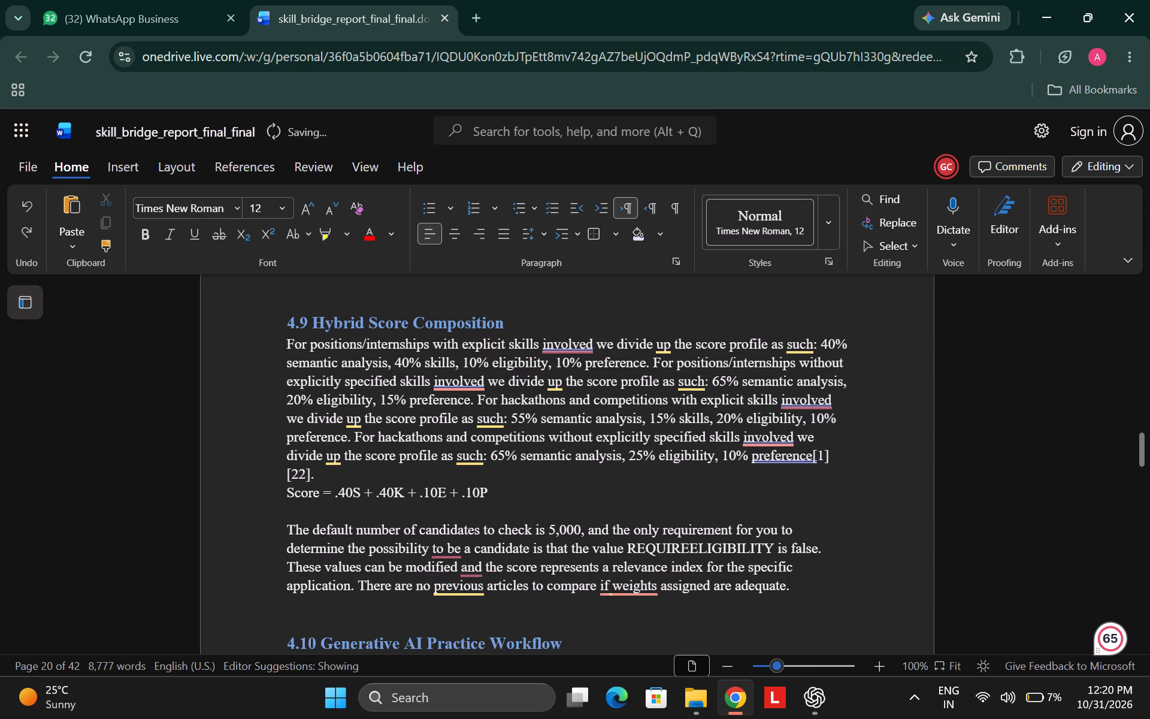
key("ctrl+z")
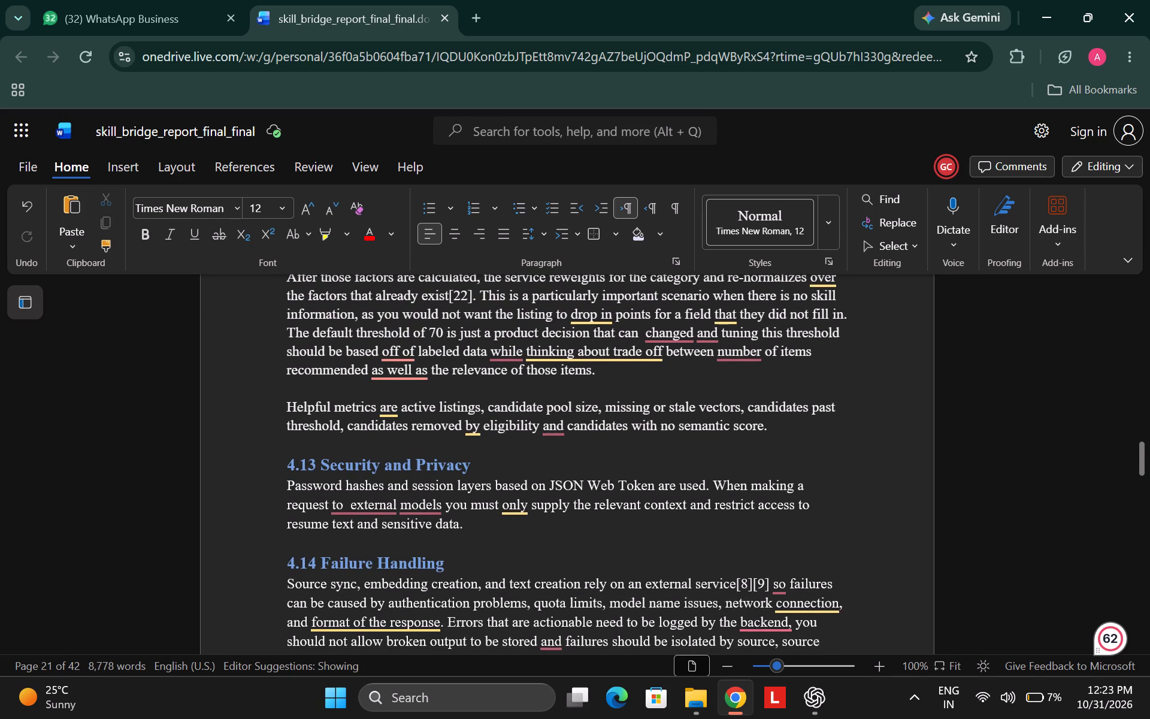
scroll(546, 453, "down", 2)
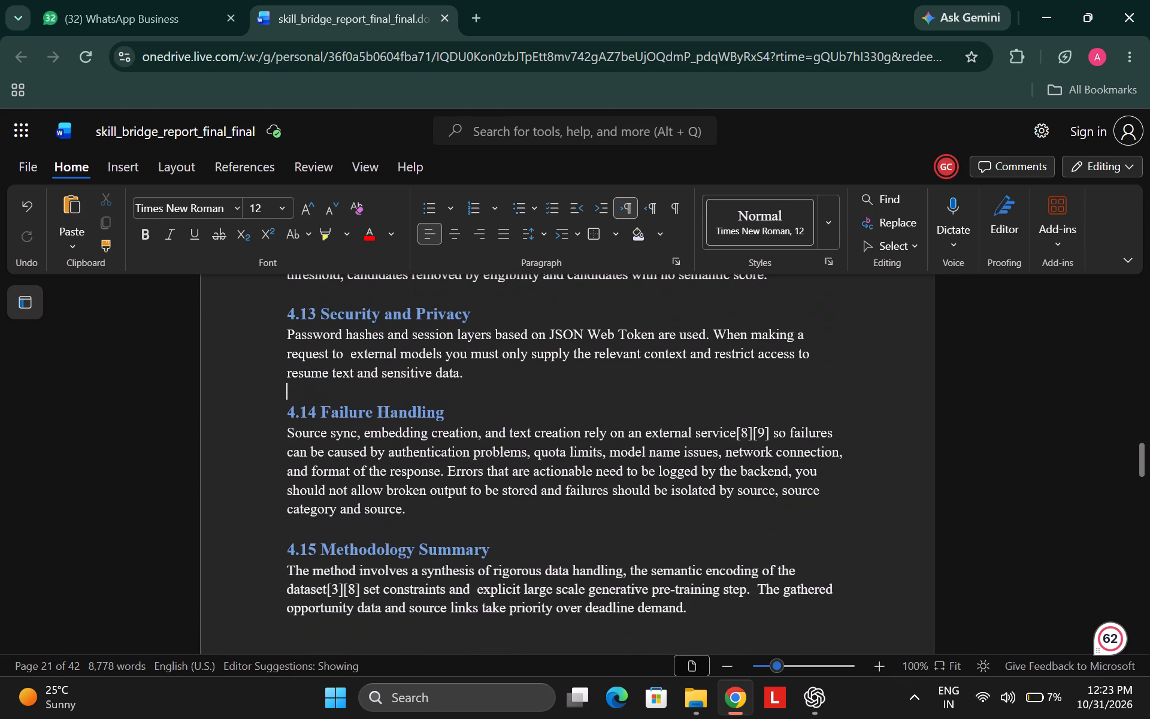
left_click(327, 590)
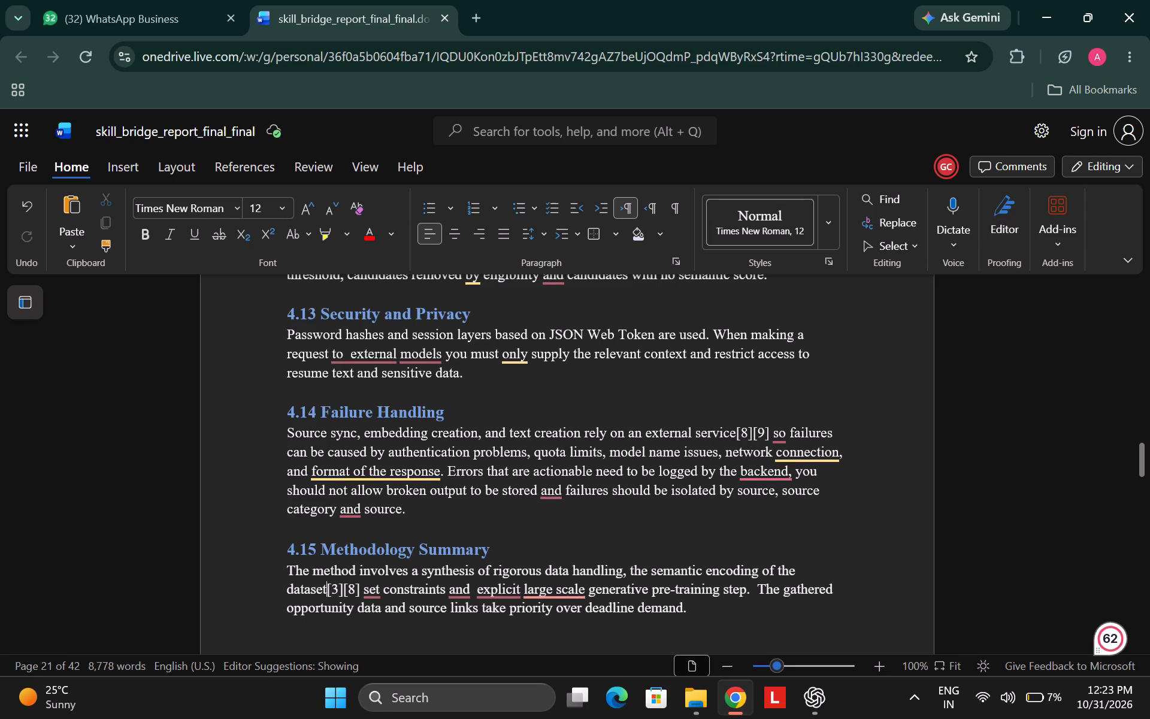
key("space")
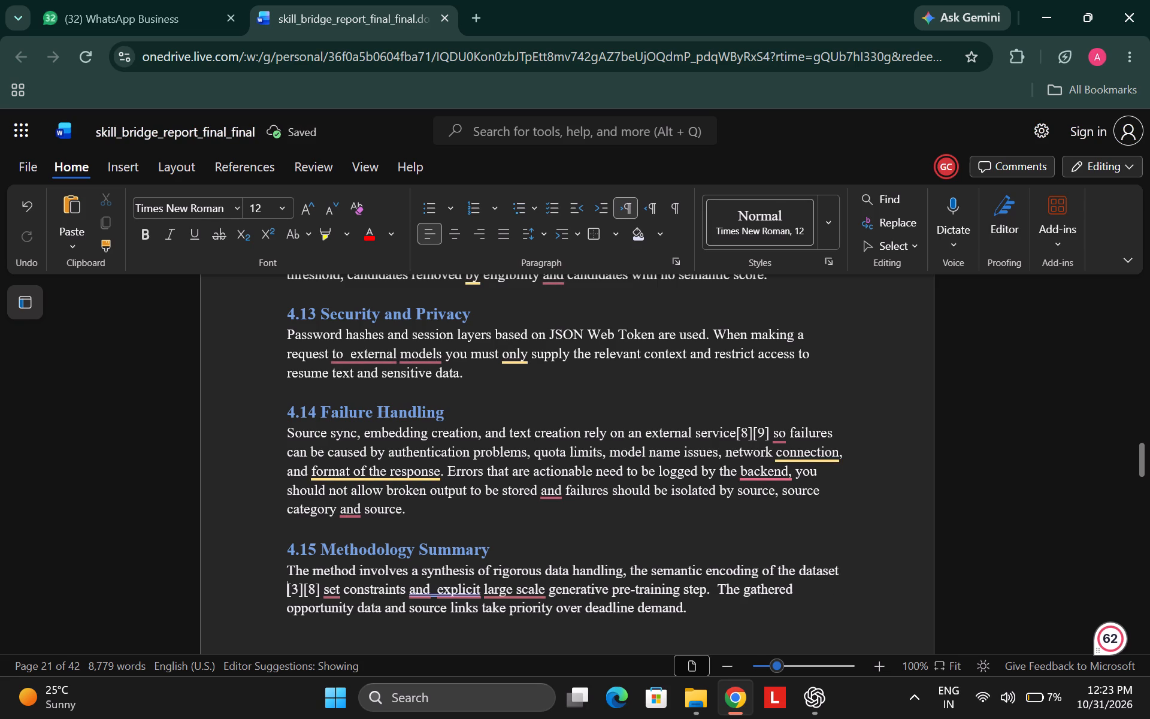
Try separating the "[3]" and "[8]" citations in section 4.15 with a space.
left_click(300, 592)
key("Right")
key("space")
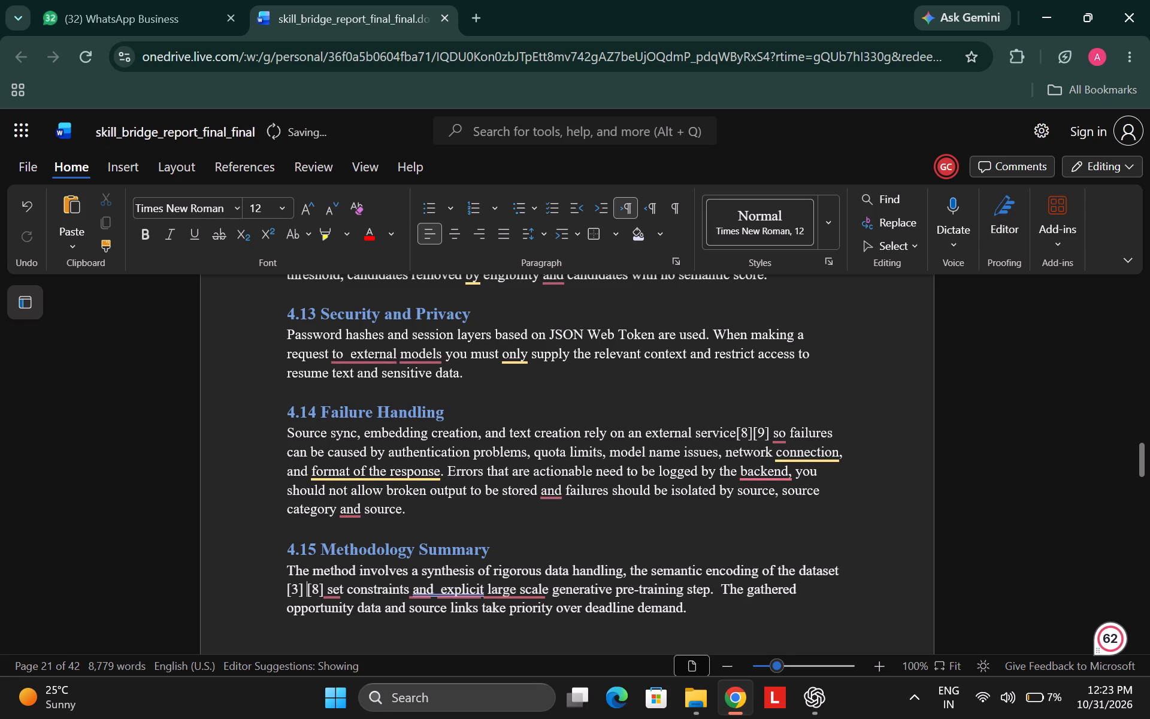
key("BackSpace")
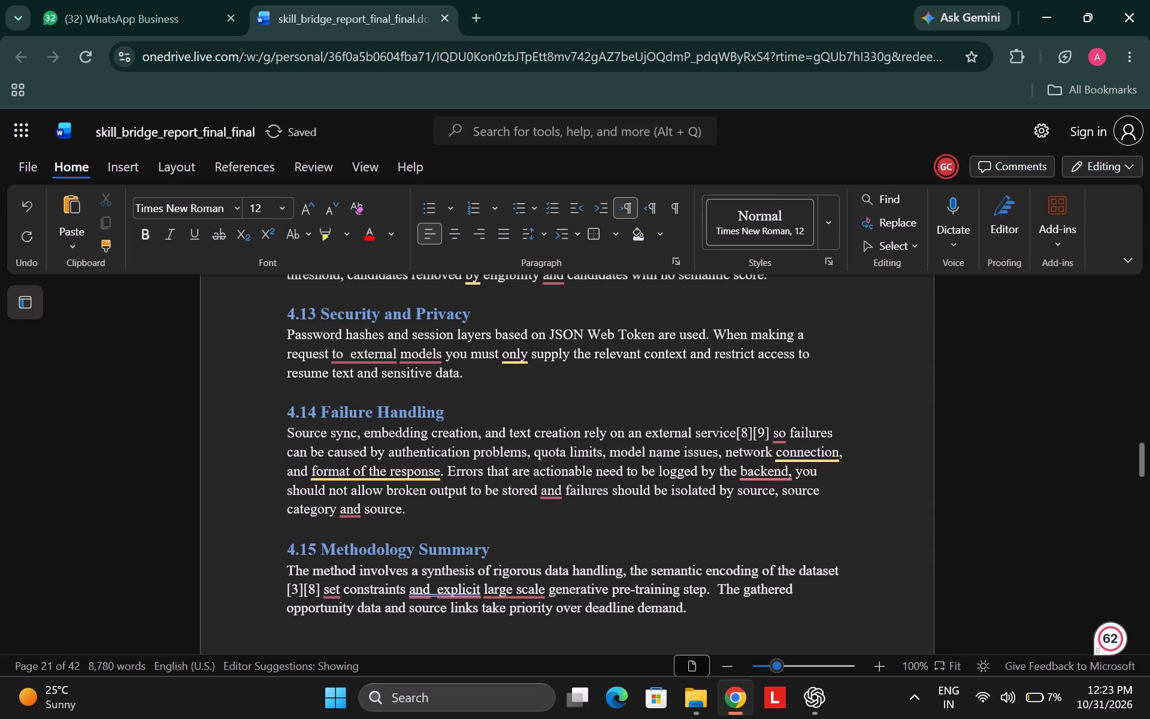
Delete "The" and its surrounding spaces before "gathered" in section 4.15 and capitalize the word as "Gathered".
left_click(746, 592)
key("BackSpace")
key("BackSpace")
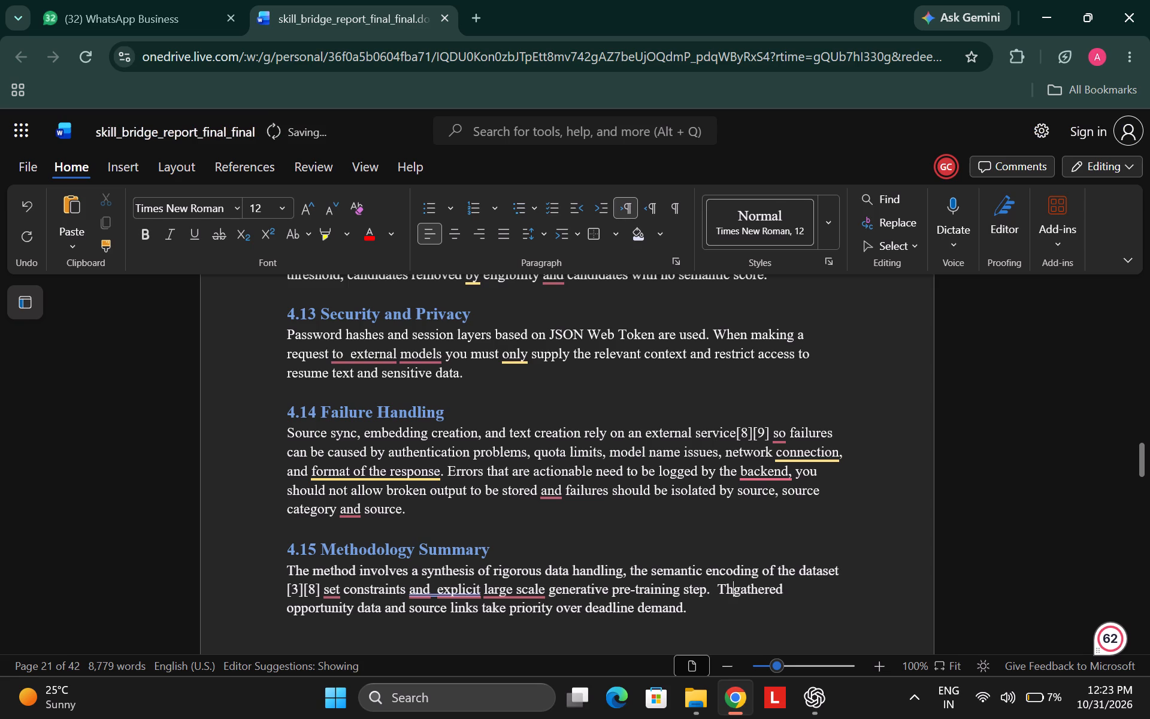
key("BackSpace")
key("BackSpace")
key("BackSpace")
key("BackSpace")
key("Right")
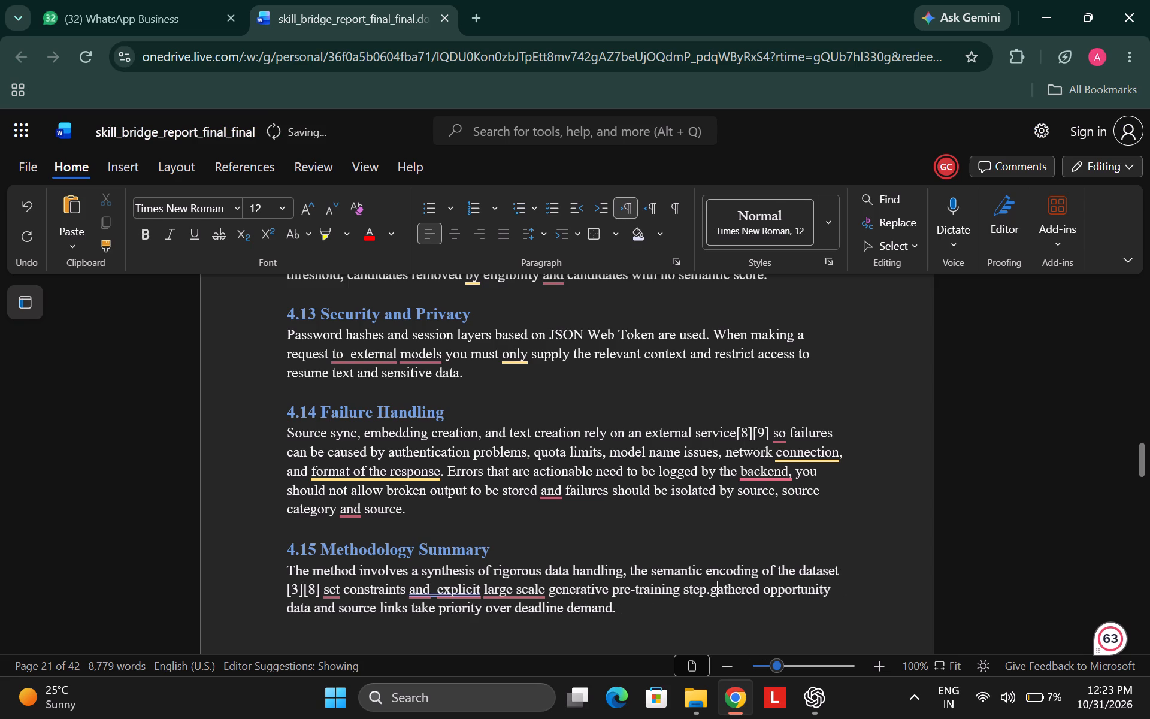
key("BackSpace")
key("shift+g")
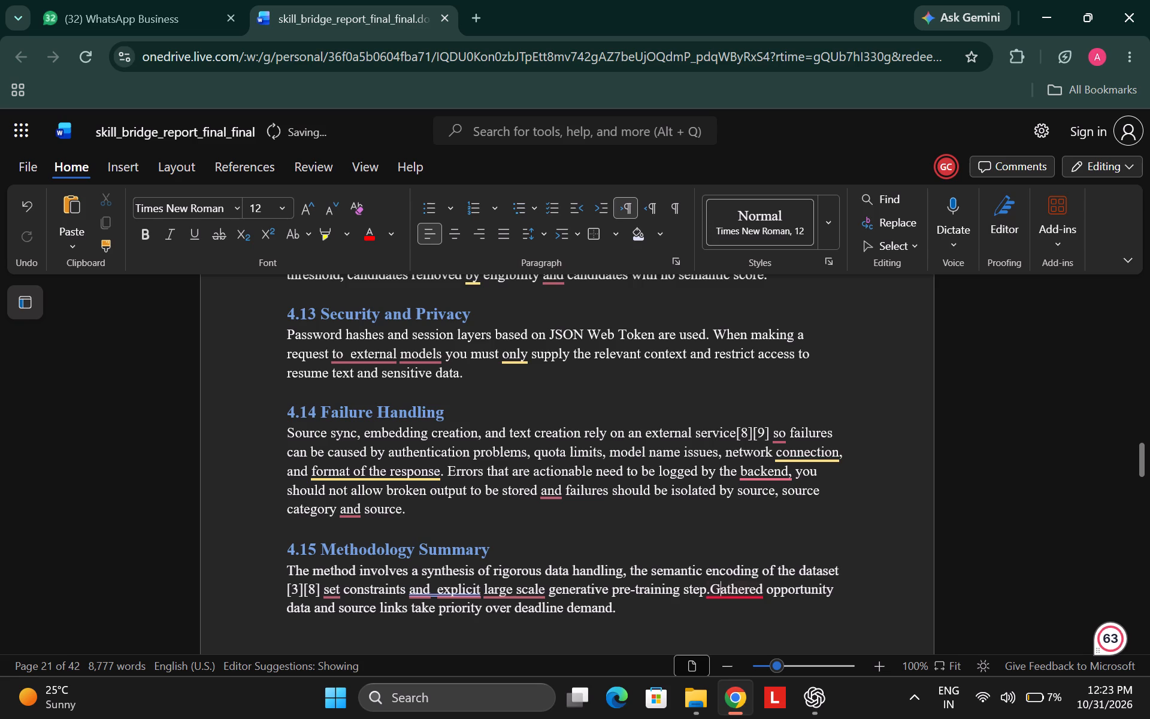
Delete "a" before "threshold filter" in the section 5.2 Hybrid Recommendation Algorithm paragraph.
scroll(739, 588, "down", 1)
scroll(593, 541, "down", 1)
scroll(593, 541, "up", 1)
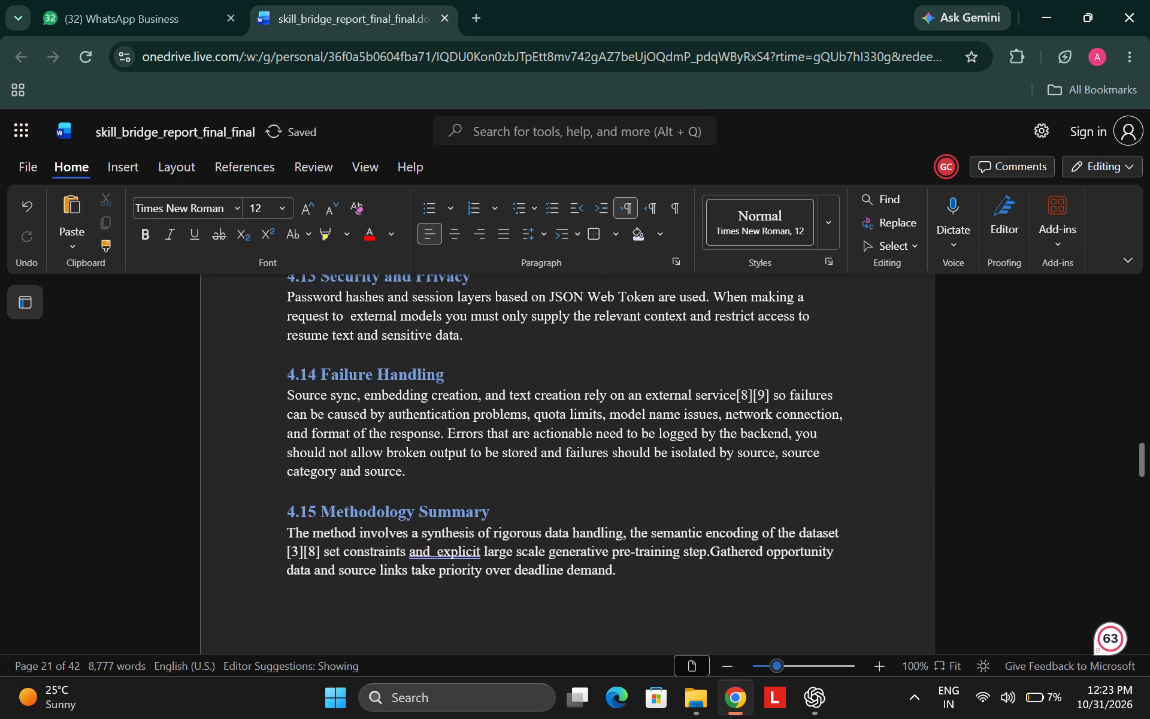
scroll(593, 541, "down", 2)
scroll(593, 541, "up", 1)
scroll(593, 541, "down", 2)
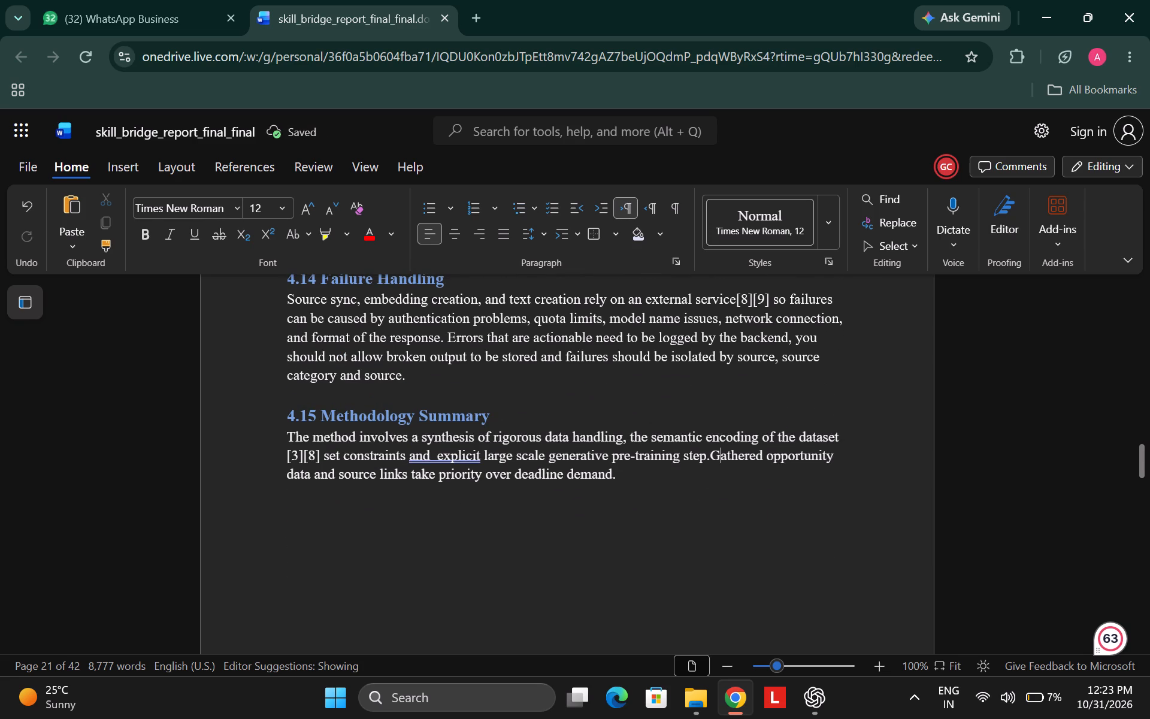
scroll(593, 541, "down", 4)
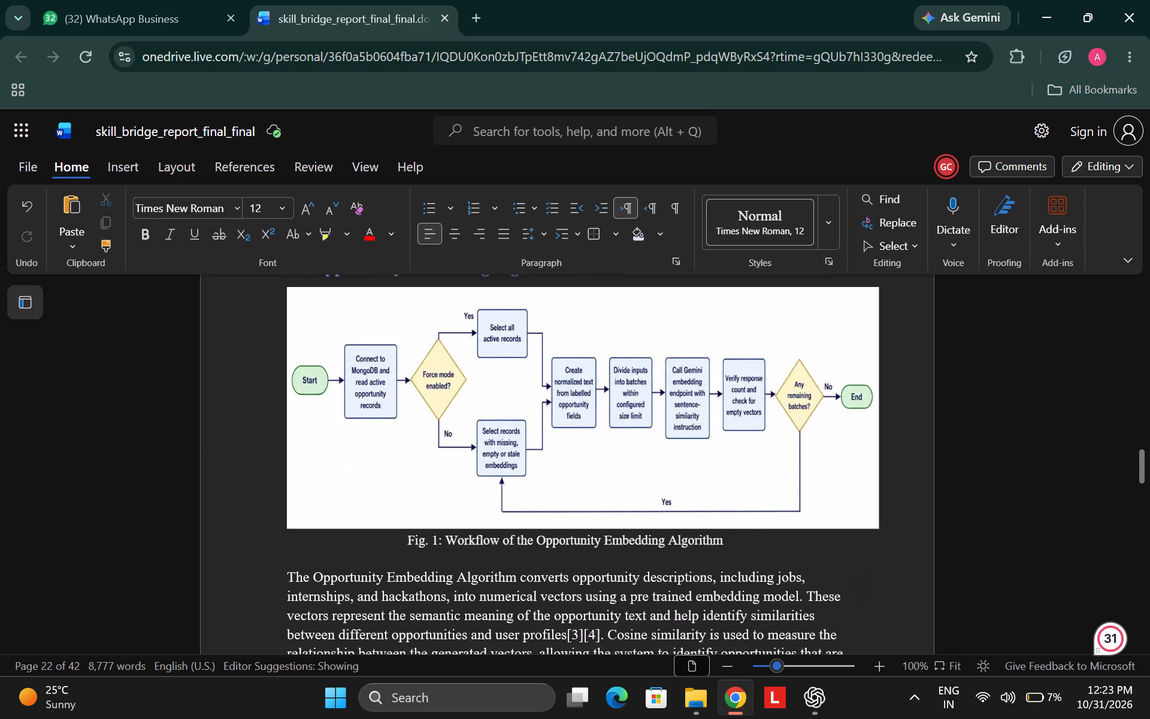
scroll(593, 541, "down", 1)
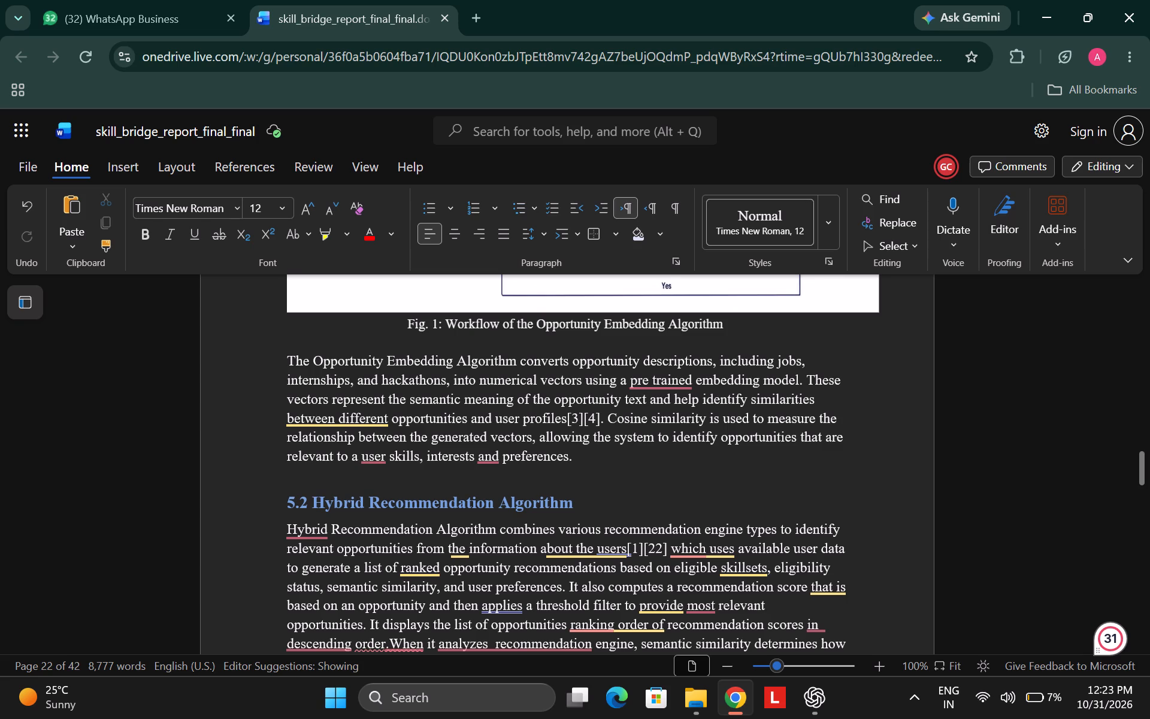
scroll(717, 476, "down", 2)
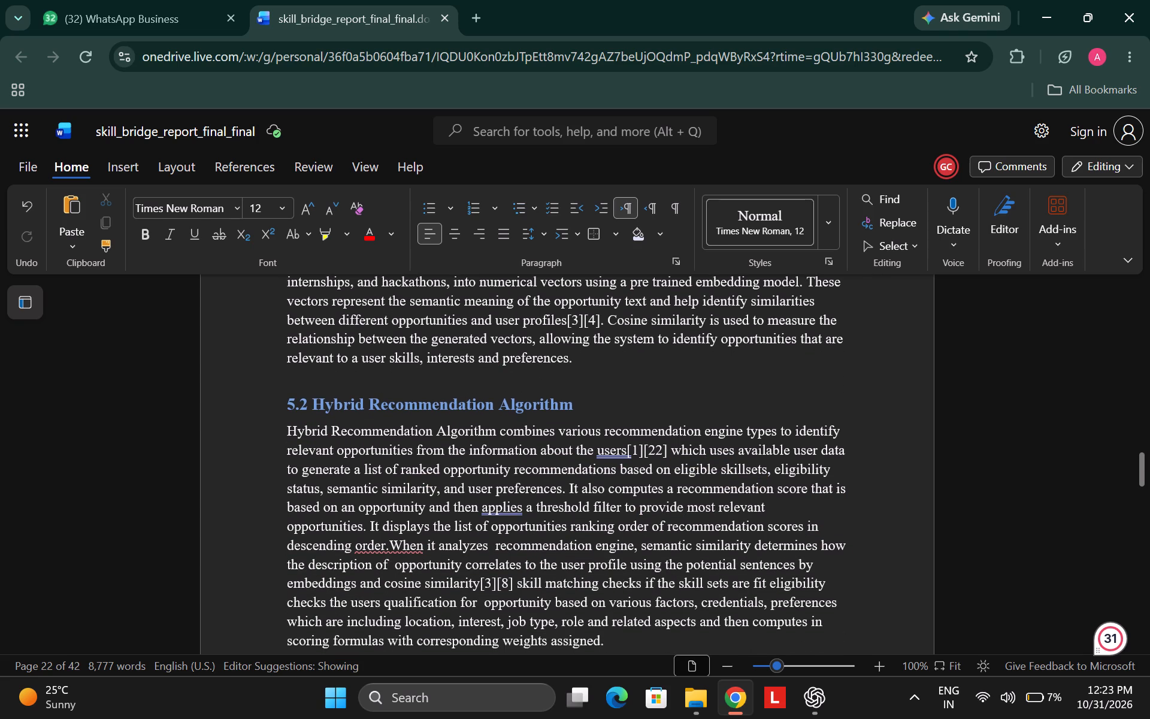
left_click(530, 509)
key("BackSpace")
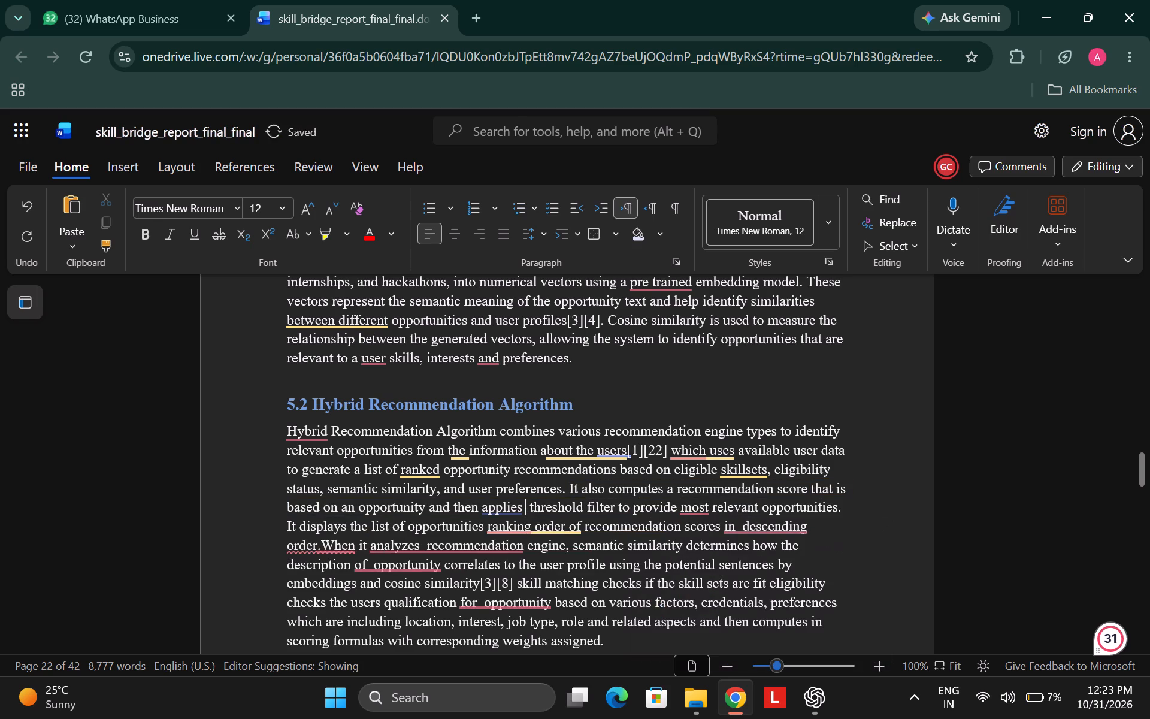
Delete "the" between "how" and "description" in the semantic similarity sentence of section 5.2.
scroll(679, 525, "down", 1)
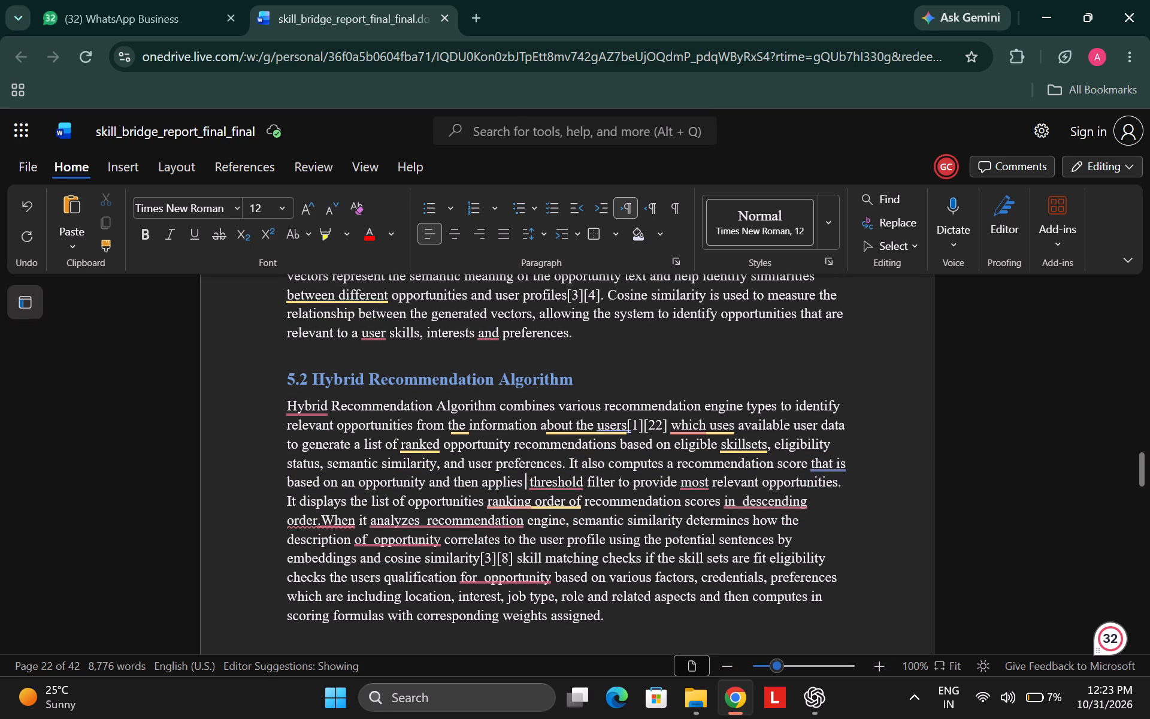
left_click(803, 521)
key("BackSpace")
key("BackSpace")
key("BackSpace")
key("BackSpace")
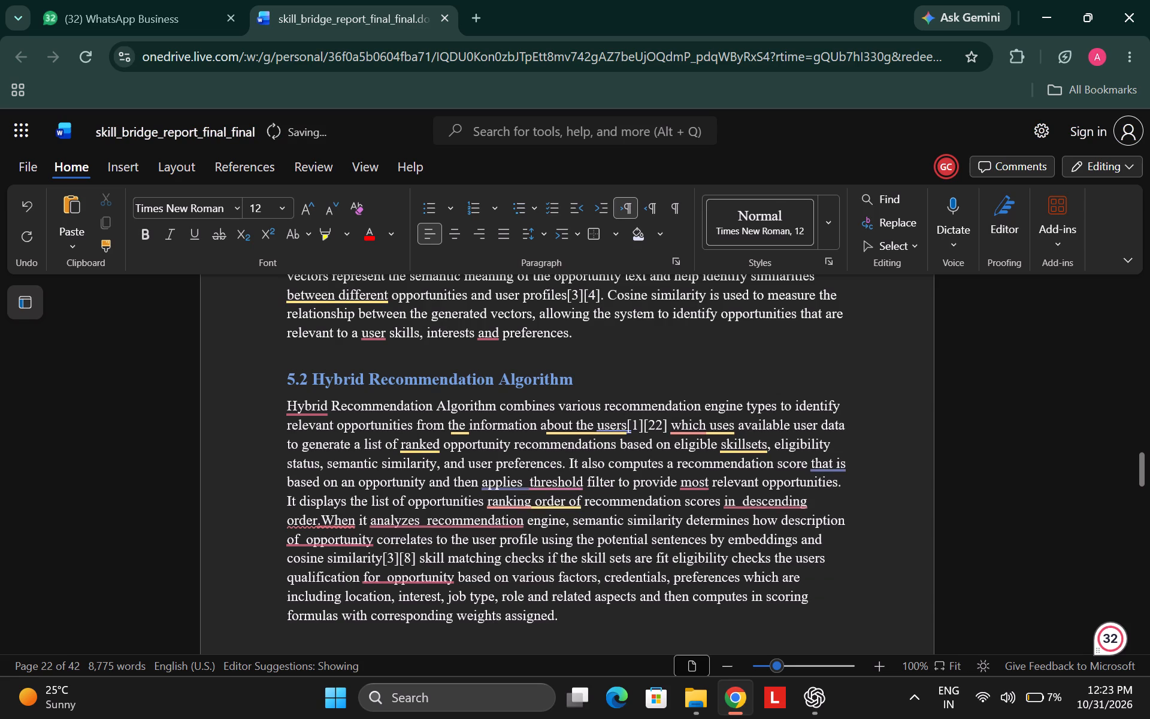
Insert "the" after "descending" in the recommendation scores sentence of section 5.2.
left_click(813, 501)
key("space")
type("the")
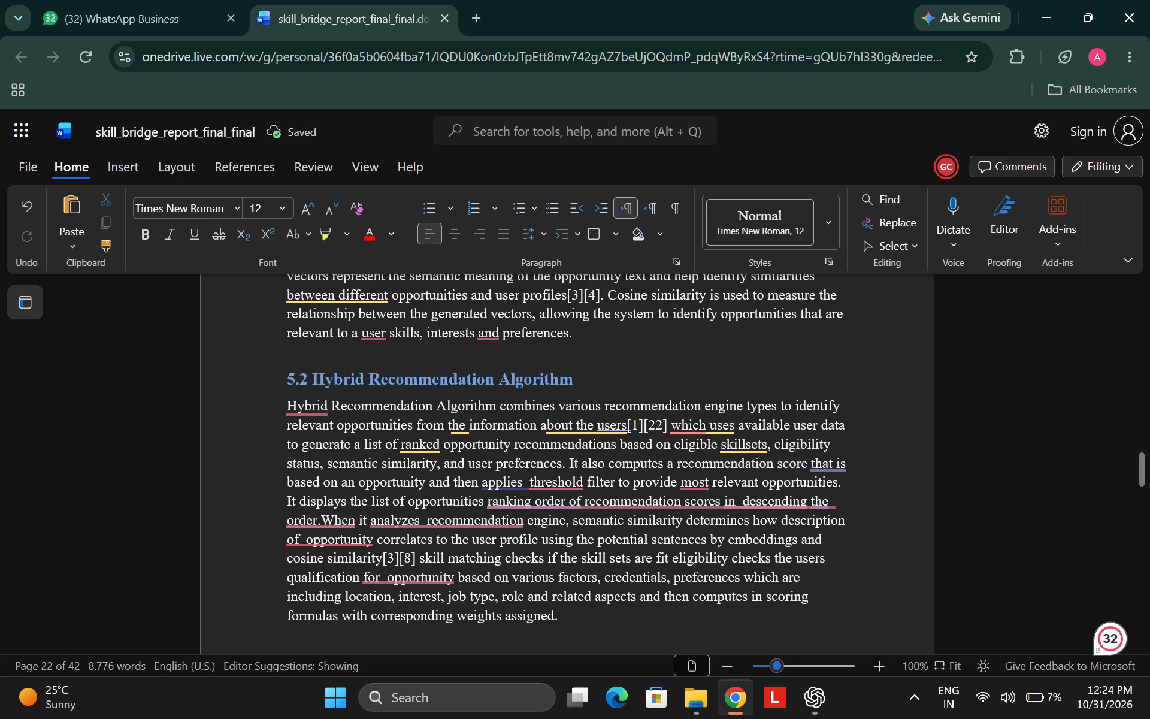
Delete "are" between "which" and "including" in the last sentence of section 5.2.
scroll(813, 584, "down", 1)
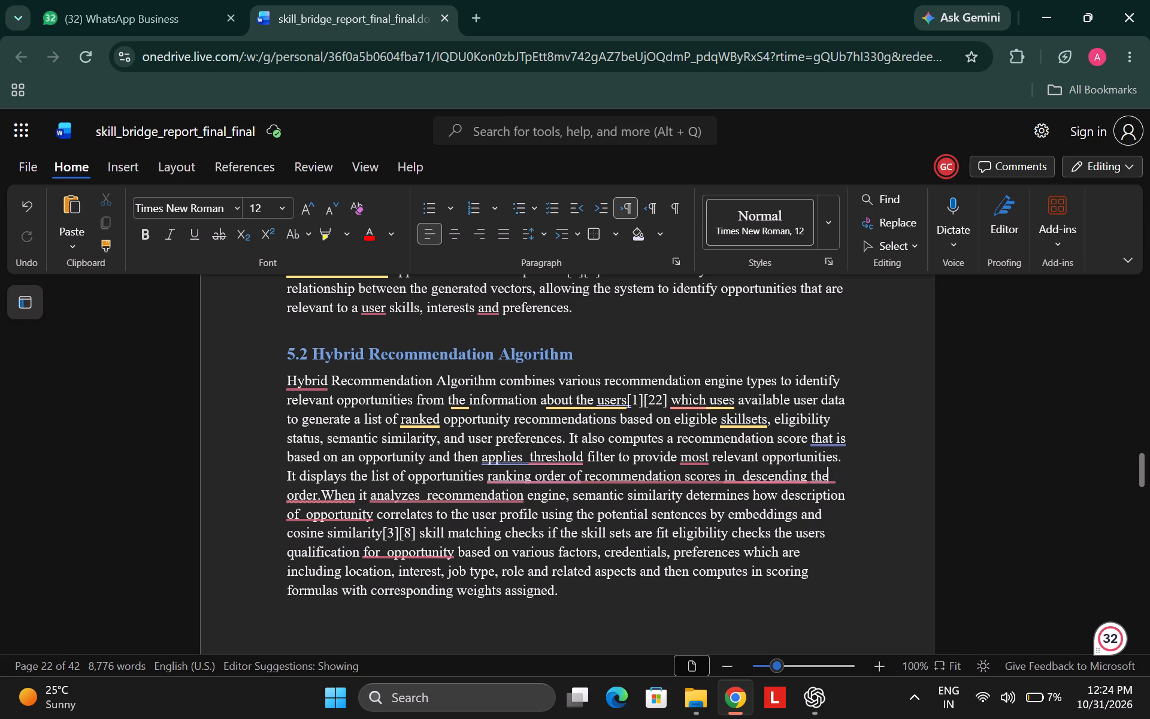
scroll(813, 584, "down", 1)
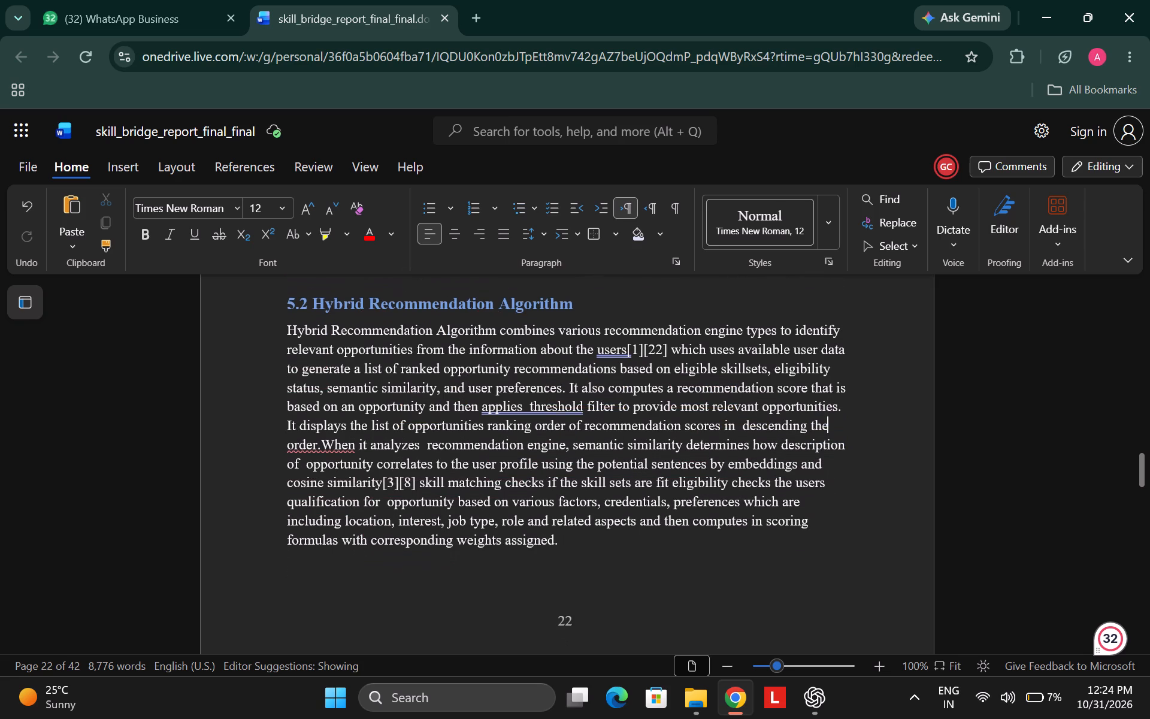
left_click(802, 504)
key("BackSpace")
key("BackSpace")
key("BackSpace")
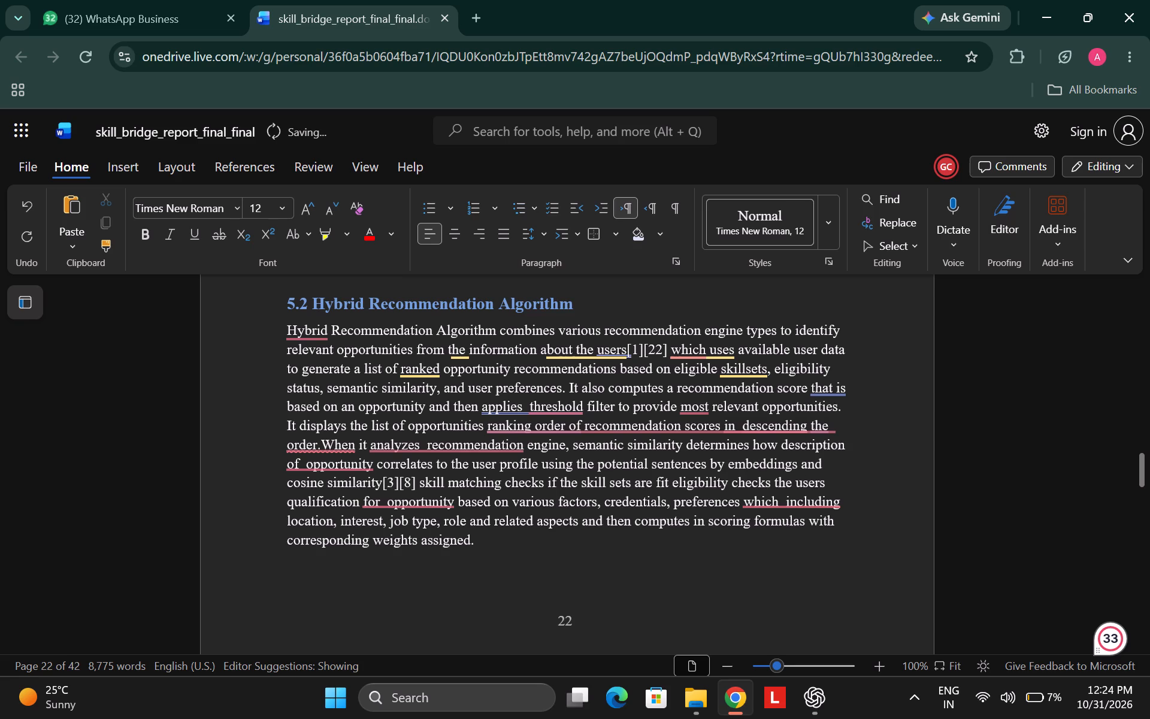
Split "EmailReminder" and "SavedOpportunity" into separate words in the paragraph below the Fig. 4 Level 0 data flow diagram.
scroll(898, 514, "down", 2)
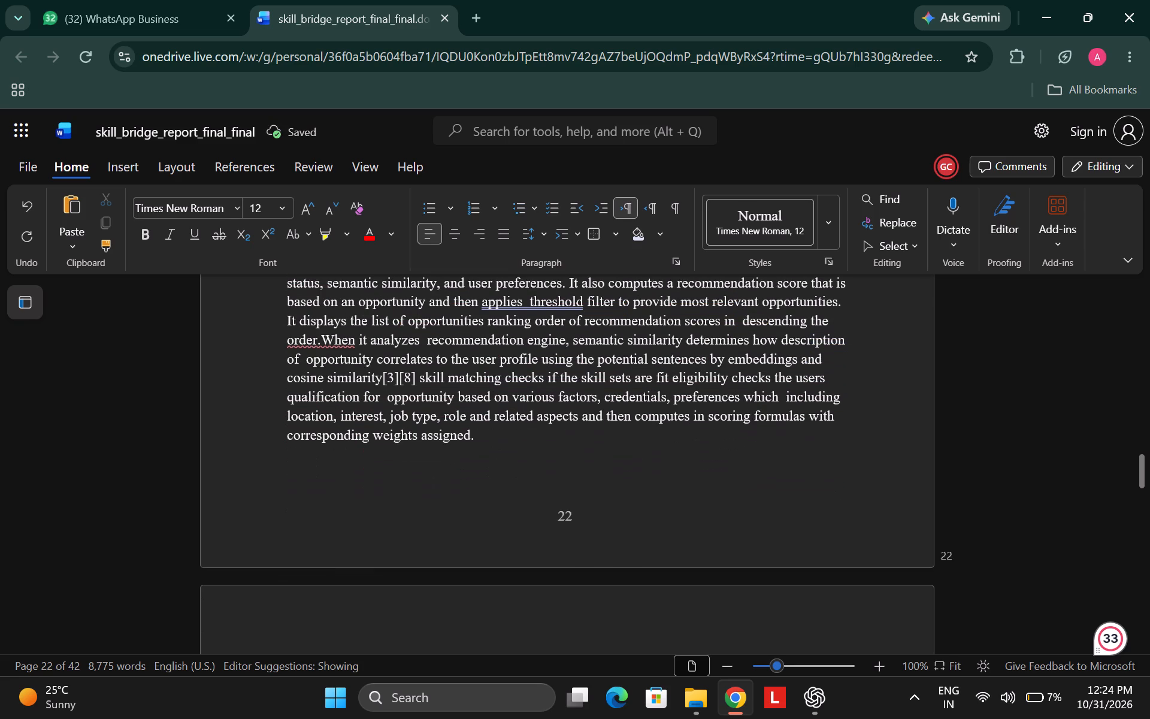
scroll(698, 451, "down", 1)
scroll(602, 496, "down", 3)
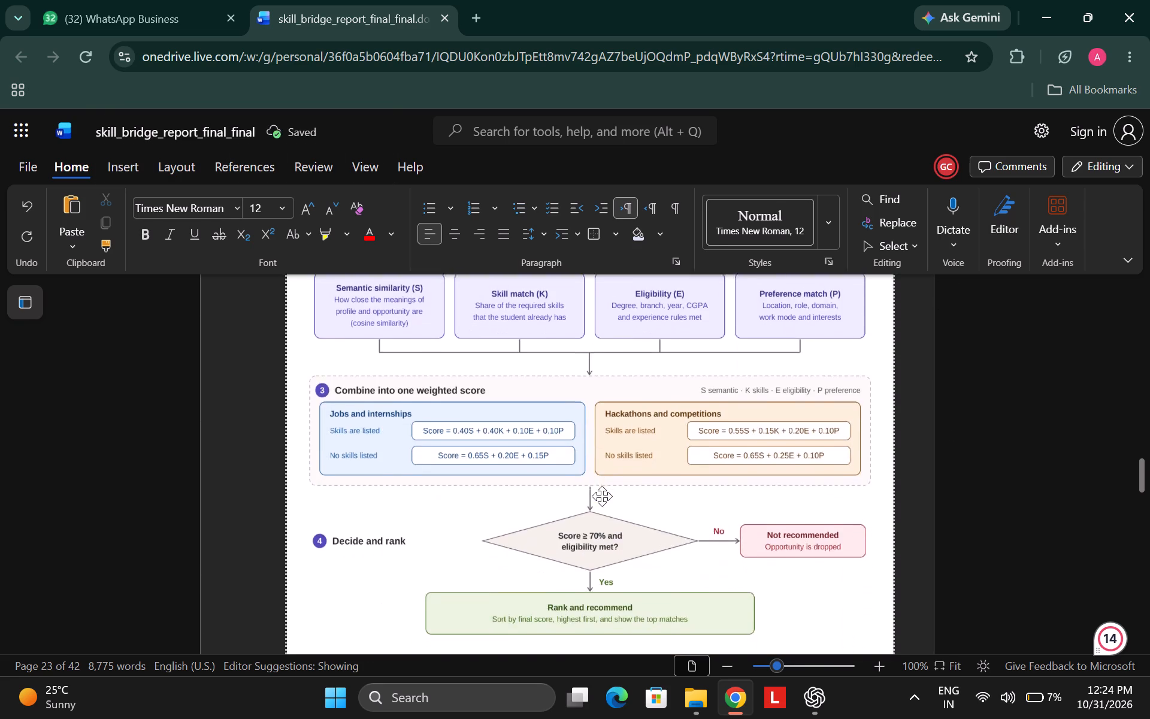
scroll(602, 496, "down", 2)
scroll(602, 496, "up", 3)
scroll(602, 496, "down", 2)
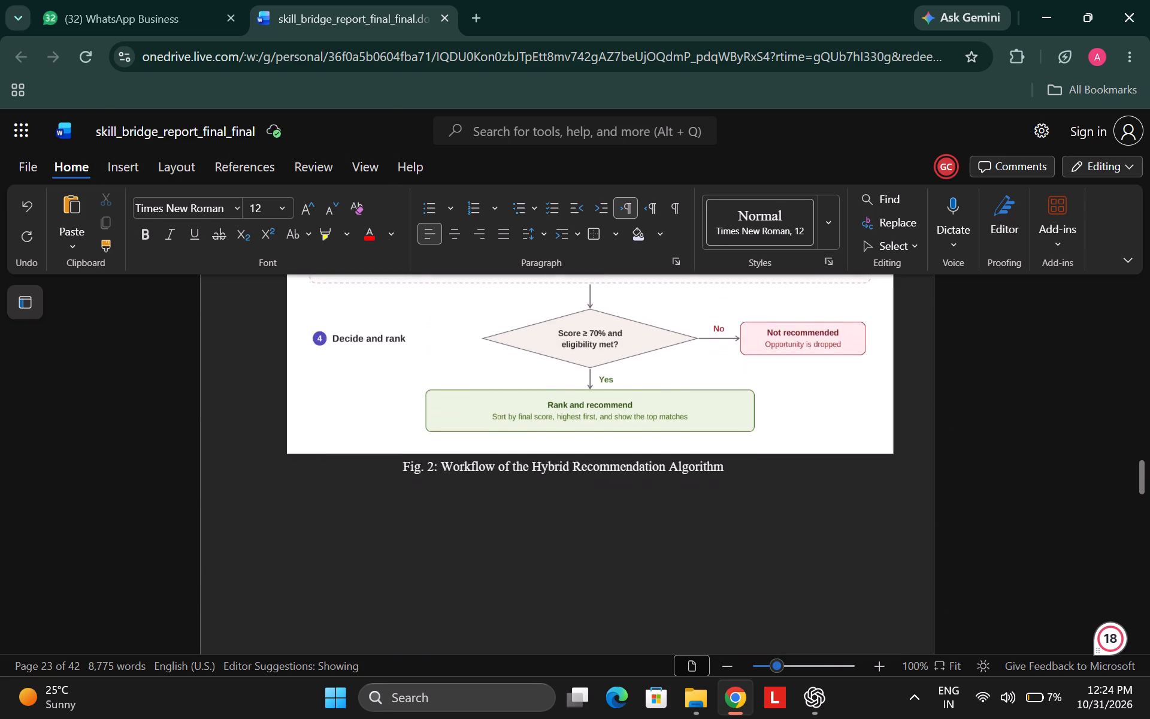
scroll(602, 496, "down", 3)
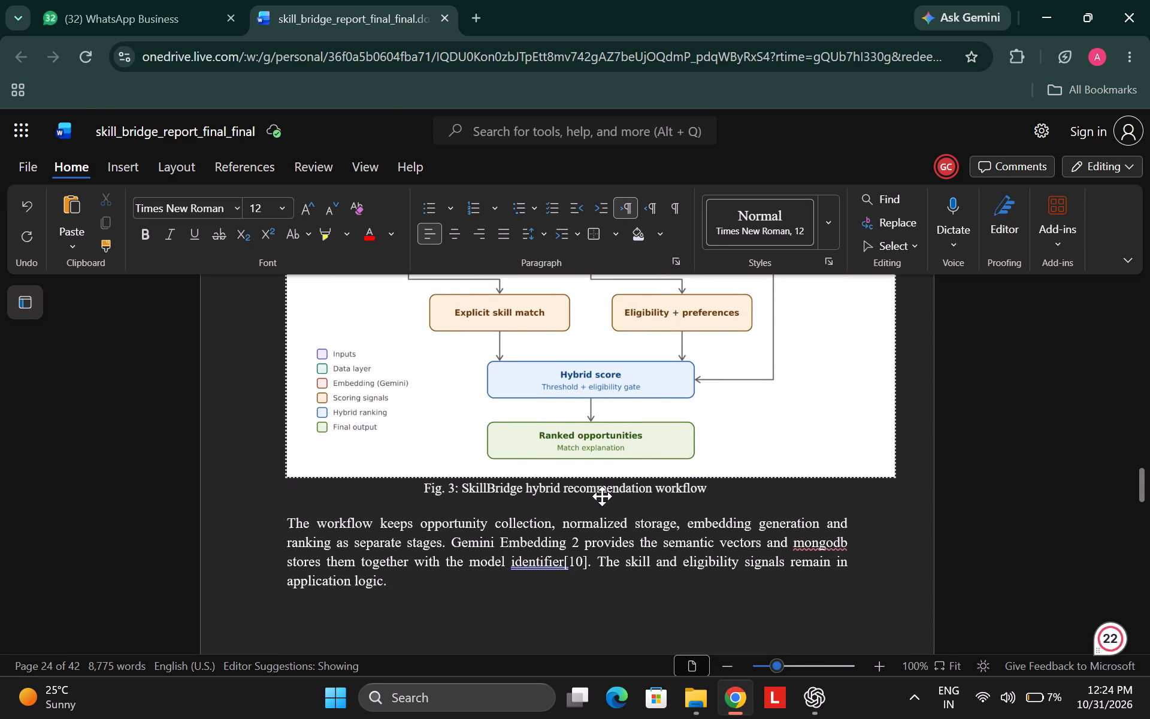
scroll(602, 496, "down", 3)
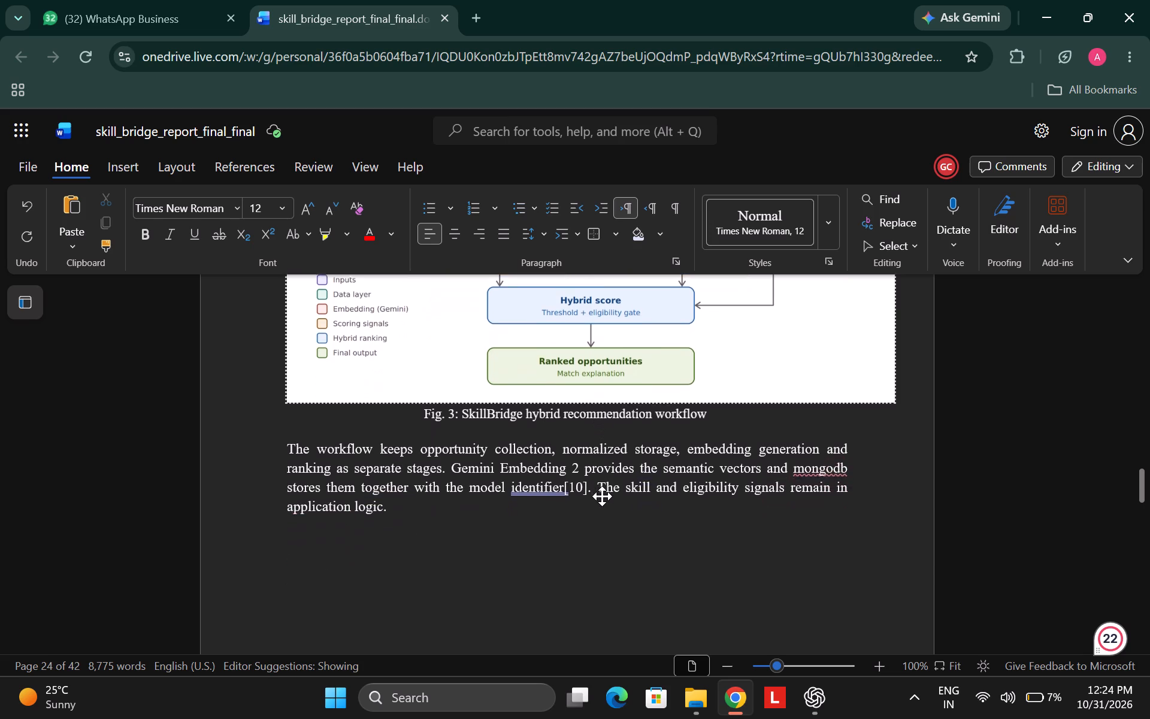
scroll(602, 496, "down", 3)
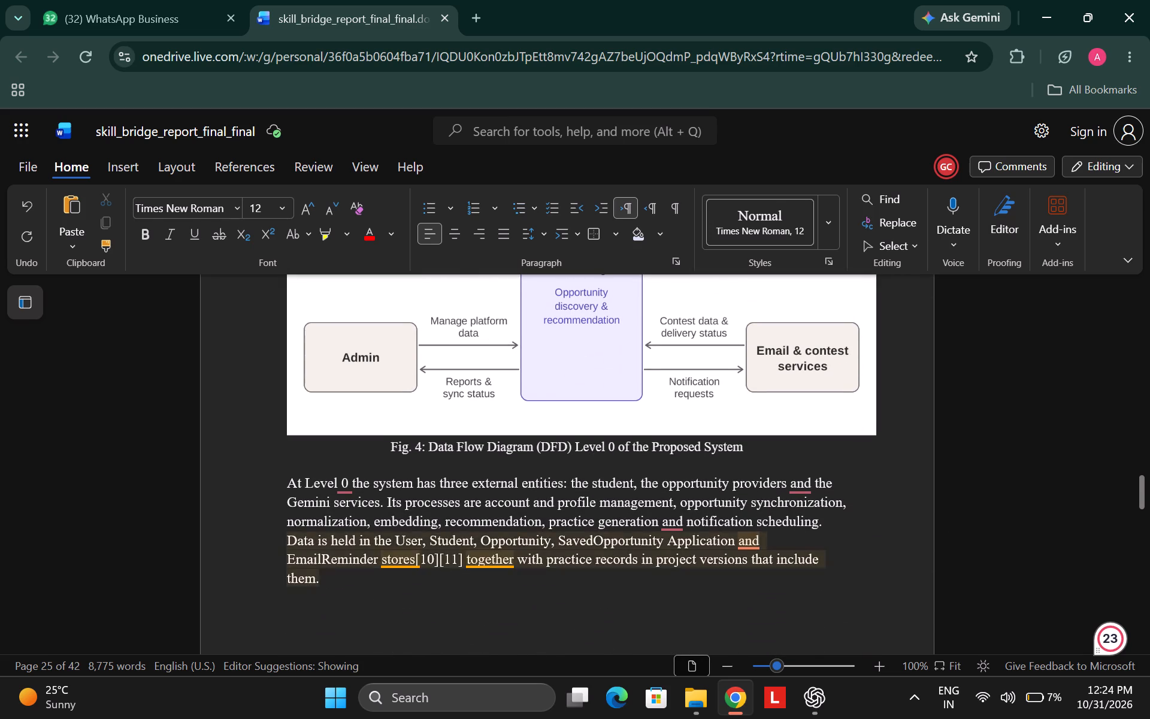
left_click(318, 558)
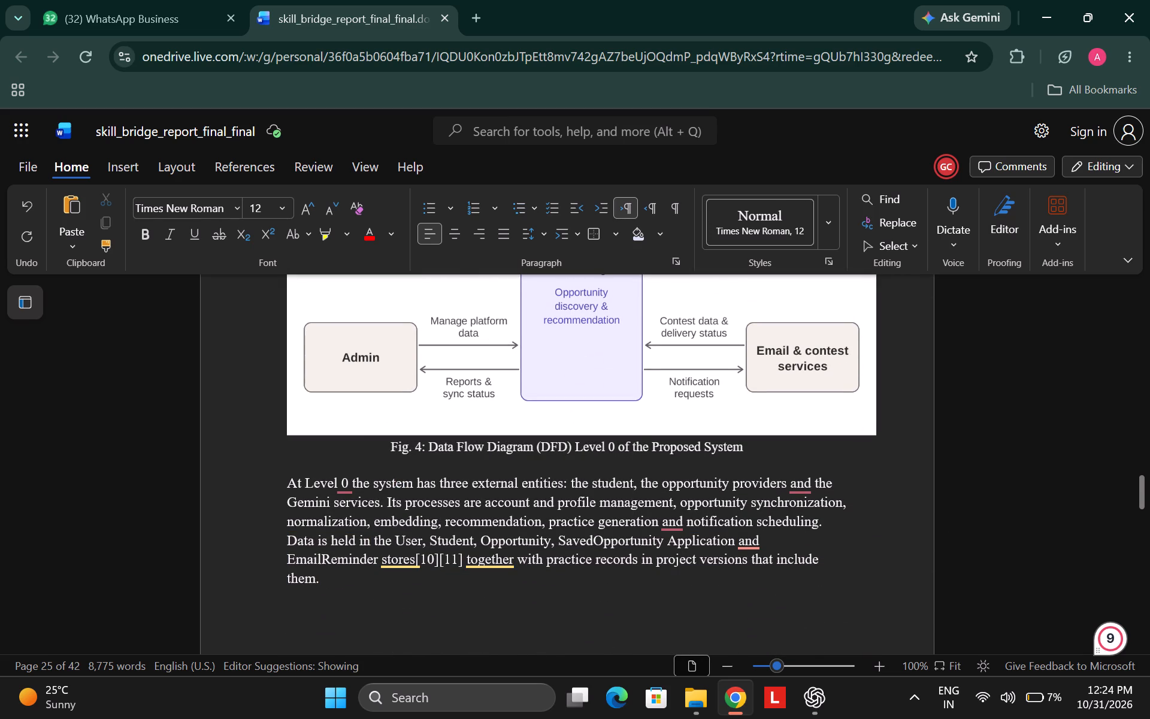
key("Right")
key("space")
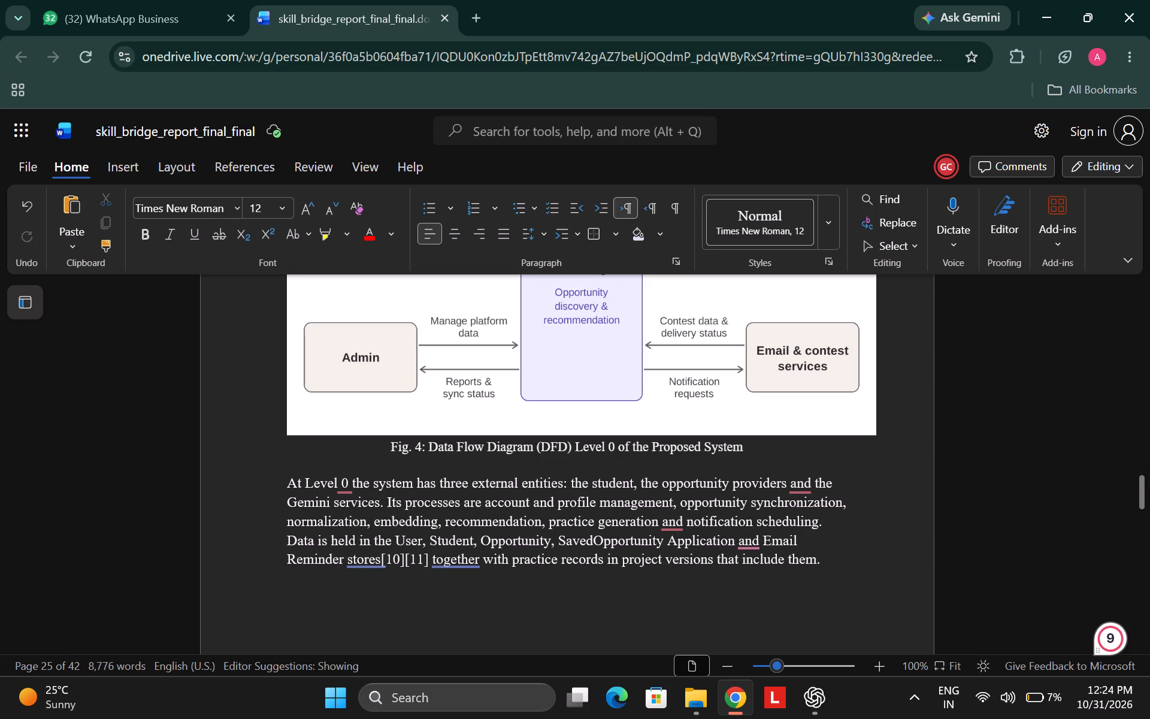
left_click(595, 542)
key("space")
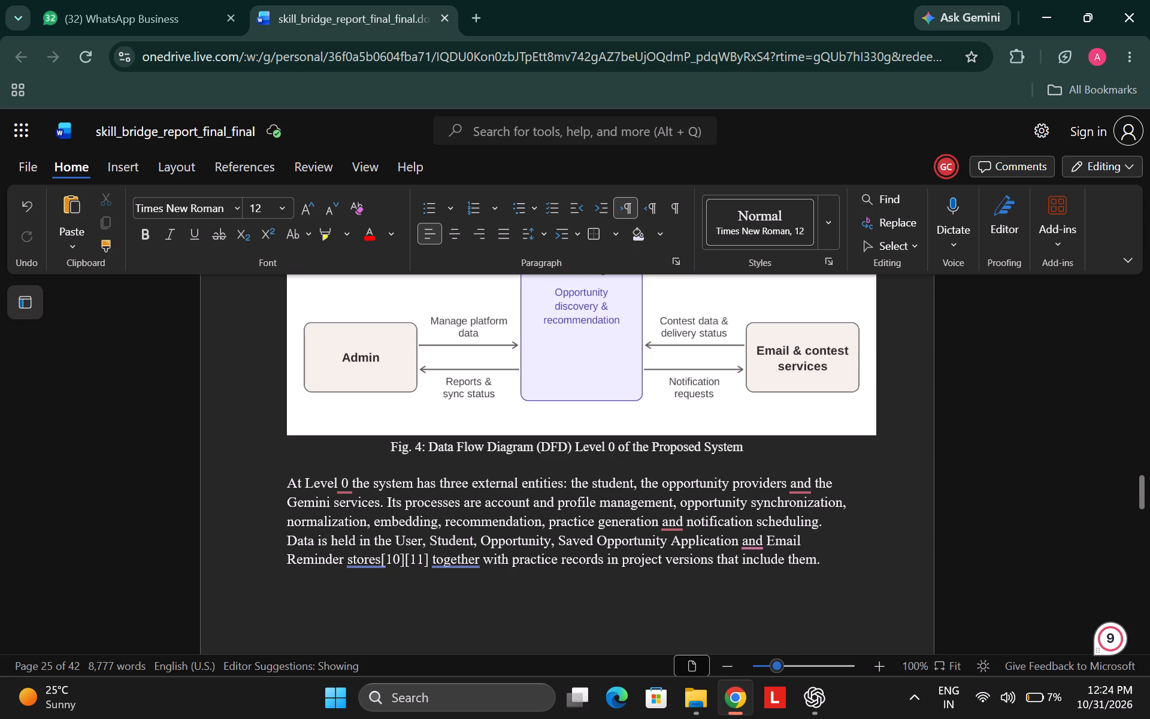
left_click(378, 566)
left_click(552, 557)
scroll(734, 547, "down", 3)
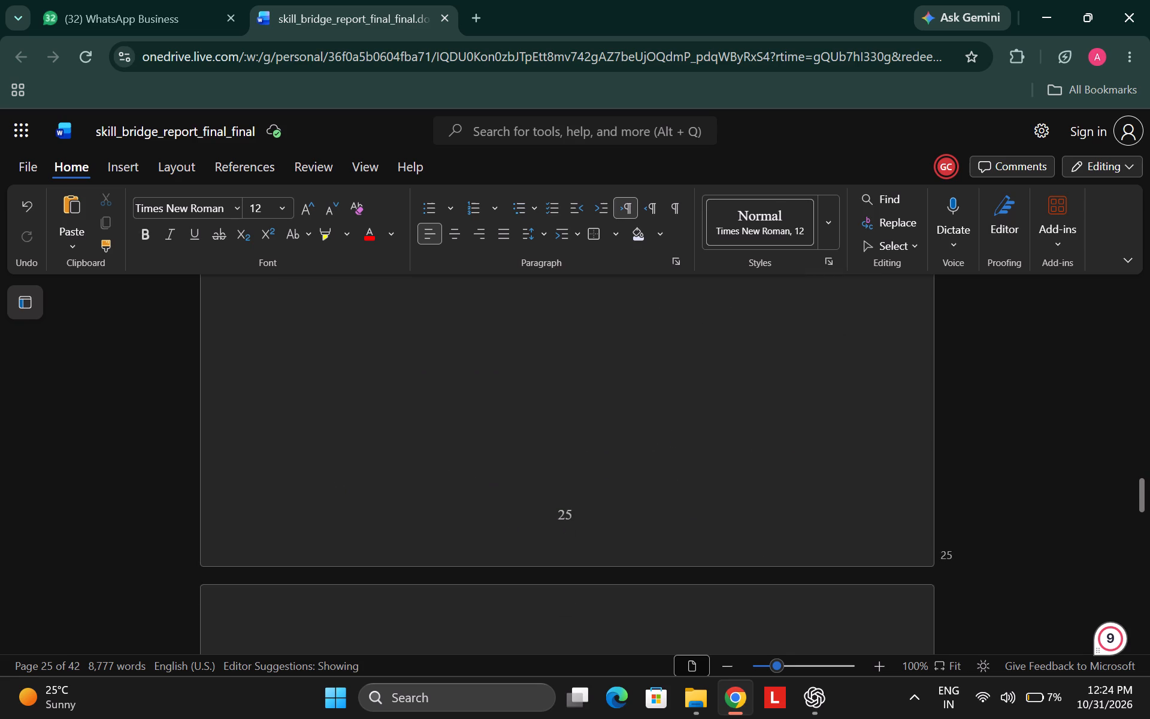
scroll(621, 543, "down", 4)
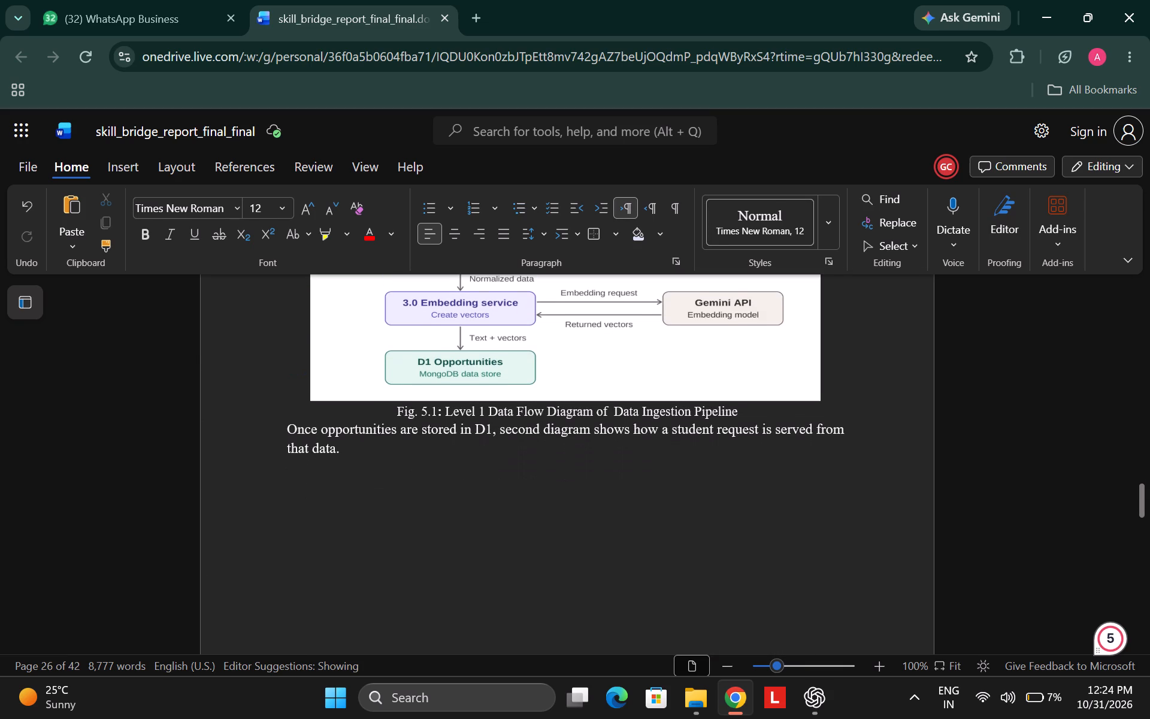
scroll(621, 543, "down", 3)
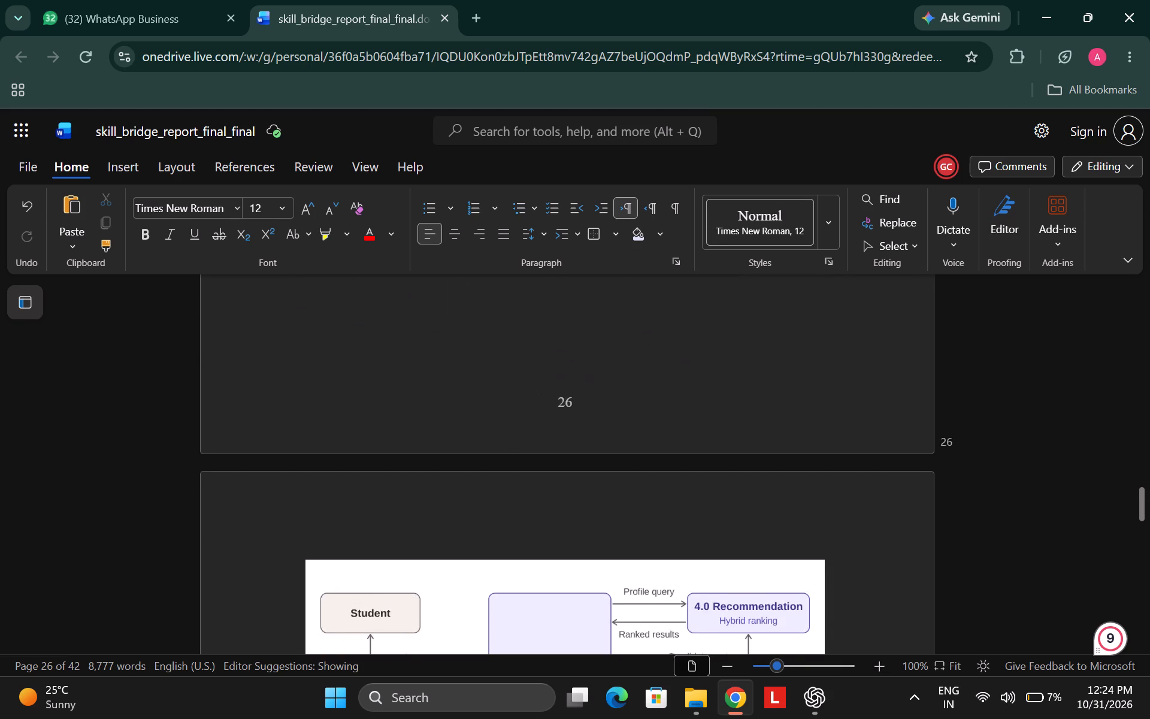
scroll(621, 543, "up", 2)
scroll(621, 543, "down", 2)
scroll(621, 543, "up", 6)
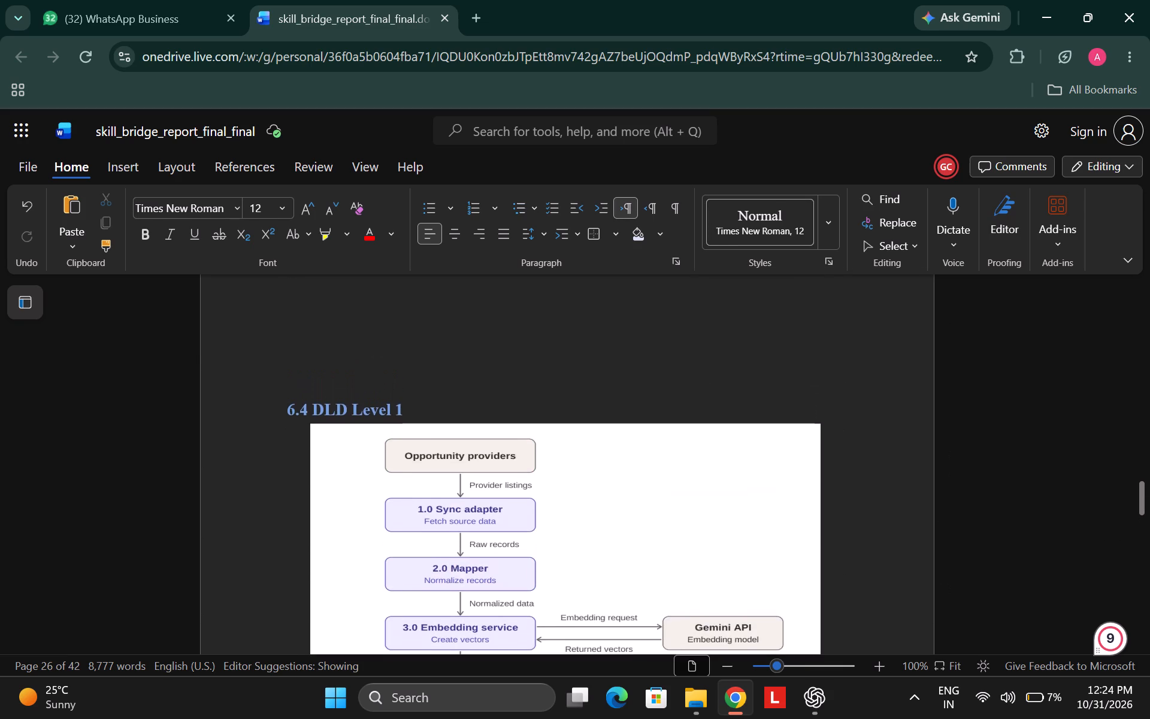
scroll(621, 543, "down", 8)
scroll(621, 543, "up", 1)
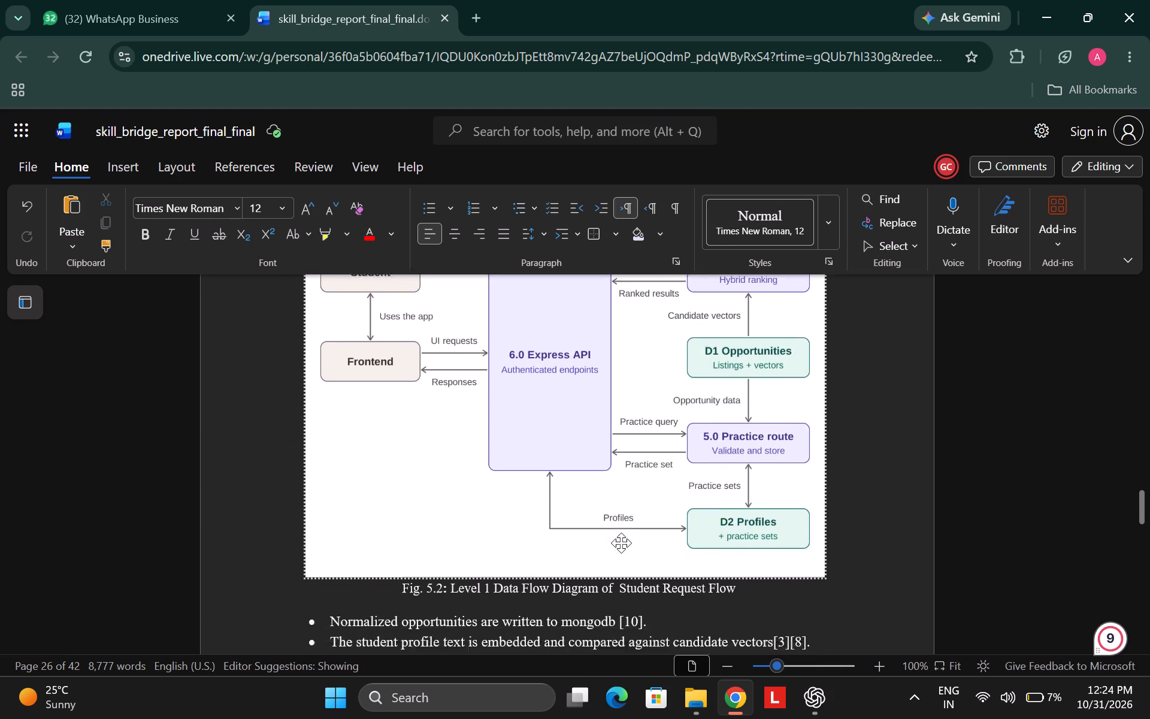
scroll(621, 543, "up", 2)
scroll(621, 543, "down", 4)
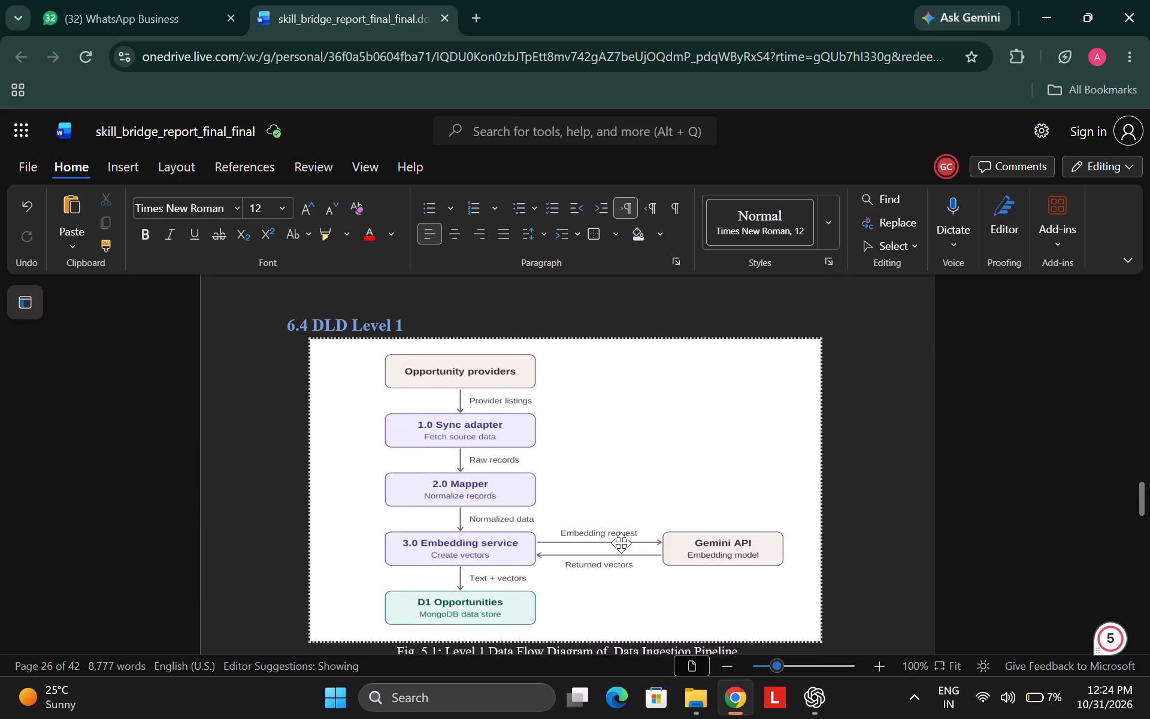
scroll(621, 543, "down", 1)
scroll(621, 543, "up", 1)
scroll(621, 543, "down", 1)
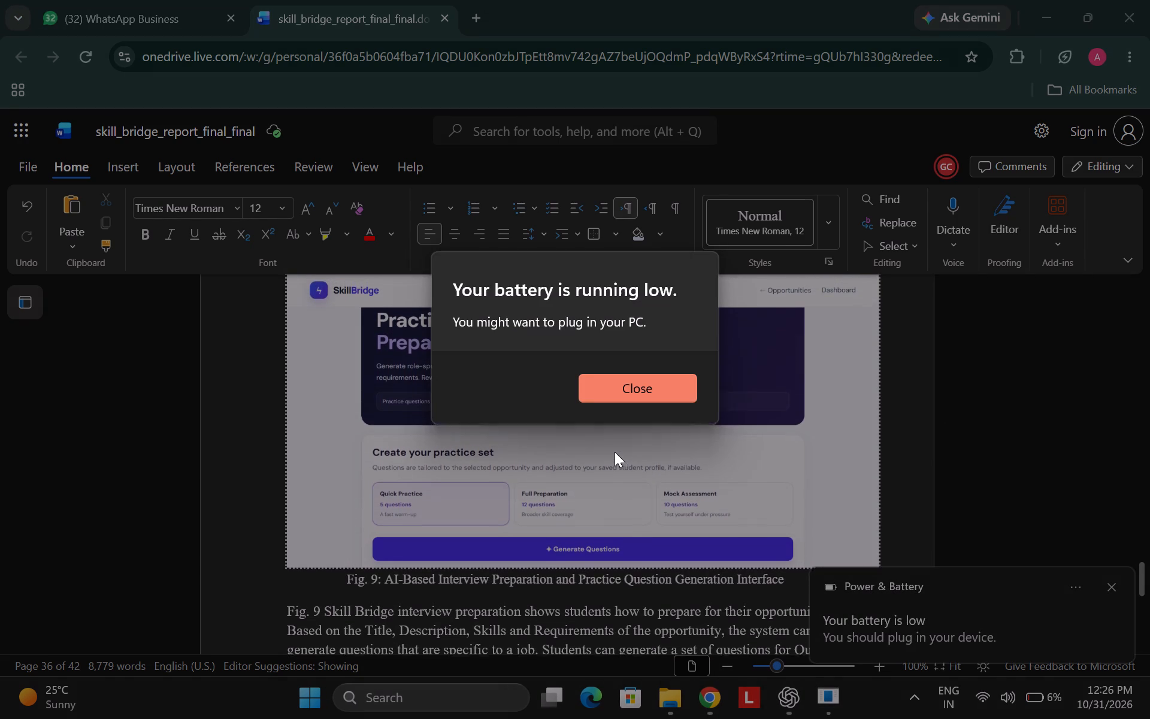
Dismiss the low-battery alert and its Power & Battery notification.
scroll(615, 452, "down", 1)
left_click(632, 391)
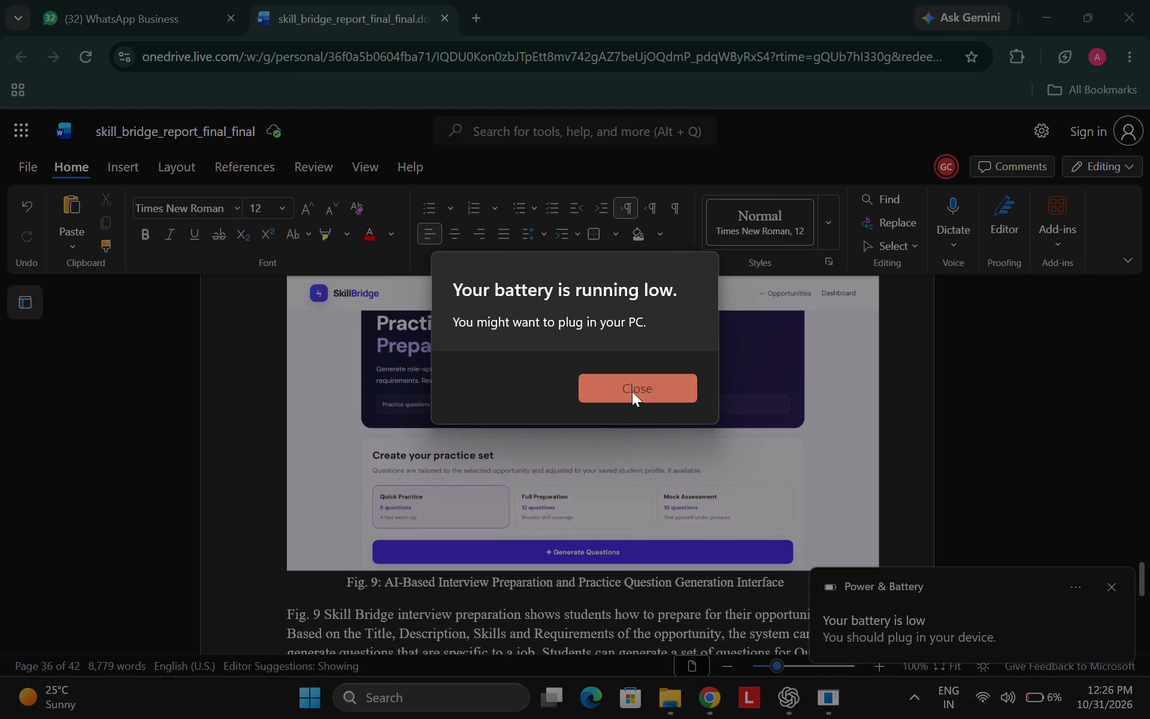
left_click(1122, 586)
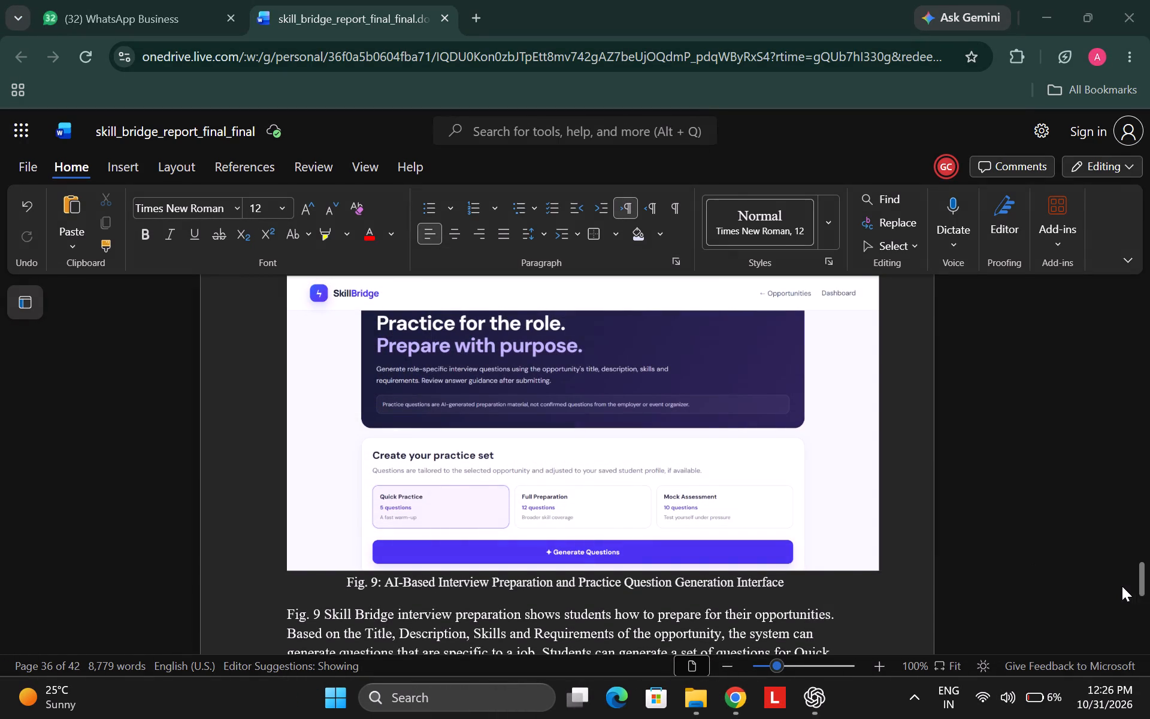
Review the Fig. 9 and Fig. 10 descriptions and chapter 9, Conclusion and Future Scope, for wording and layout.
scroll(733, 517, "down", 2)
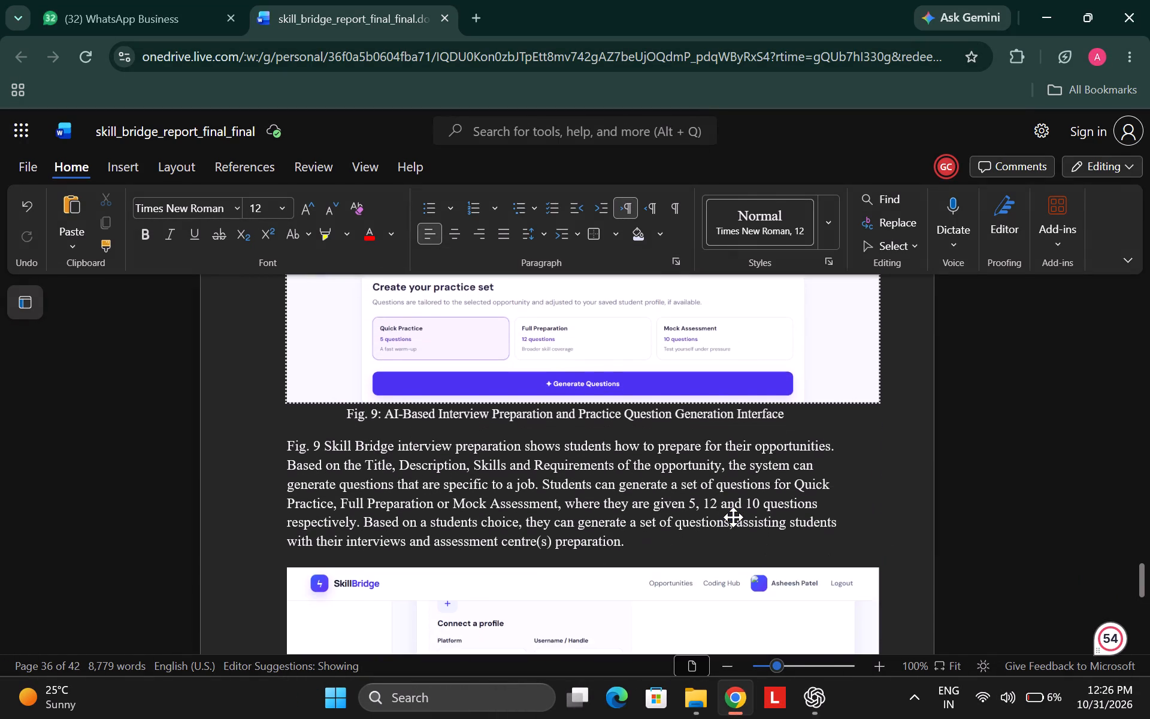
scroll(733, 517, "down", 4)
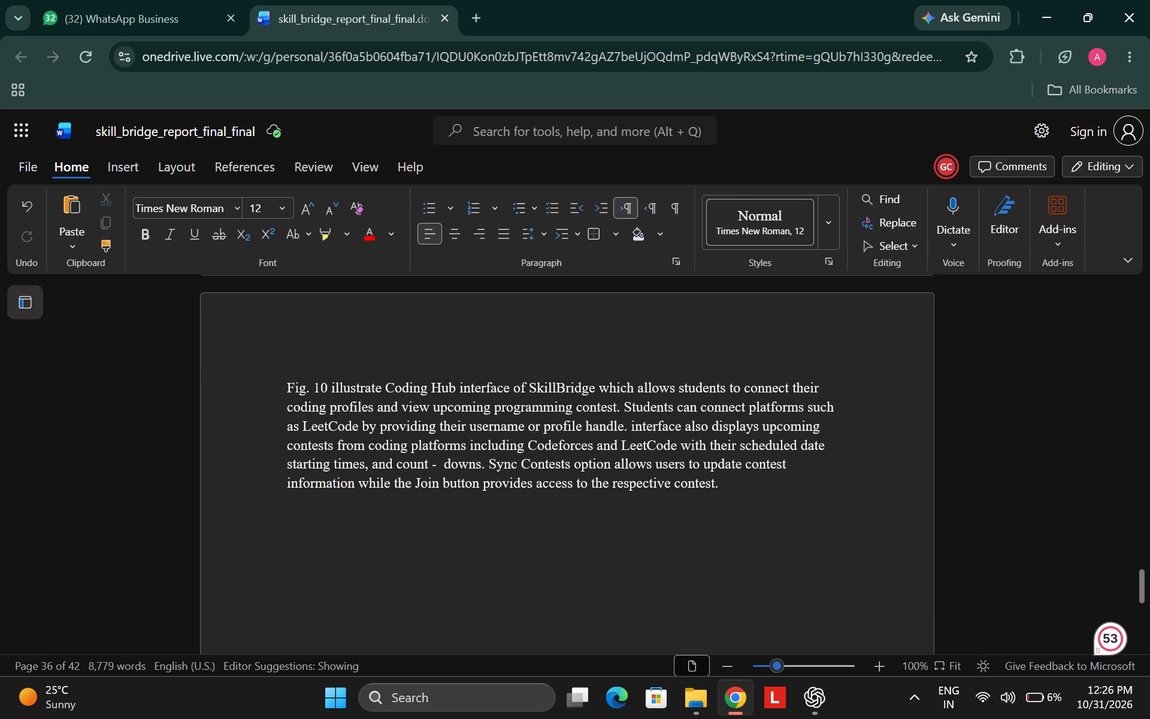
scroll(733, 517, "down", 5)
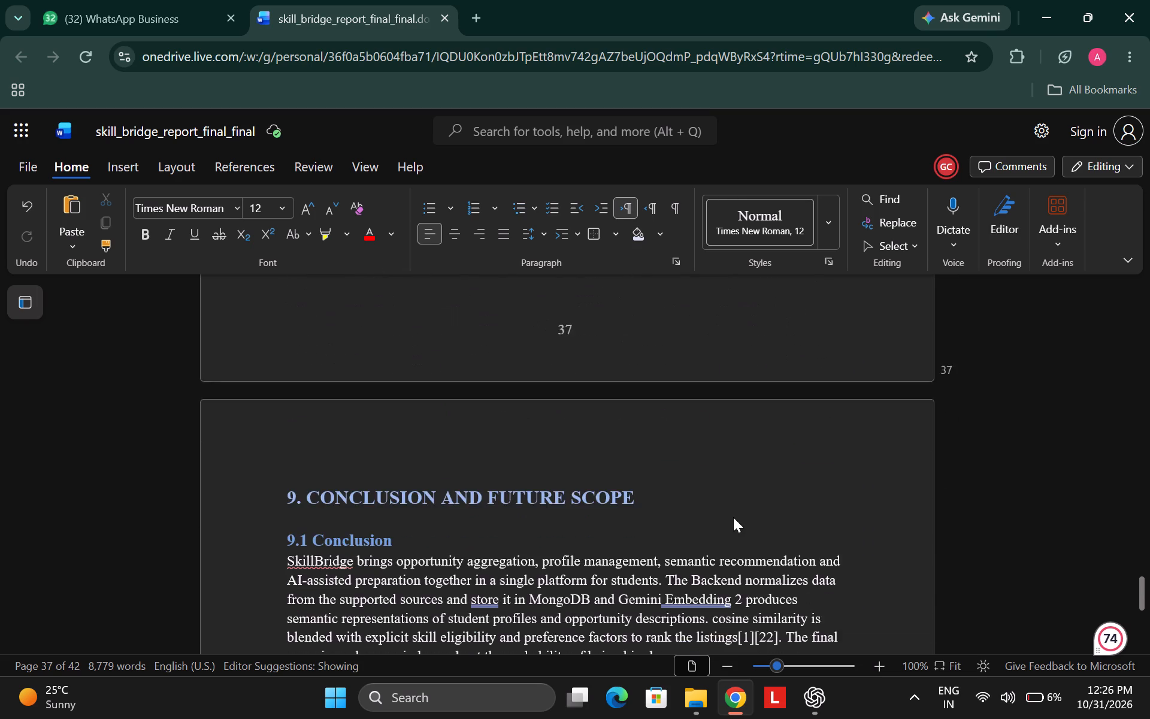
scroll(733, 517, "down", 3)
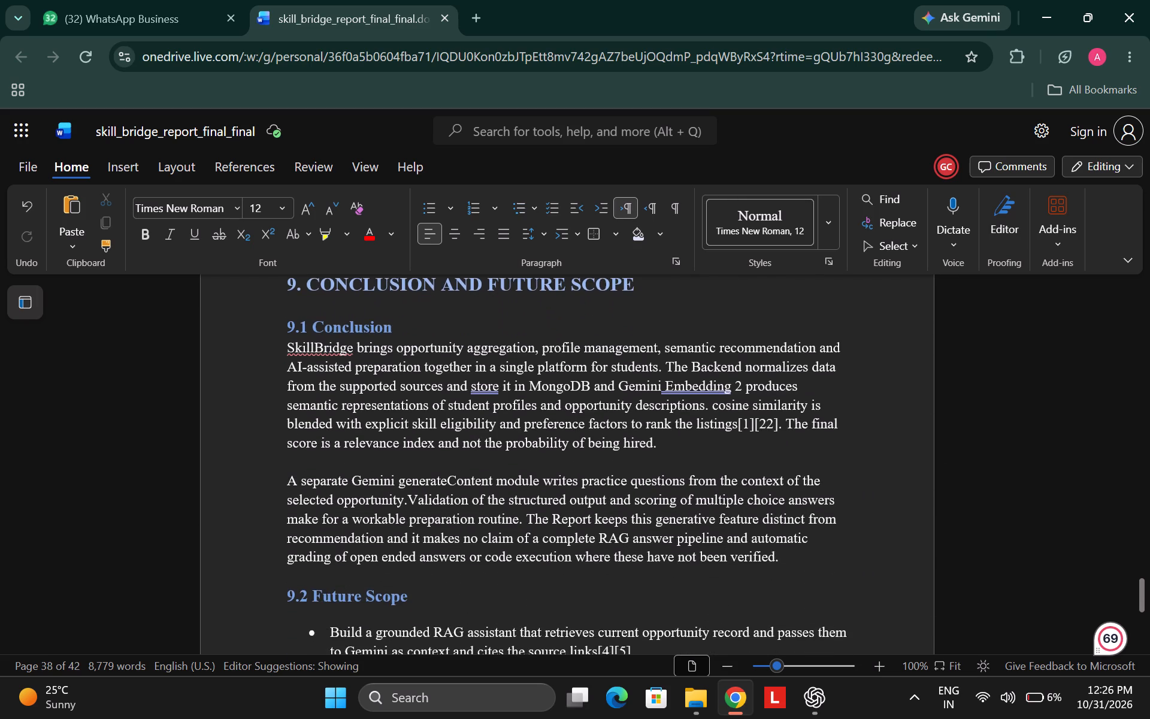
scroll(733, 517, "down", 6)
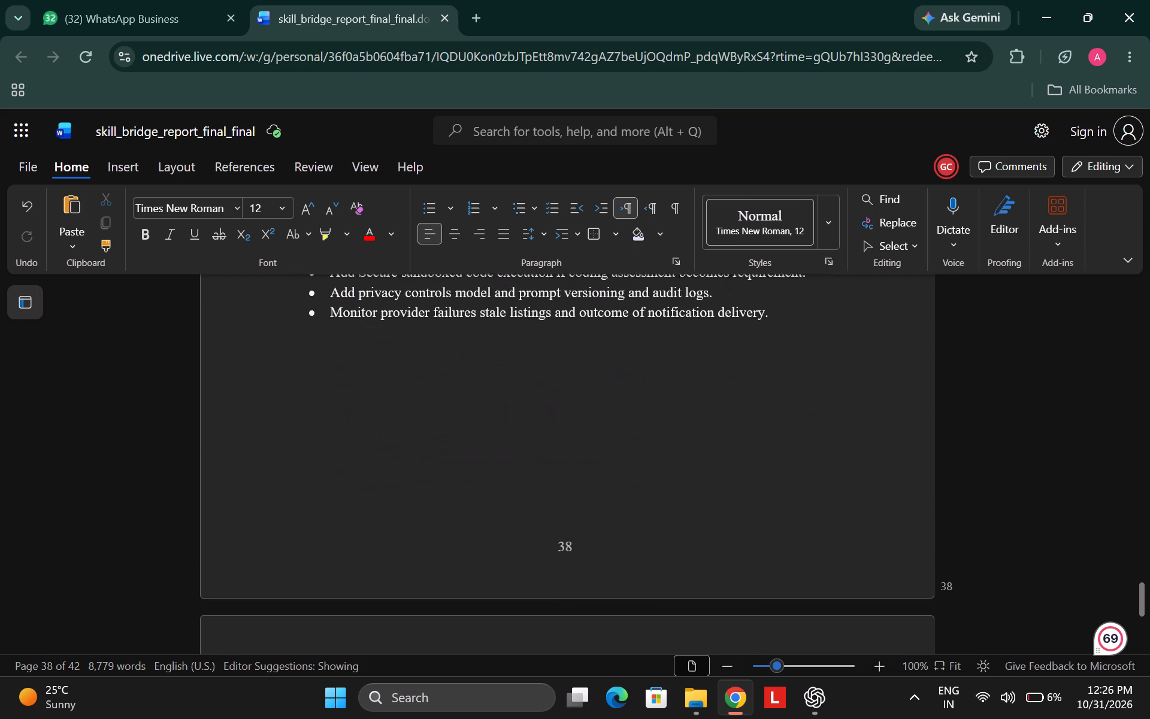
Check the formatting and page placement of the References, List of Publication and Plag Report sections.
scroll(733, 517, "down", 2)
scroll(733, 517, "up", 3)
scroll(733, 517, "down", 2)
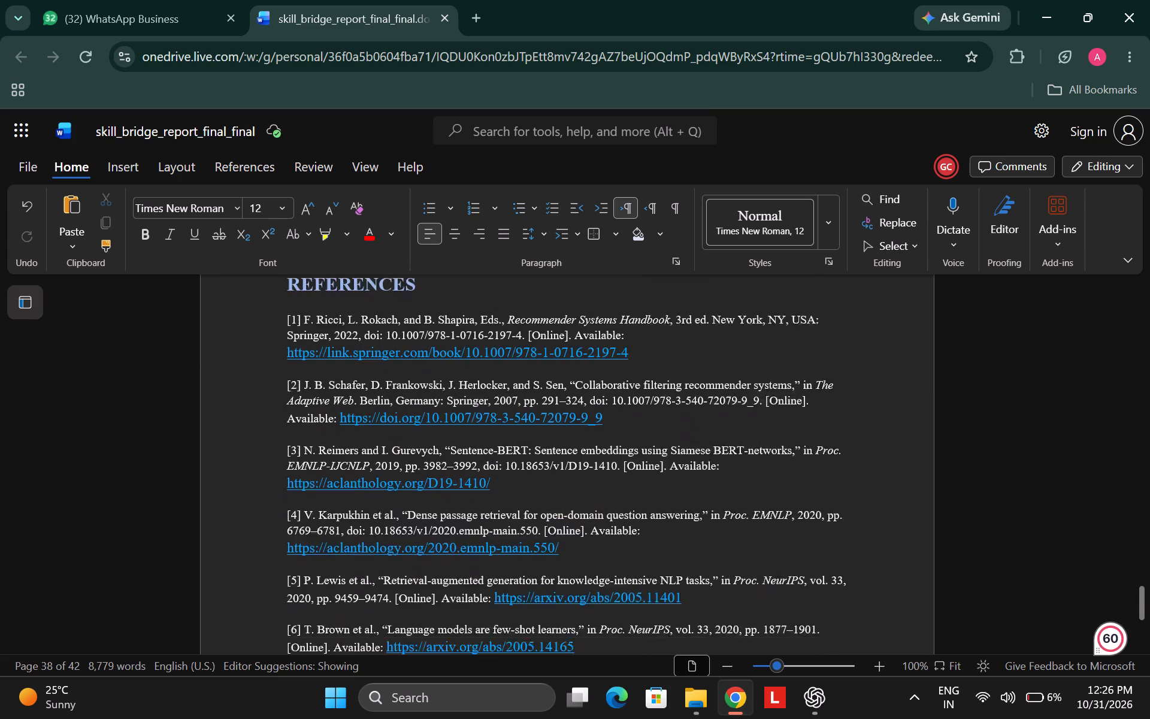
scroll(733, 517, "down", 3)
scroll(733, 517, "up", 2)
scroll(733, 517, "down", 3)
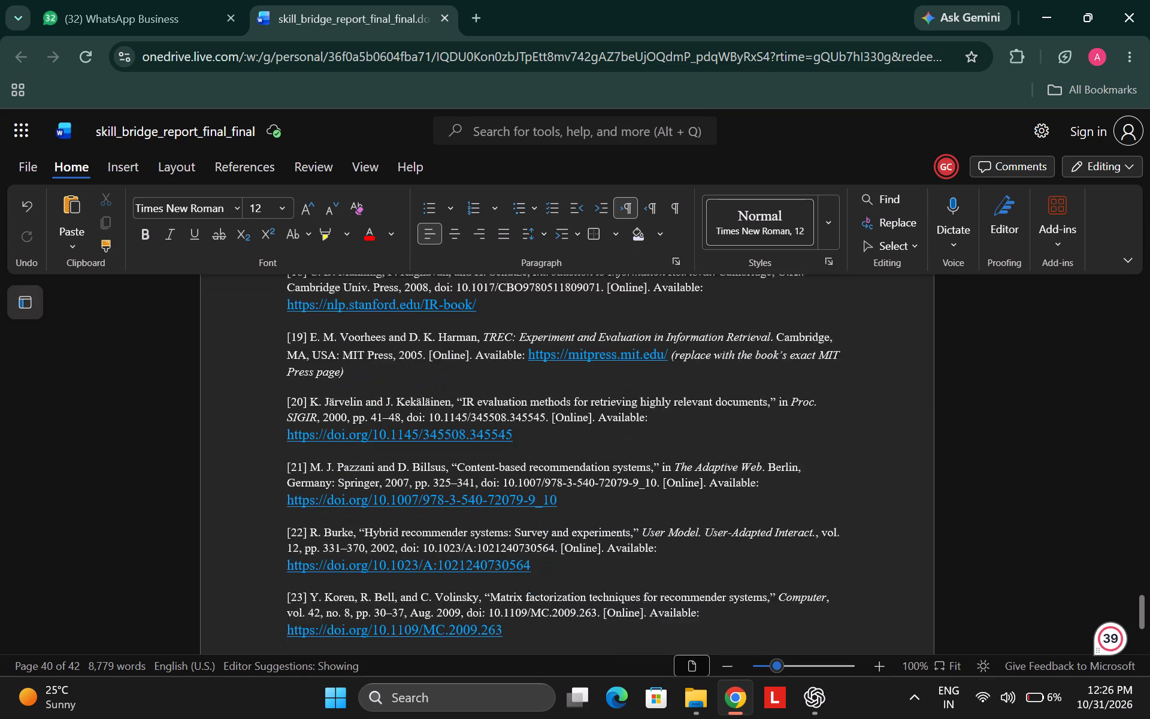
scroll(733, 517, "down", 6)
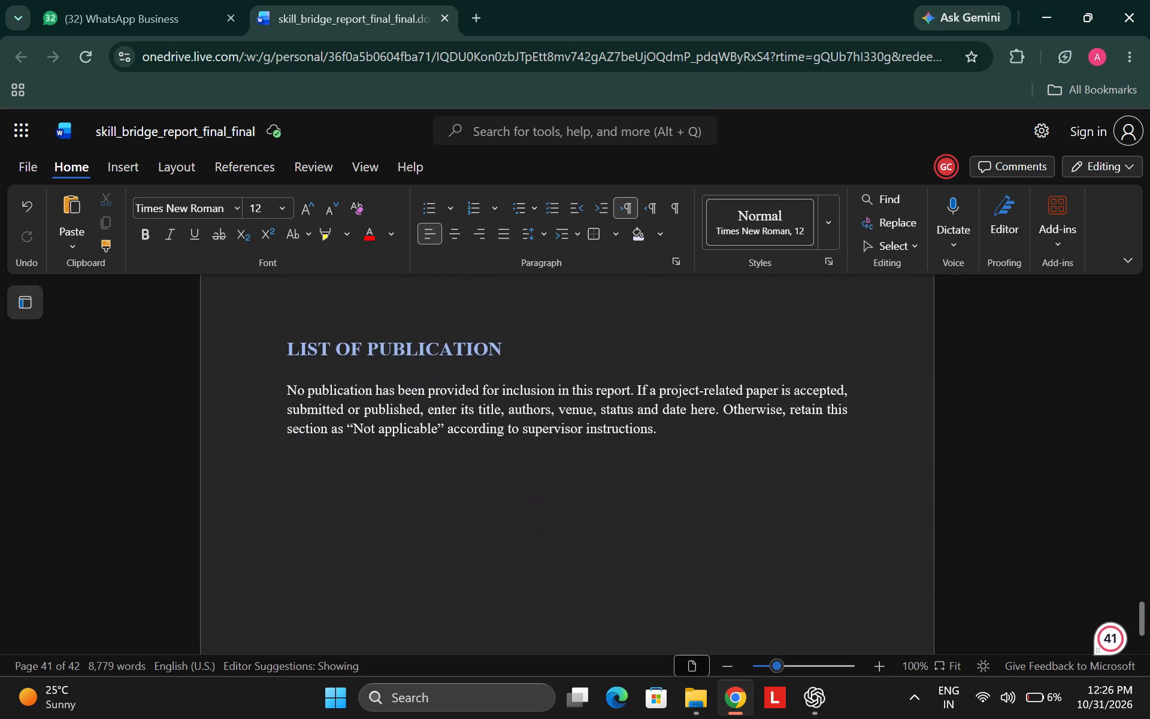
scroll(733, 517, "down", 6)
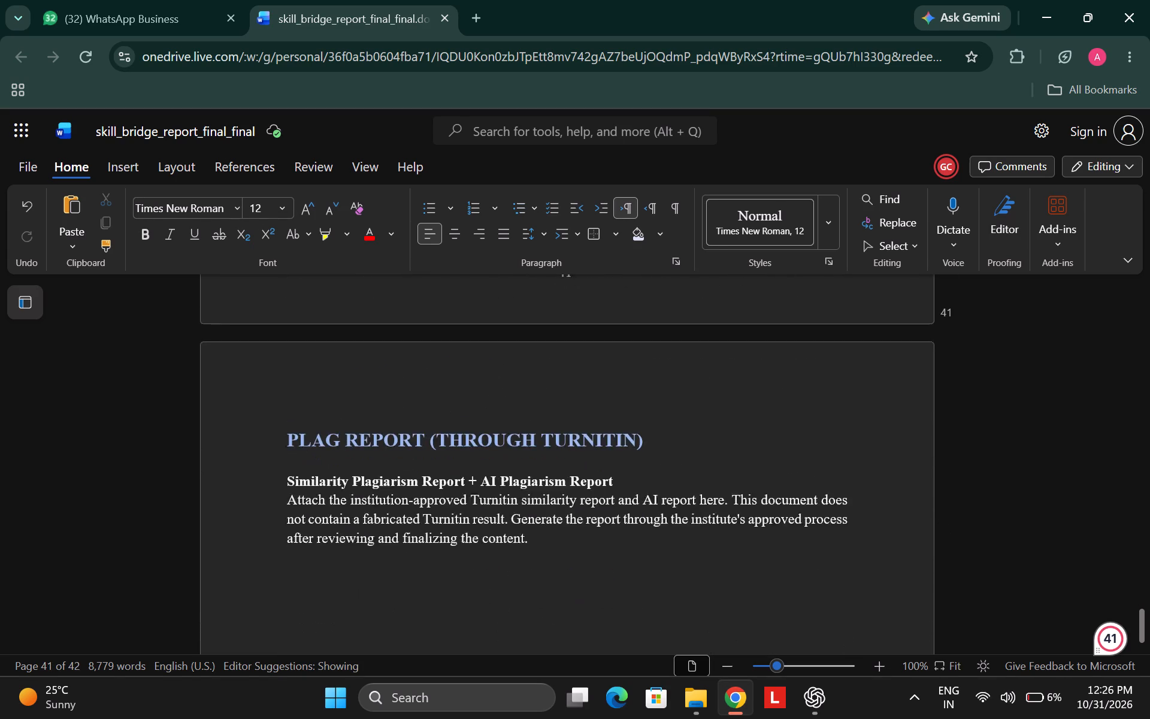
Recheck the pages from the References back to the Result Summary, comparing caption and description spacing for Figs. 10 to 6.
scroll(733, 517, "up", 7)
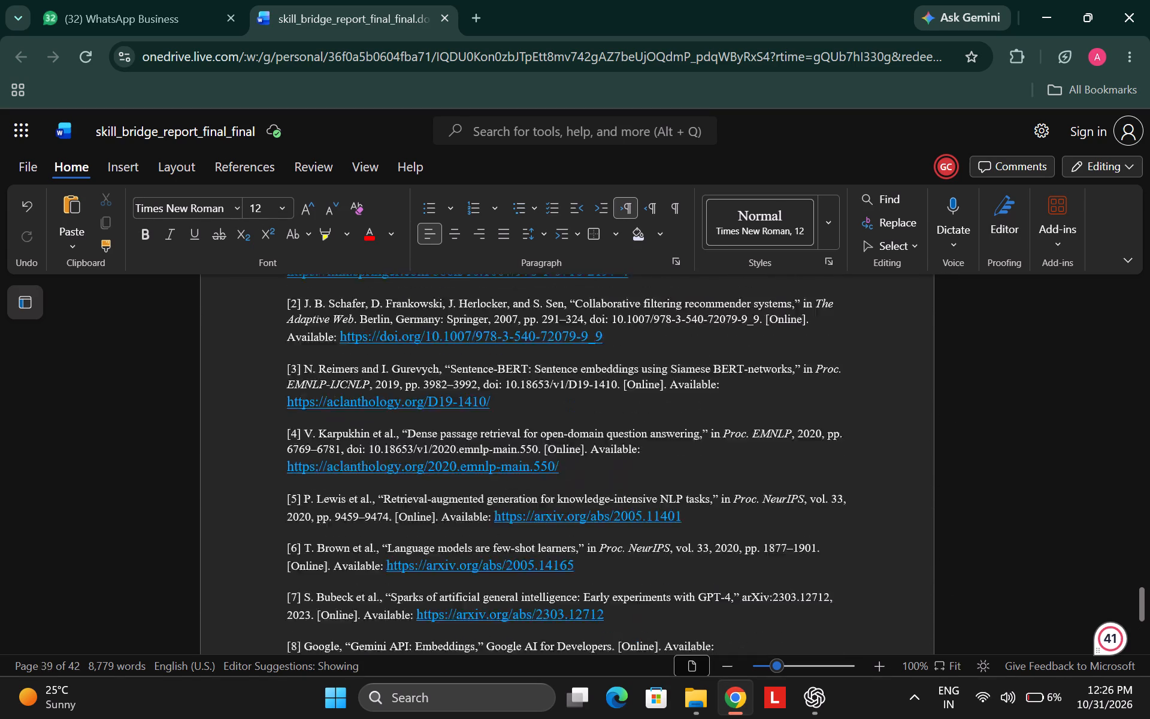
scroll(733, 517, "up", 4)
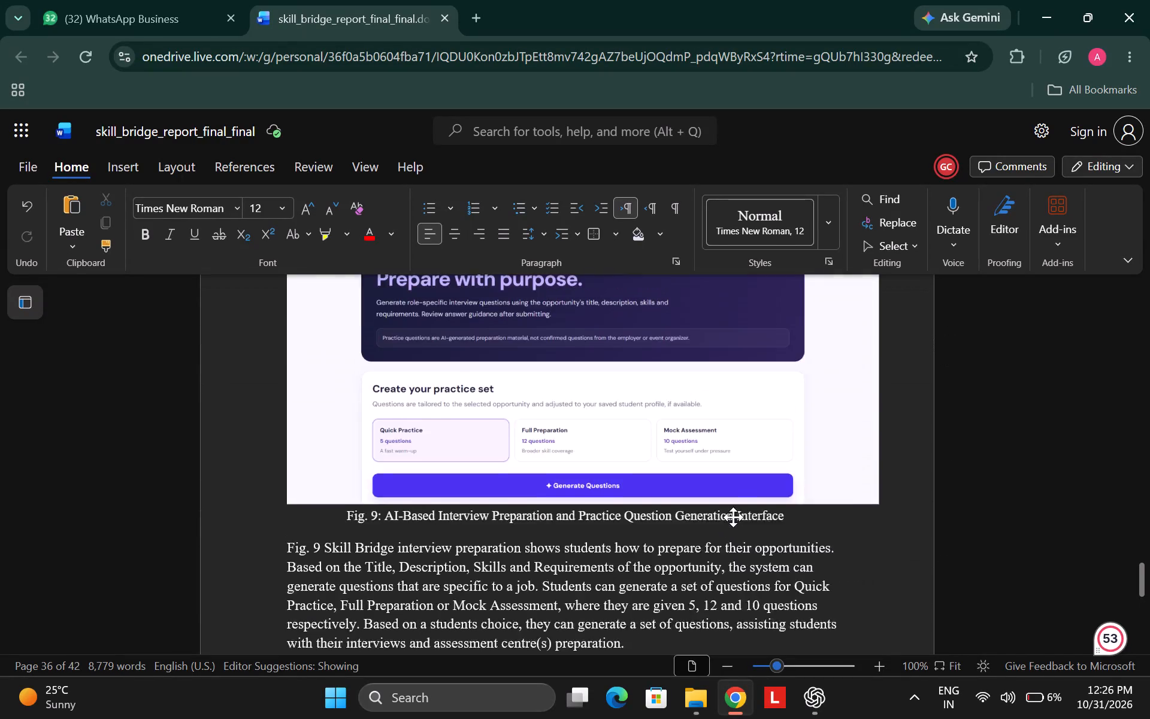
scroll(733, 517, "up", 6)
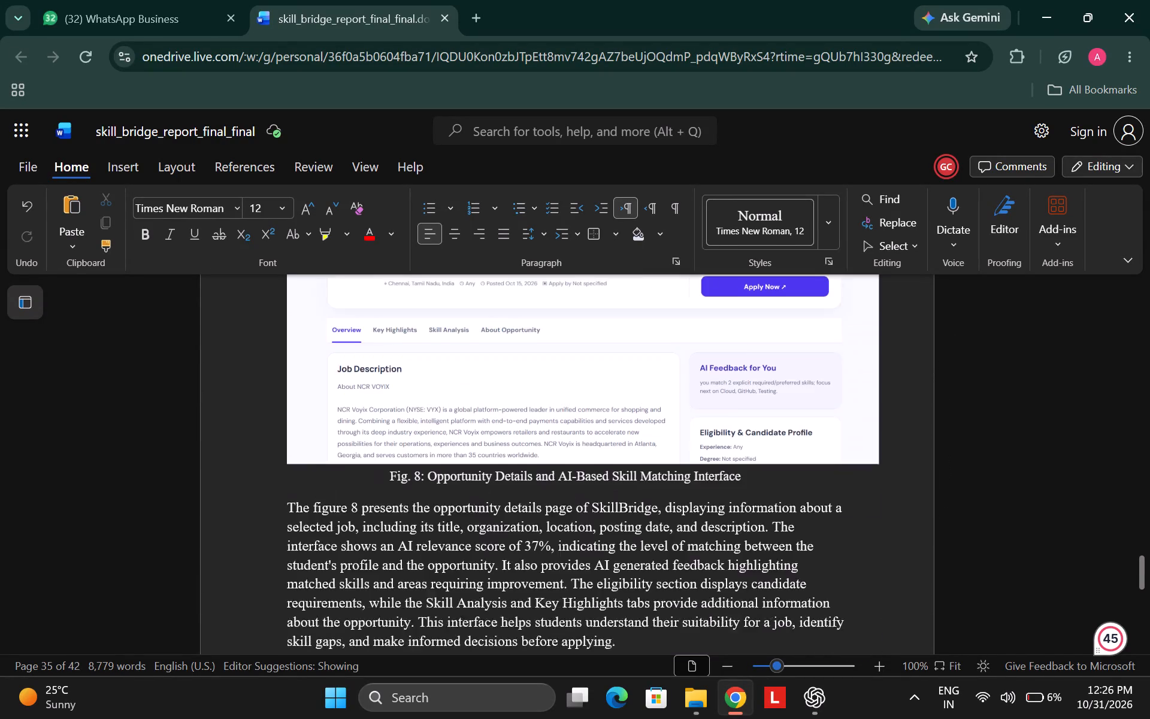
scroll(733, 517, "up", 3)
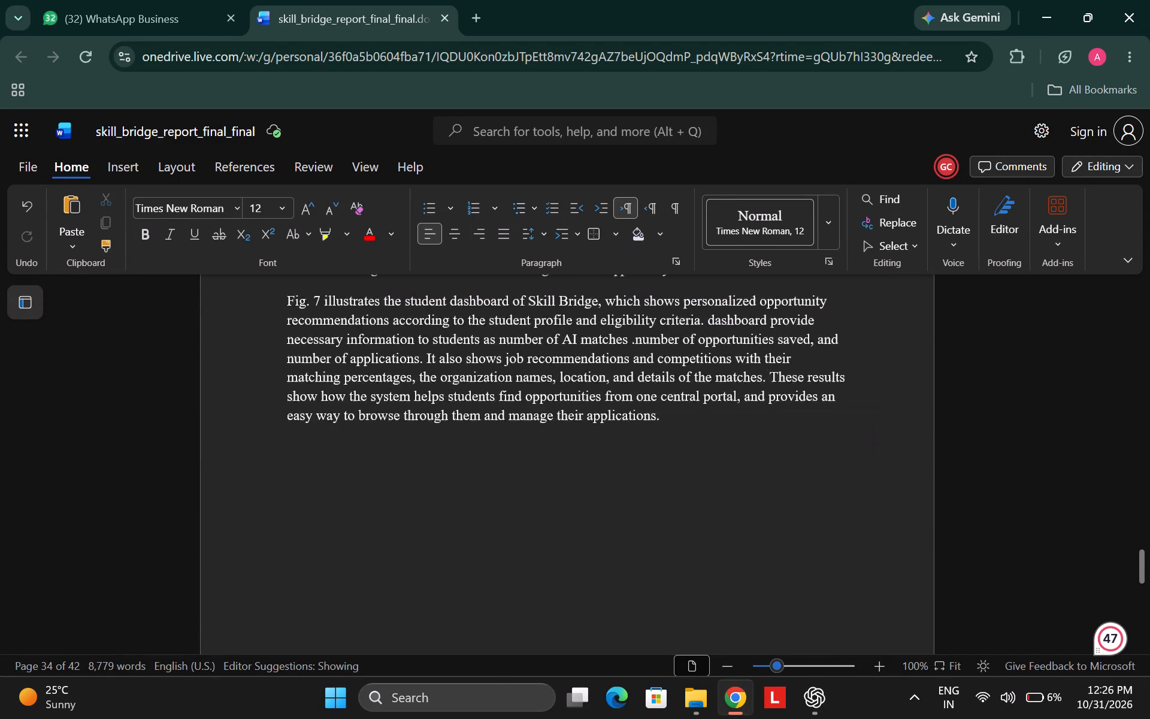
scroll(733, 517, "up", 3)
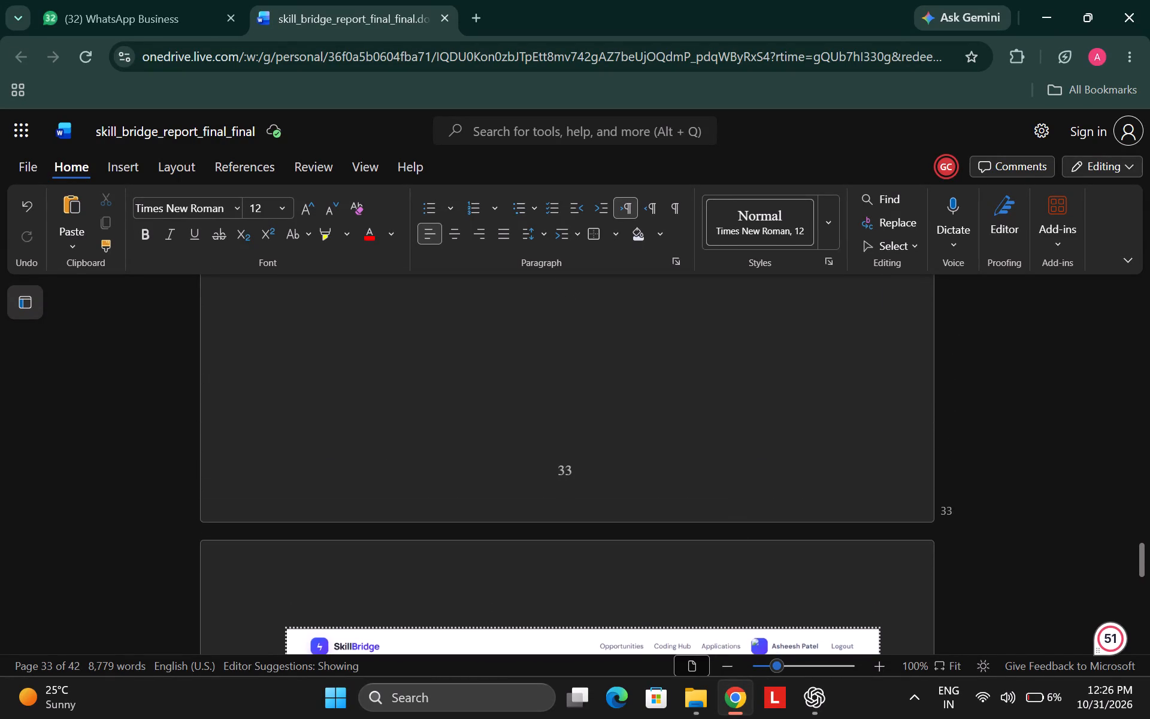
scroll(733, 517, "up", 3)
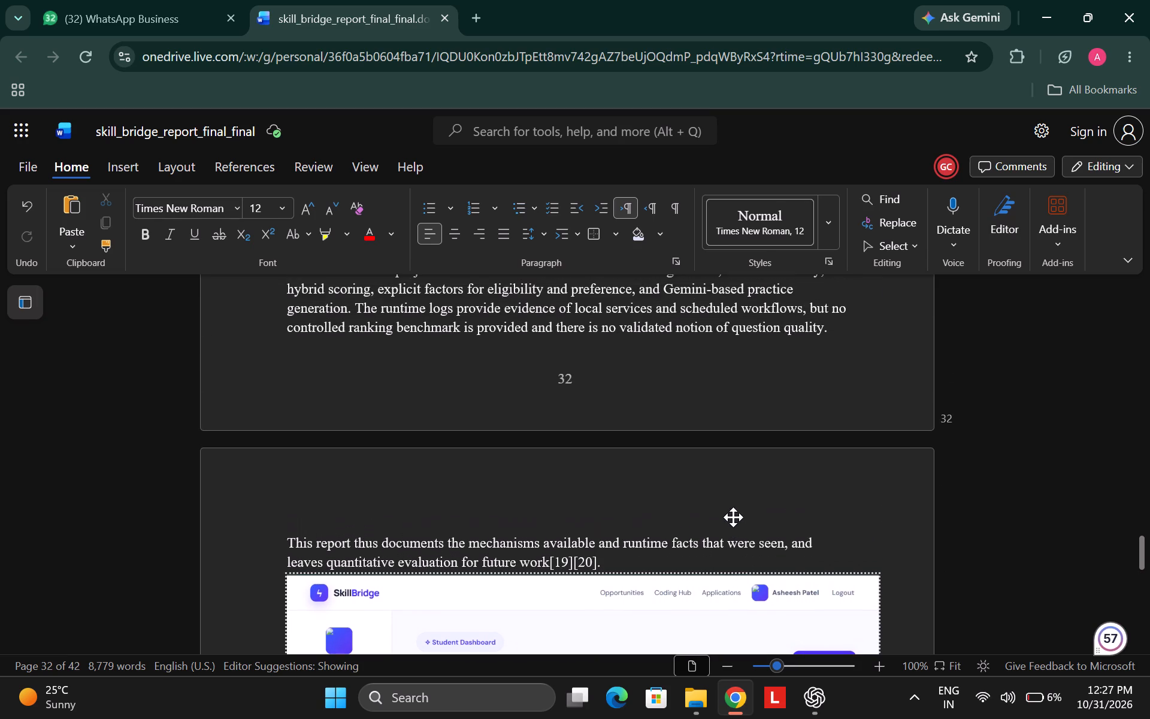
scroll(733, 517, "up", 1)
Remove the blank line between the Fig. 6 caption and its description, and left-align the description paragraph.
scroll(733, 517, "down", 1)
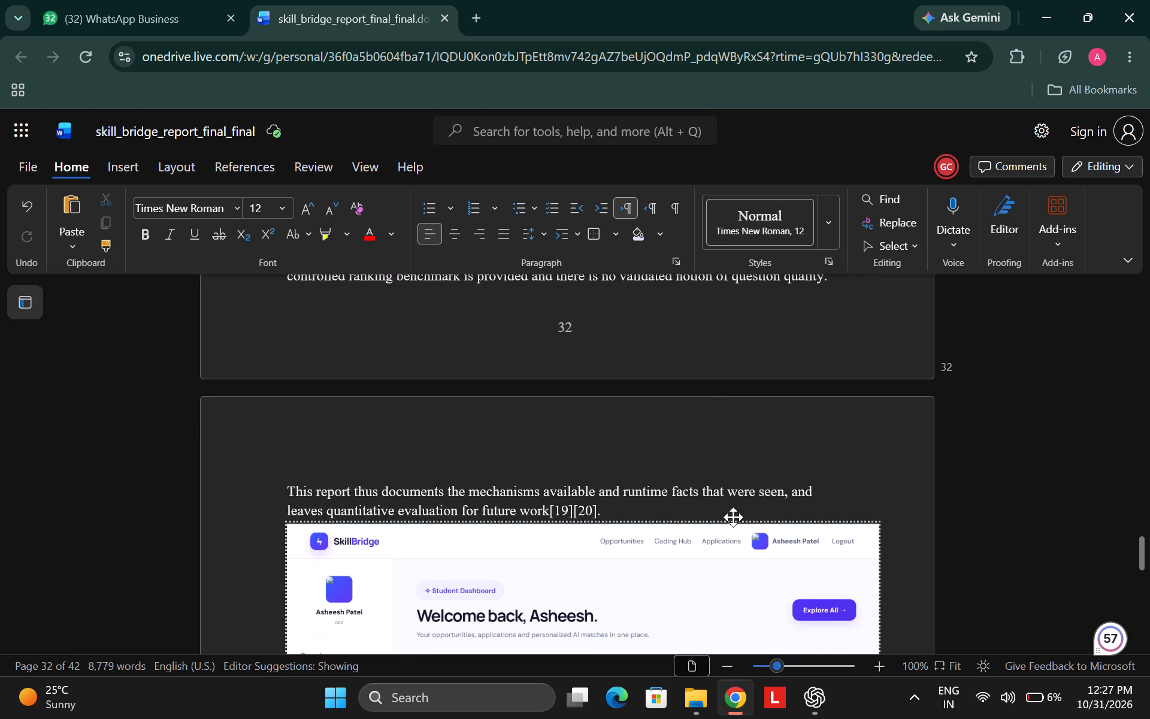
scroll(733, 517, "down", 4)
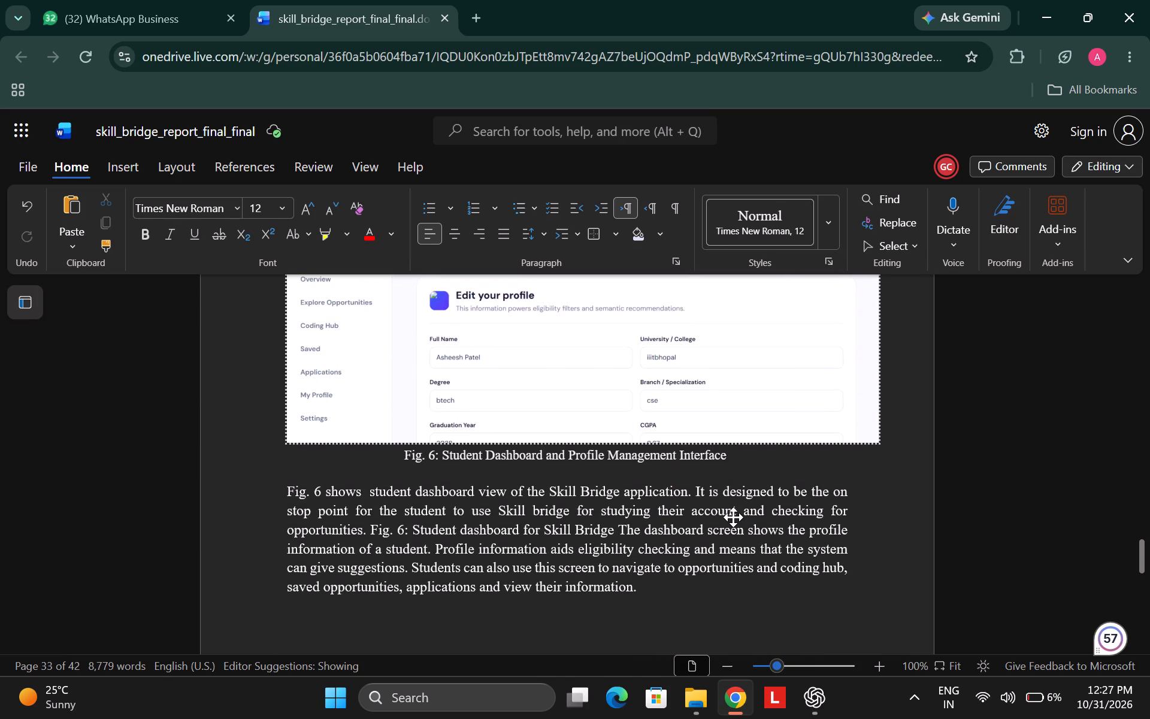
left_click(284, 487)
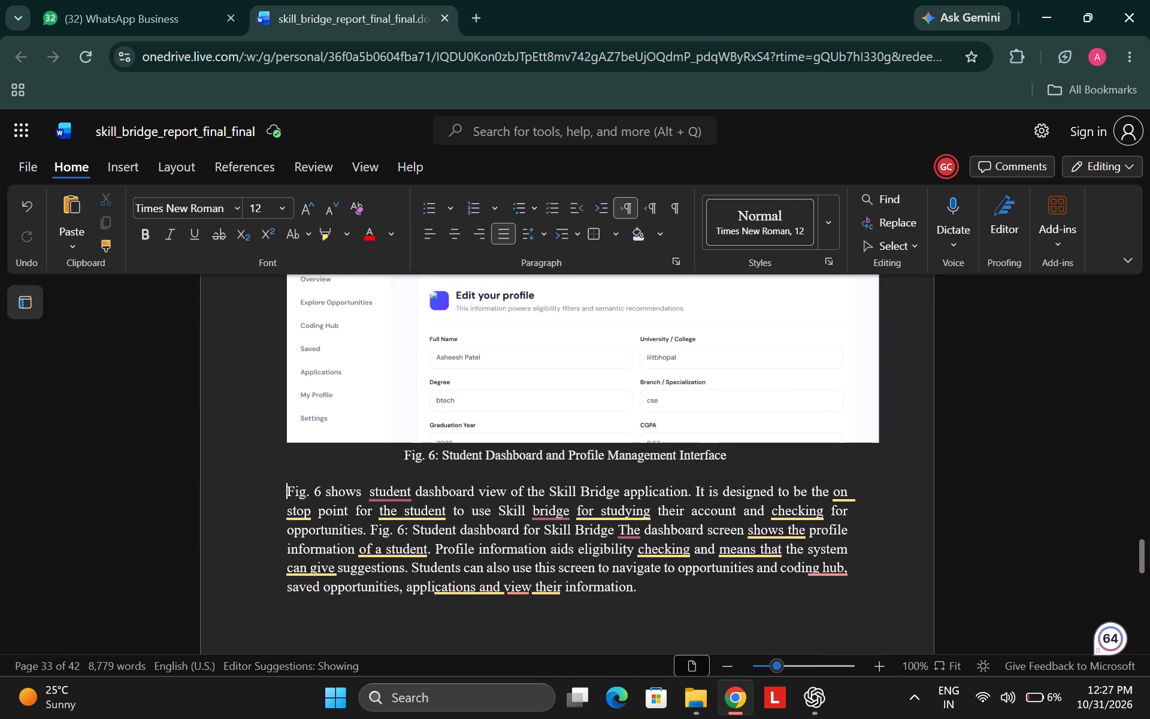
key("BackSpace")
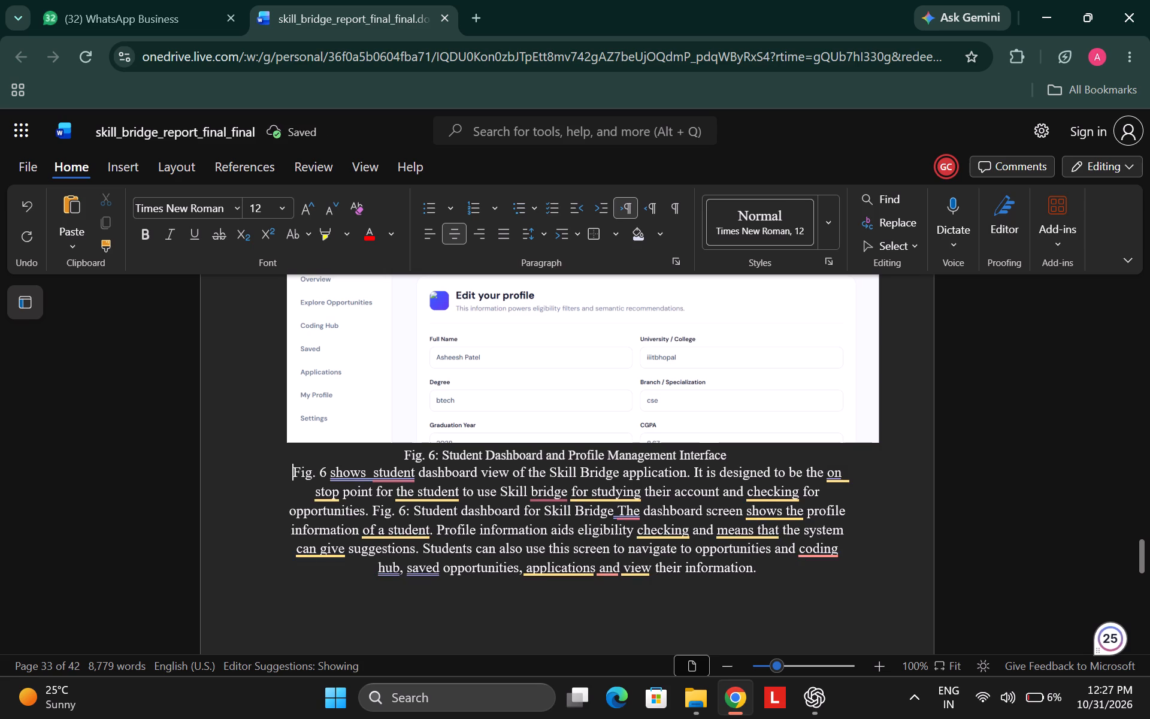
left_click_drag(285, 475, 575, 552)
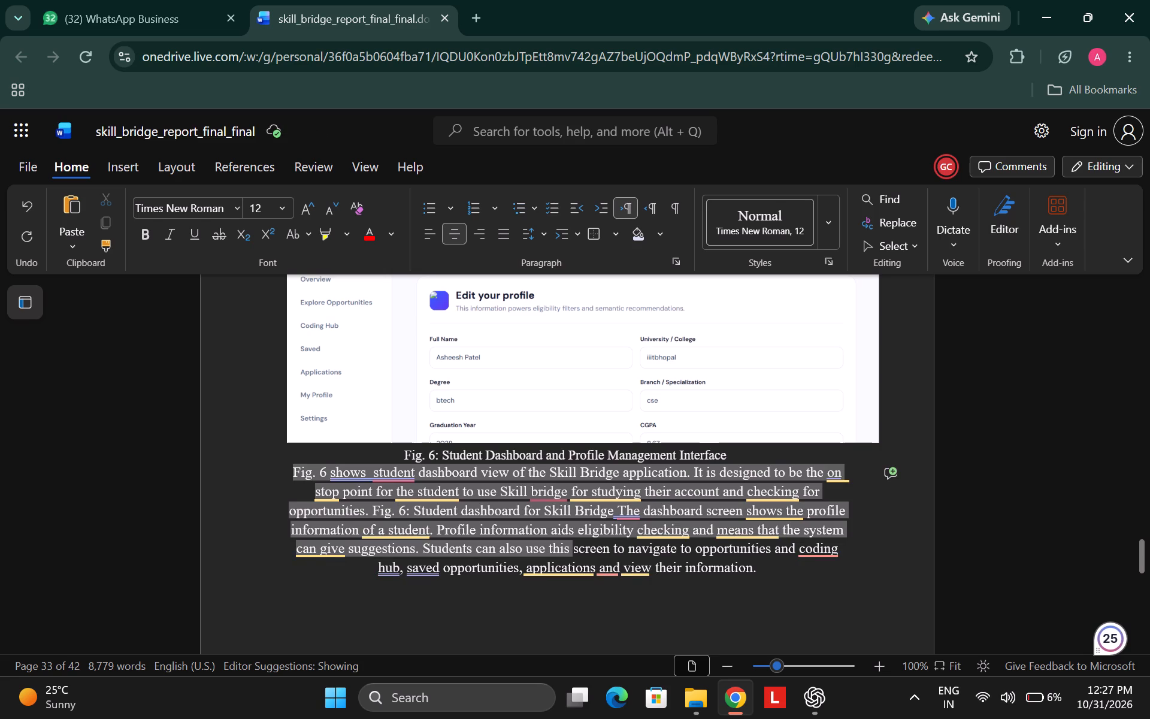
left_click_drag(575, 552, 767, 577)
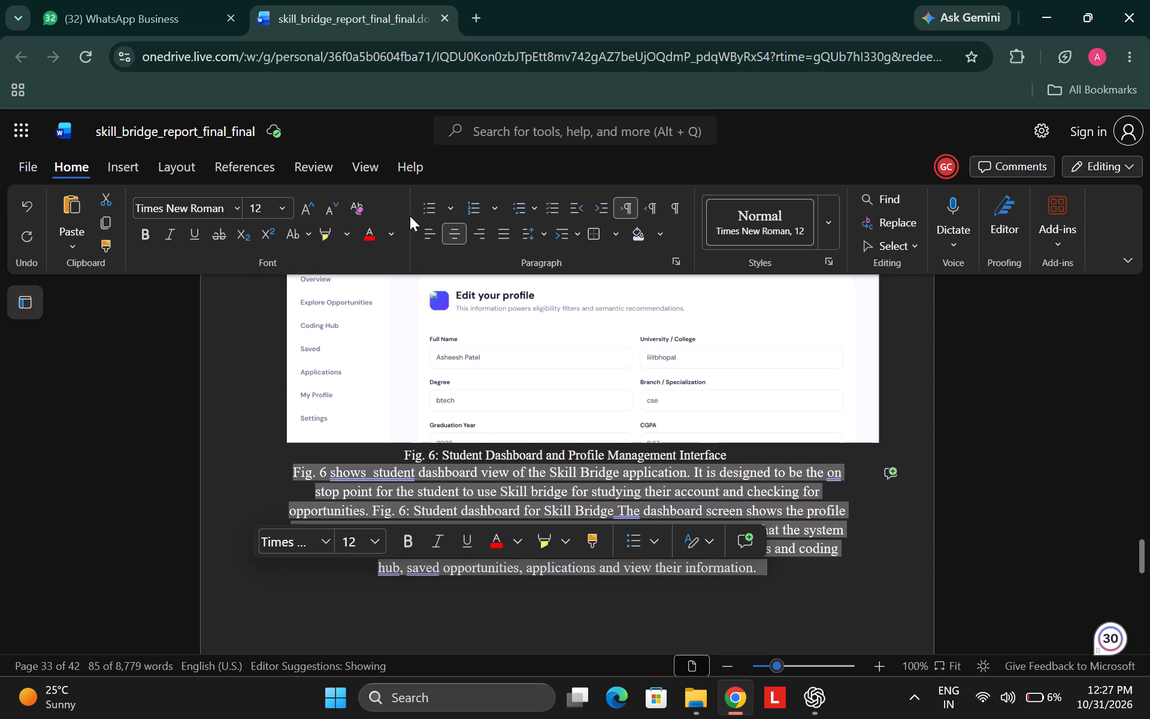
left_click(435, 243)
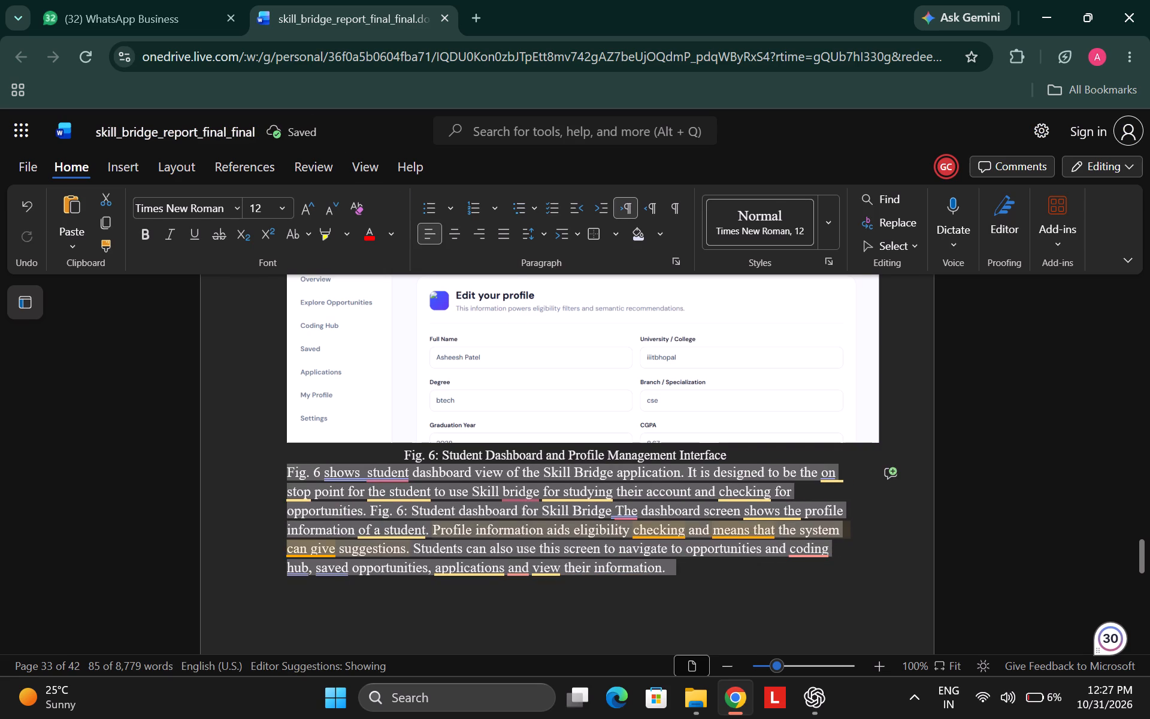
Remove the blank line between the Table 3 caption and the comparison table in section 8.4.
scroll(512, 421, "up", 4)
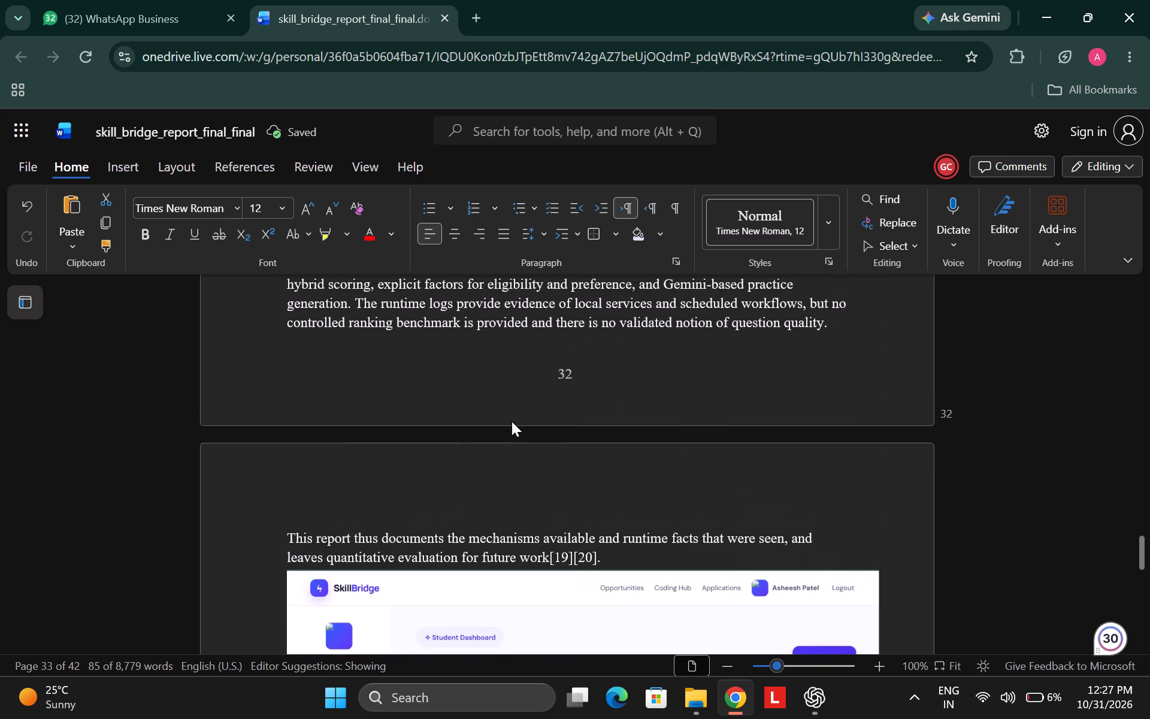
scroll(512, 421, "up", 1)
scroll(373, 379, "up", 1)
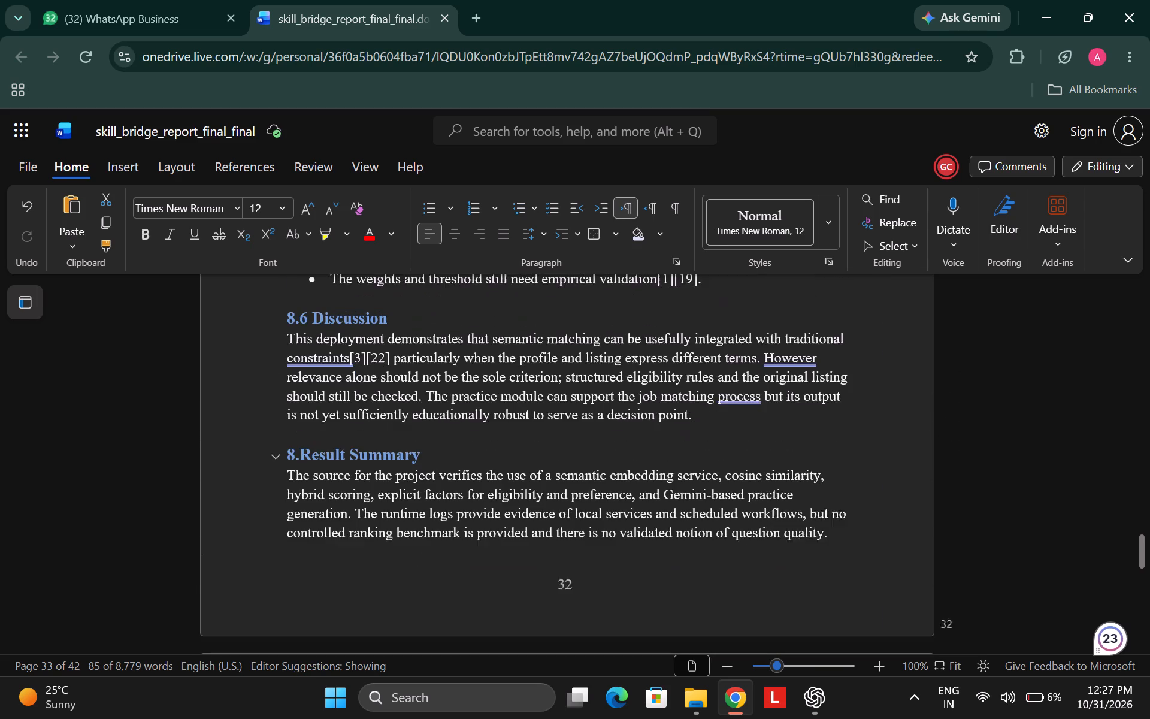
scroll(373, 379, "up", 4)
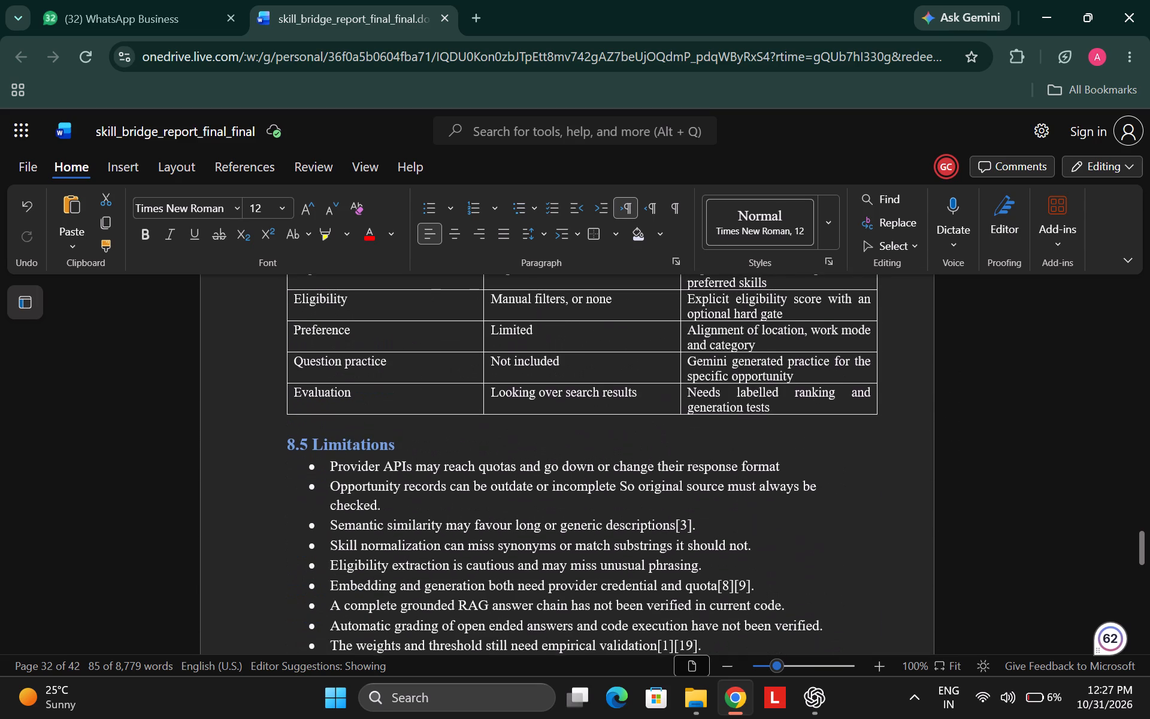
scroll(373, 379, "up", 2)
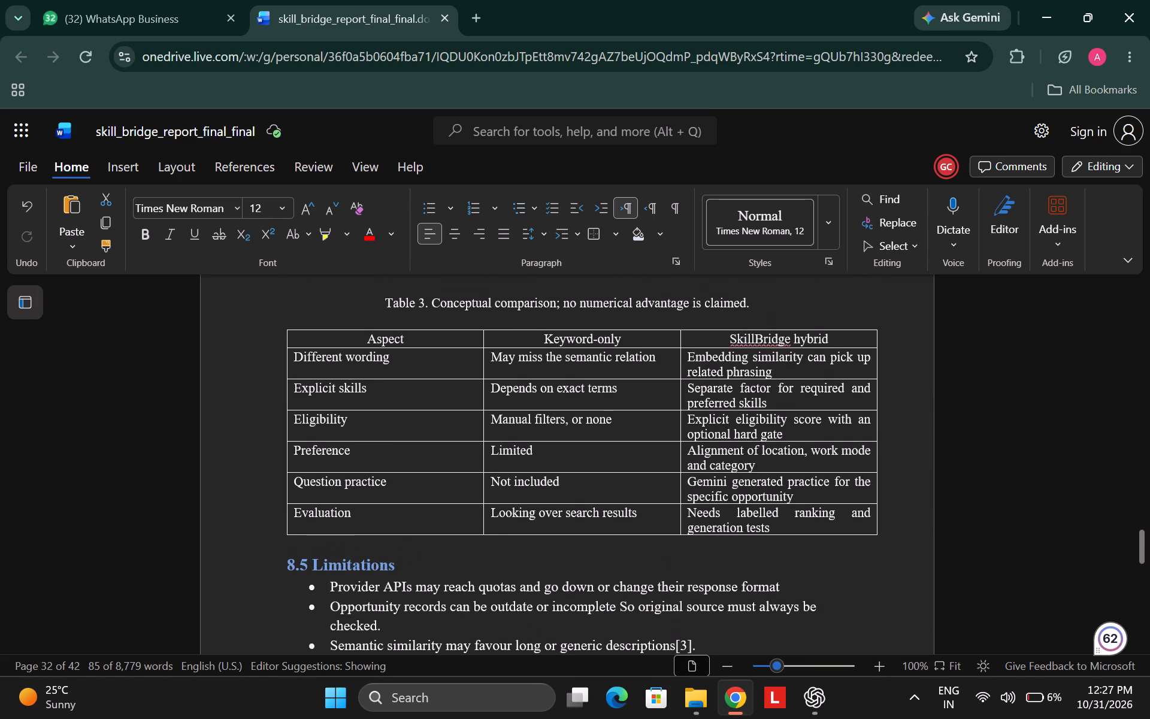
left_click(338, 313)
key("BackSpace")
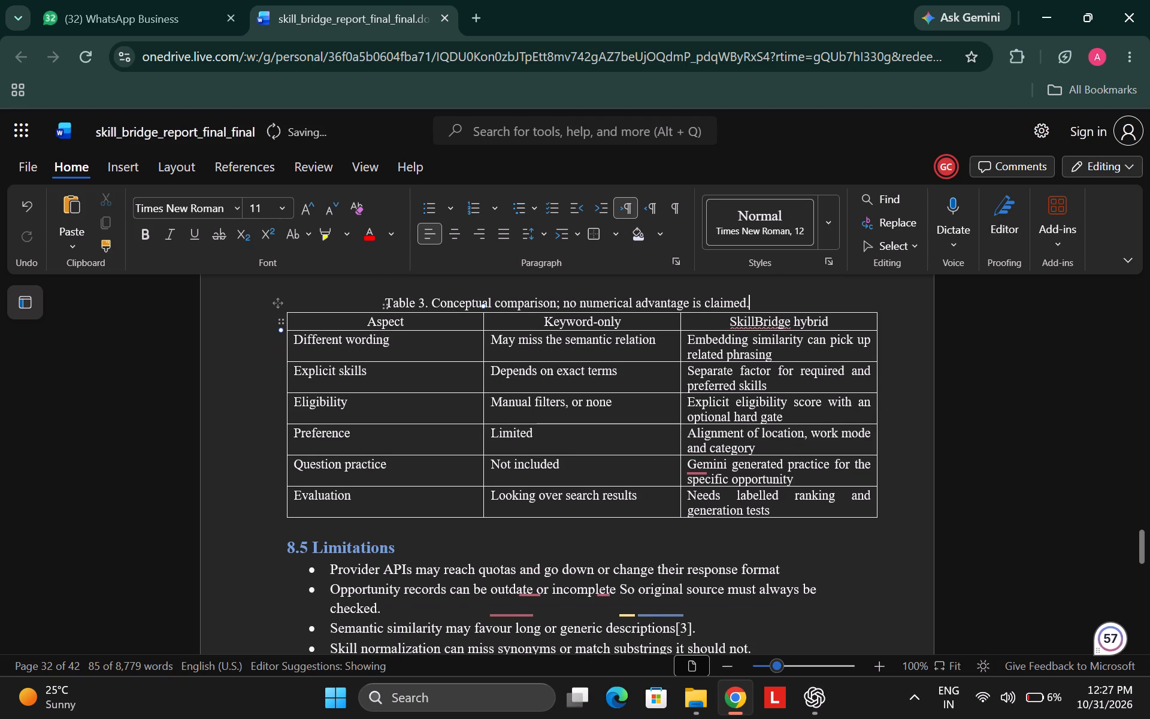
scroll(389, 519, "down", 3)
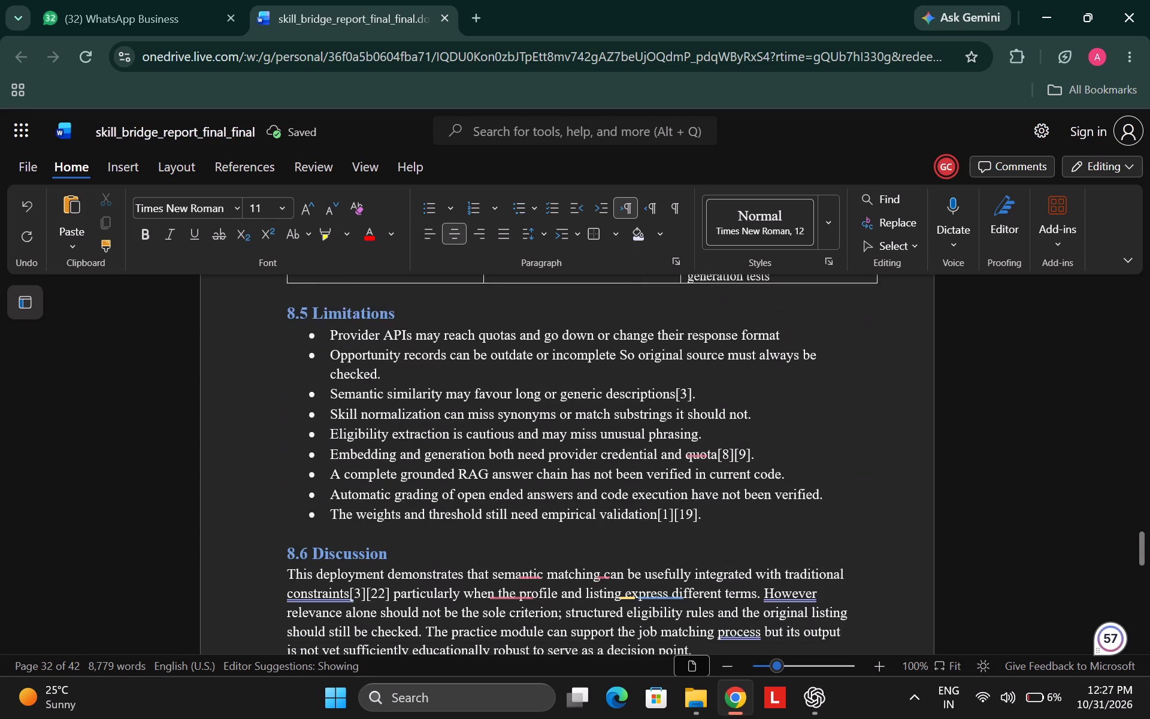
Review the page flow of chapter 8 from the Limitations and Result Summary back to the chapter's opening heading.
scroll(389, 519, "down", 4)
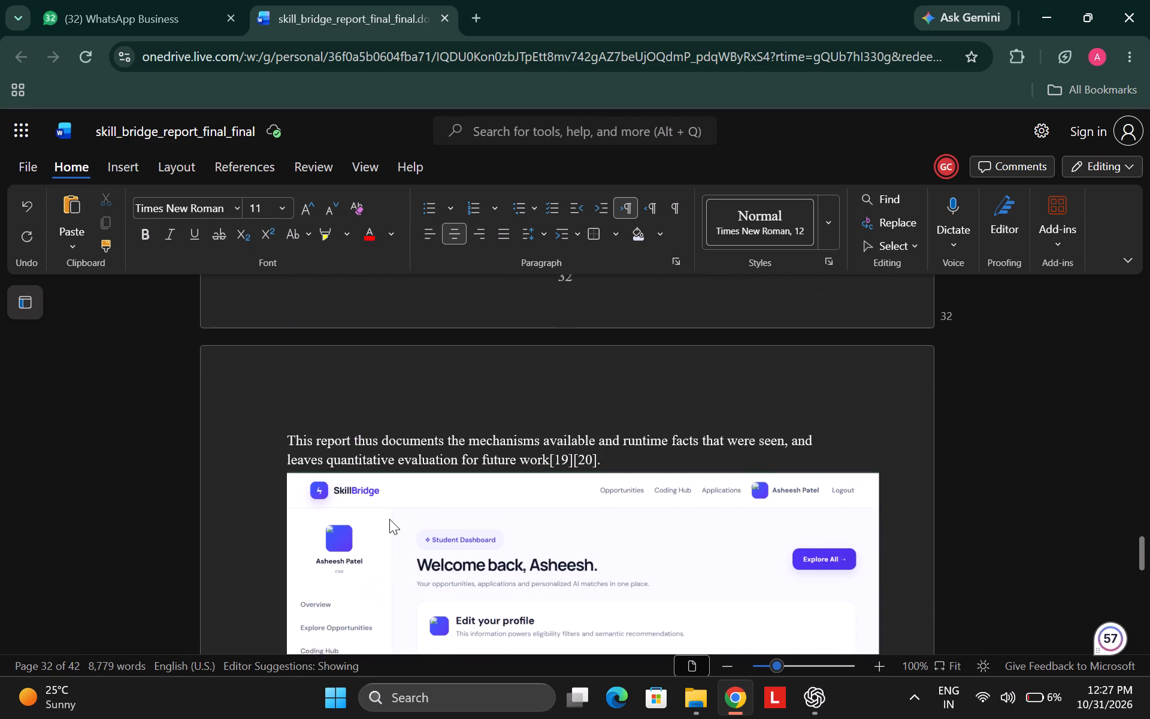
scroll(522, 481, "up", 3)
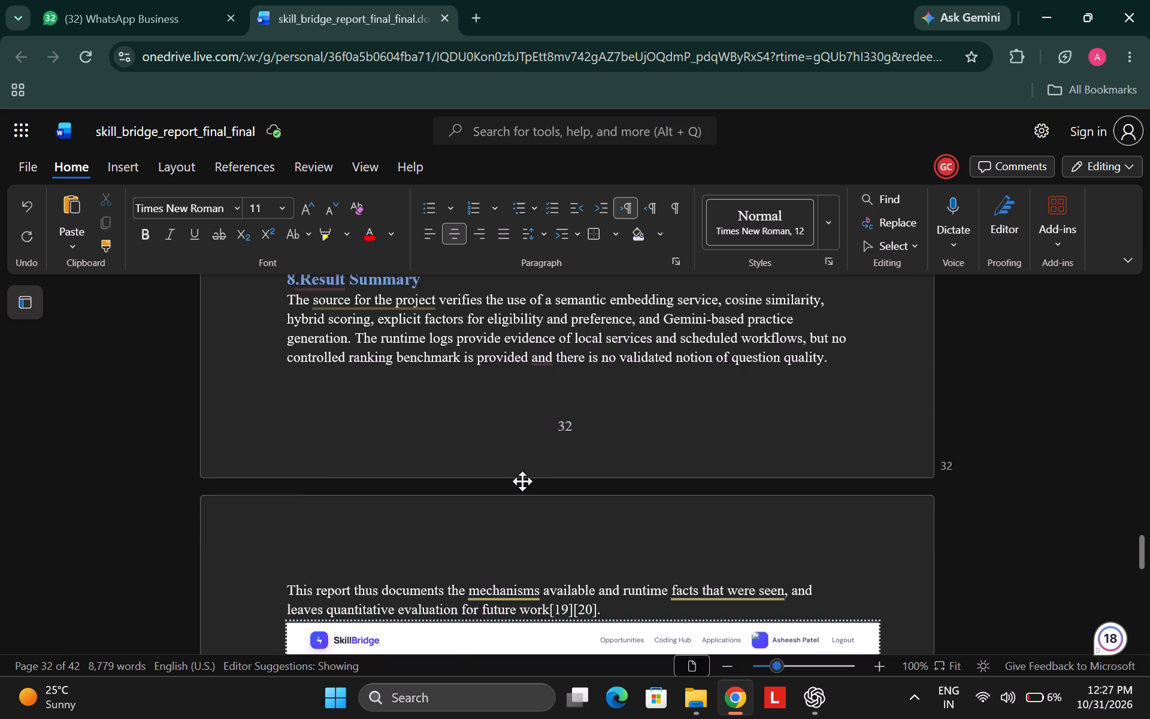
scroll(522, 481, "up", 5)
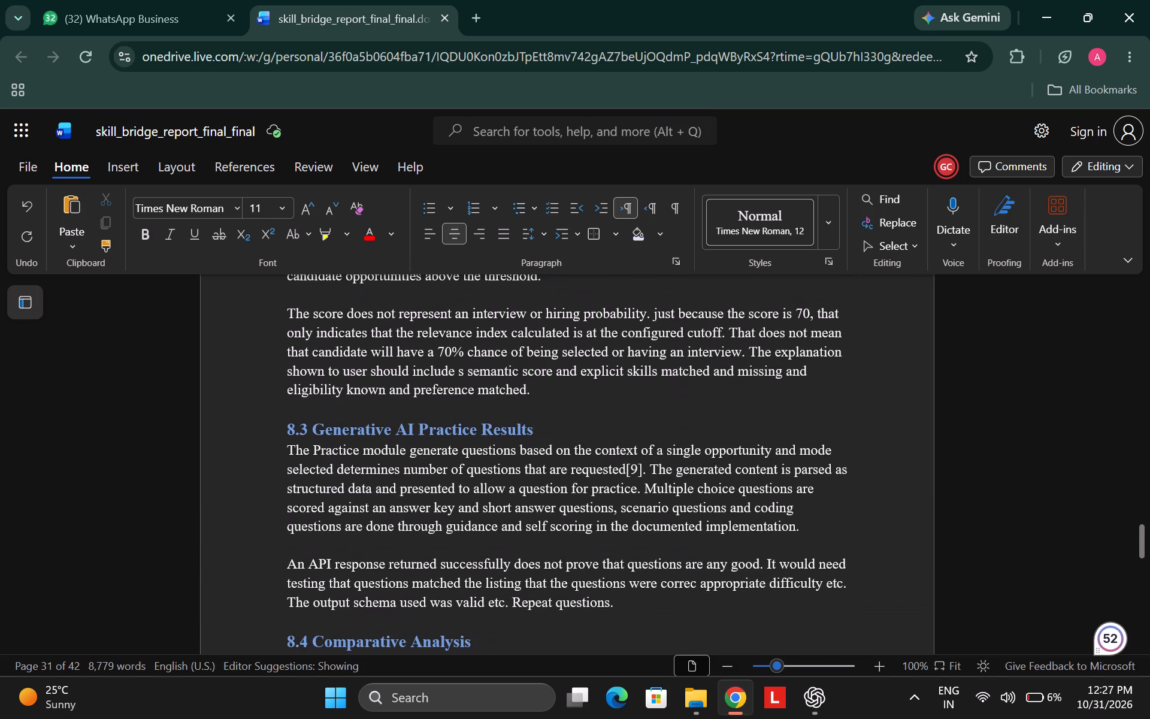
scroll(522, 481, "up", 4)
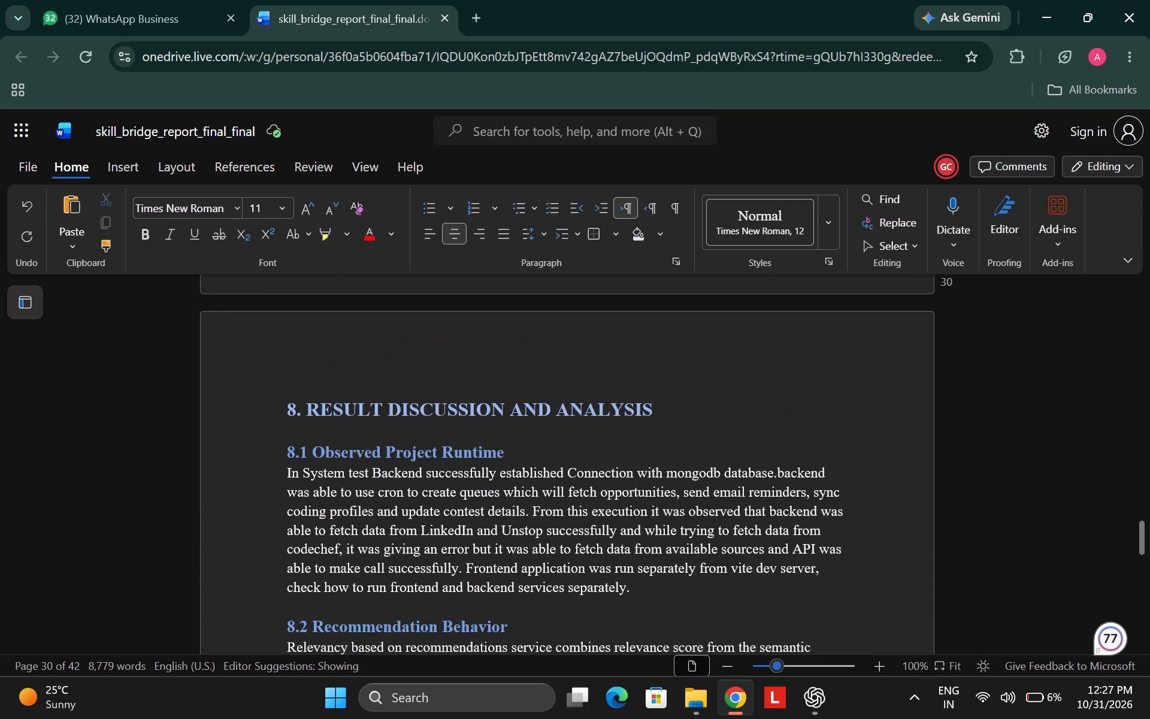
scroll(522, 481, "up", 1)
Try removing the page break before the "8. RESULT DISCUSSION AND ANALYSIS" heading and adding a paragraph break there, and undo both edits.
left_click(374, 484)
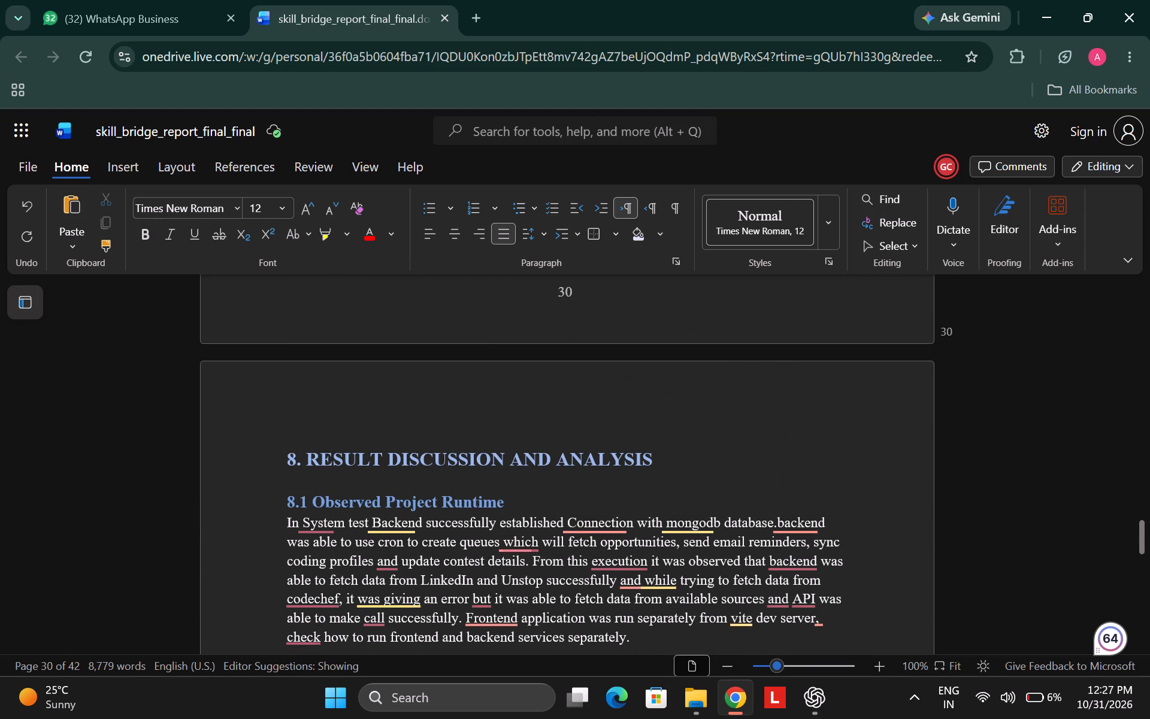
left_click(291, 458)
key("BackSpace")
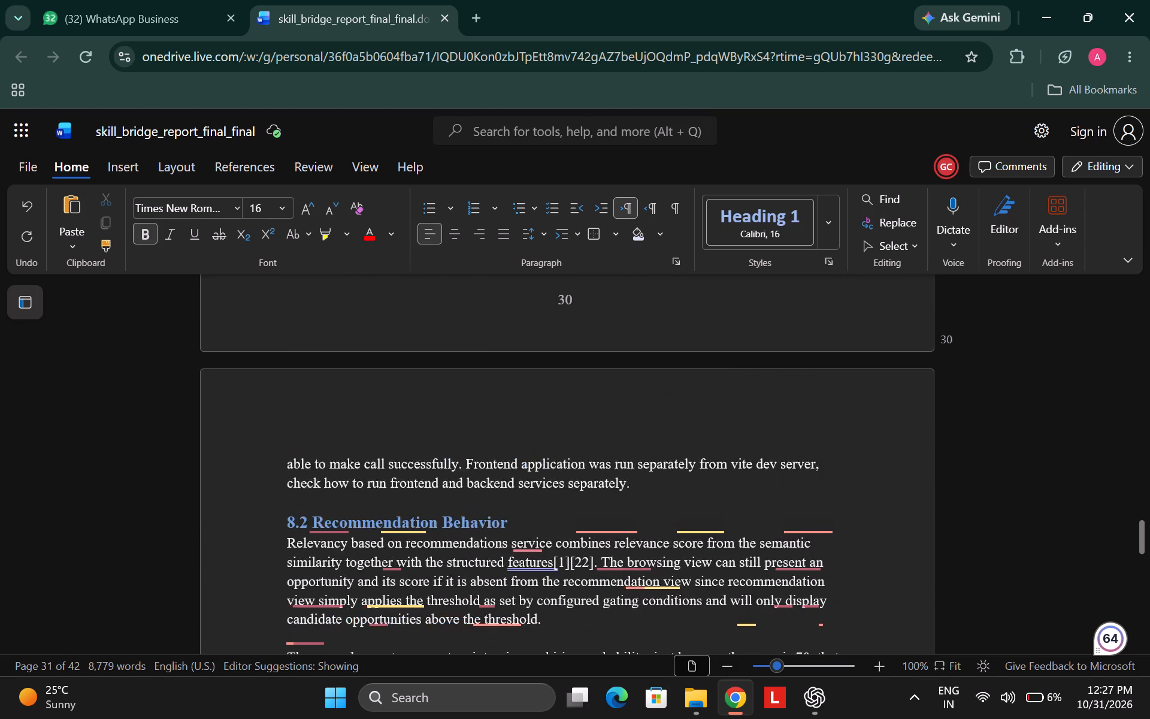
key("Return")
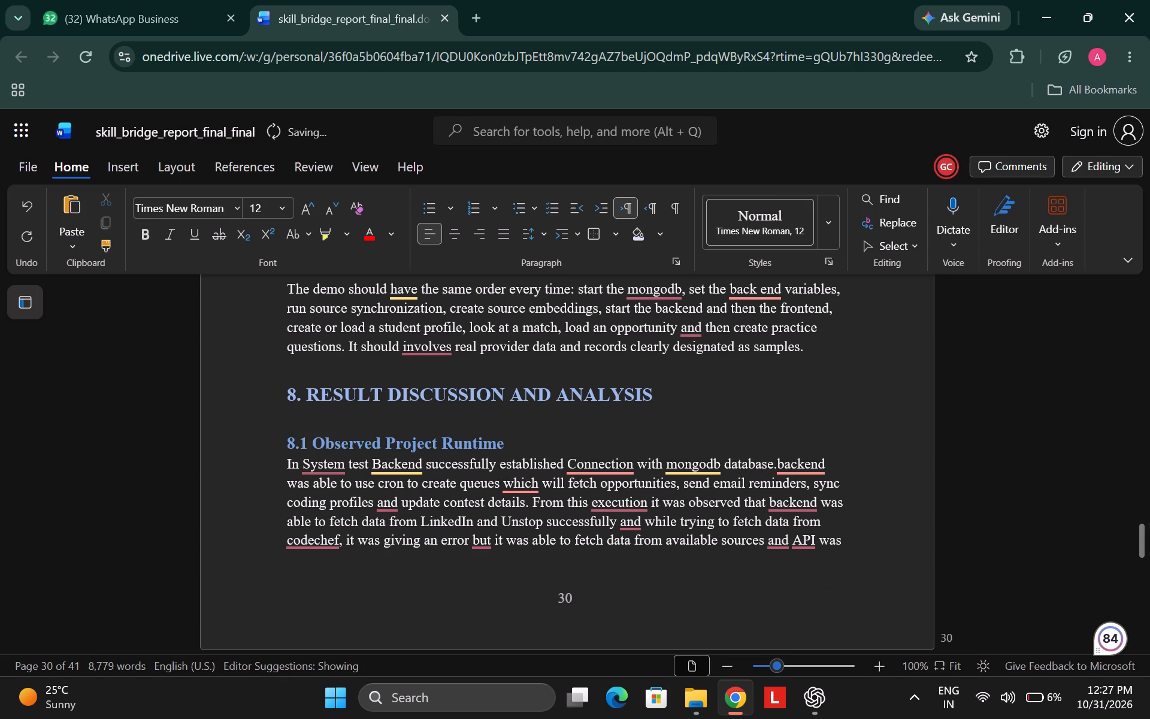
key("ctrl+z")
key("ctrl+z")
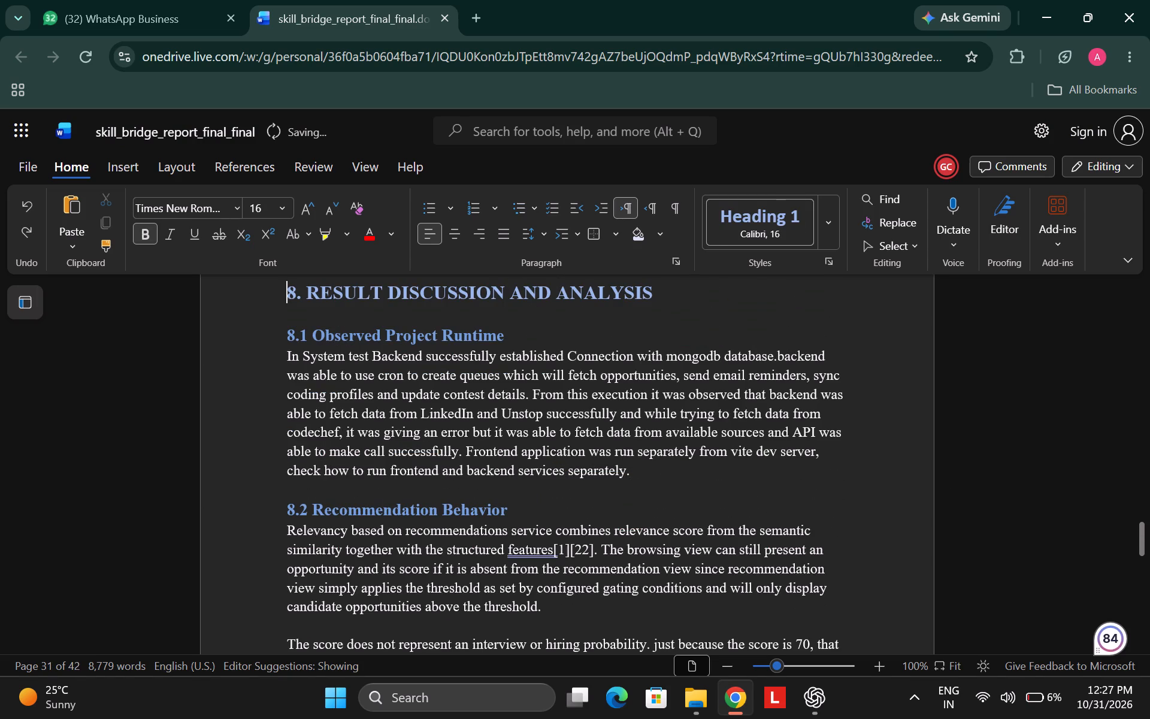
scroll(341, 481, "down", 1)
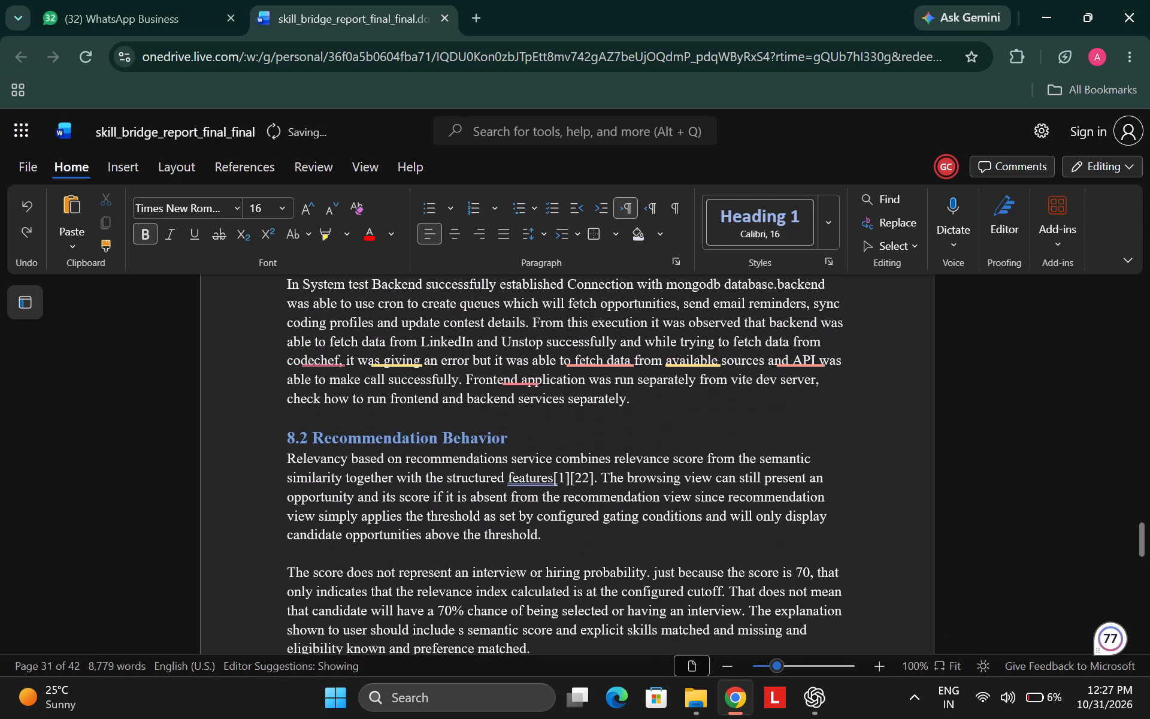
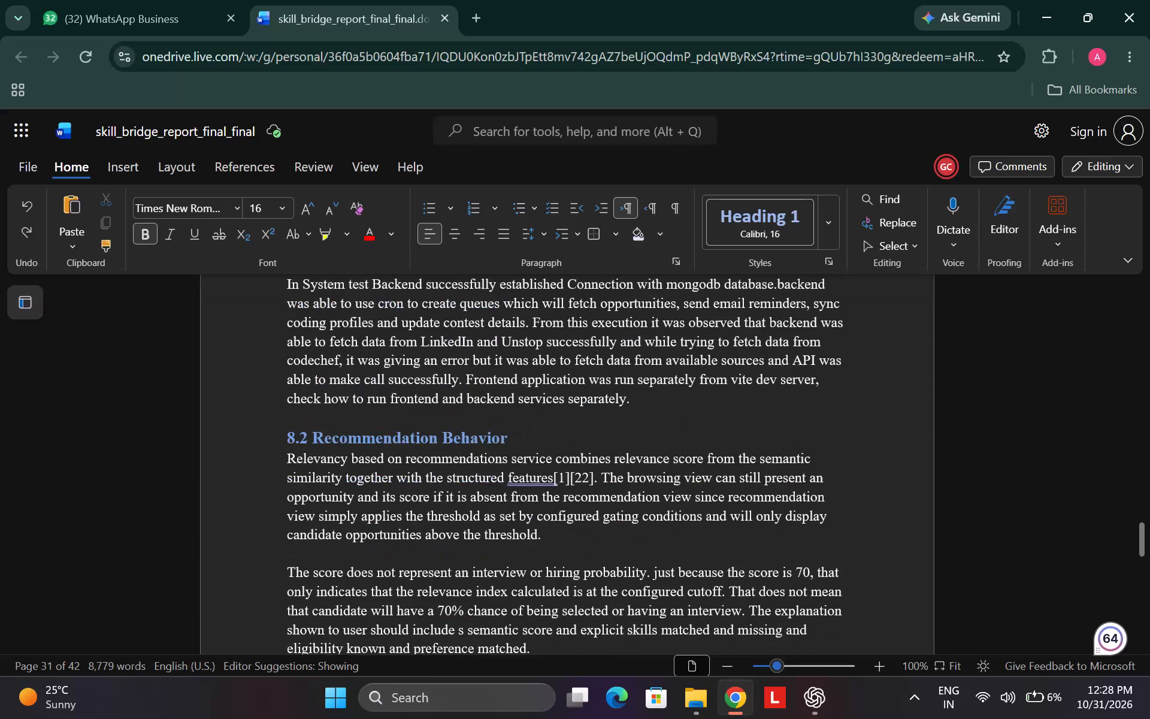
Review sections 8.2 to 8.6 of the report, checking headings, text and page layout around the comparison table.
scroll(564, 490, "down", 2)
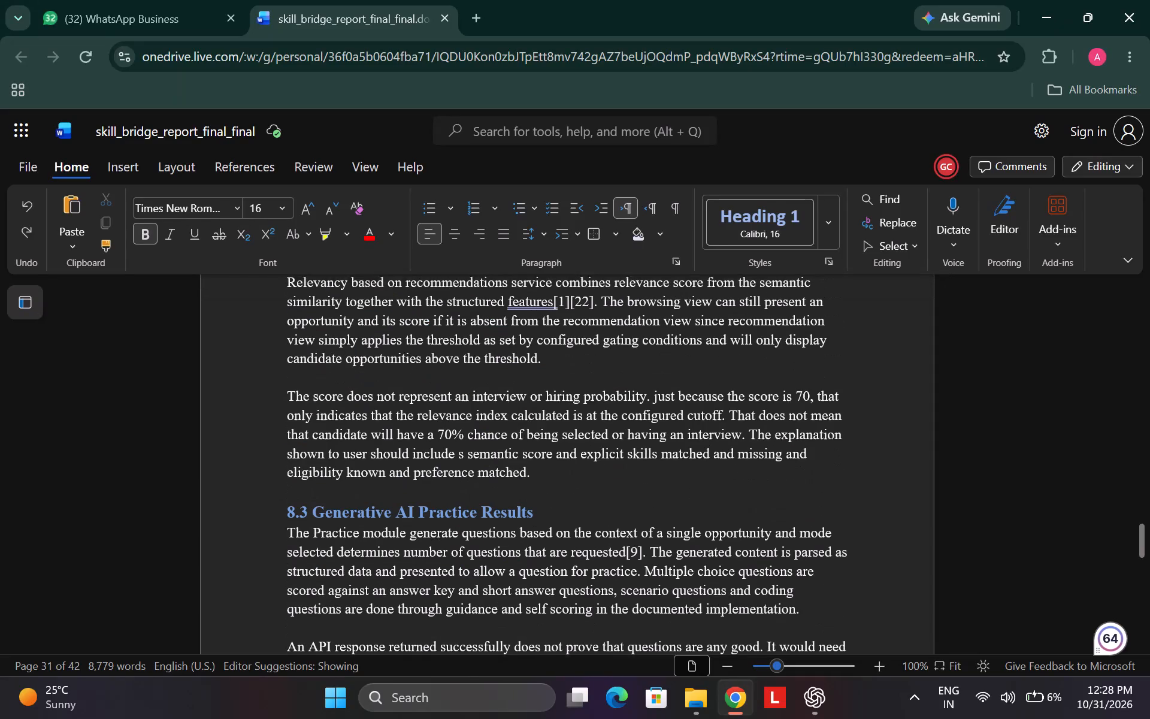
scroll(550, 475, "down", 2)
scroll(483, 476, "down", 1)
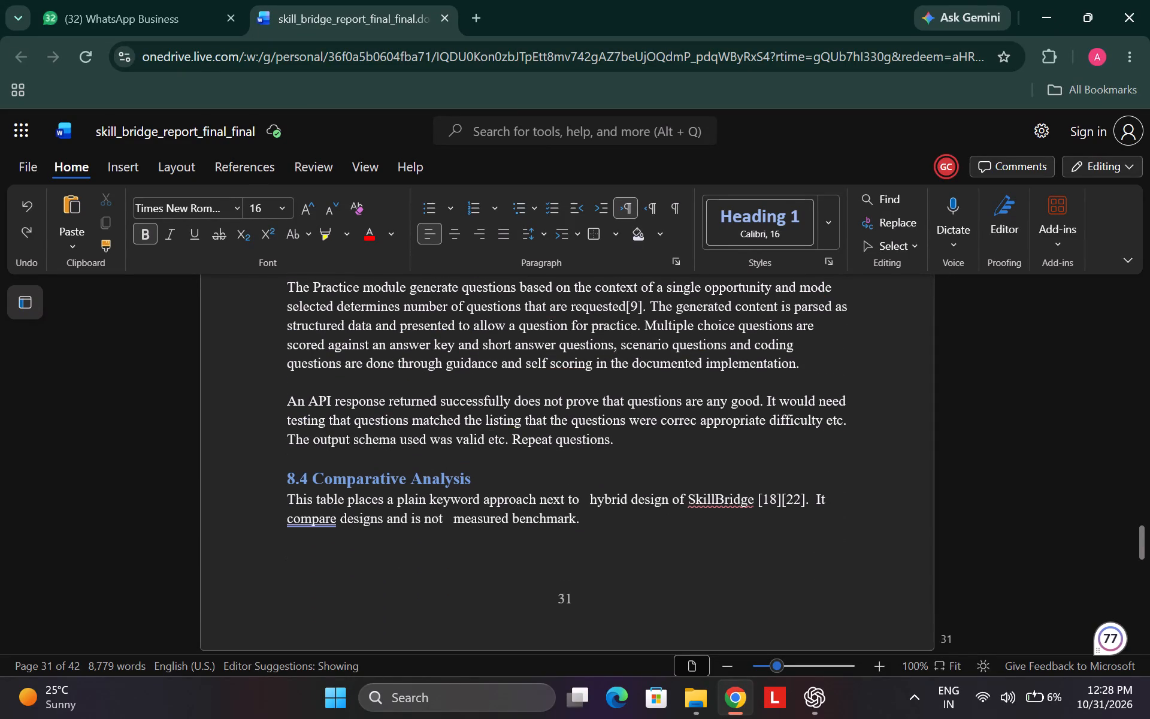
scroll(483, 476, "down", 2)
scroll(483, 476, "up", 2)
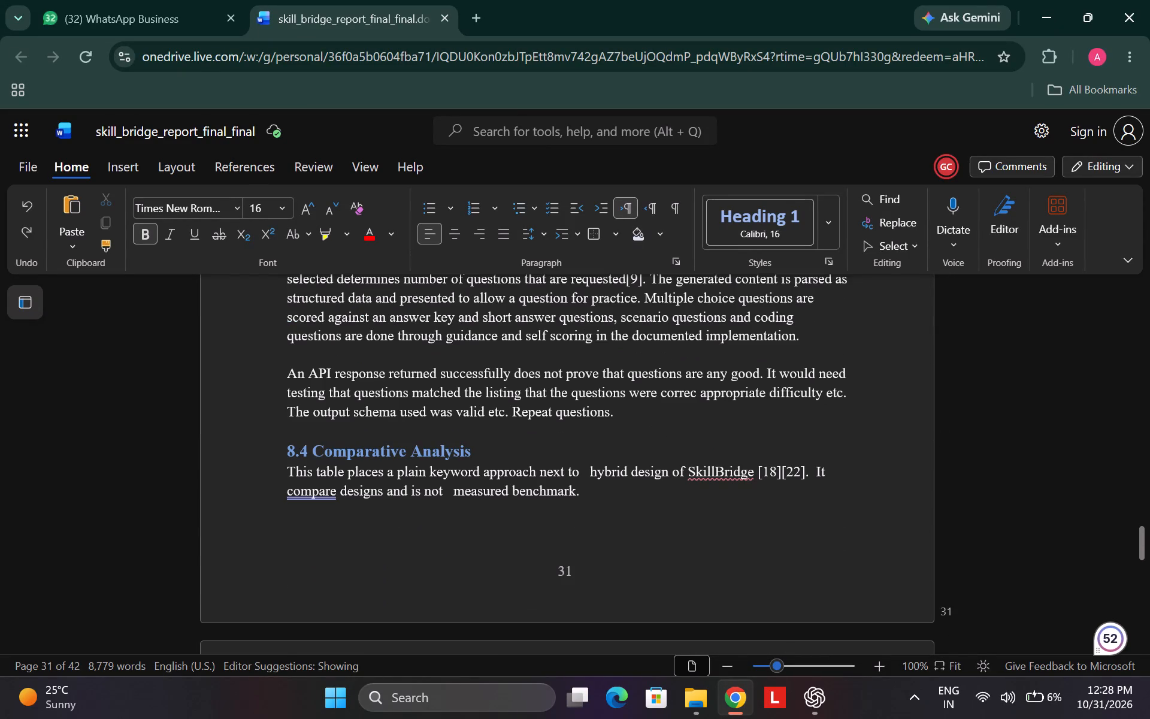
scroll(476, 476, "down", 9)
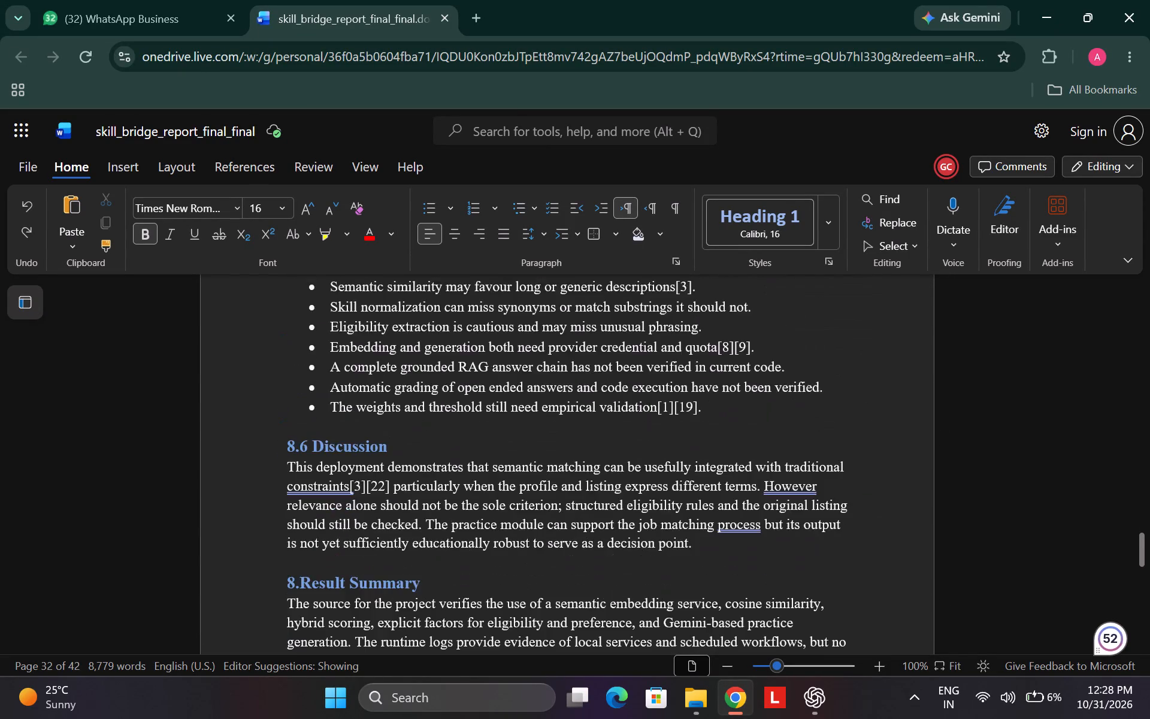
scroll(477, 481, "down", 5)
Correct the Result Summary heading number to 8.7, with a space before the title.
scroll(477, 481, "up", 4)
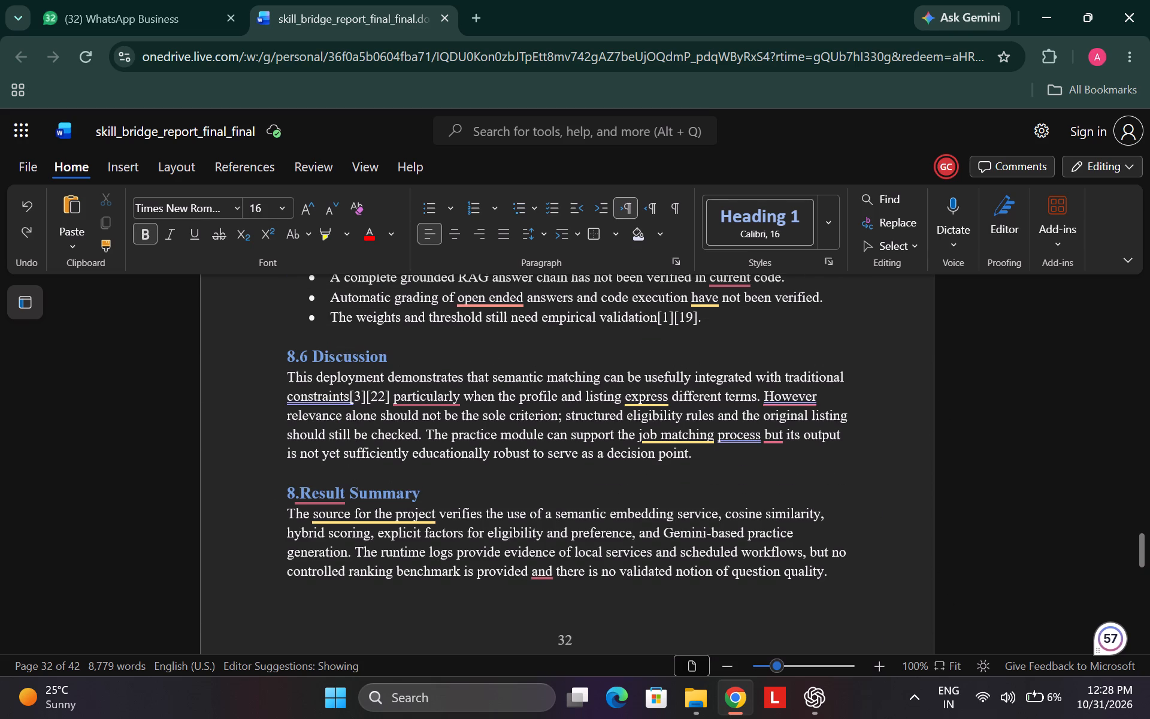
scroll(524, 477, "up", 1)
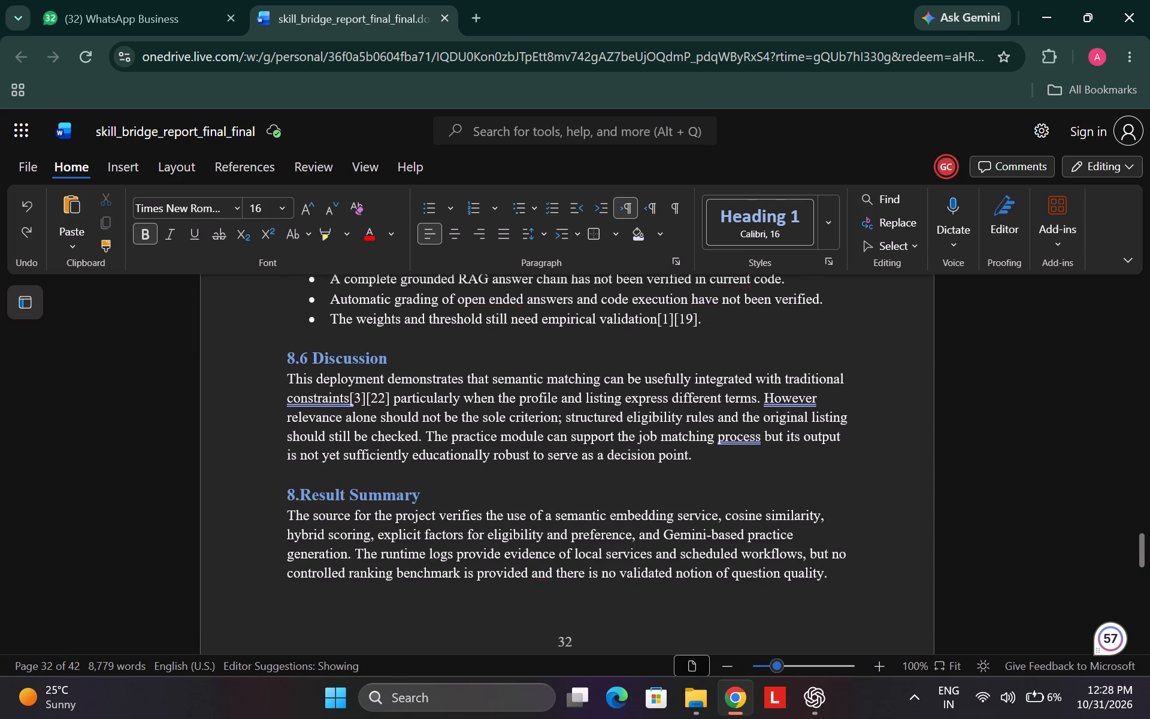
scroll(524, 477, "up", 2)
scroll(524, 477, "down", 3)
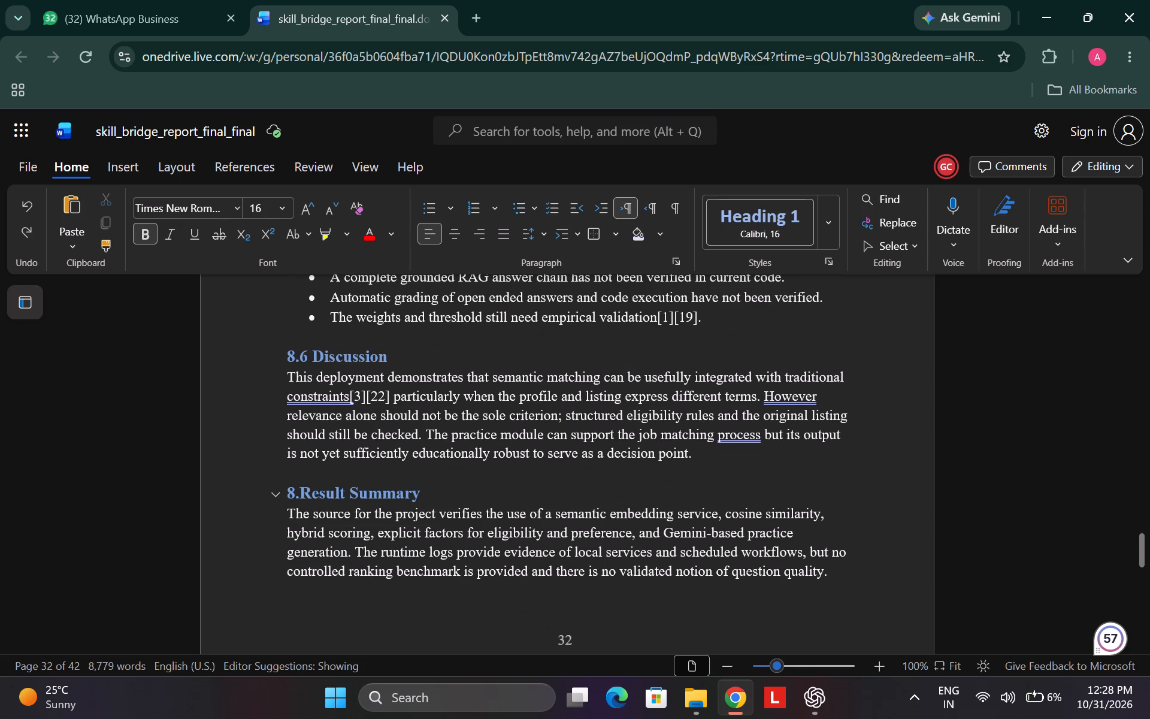
left_click(296, 494)
key("Right")
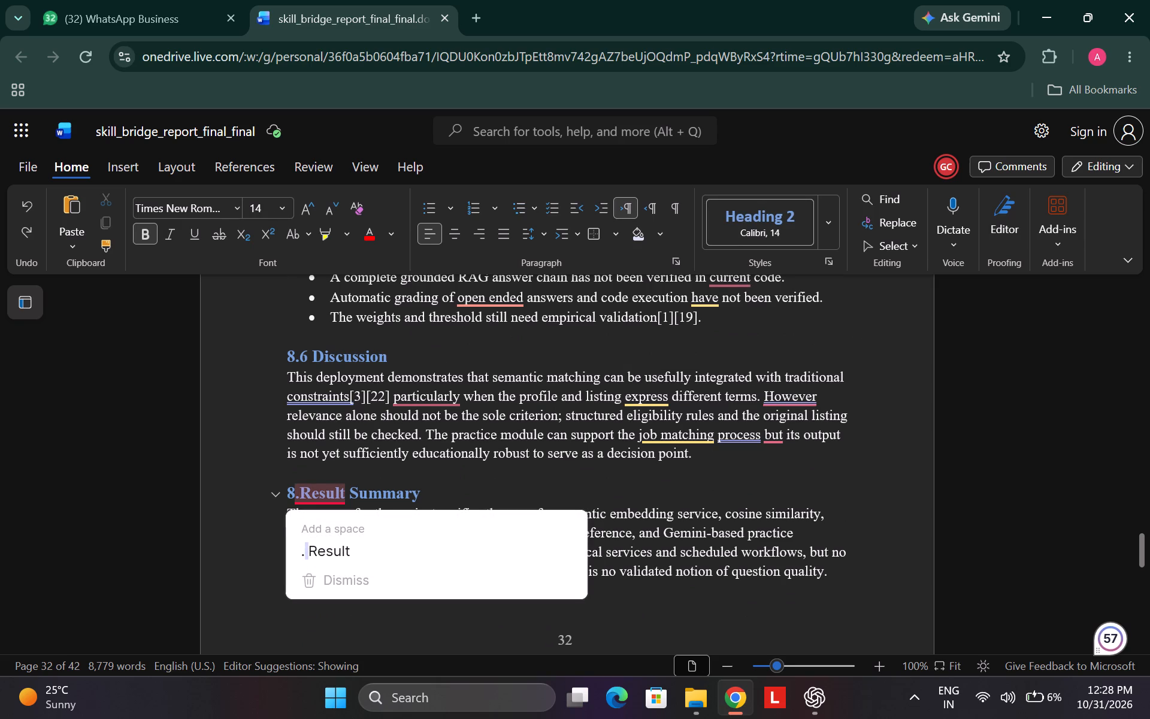
key("7")
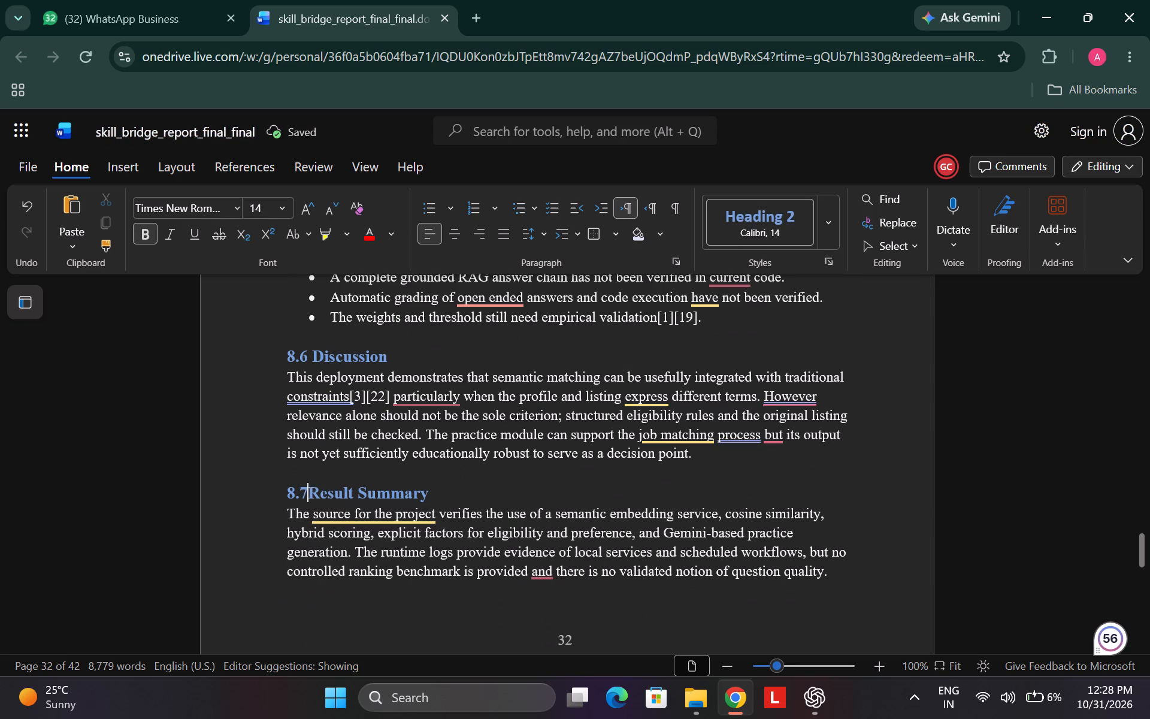
key("space")
Remove the blank space above the Table 3 caption in section 8.4, leaving a single line break before it.
scroll(382, 471, "up", 4)
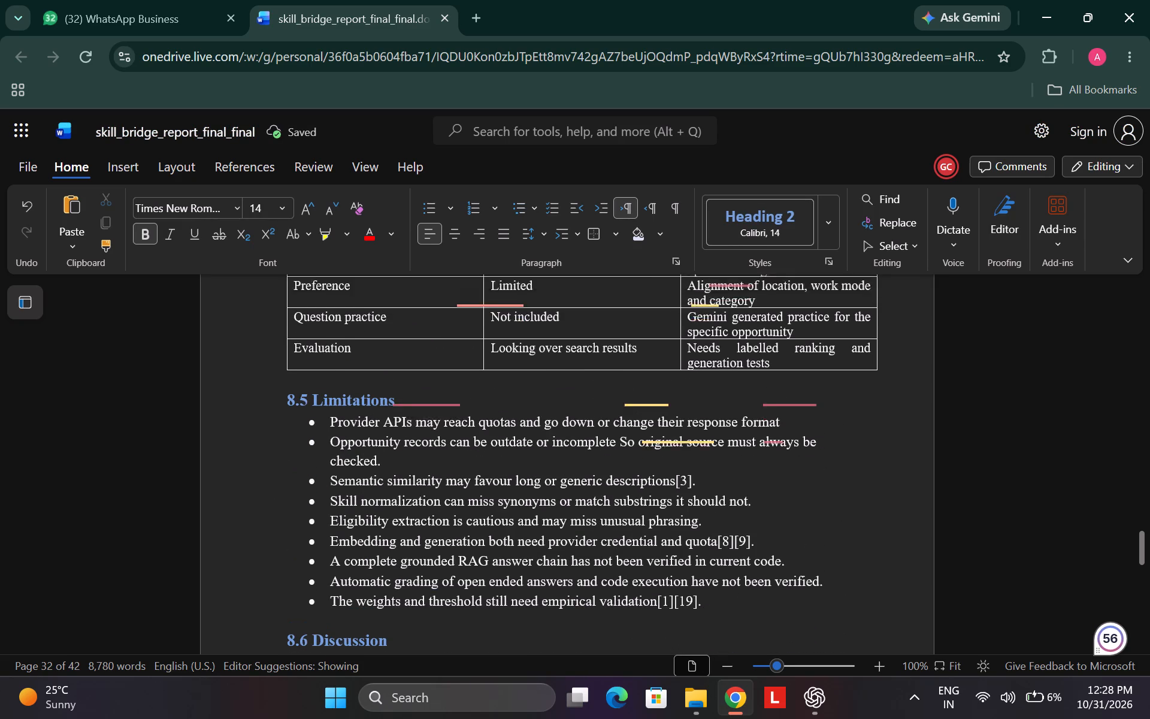
scroll(383, 472, "up", 6)
scroll(383, 472, "down", 4)
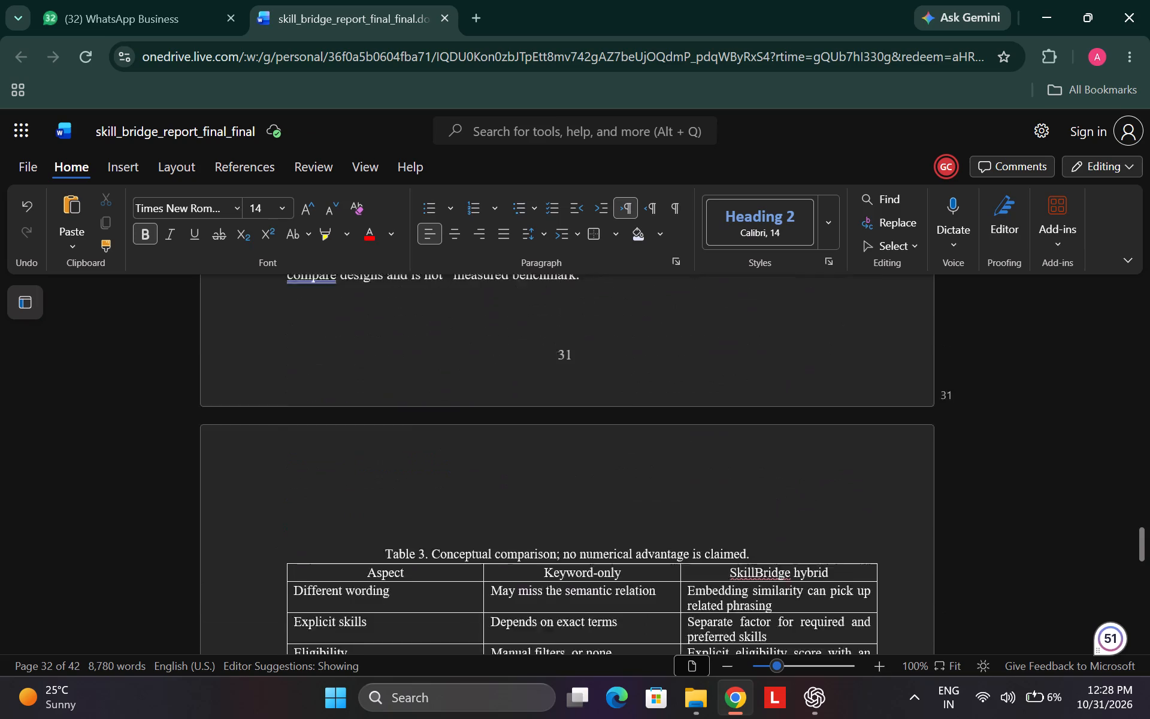
left_click(380, 406)
key("BackSpace")
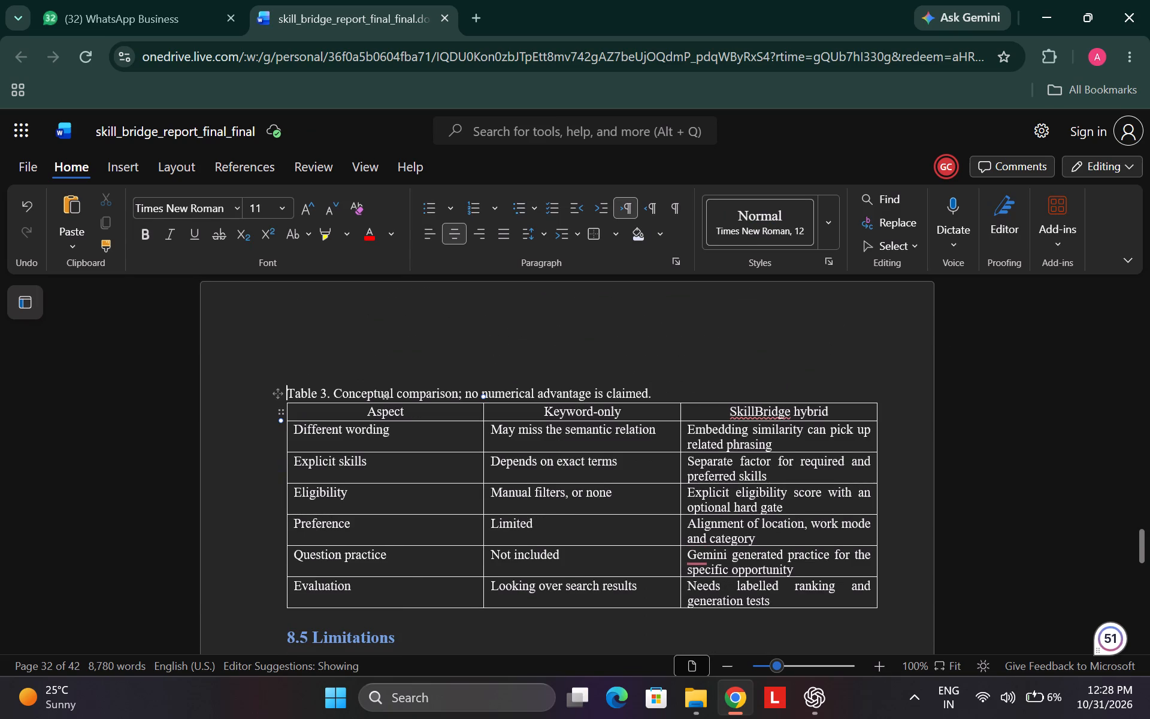
key("BackSpace")
key("BackSpace")
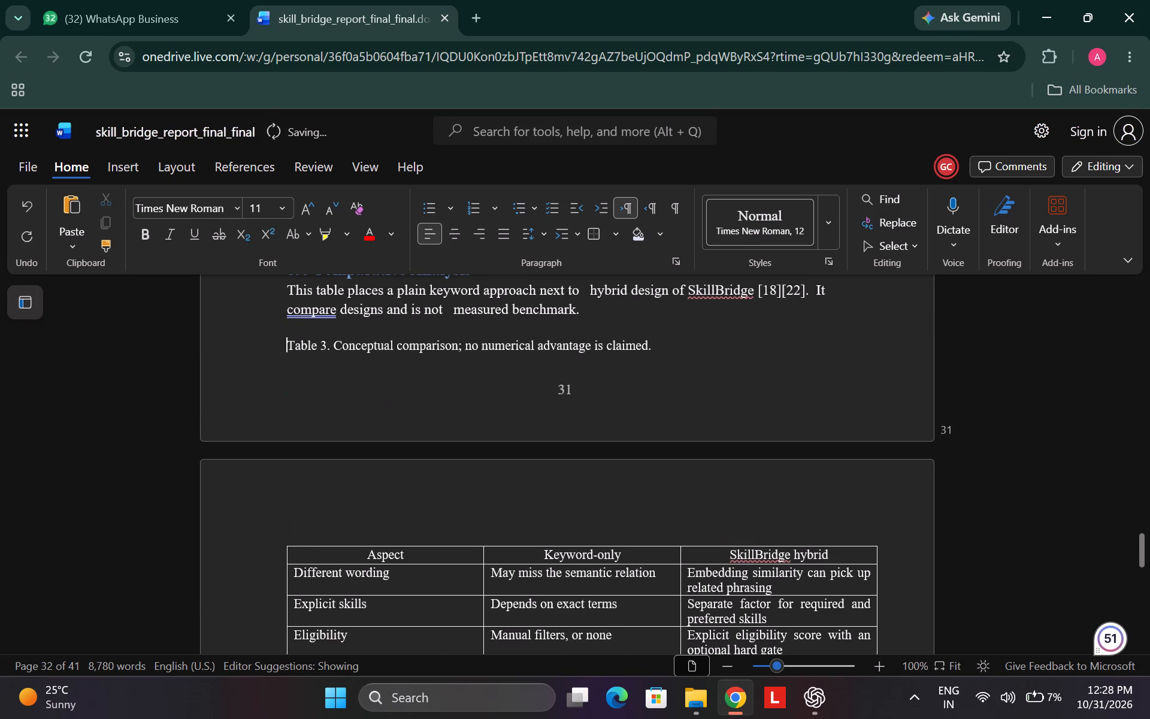
key("Return")
Check the page layout after Table 3, from the limitations and discussion sections through the Fig. 6 page.
scroll(482, 365, "down", 2)
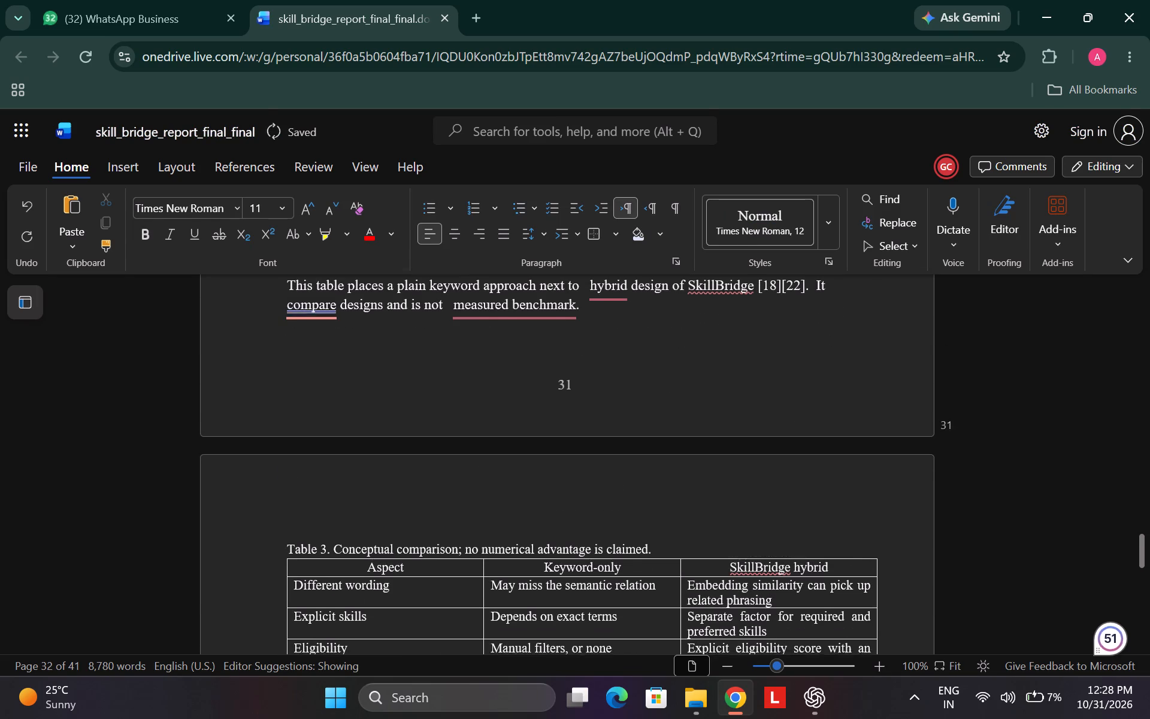
scroll(482, 365, "down", 10)
scroll(480, 376, "up", 2)
scroll(480, 380, "down", 5)
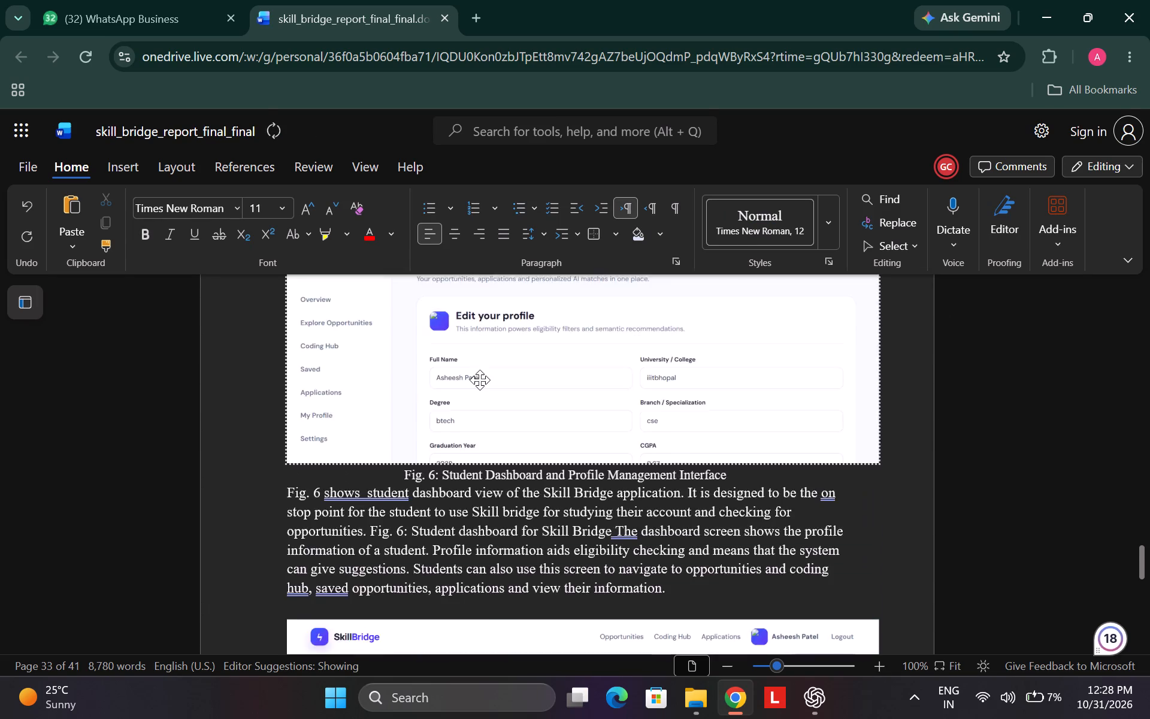
scroll(480, 380, "down", 5)
scroll(480, 380, "up", 13)
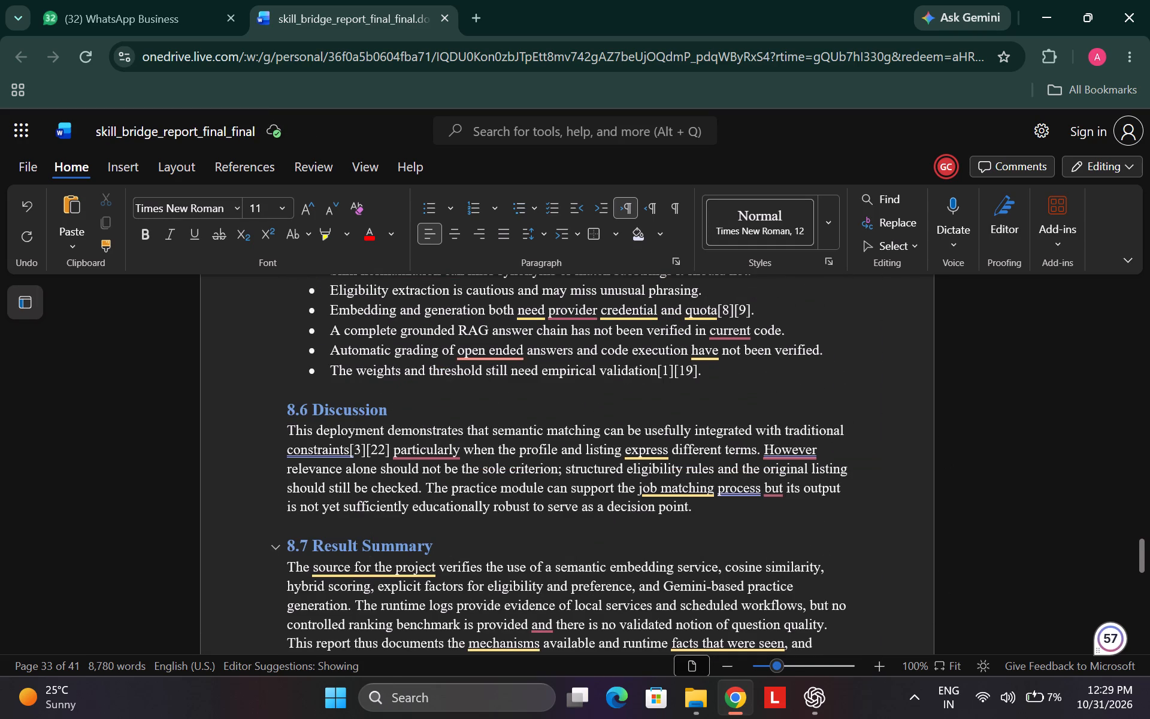
scroll(504, 449, "up", 3)
scroll(497, 460, "down", 5)
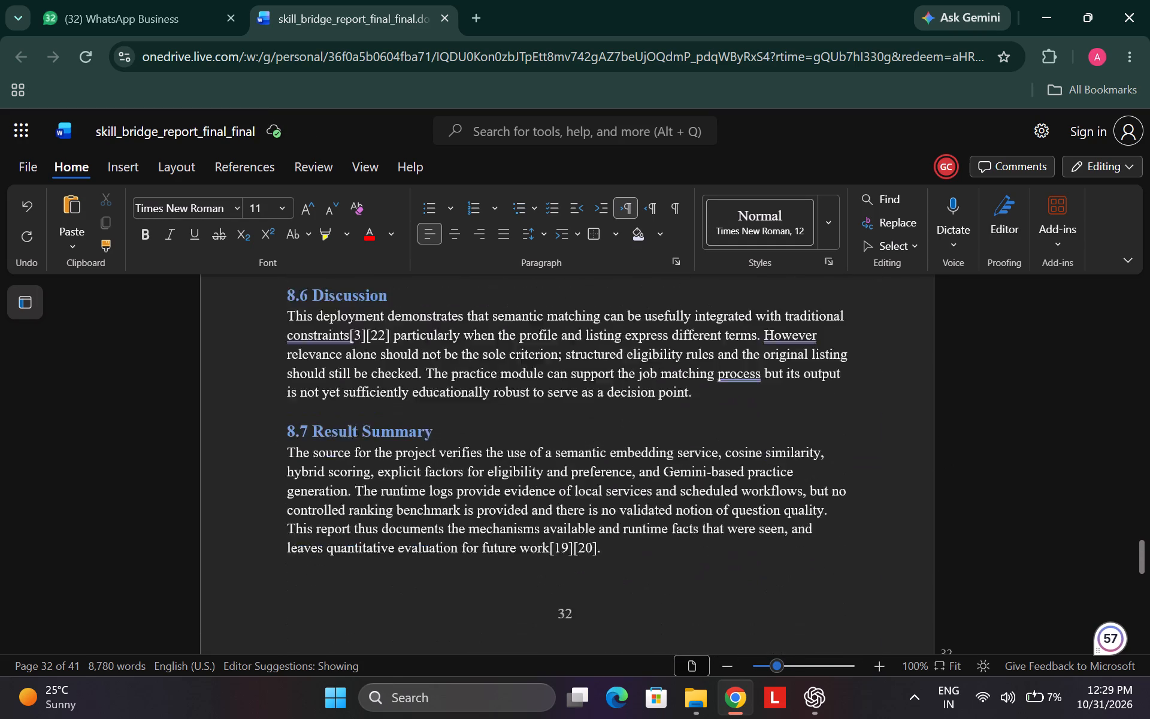
Center the Table 3 caption "Conceptual comparison; no numerical advantage is claimed." above its table.
scroll(496, 407, "up", 6)
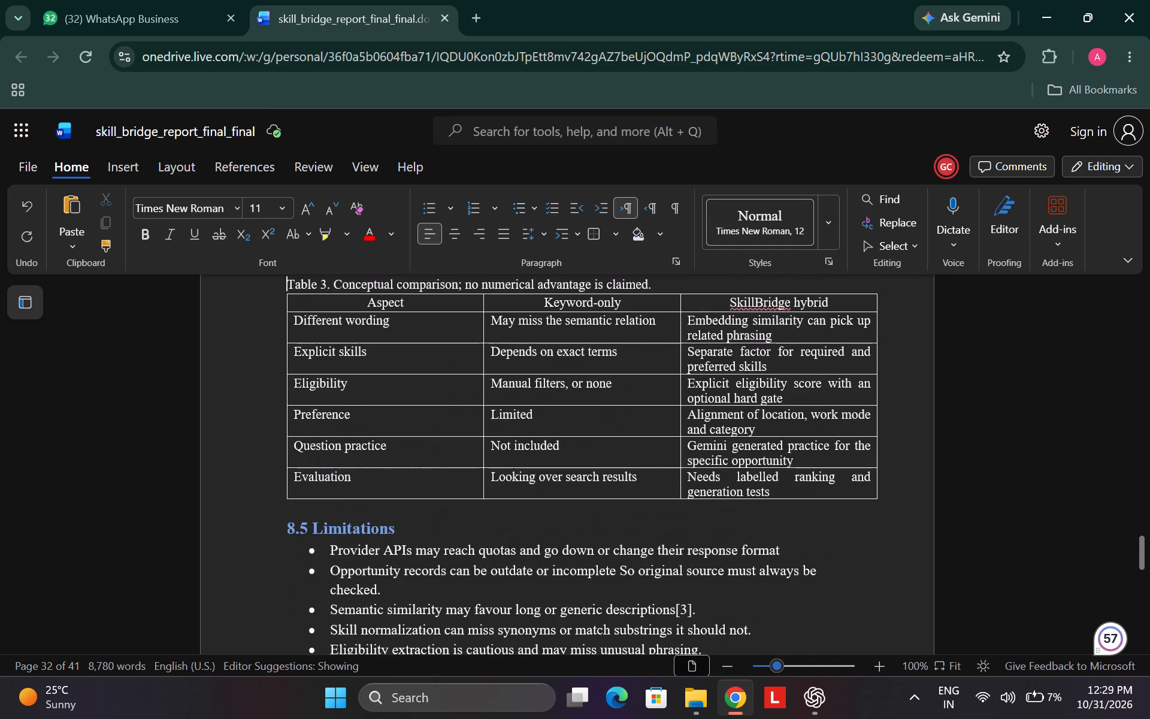
scroll(496, 407, "up", 1)
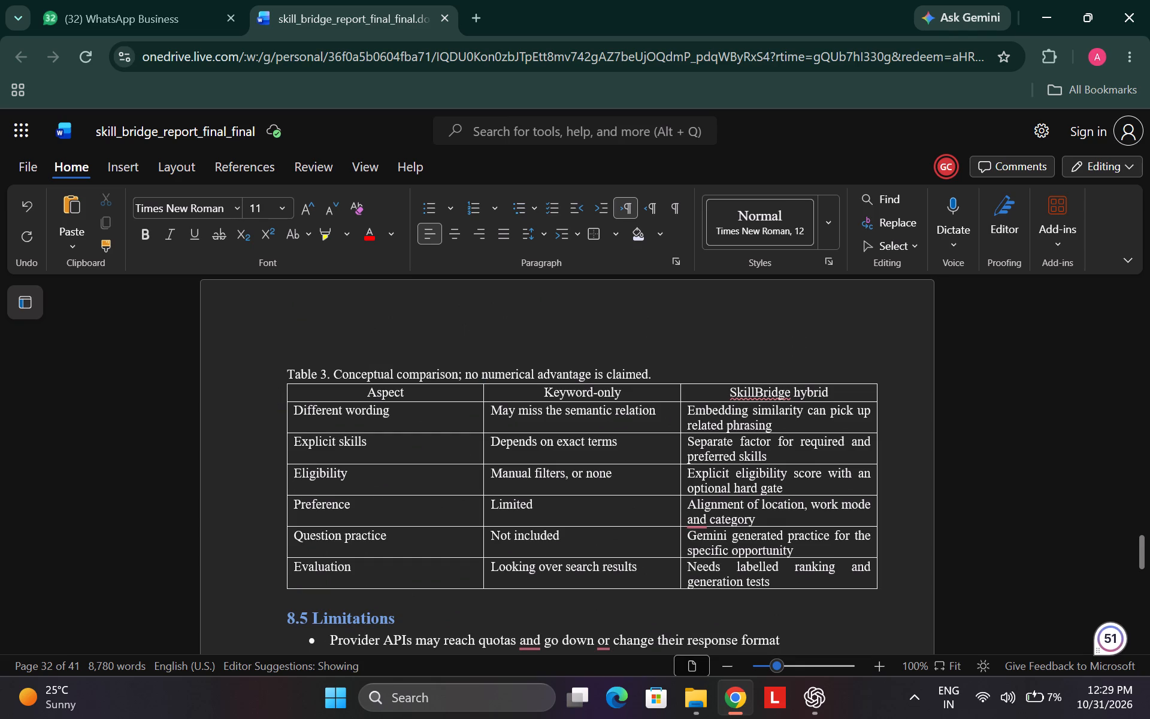
left_click_drag(287, 373, 655, 373)
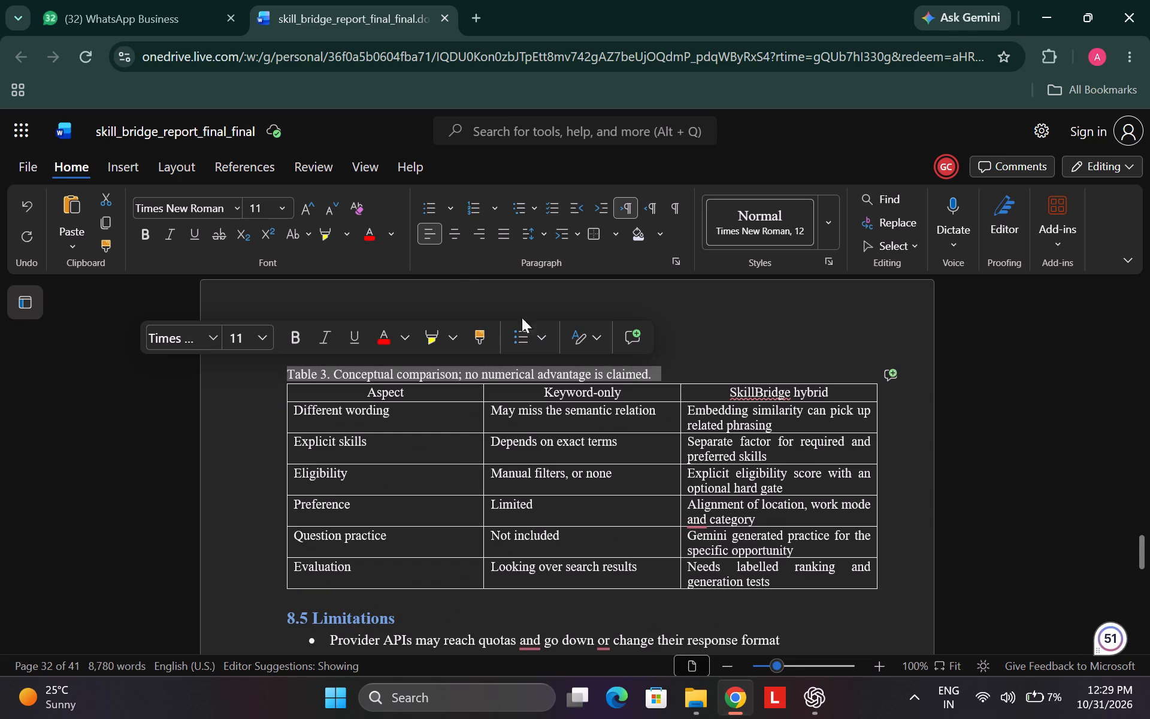
left_click(446, 235)
left_click(757, 374)
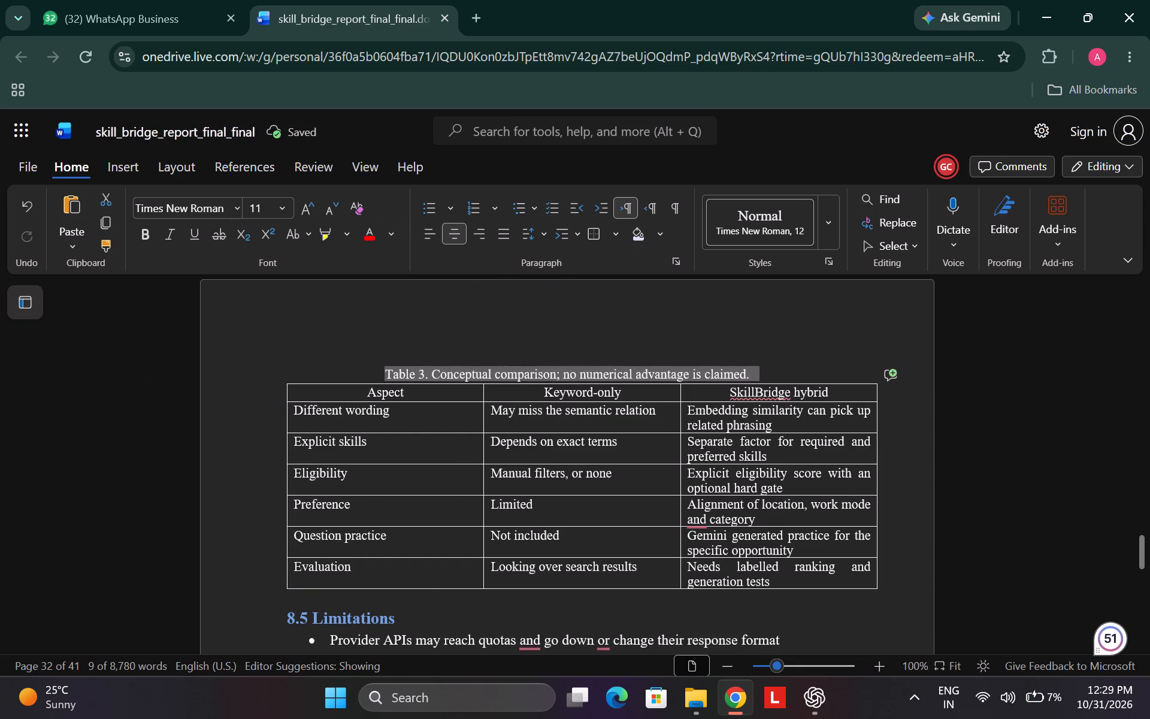
Check sections 8.5 to 8.7 and the page break before the dashboard screenshot.
scroll(757, 374, "down", 2)
scroll(488, 381, "down", 3)
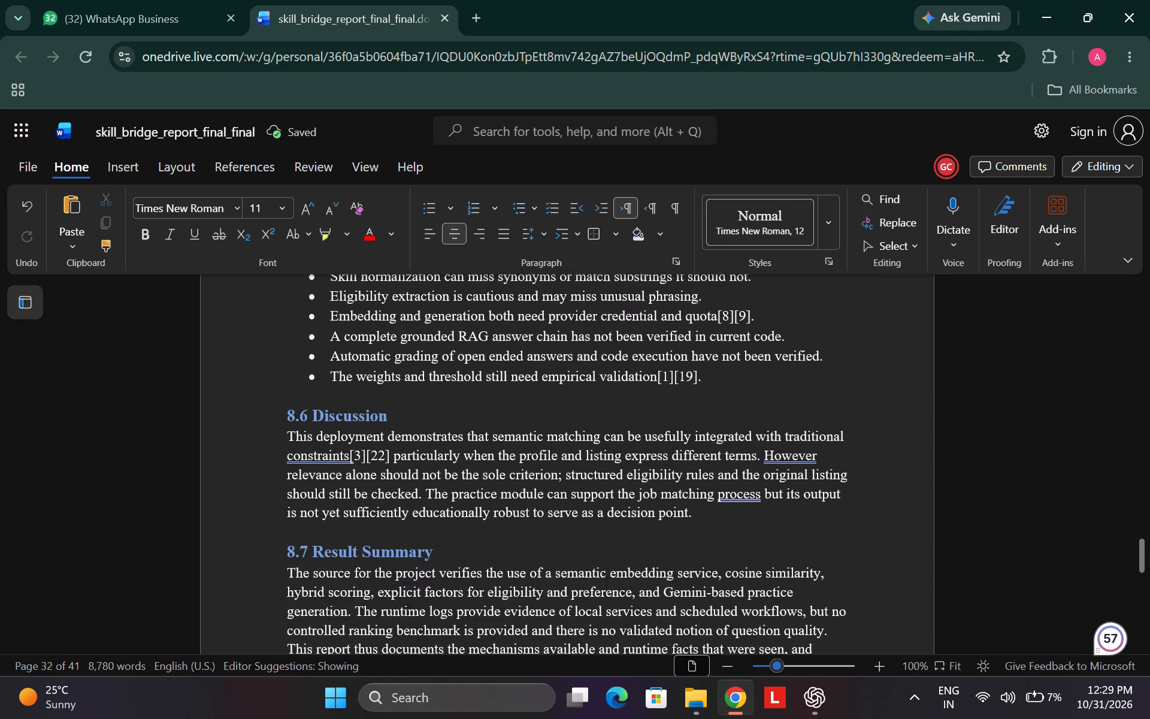
scroll(488, 383, "down", 6)
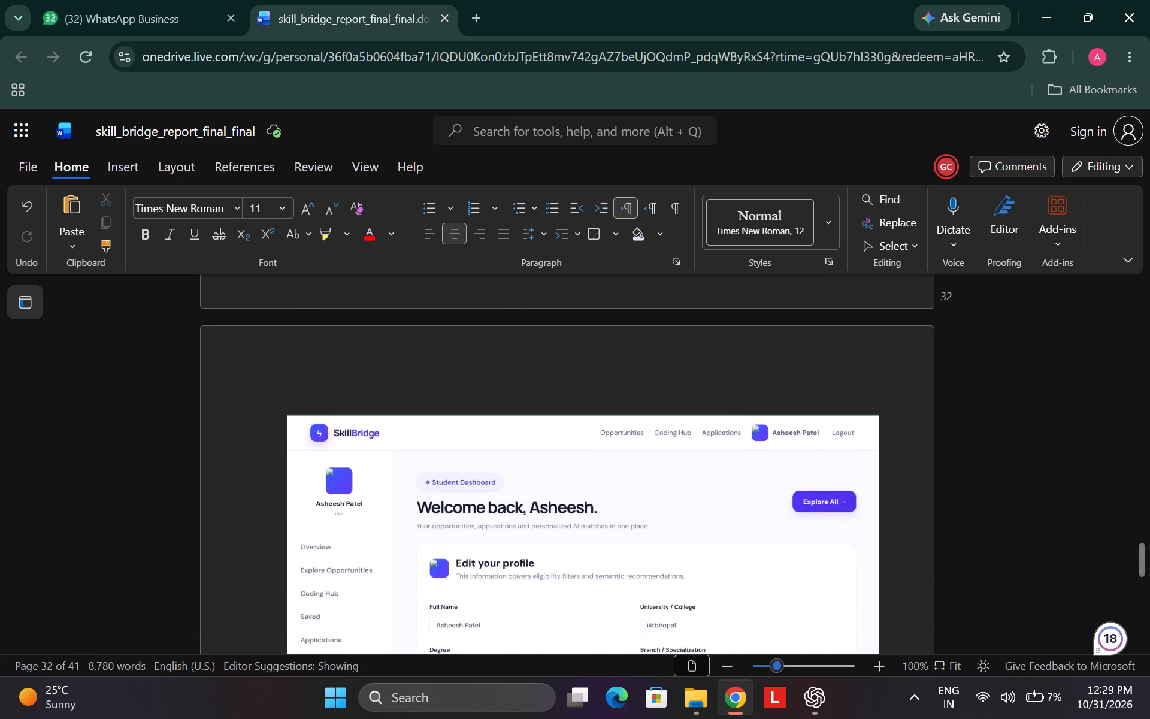
scroll(488, 383, "up", 4)
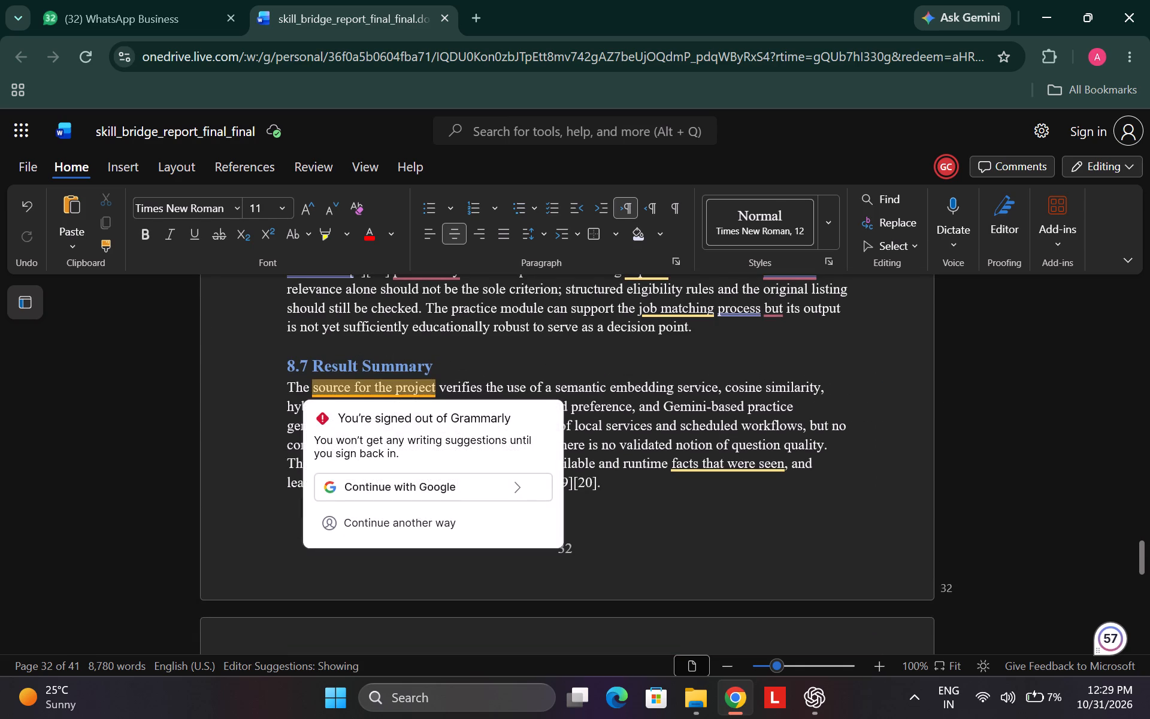
left_click(613, 484)
Review the interface screenshots, captions and descriptions from Fig. 6 to Fig. 10.
scroll(615, 480, "down", 6)
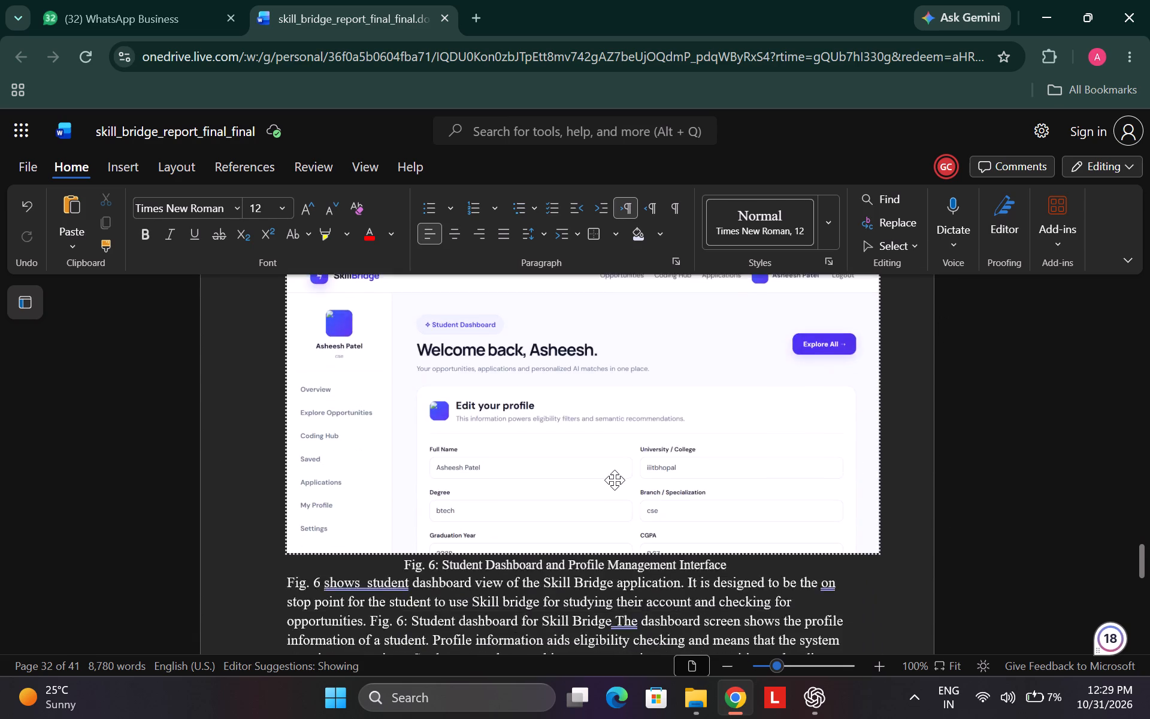
scroll(615, 480, "down", 11)
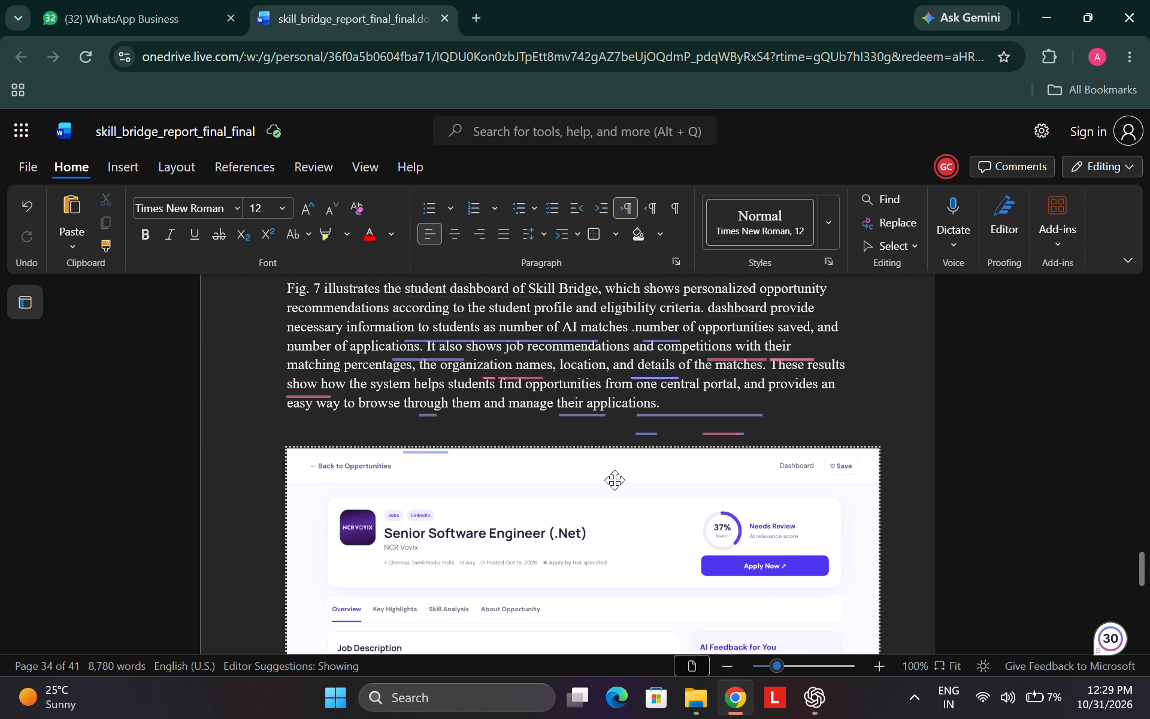
scroll(615, 480, "down", 11)
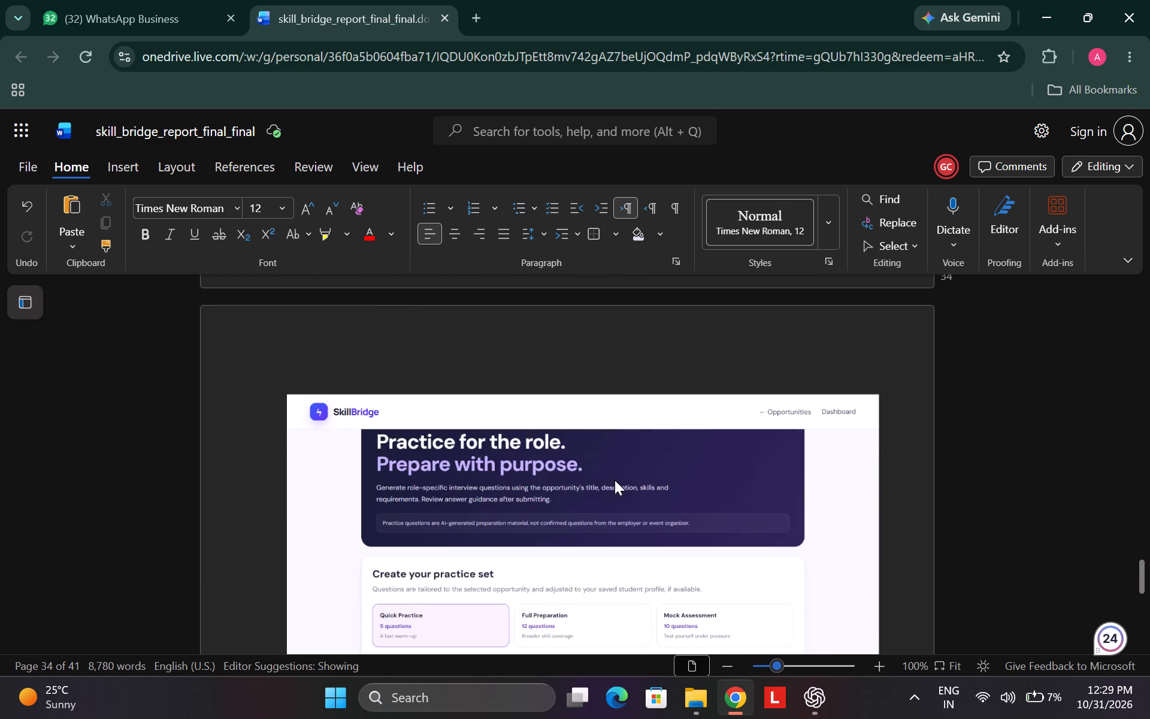
scroll(615, 480, "down", 8)
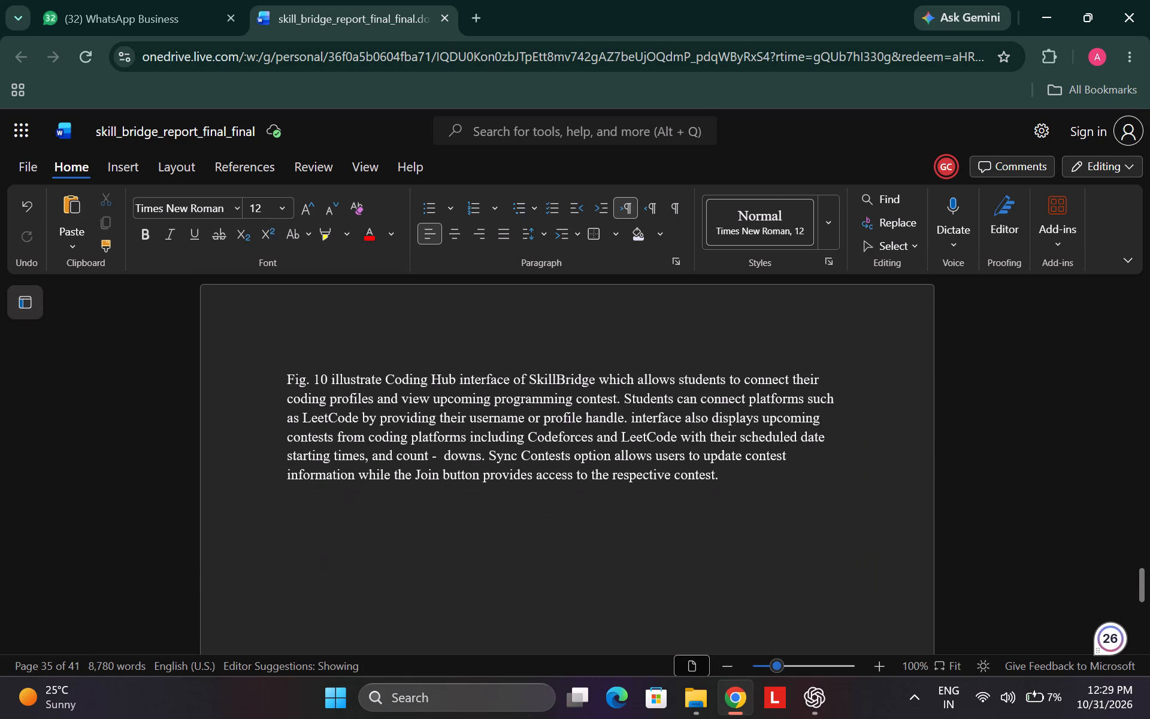
Examine the rest of page 36 after the Fig. 10 description, up to the start of chapter 9.
scroll(615, 480, "up", 3)
scroll(615, 480, "down", 7)
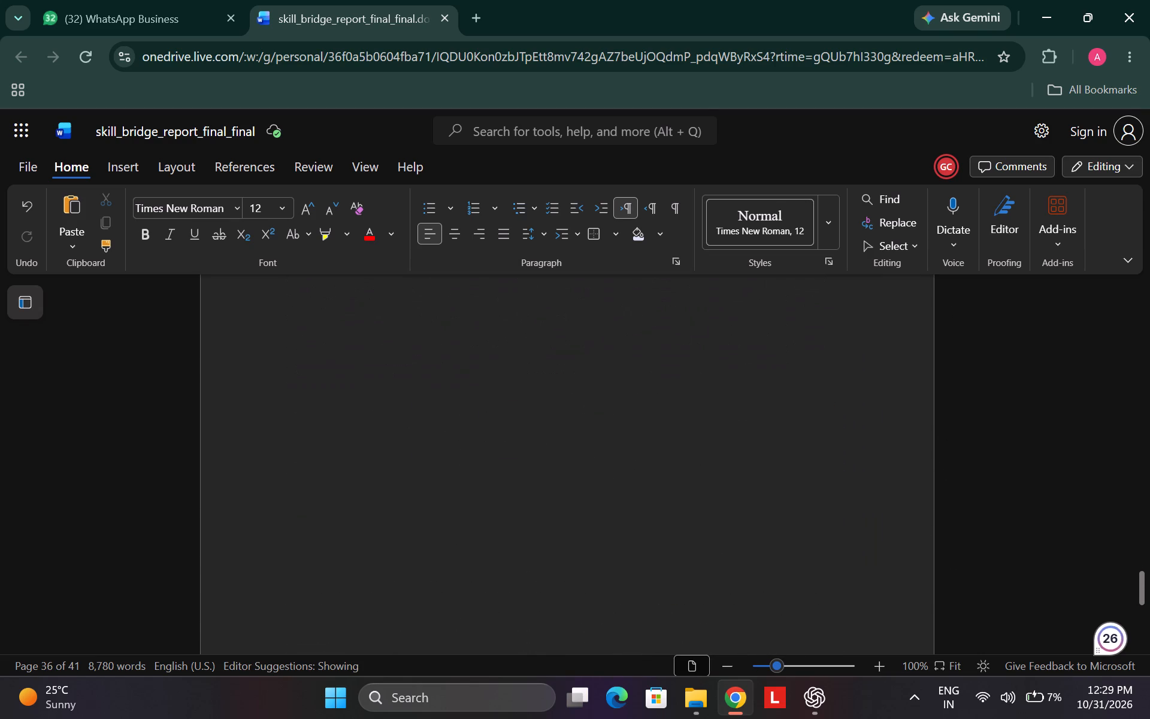
scroll(615, 480, "down", 9)
scroll(615, 480, "up", 14)
scroll(615, 480, "down", 8)
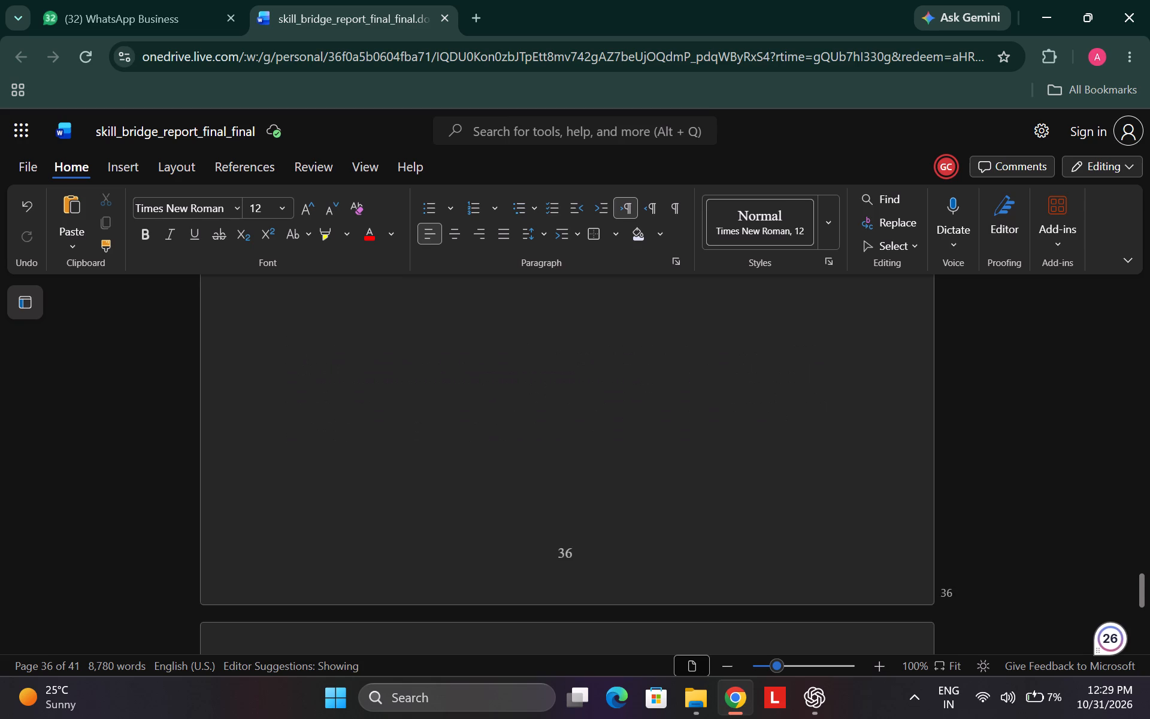
scroll(615, 480, "down", 8)
scroll(615, 469, "up", 9)
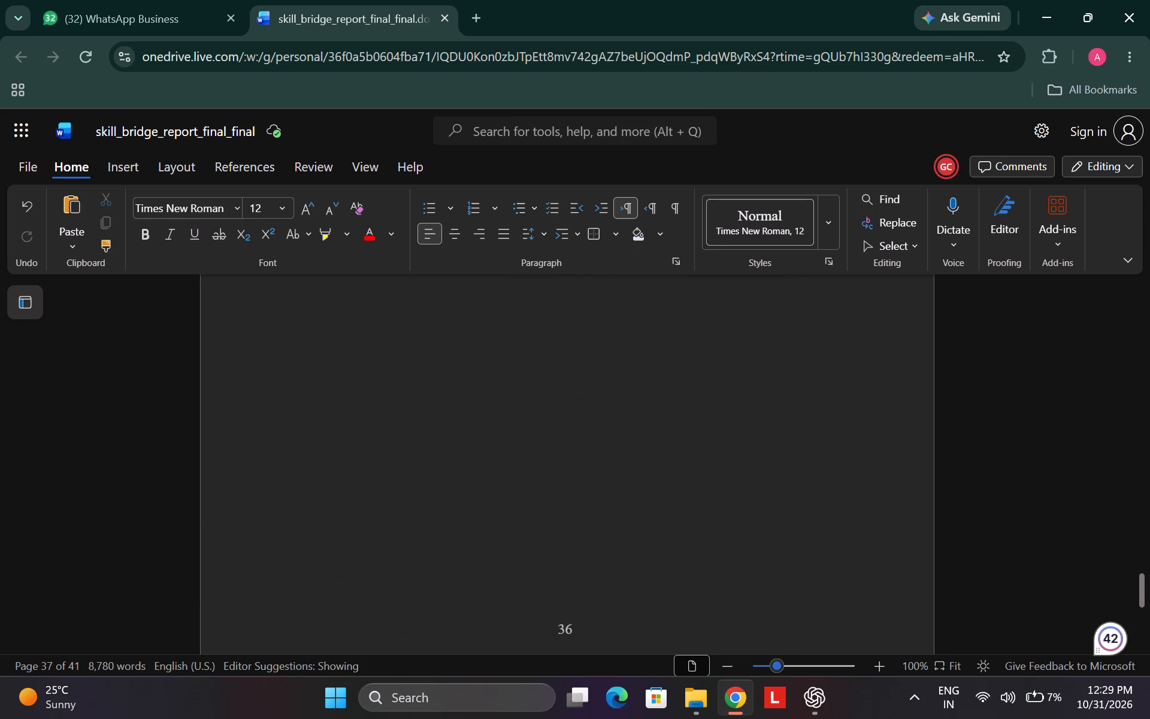
scroll(615, 469, "up", 6)
scroll(615, 469, "down", 9)
Review chapter 9, covering the 9.1 Conclusion and the 9.2 Future Scope bullet list.
scroll(615, 469, "down", 2)
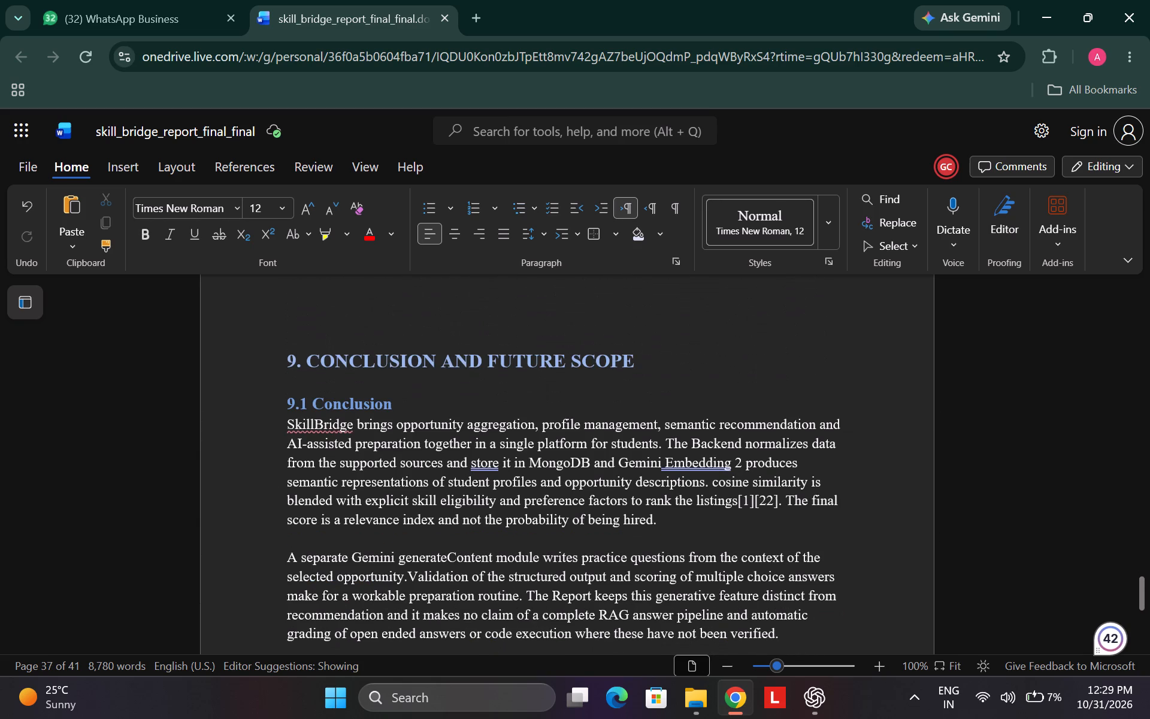
scroll(613, 465, "down", 3)
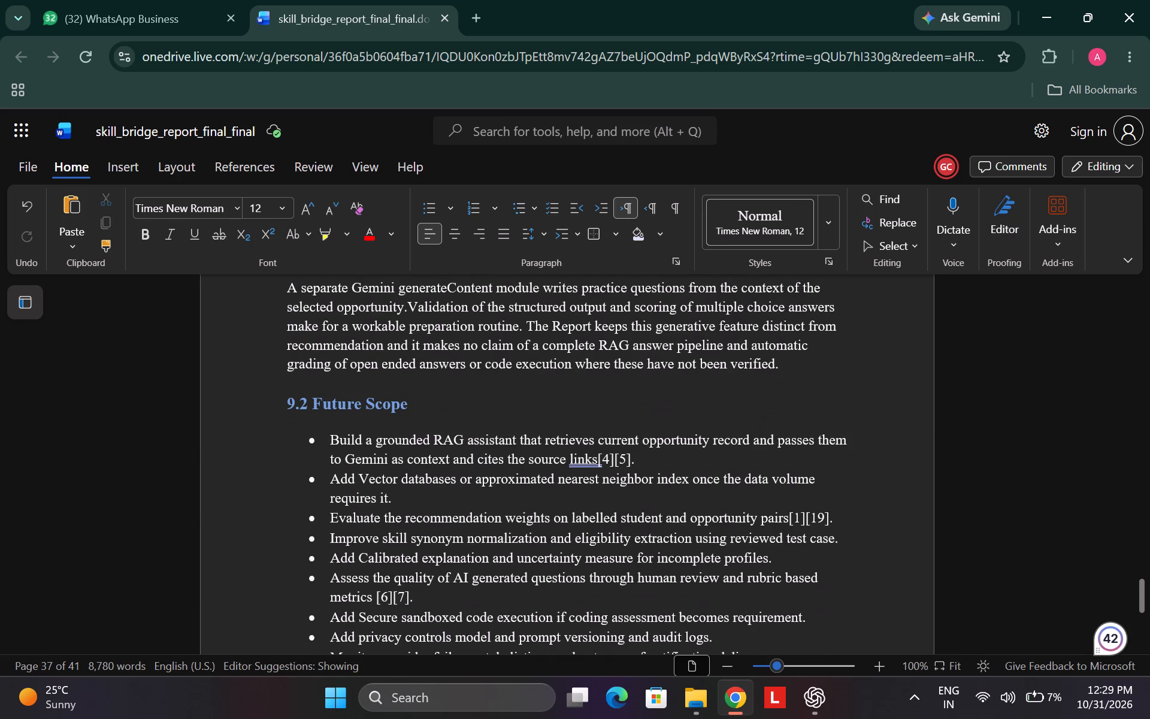
left_click(413, 409)
scroll(427, 406, "down", 2)
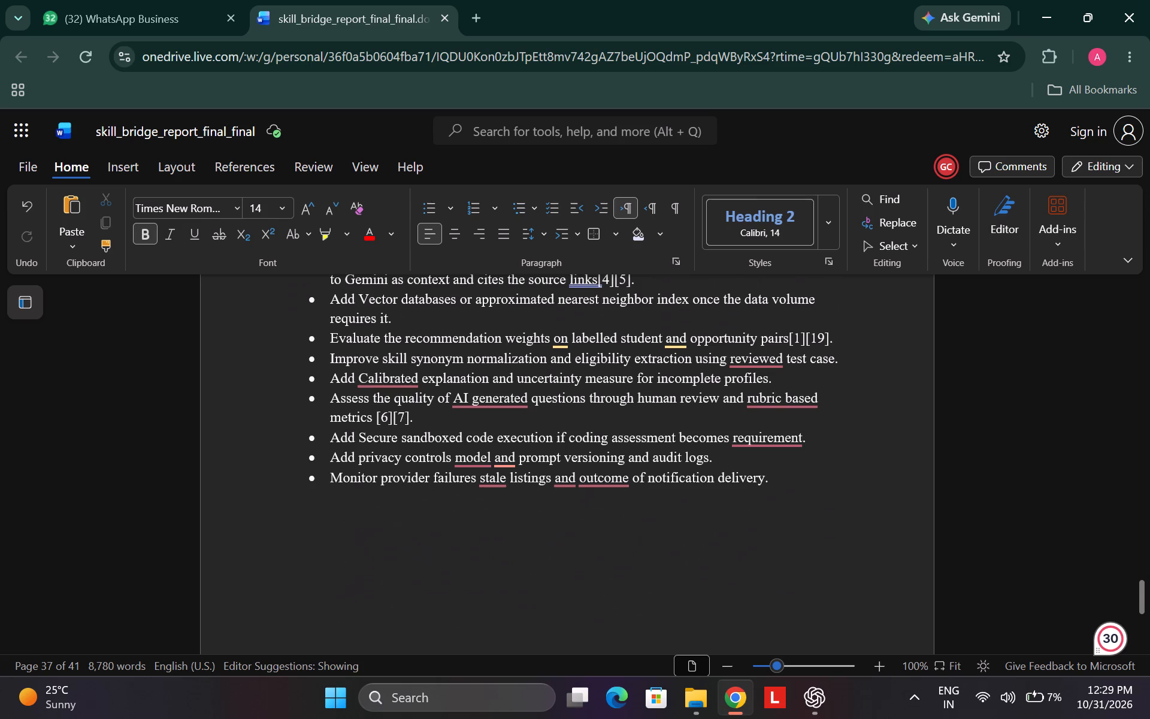
scroll(453, 413, "down", 7)
scroll(454, 413, "up", 7)
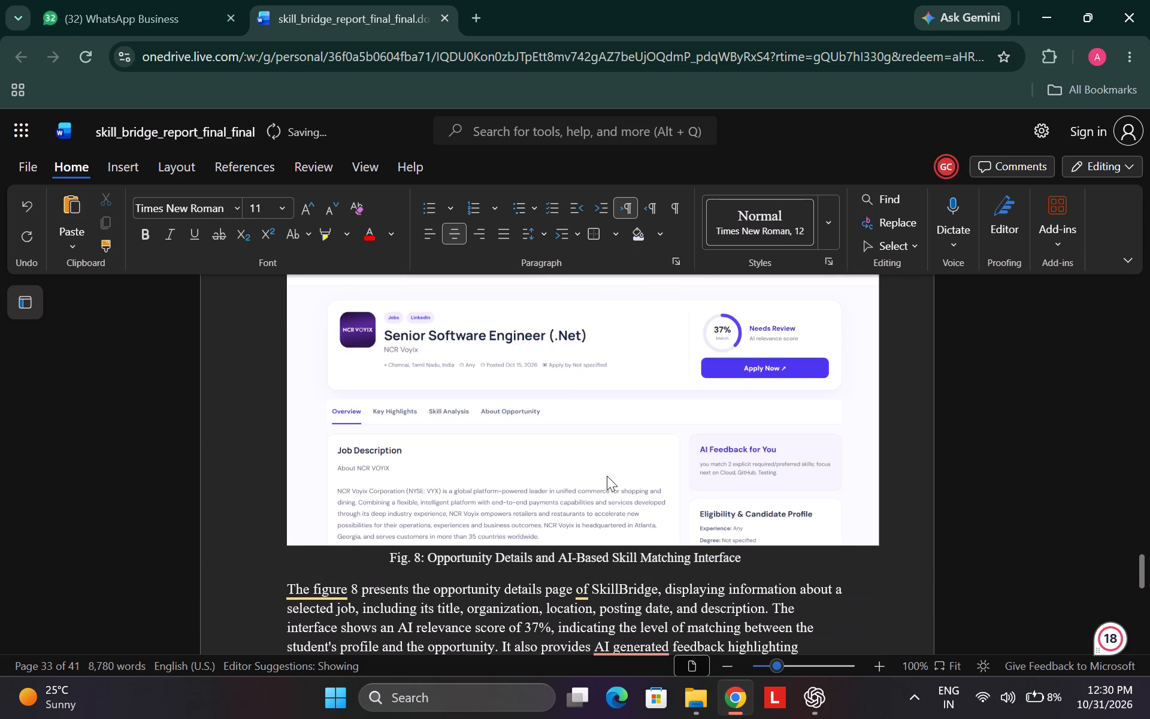
scroll(550, 536, "up", 5)
scroll(570, 546, "down", 4)
left_click(594, 585)
scroll(630, 584, "down", 5)
scroll(605, 517, "up", 2)
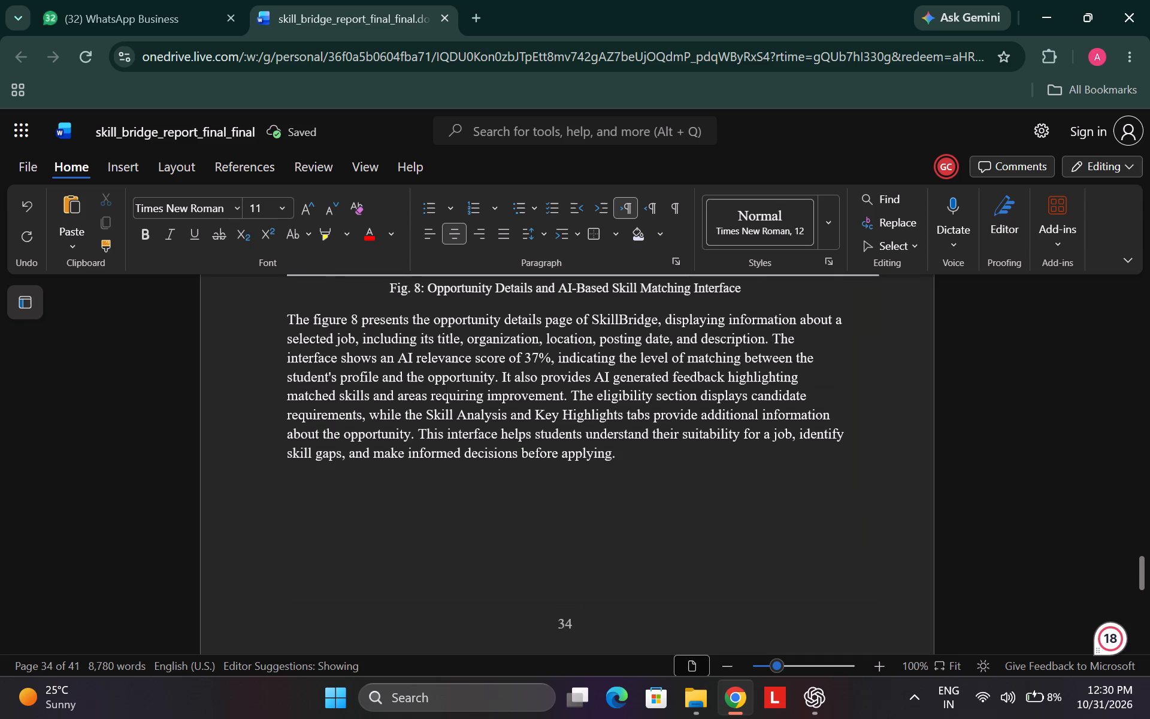
scroll(605, 517, "down", 8)
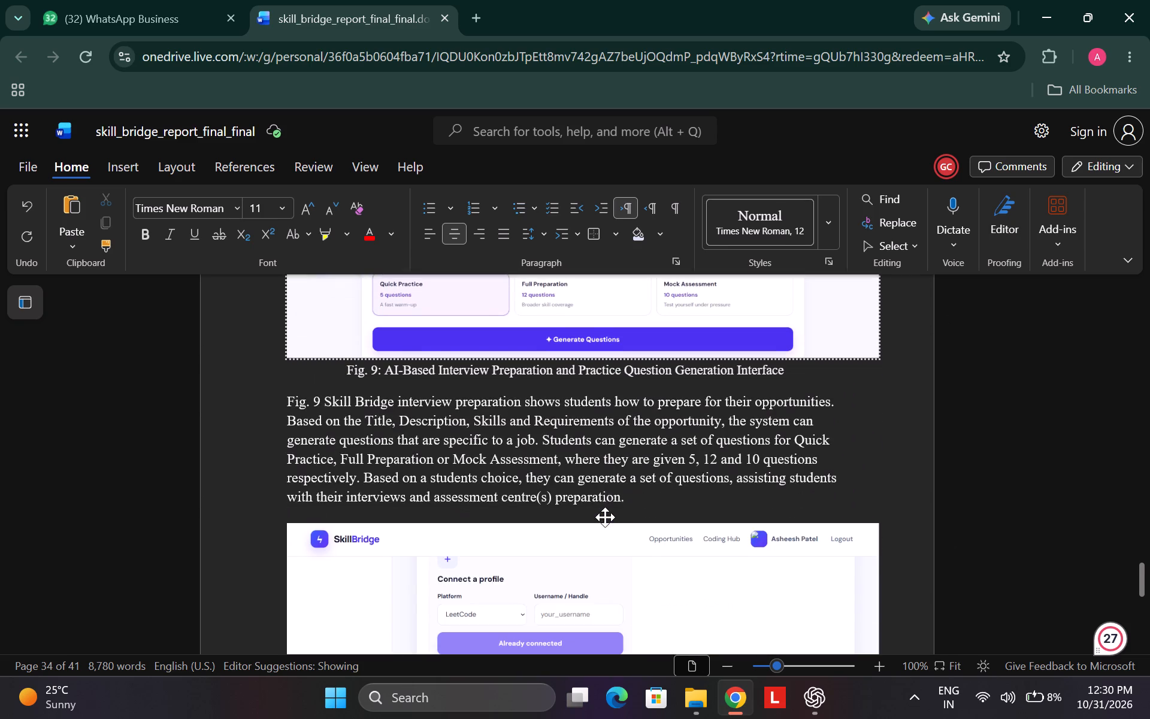
scroll(605, 517, "down", 6)
scroll(605, 517, "up", 1)
scroll(605, 517, "down", 3)
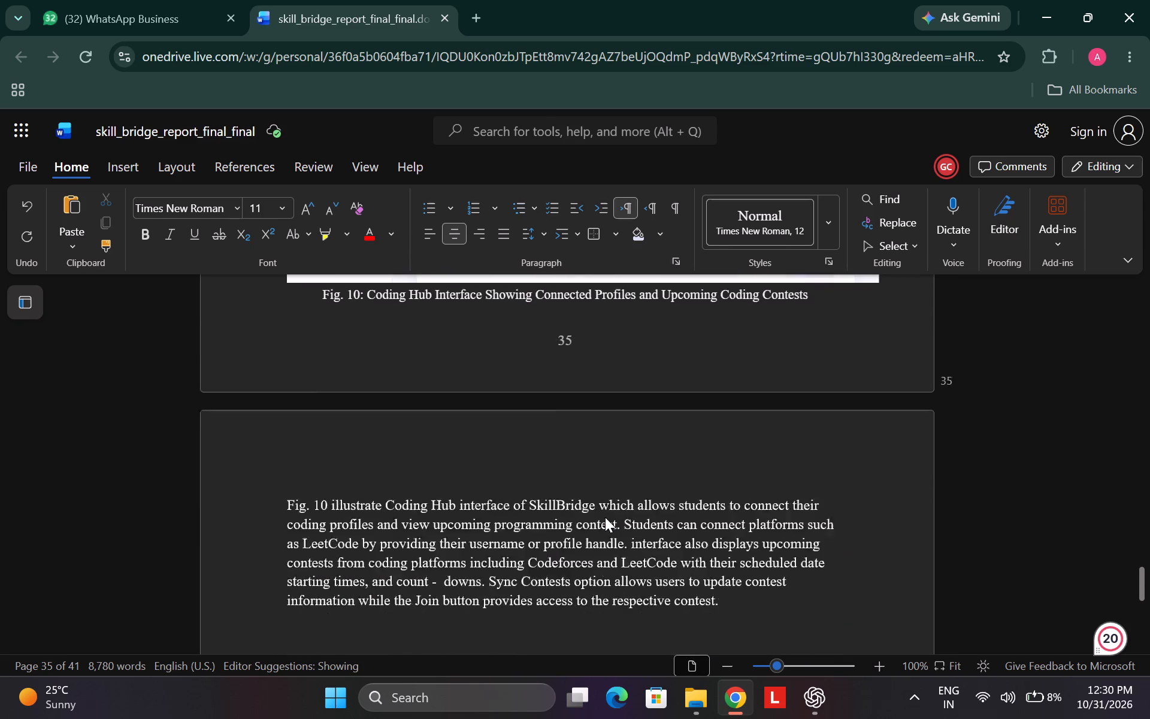
scroll(605, 517, "down", 14)
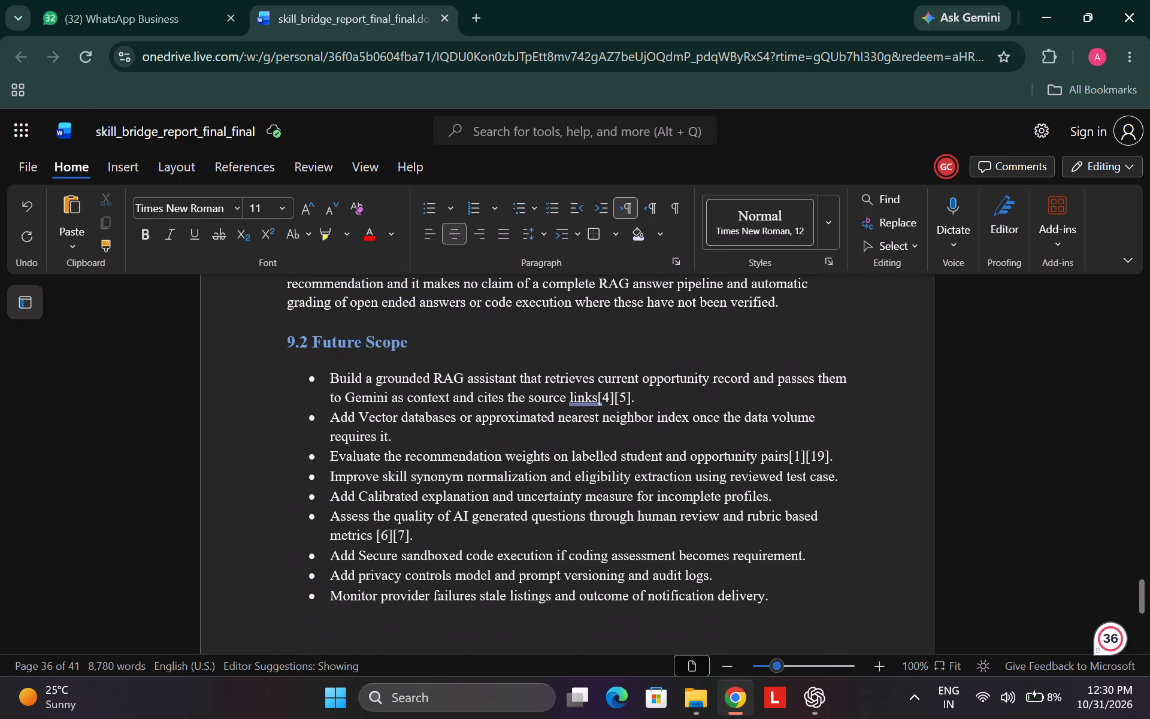
Export the report as a PDF and download it.
left_click(39, 170)
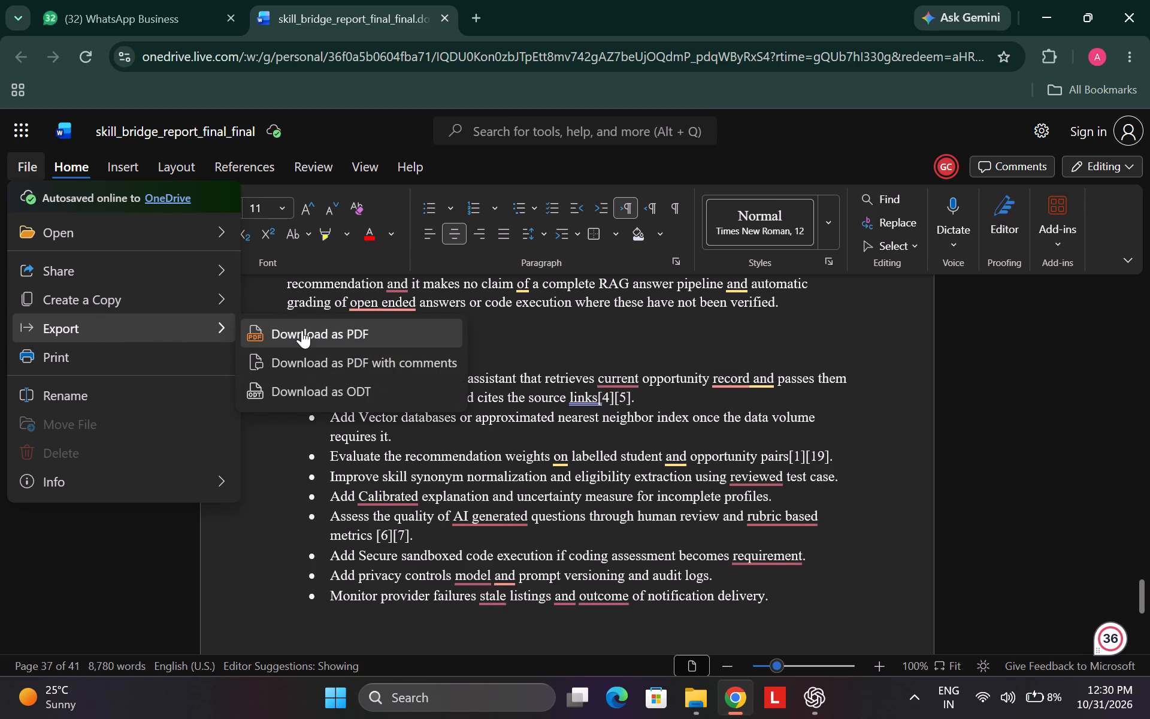
left_click(302, 330)
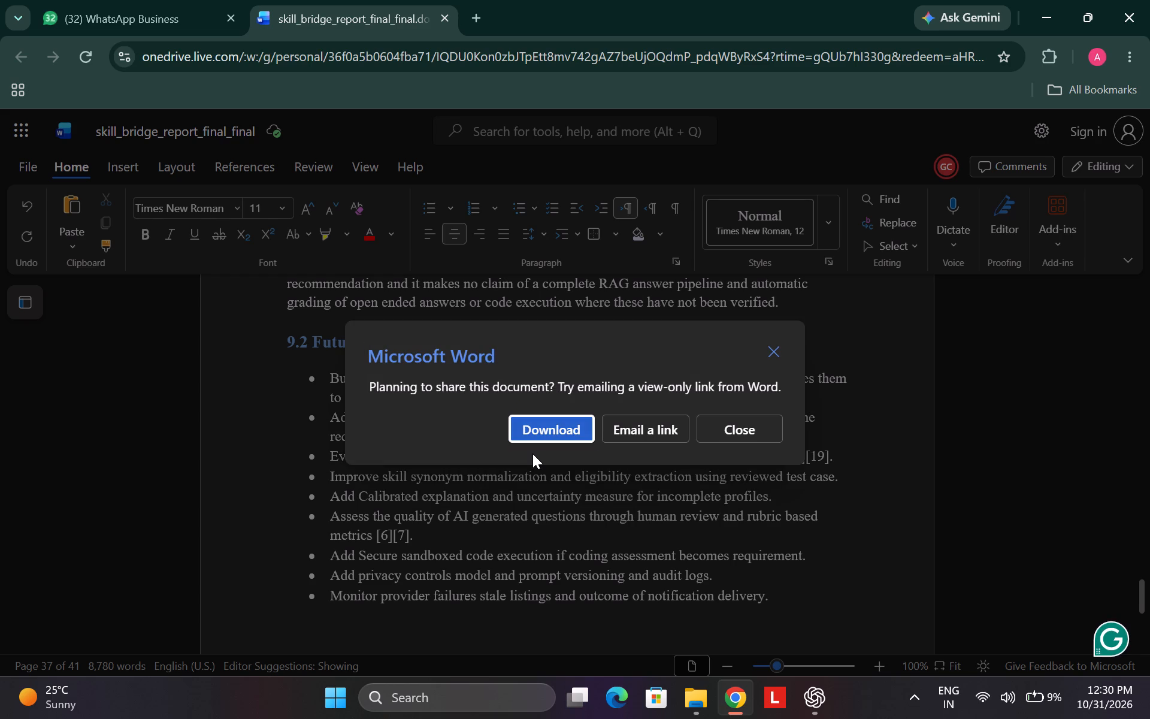
left_click(541, 421)
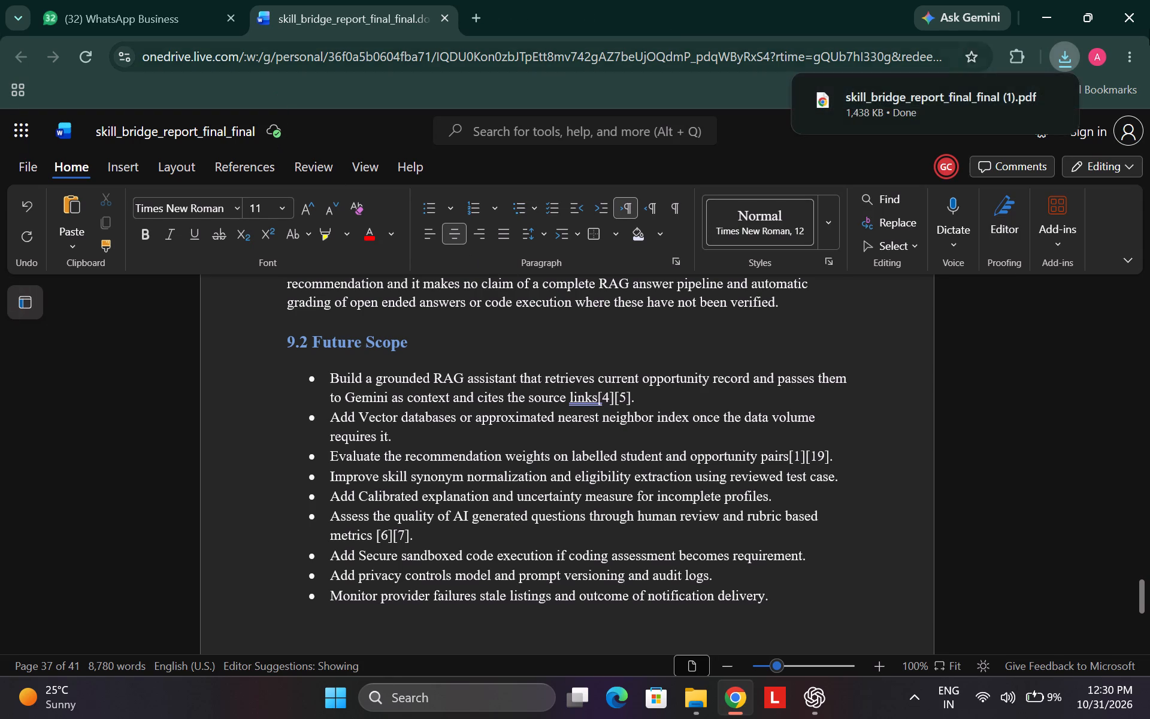
Open the downloaded report PDF and review its front matter, from the title page through the List of Figures to the Abstract.
left_click(934, 113)
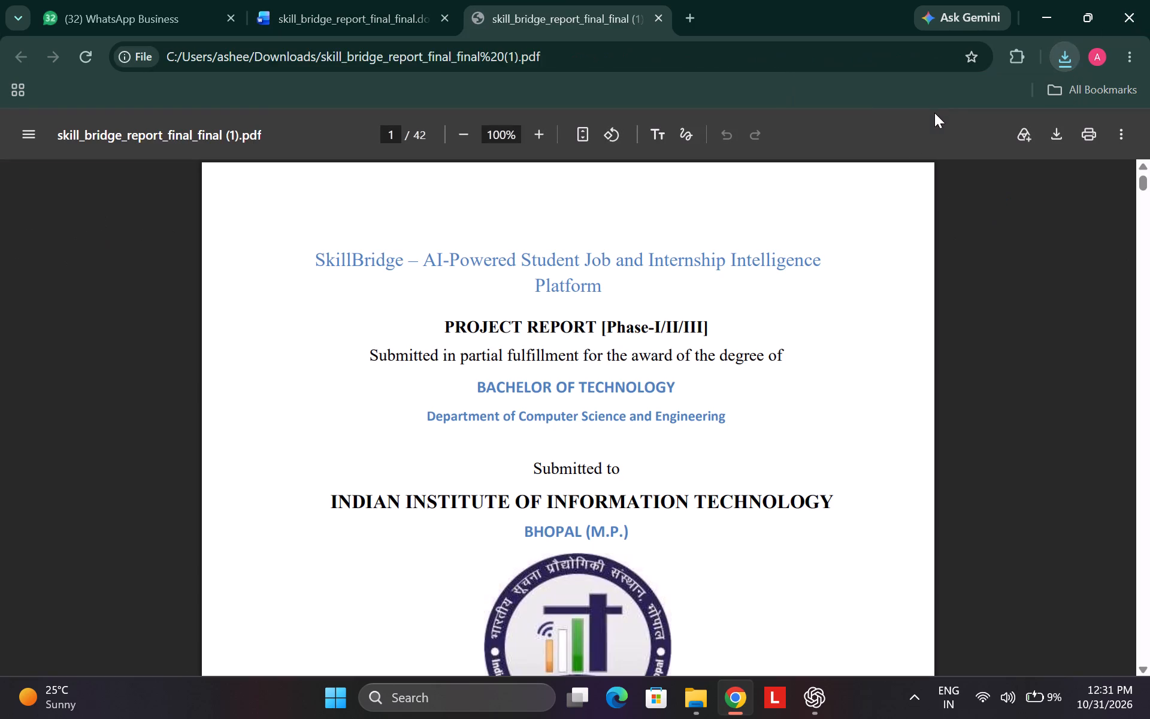
scroll(689, 369, "down", 7)
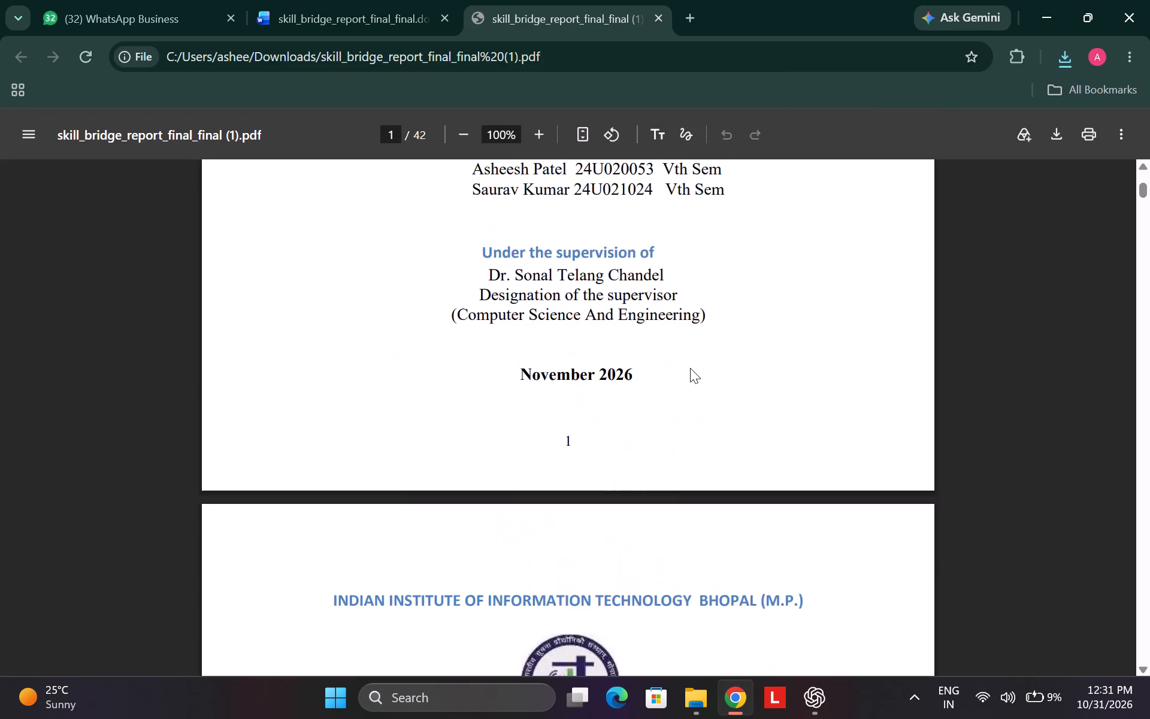
scroll(690, 368, "down", 14)
scroll(691, 367, "down", 18)
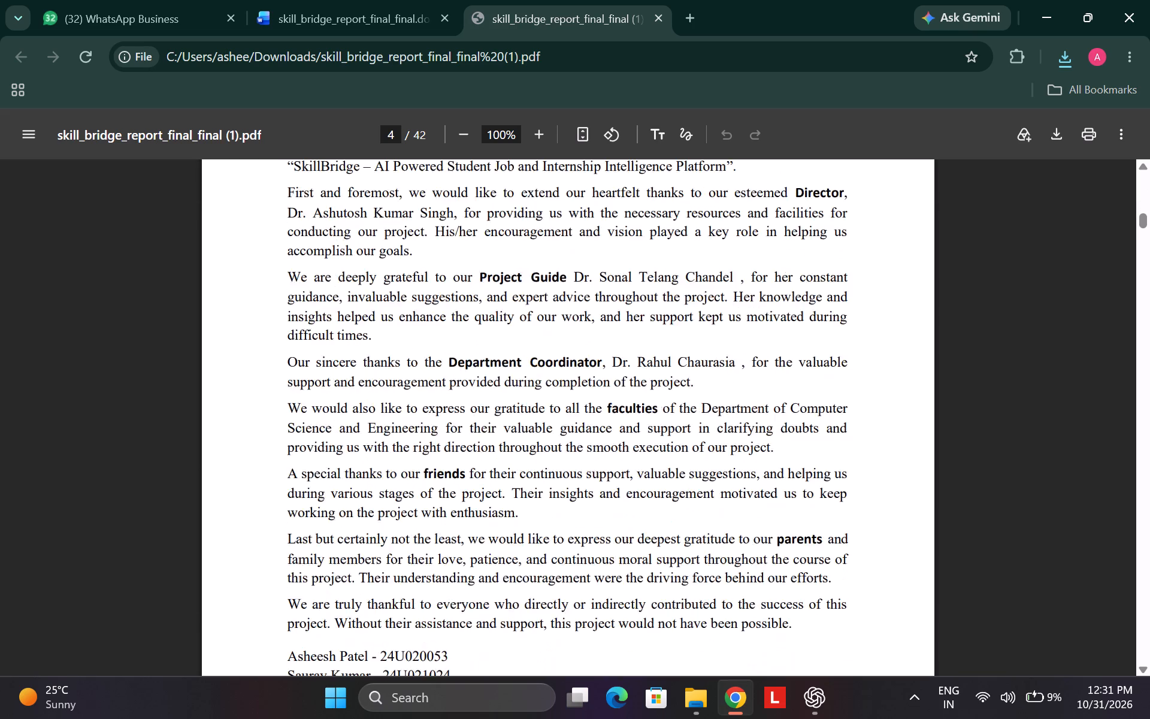
scroll(691, 367, "up", 6)
scroll(691, 367, "down", 12)
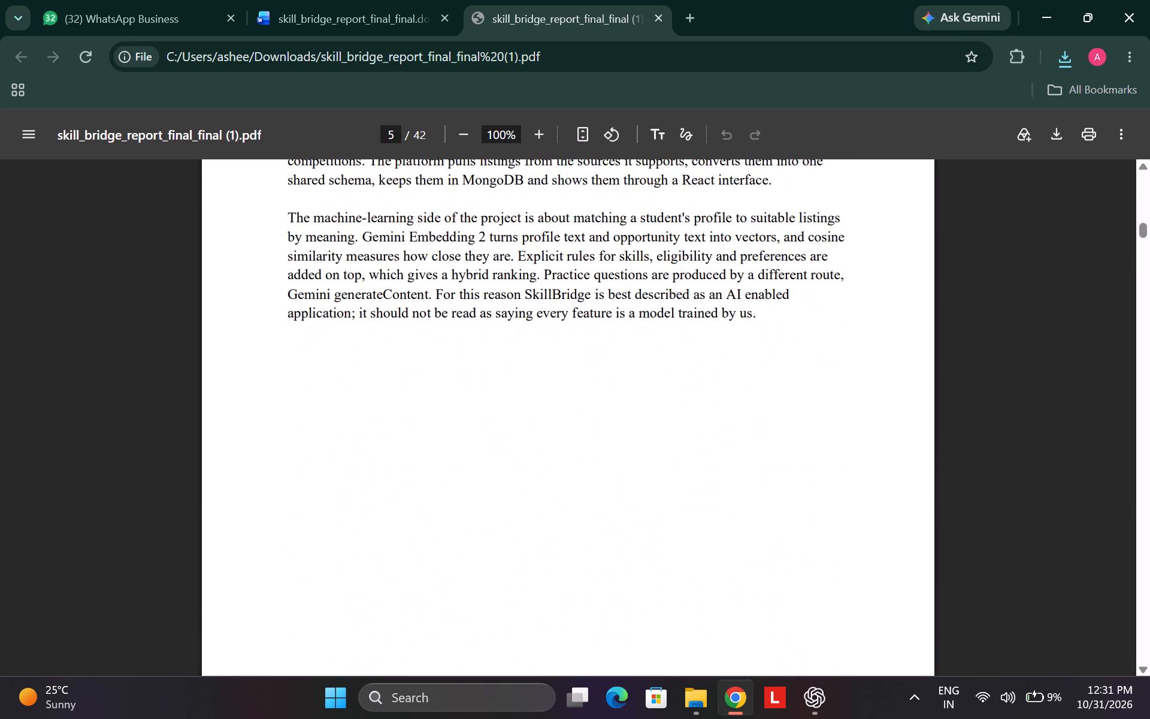
scroll(691, 367, "down", 17)
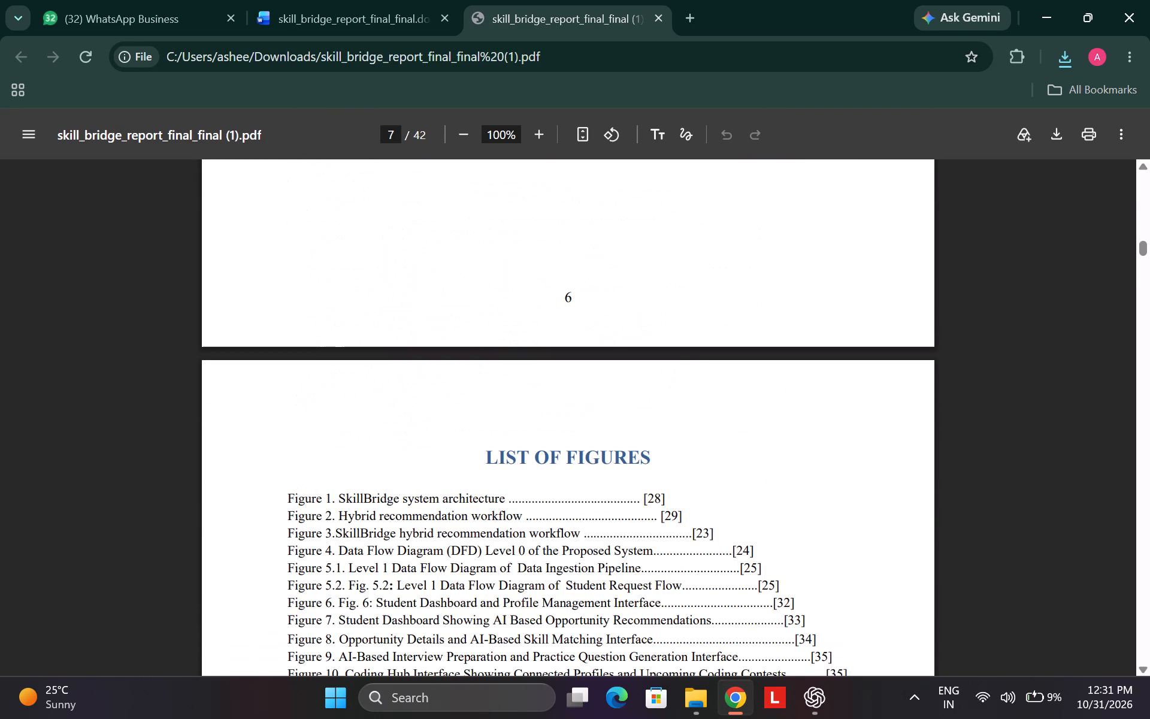
scroll(695, 344, "down", 4)
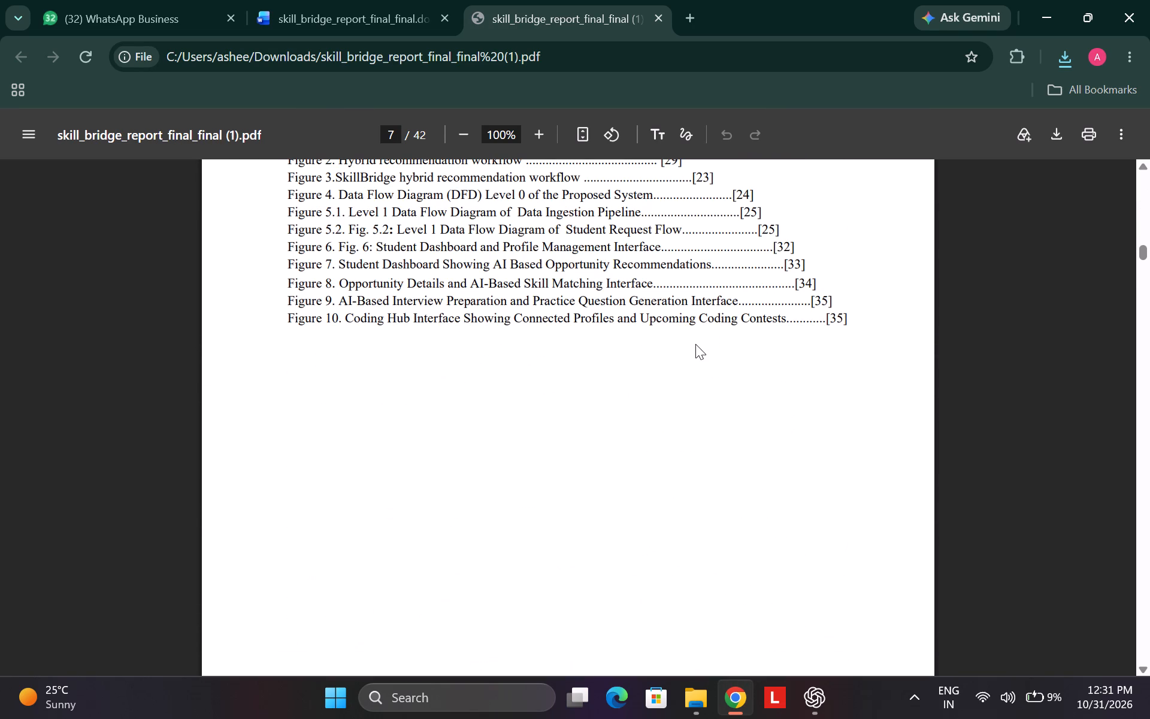
scroll(695, 344, "down", 17)
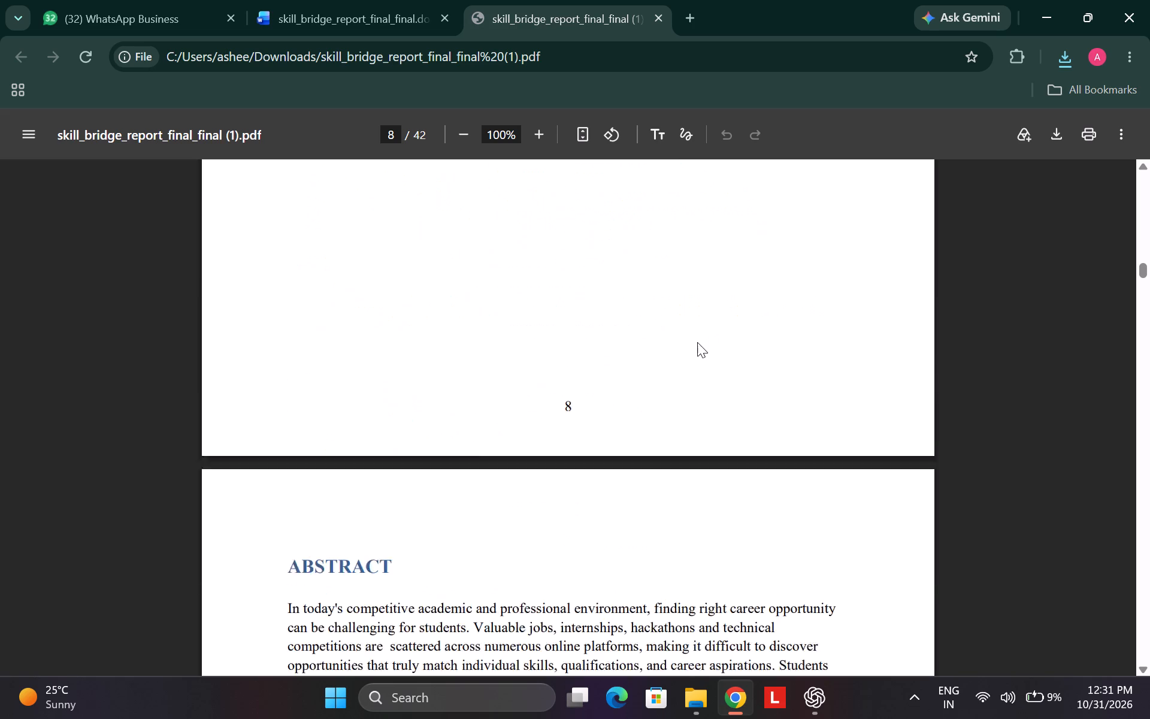
Review the Abstract and chapter 1 Introduction pages of the exported PDF, through section 1.5 Report Organization.
scroll(703, 342, "down", 6)
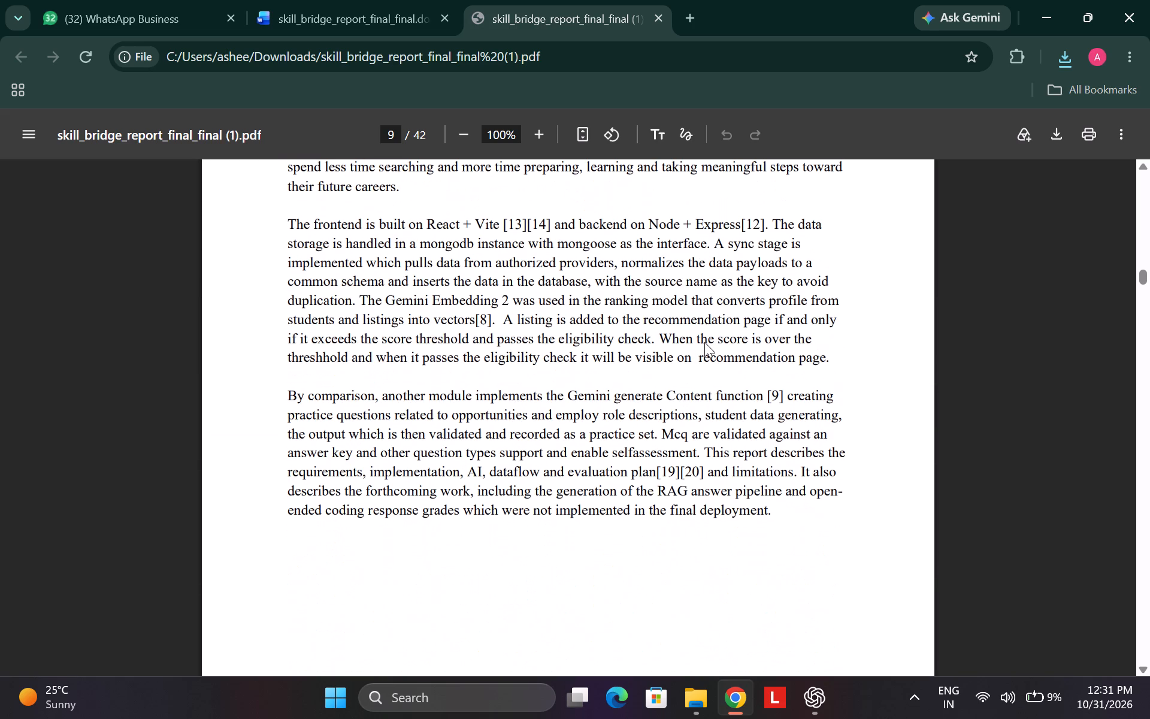
scroll(704, 342, "up", 3)
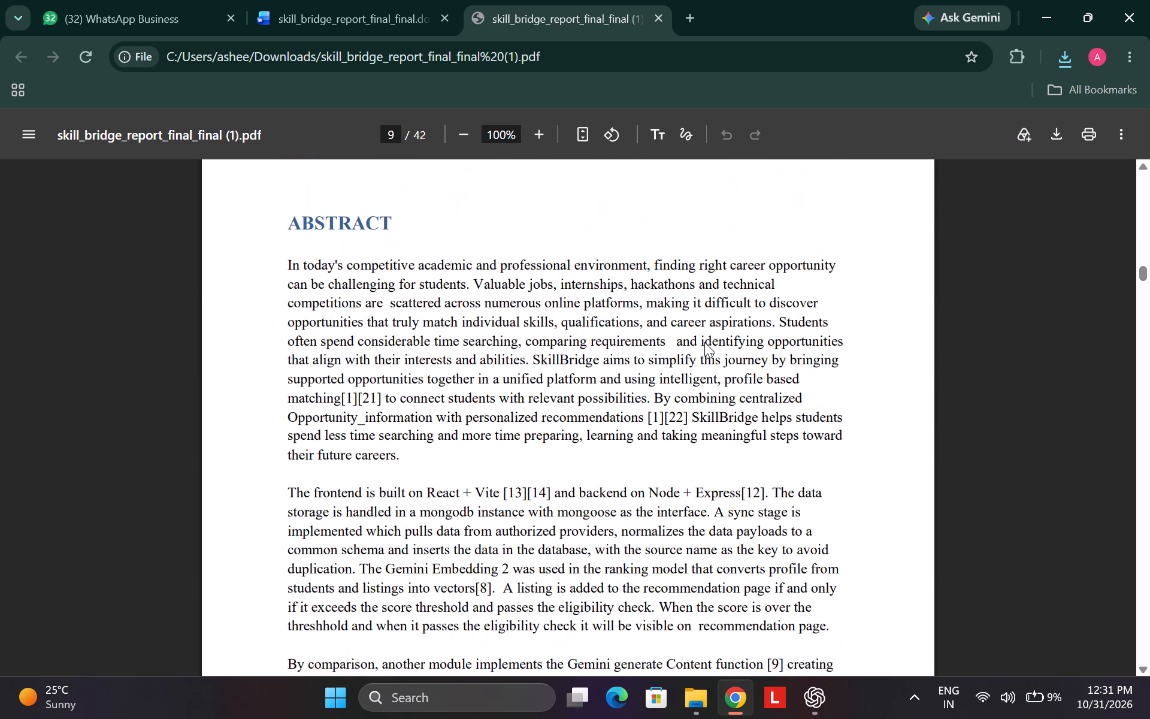
scroll(704, 342, "down", 3)
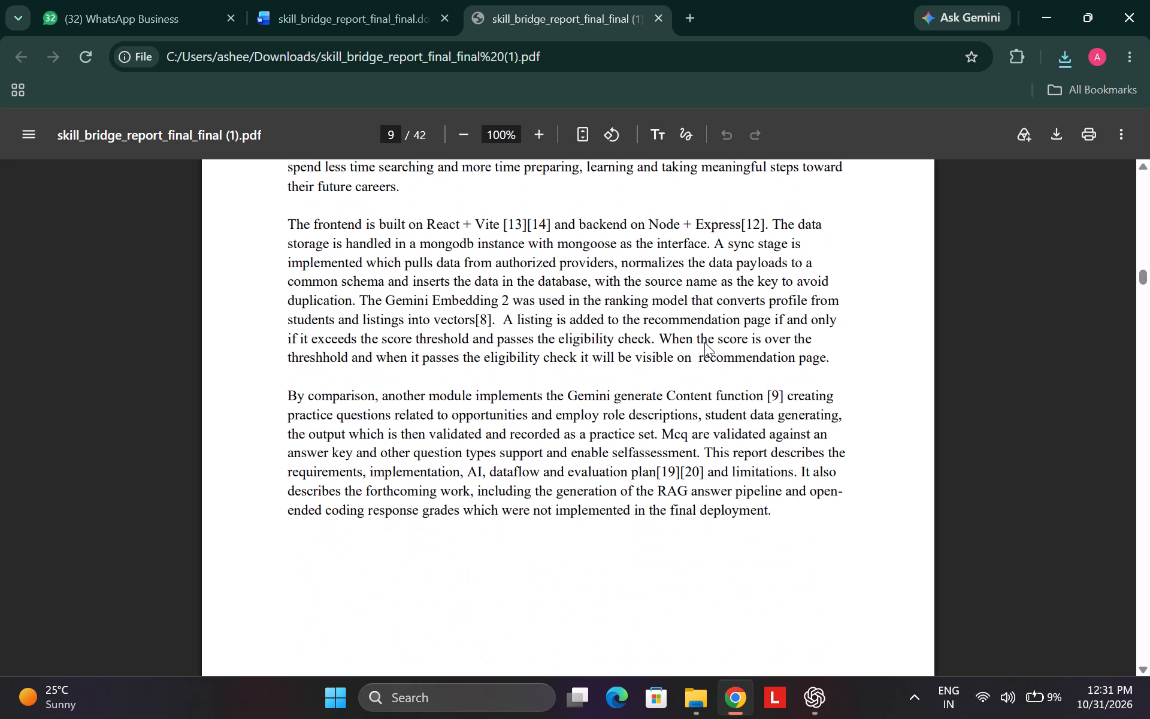
scroll(704, 342, "down", 7)
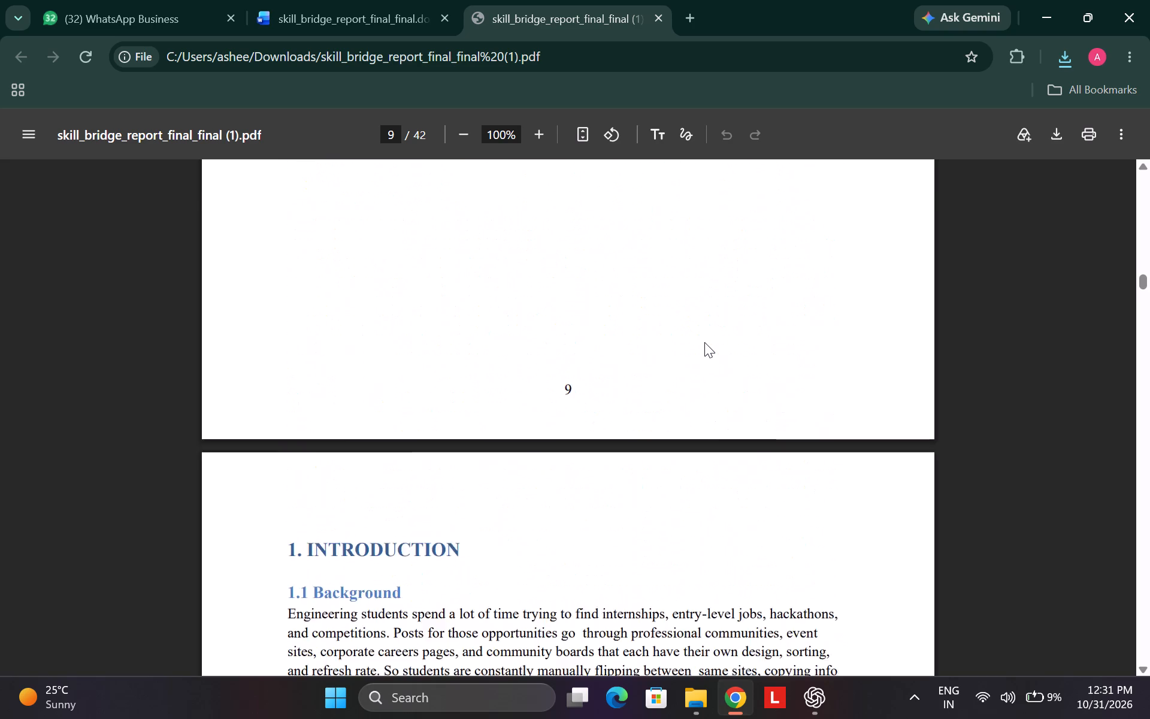
scroll(704, 342, "down", 3)
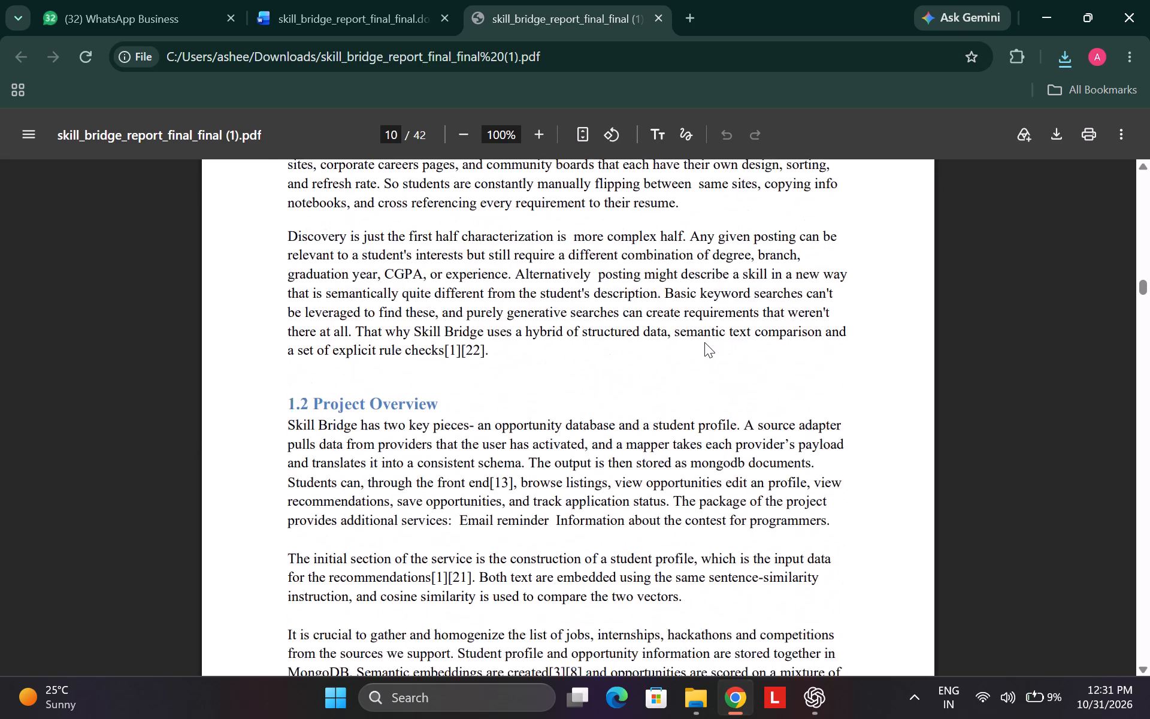
scroll(704, 342, "down", 5)
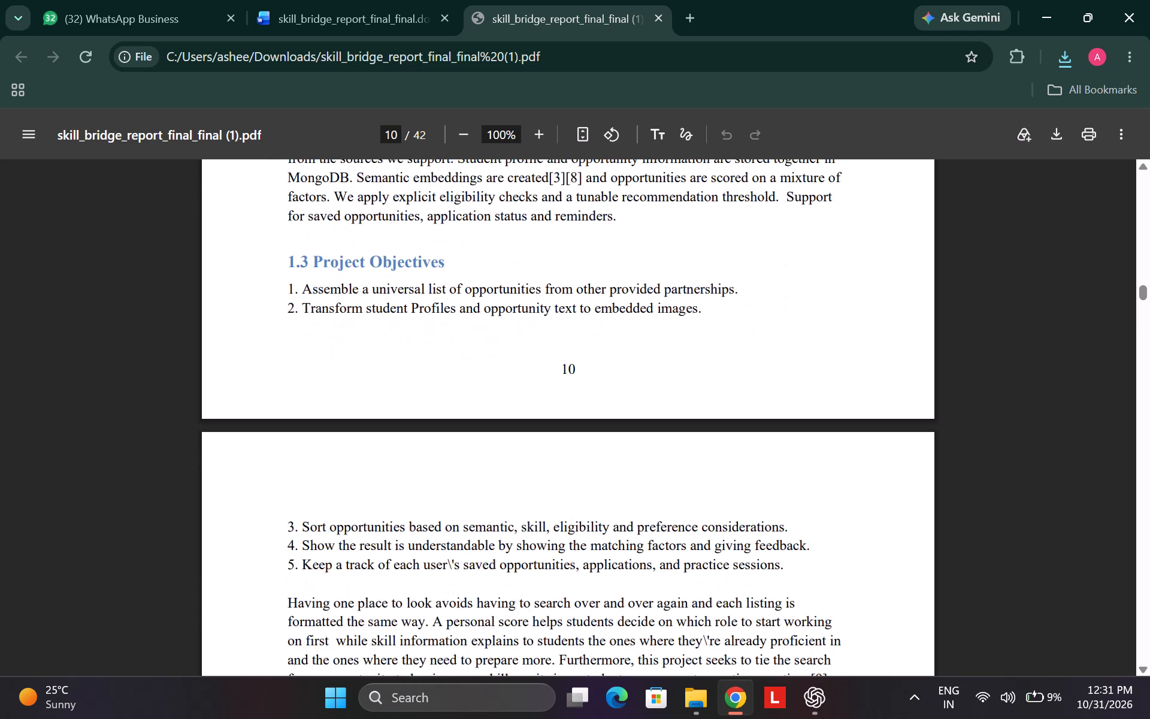
scroll(705, 343, "up", 2)
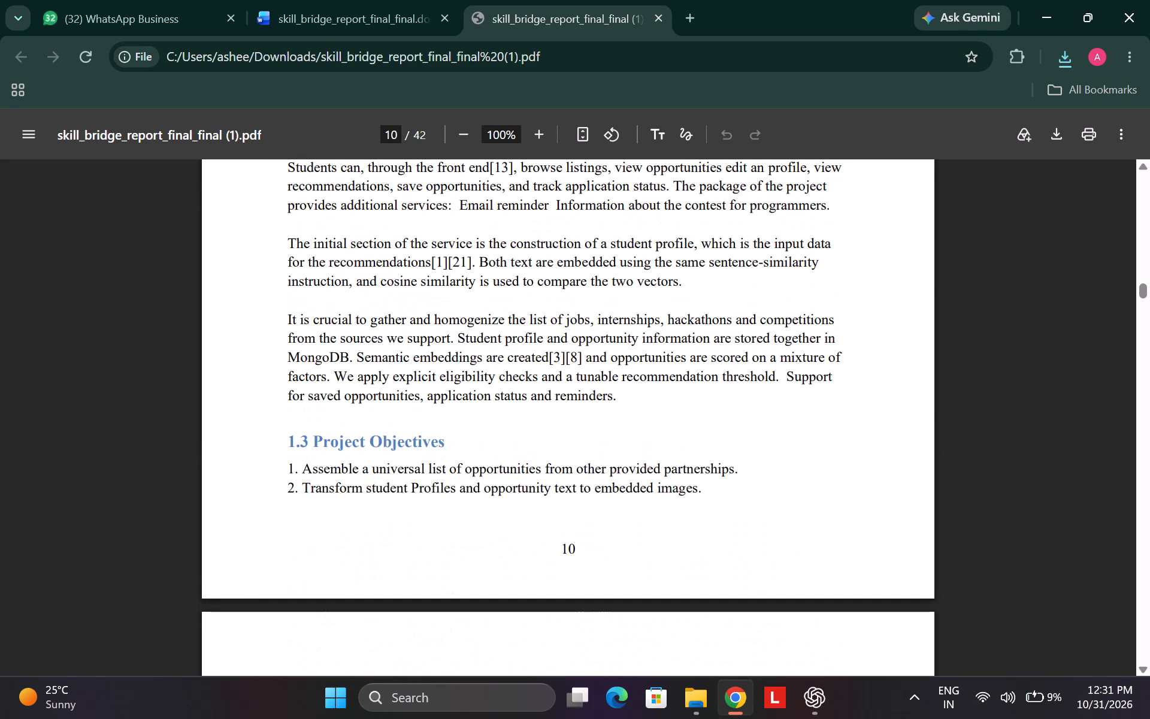
scroll(649, 379, "down", 2)
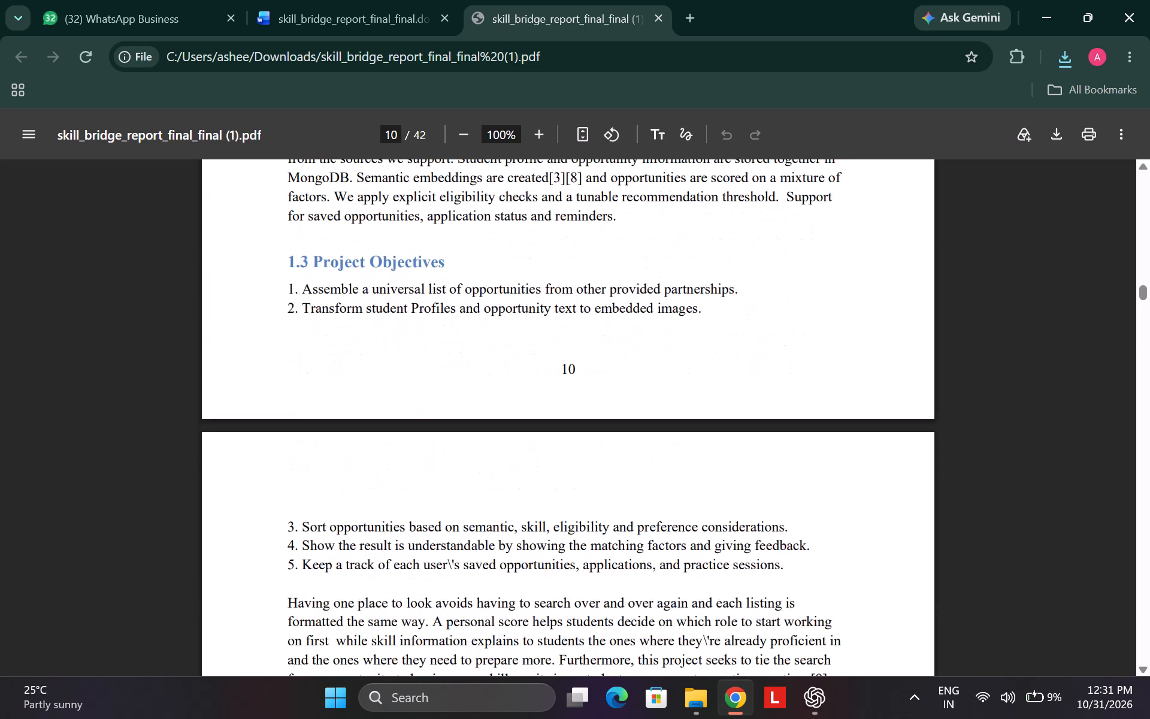
scroll(649, 379, "up", 3)
scroll(649, 379, "down", 10)
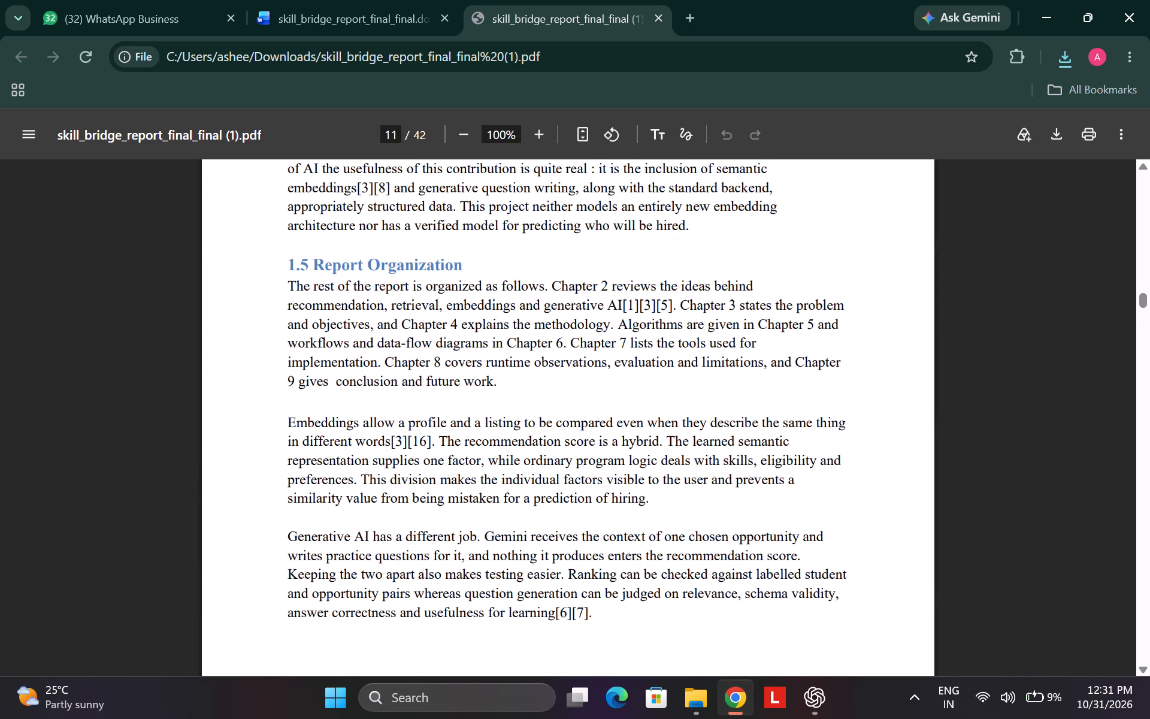
Review the Literature Review chapter in the PDF, from section 2.1 through Table 1 to section 2.14 Review Conclusion.
scroll(649, 379, "down", 10)
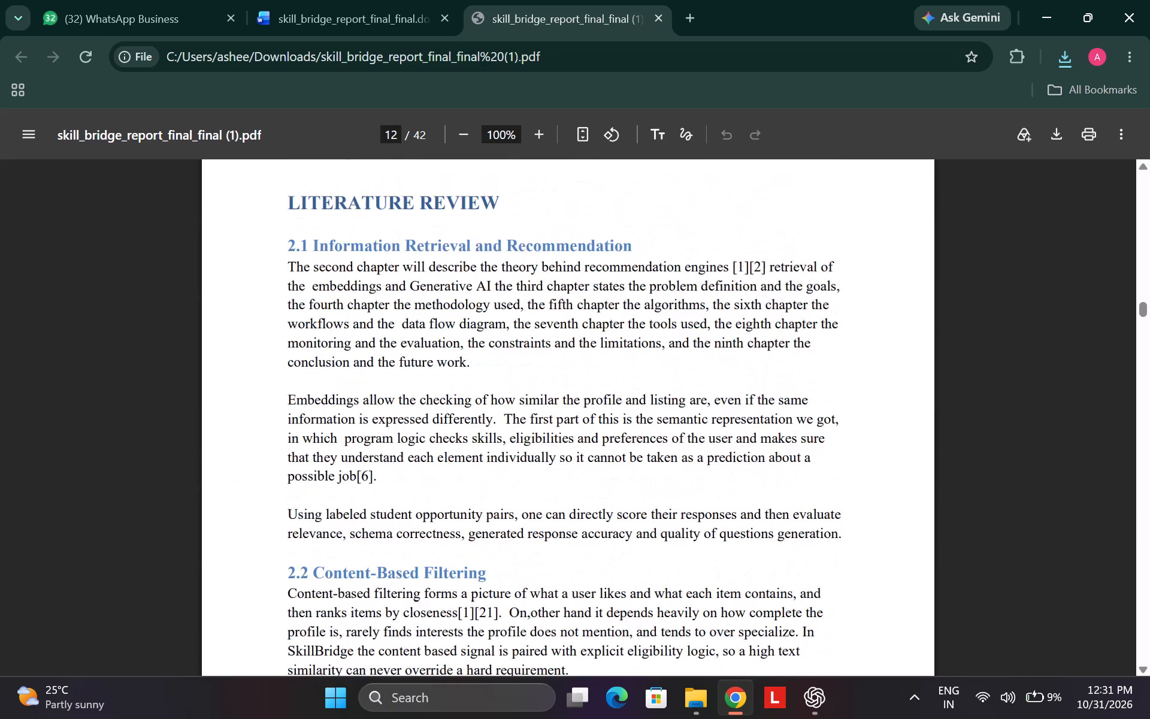
scroll(650, 378, "down", 11)
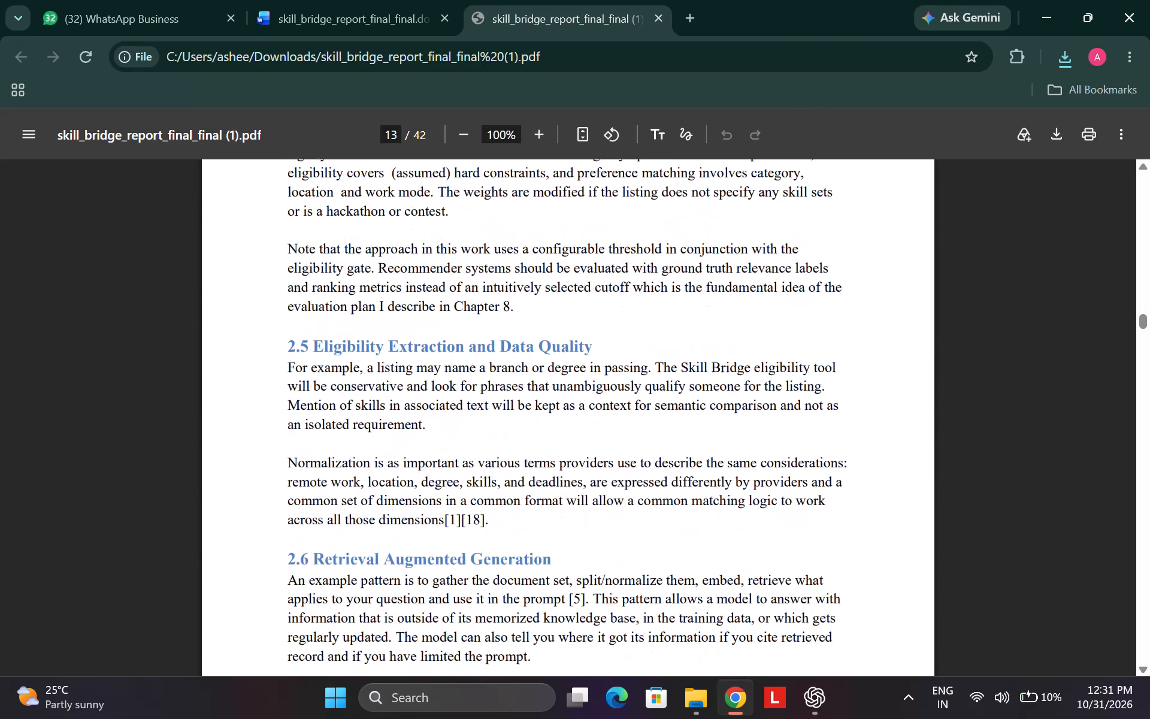
scroll(653, 377, "down", 10)
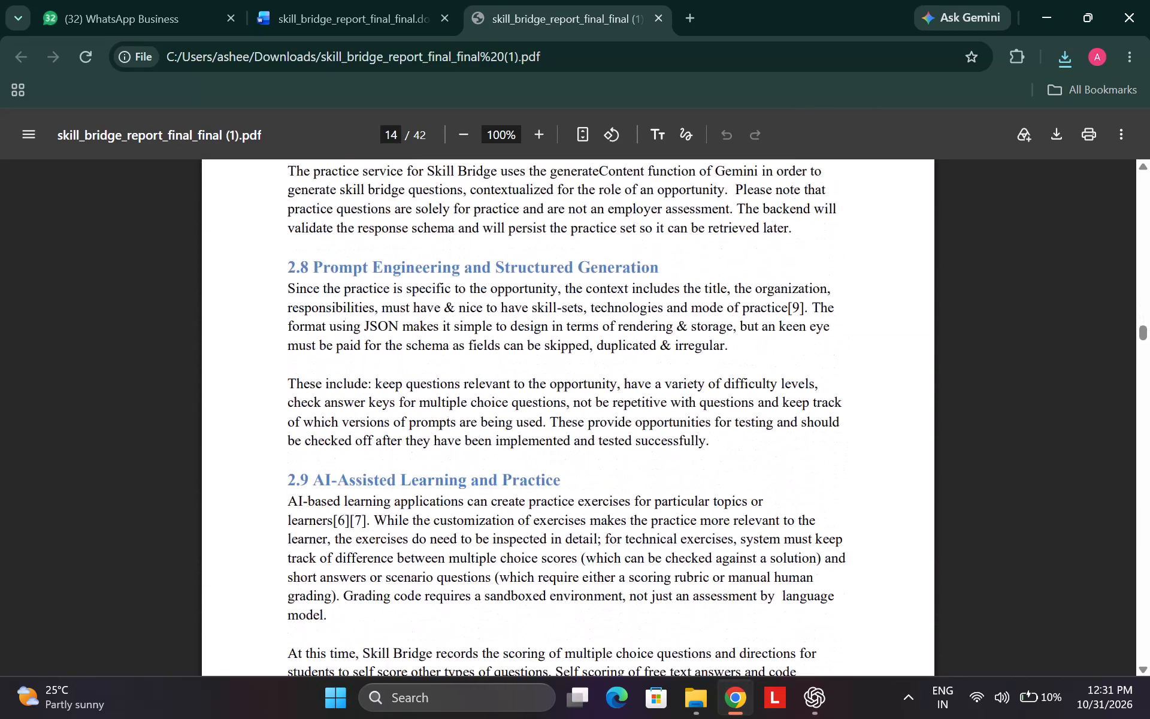
scroll(653, 377, "down", 10)
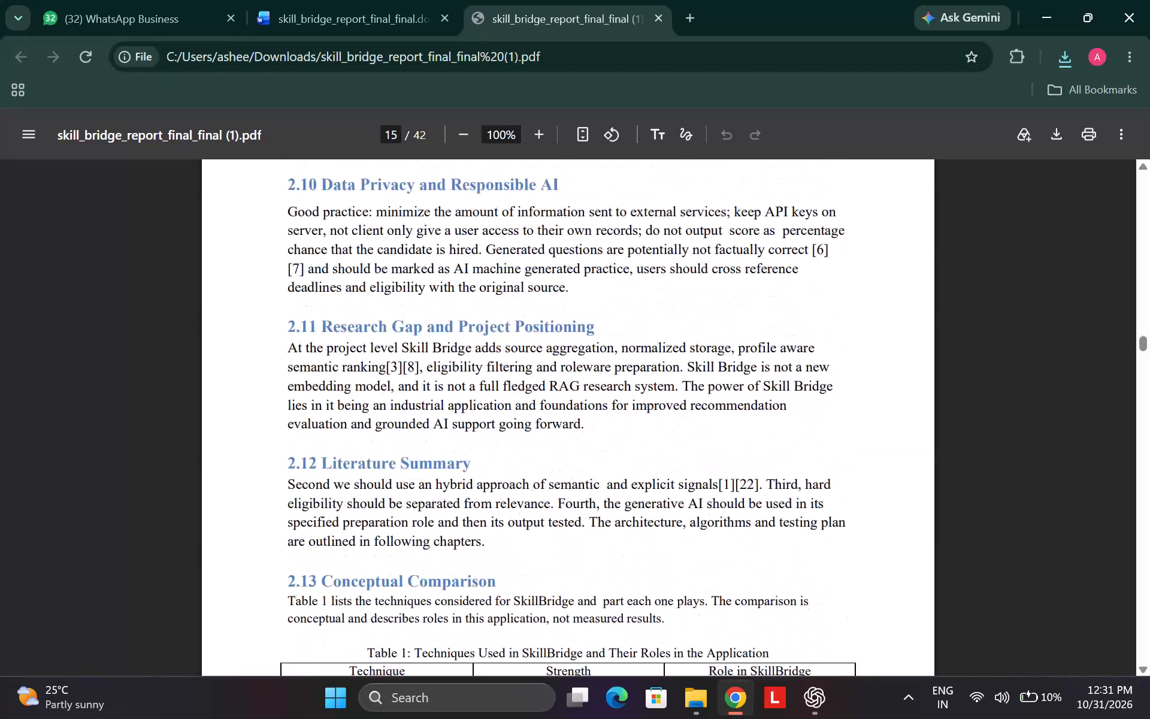
scroll(643, 362, "down", 2)
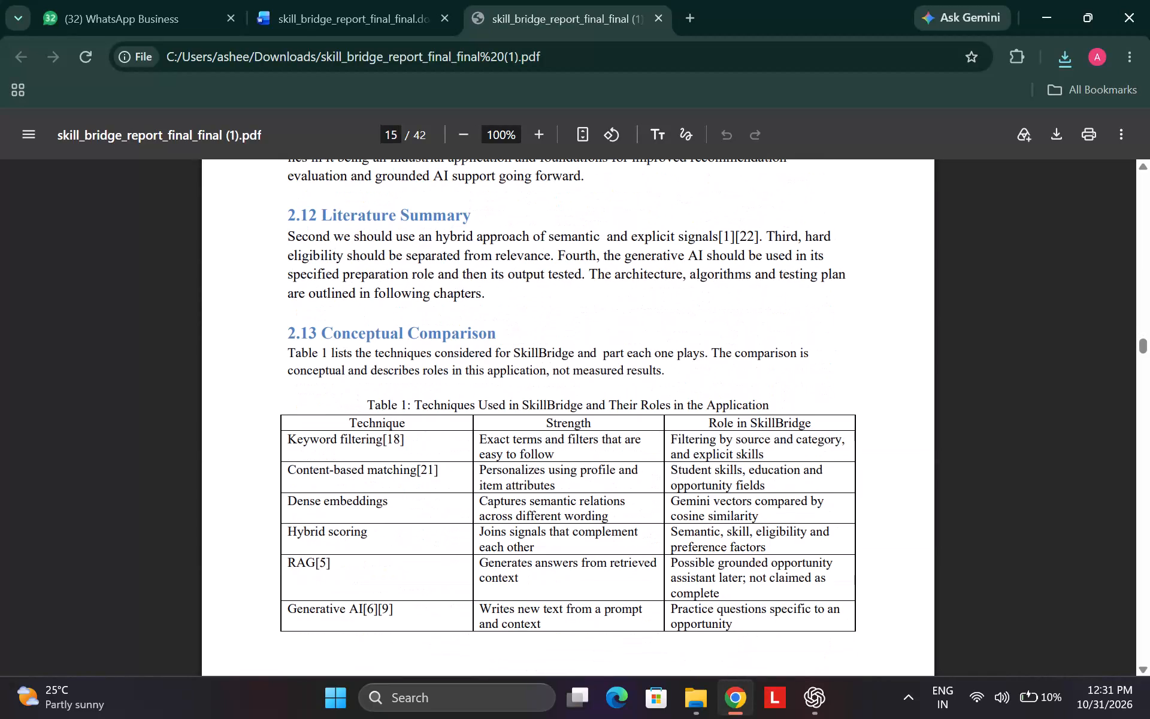
scroll(646, 359, "down", 8)
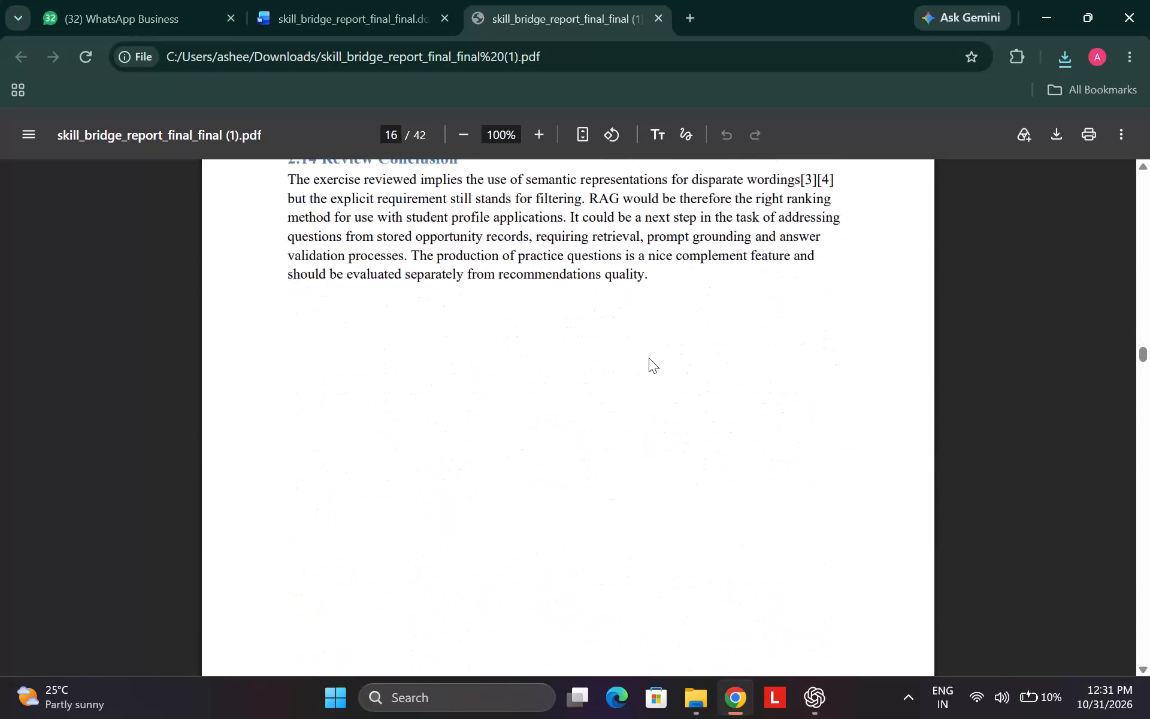
Check the PDF pages of chapter 3, Problem Definition and Objectives, up to the start of chapter 4.
scroll(649, 358, "down", 9)
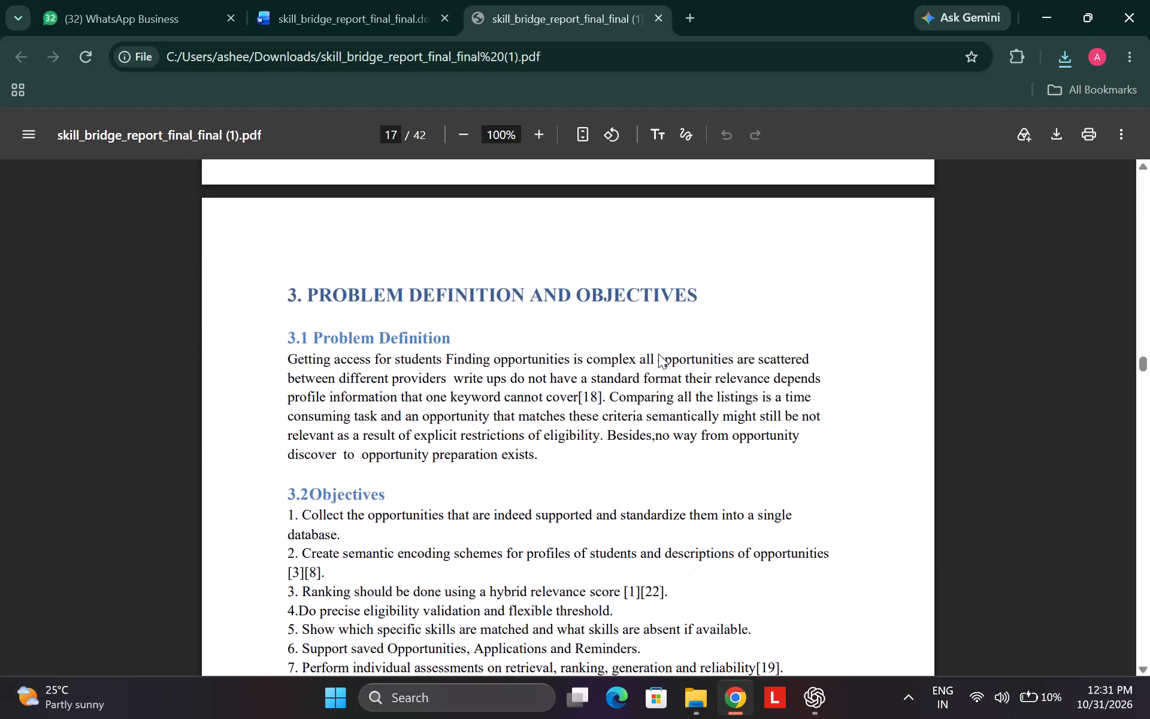
scroll(658, 354, "down", 15)
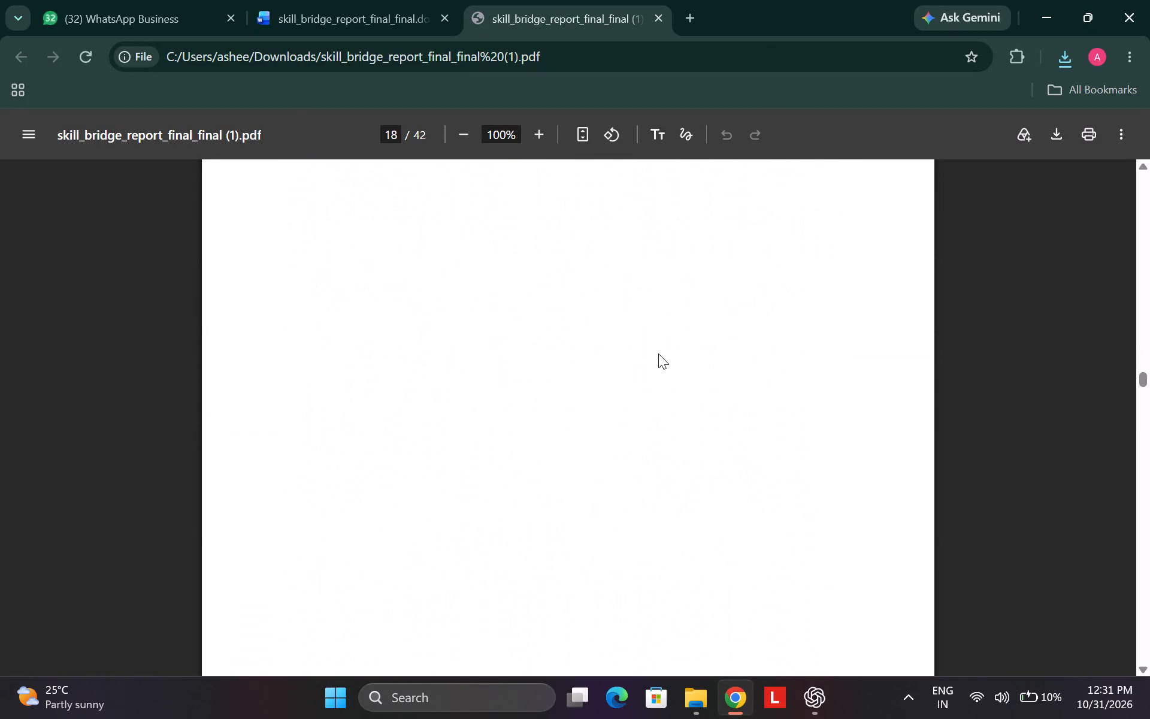
scroll(658, 354, "up", 6)
scroll(658, 354, "down", 10)
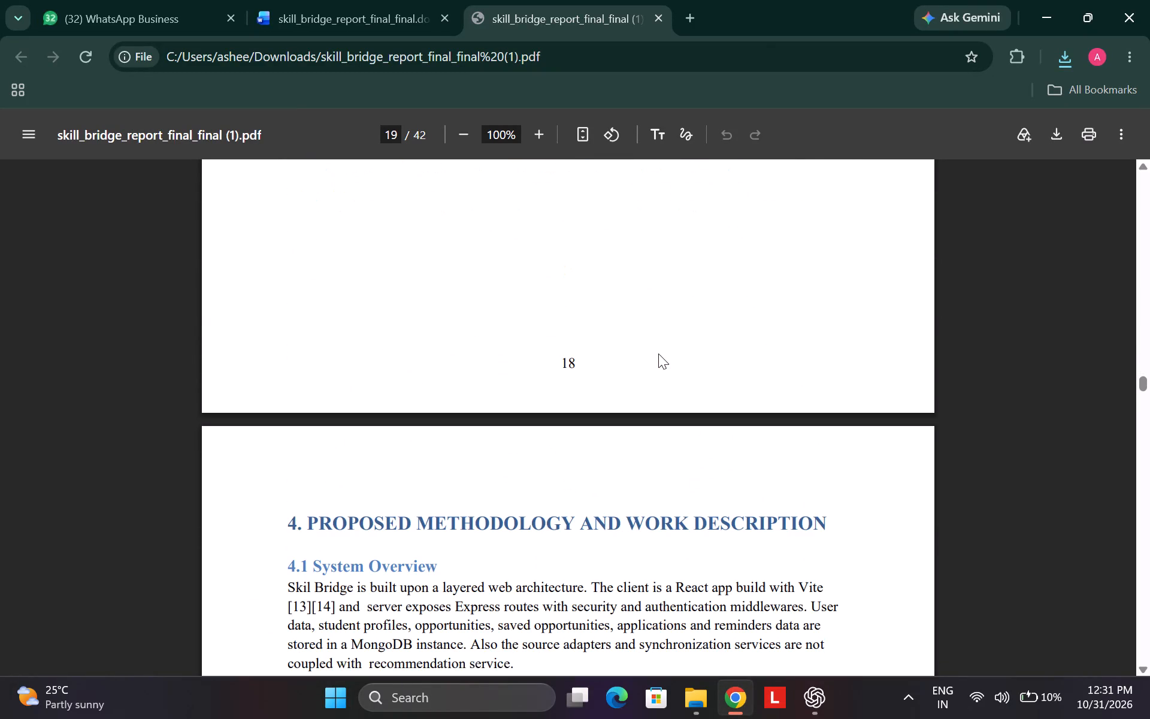
scroll(658, 354, "up", 16)
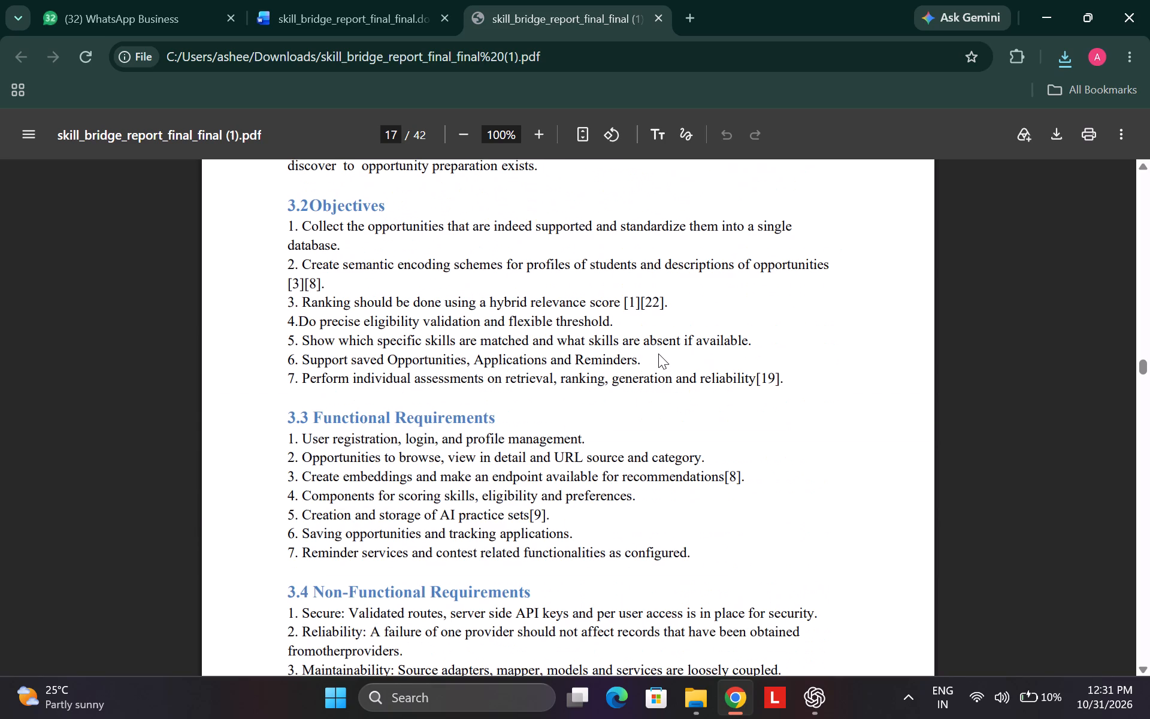
scroll(658, 354, "up", 3)
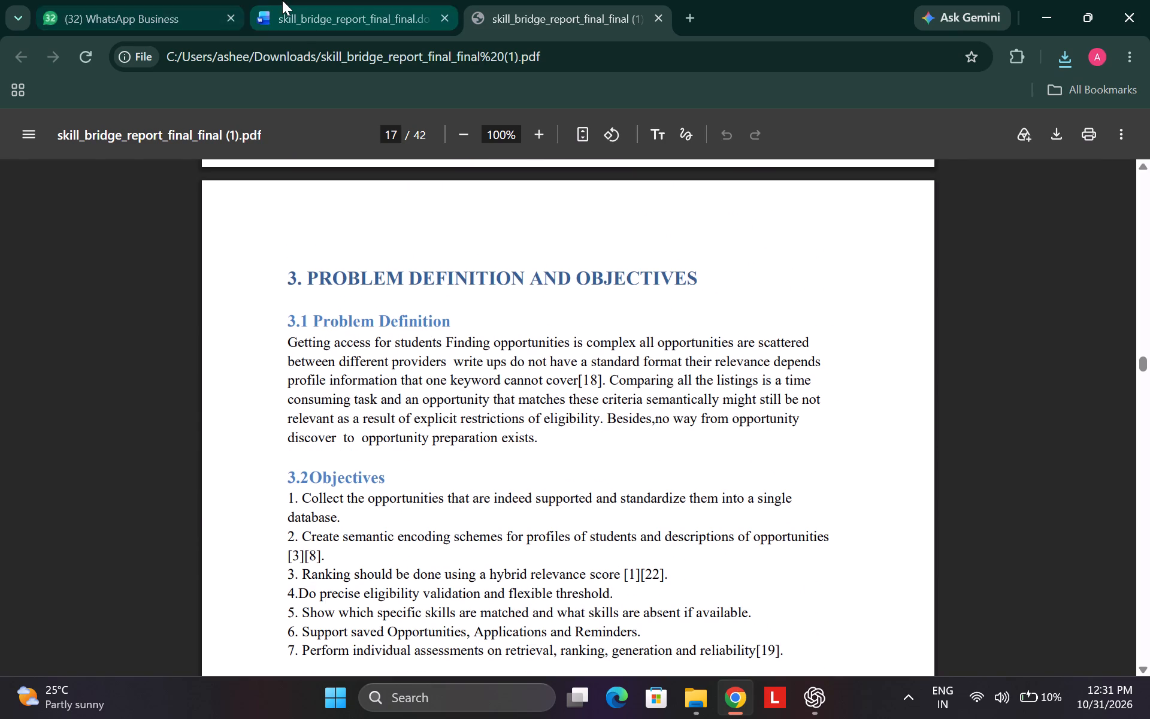
left_click(283, 0)
scroll(596, 515, "down", 2)
scroll(594, 508, "up", 17)
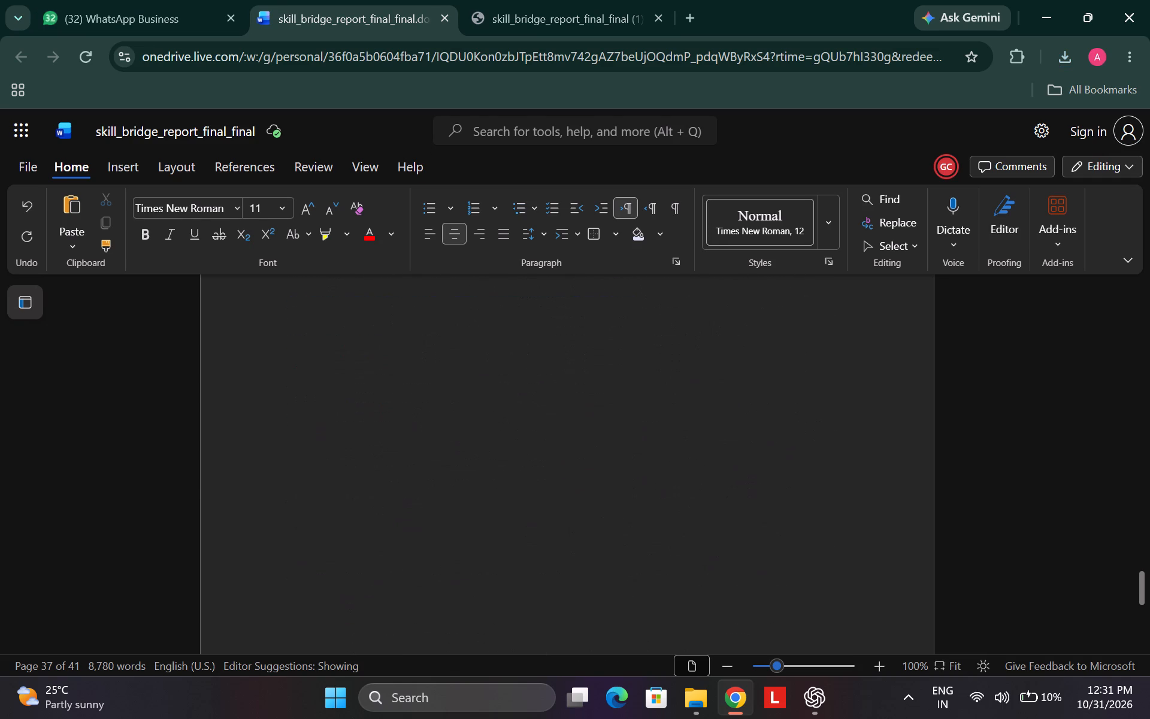
scroll(594, 507, "up", 2)
scroll(594, 507, "up", 20)
scroll(594, 507, "up", 14)
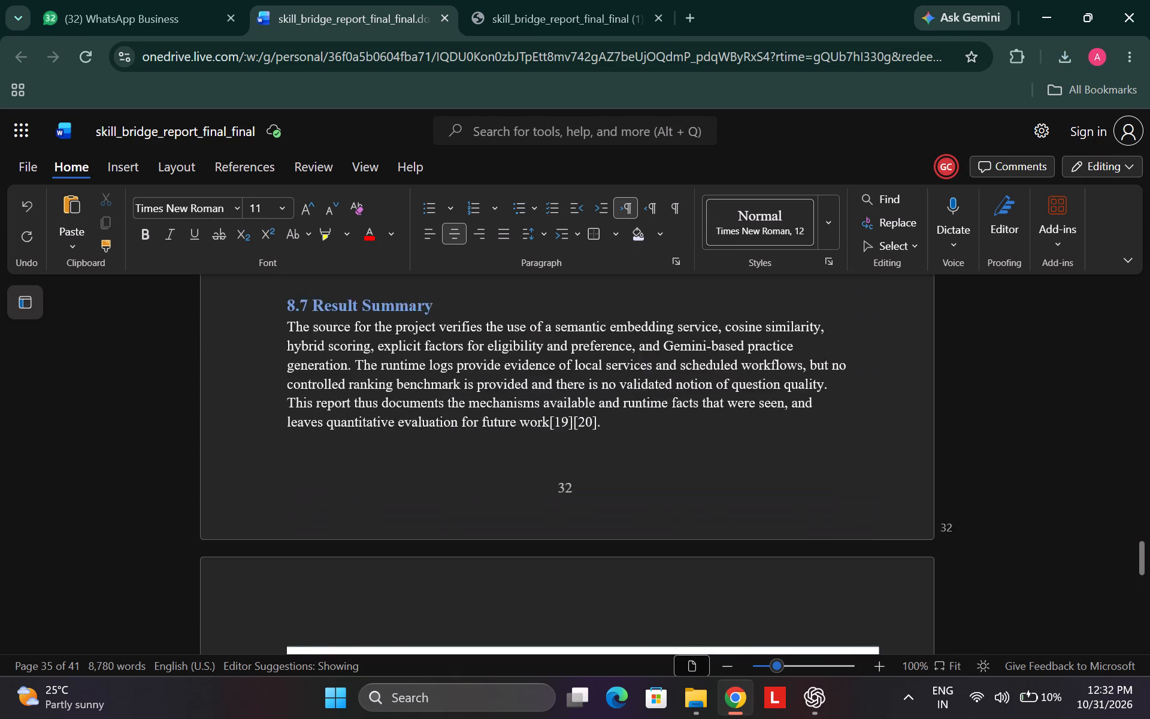
scroll(594, 506, "up", 20)
scroll(594, 506, "up", 20)
scroll(594, 506, "up", 7)
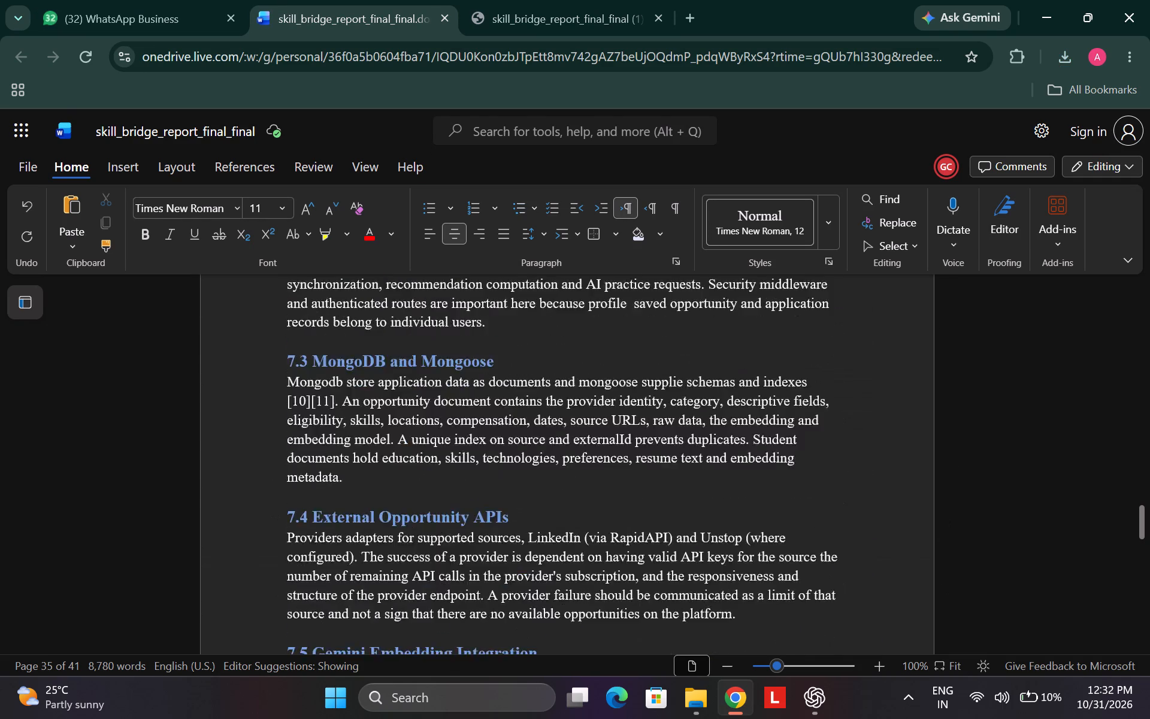
scroll(595, 505, "up", 20)
scroll(595, 505, "up", 20)
scroll(595, 505, "up", 7)
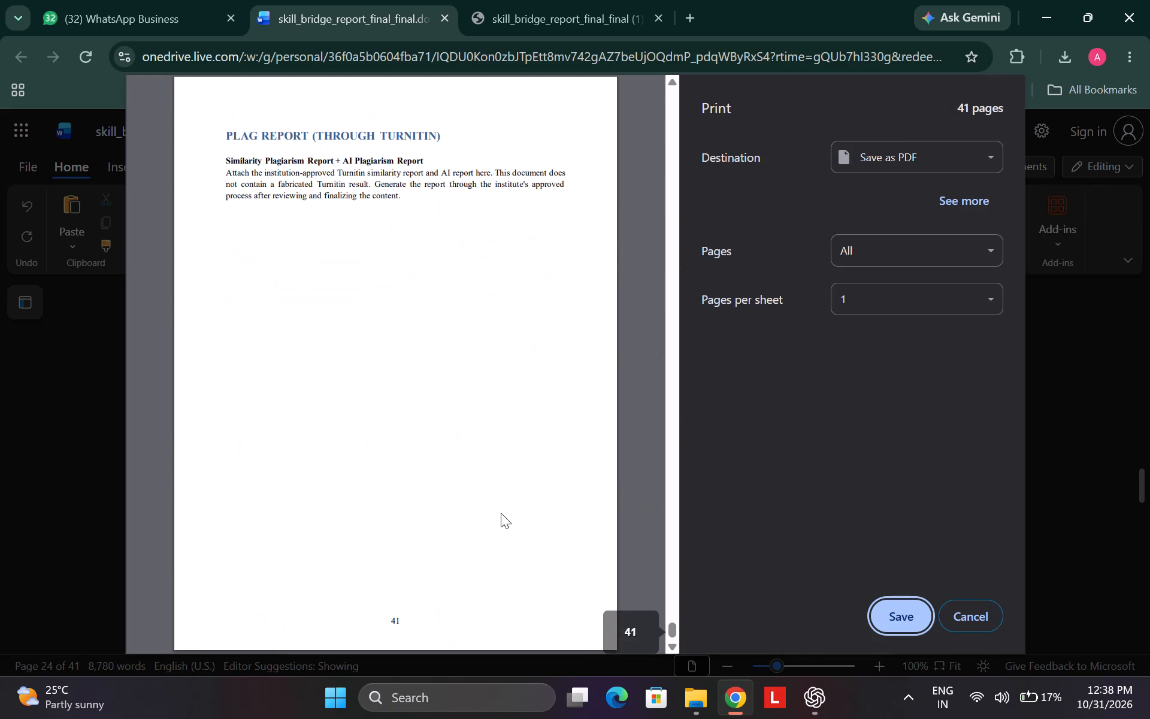
scroll(485, 499, "up", 13)
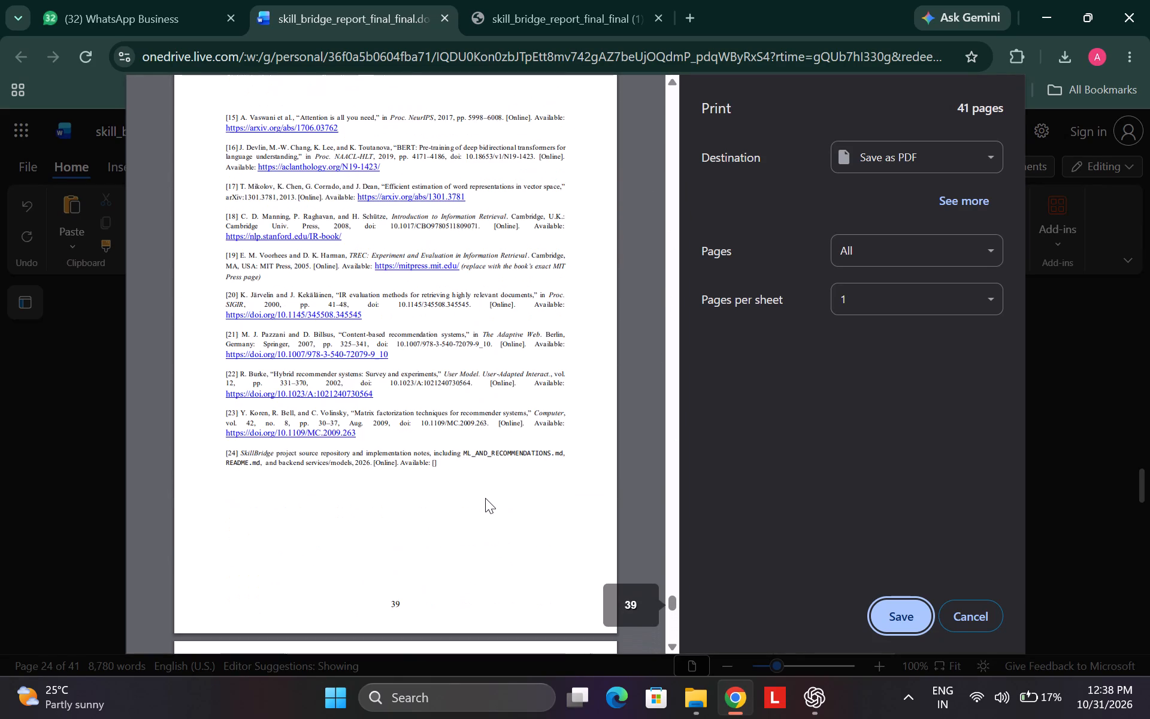
scroll(485, 498, "down", 1)
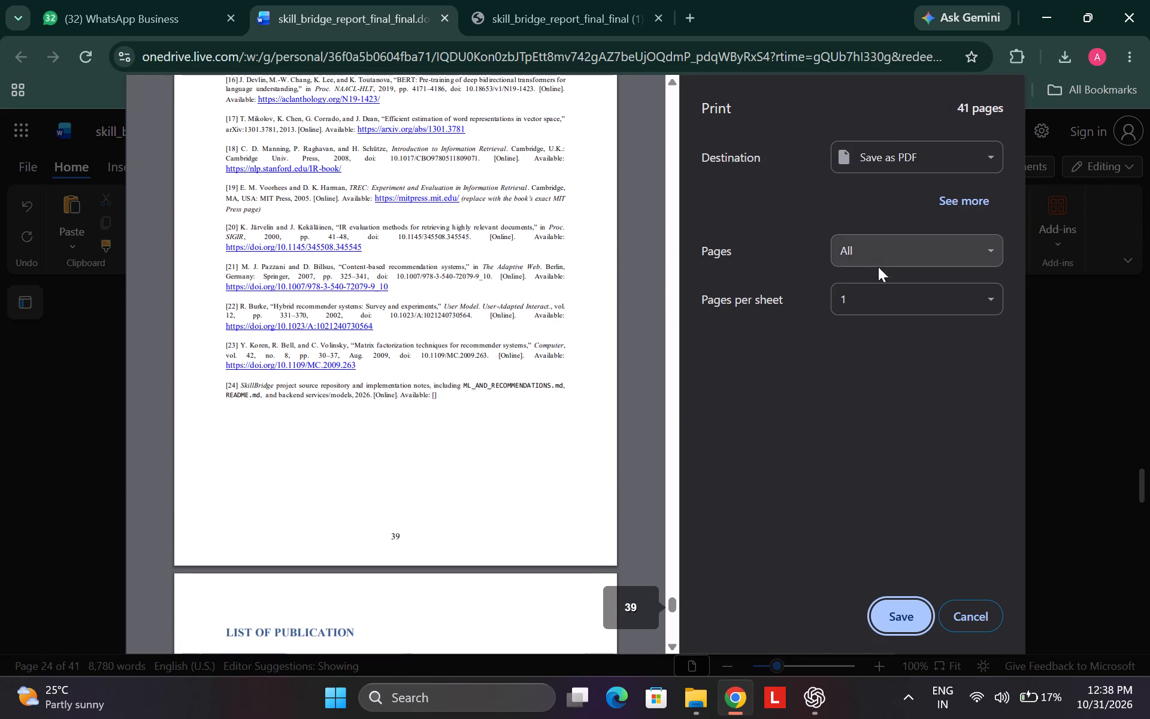
Restrict the PDF printout to the custom page range 9-39, from the Abstract to the end of the references.
left_click(887, 298)
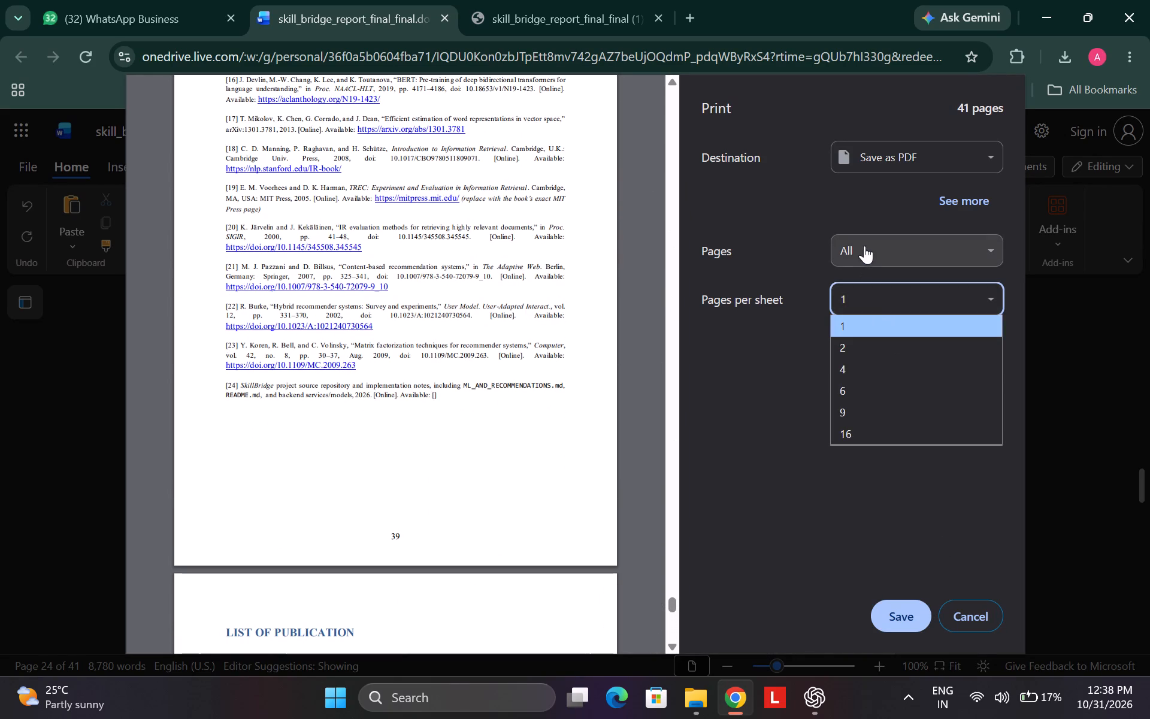
left_click(864, 245)
left_click(876, 340)
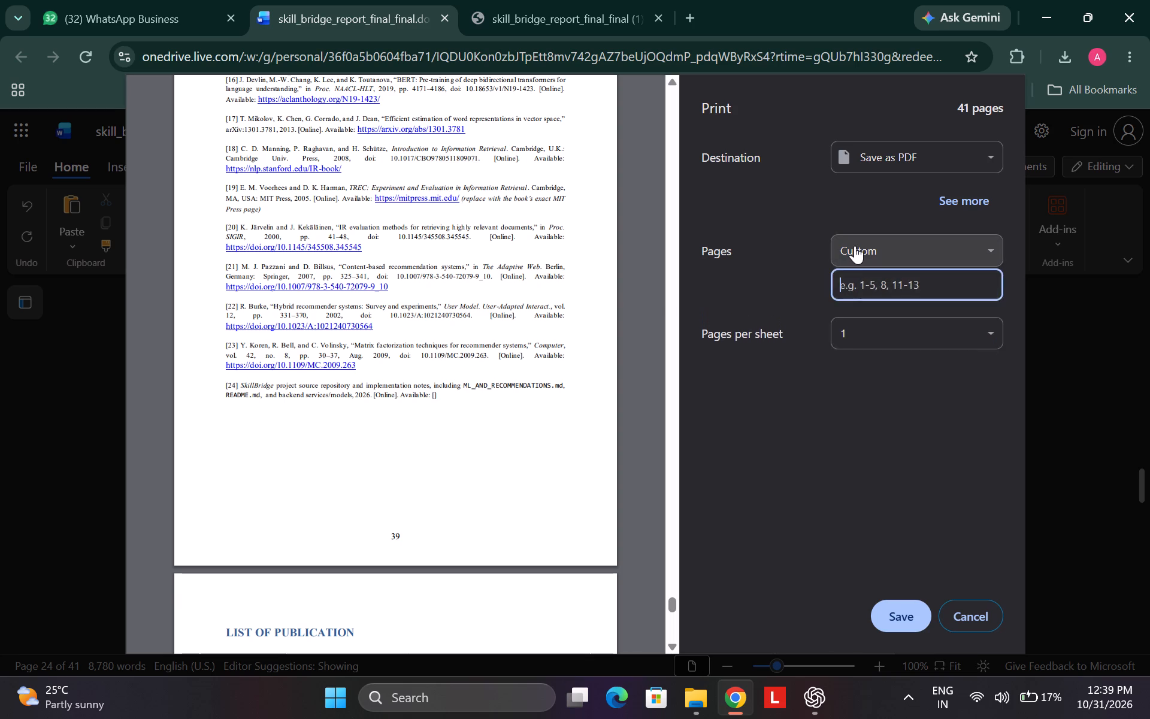
left_click(855, 246)
left_click(868, 238)
left_click(870, 273)
key("BackSpace")
key("BackSpace")
key("BackSpace")
key("BackSpace")
key("BackSpace")
type("9-")
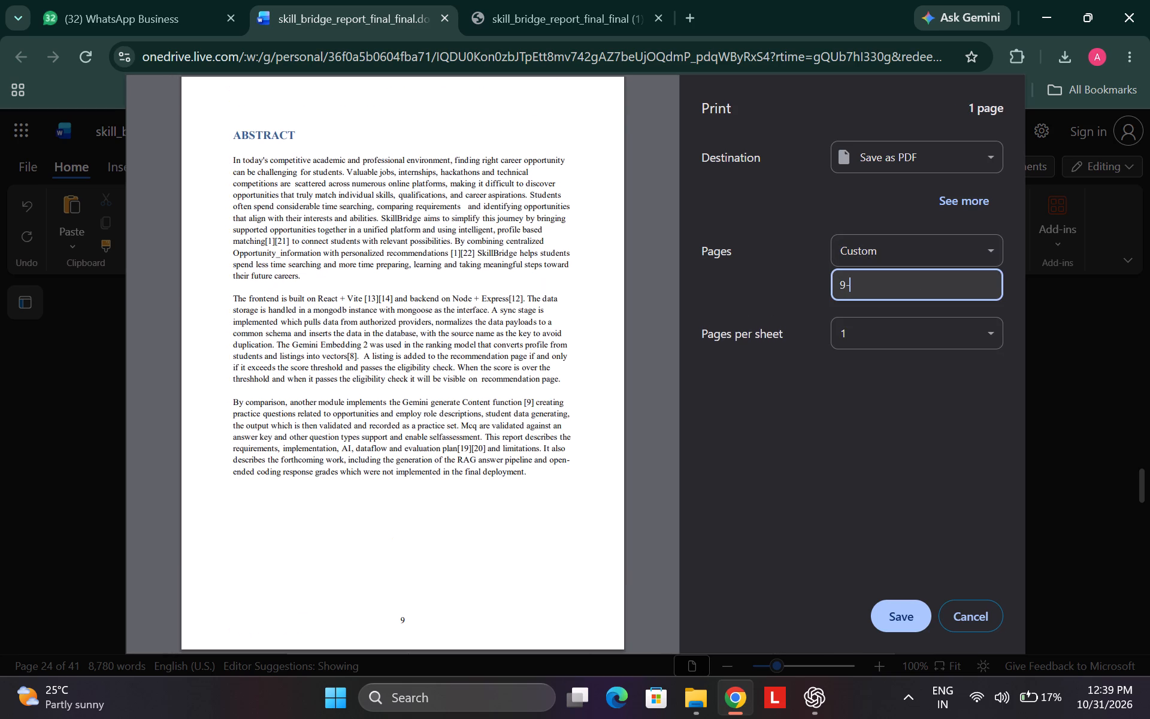
type("39")
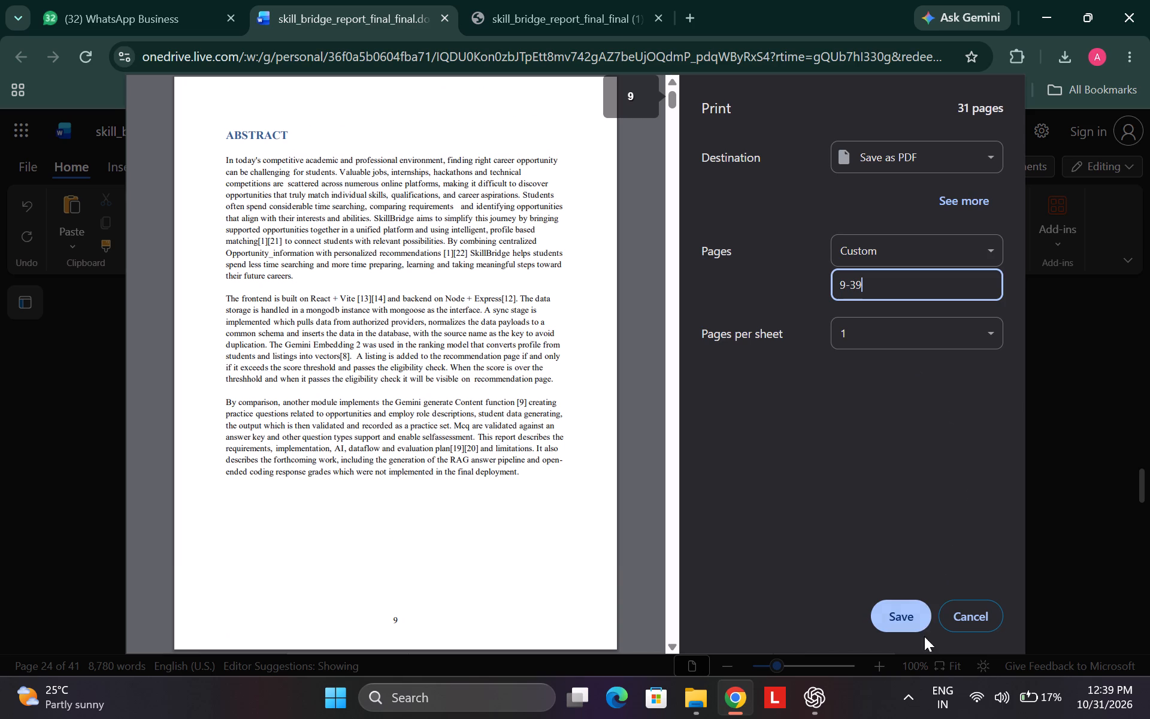
Start saving the selected pages as a PDF in Downloads, shortening the file name to skill_bridge_report.pdf.
left_click(911, 620)
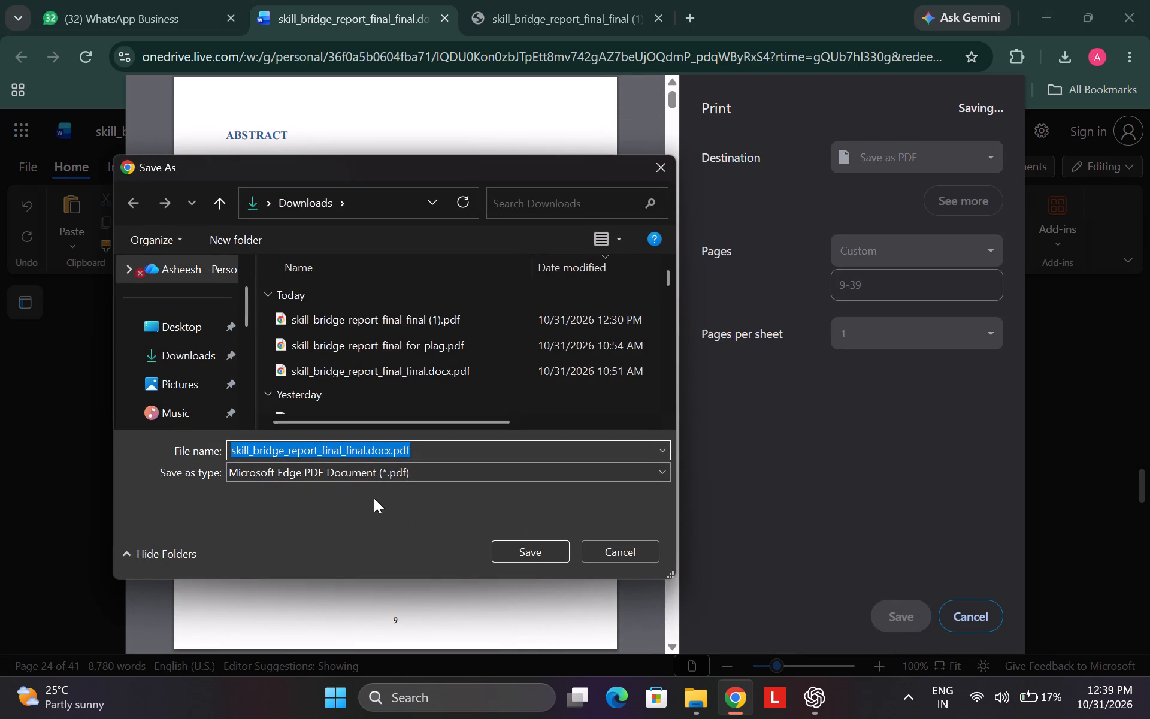
left_click(368, 448)
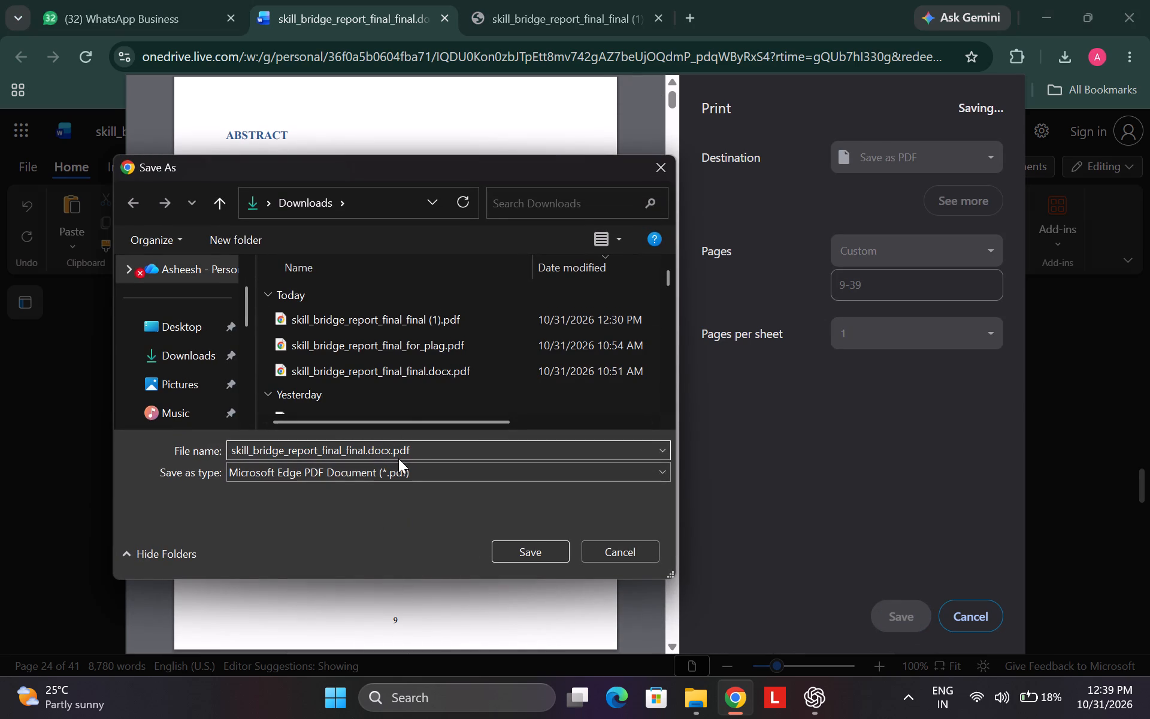
key("BackSpace")
key("BackSpace")
key("BackSpace")
key("BackSpace")
key("BackSpace")
key("BackSpace")
key("BackSpace")
key("BackSpace")
key("BackSpace")
key("BackSpace")
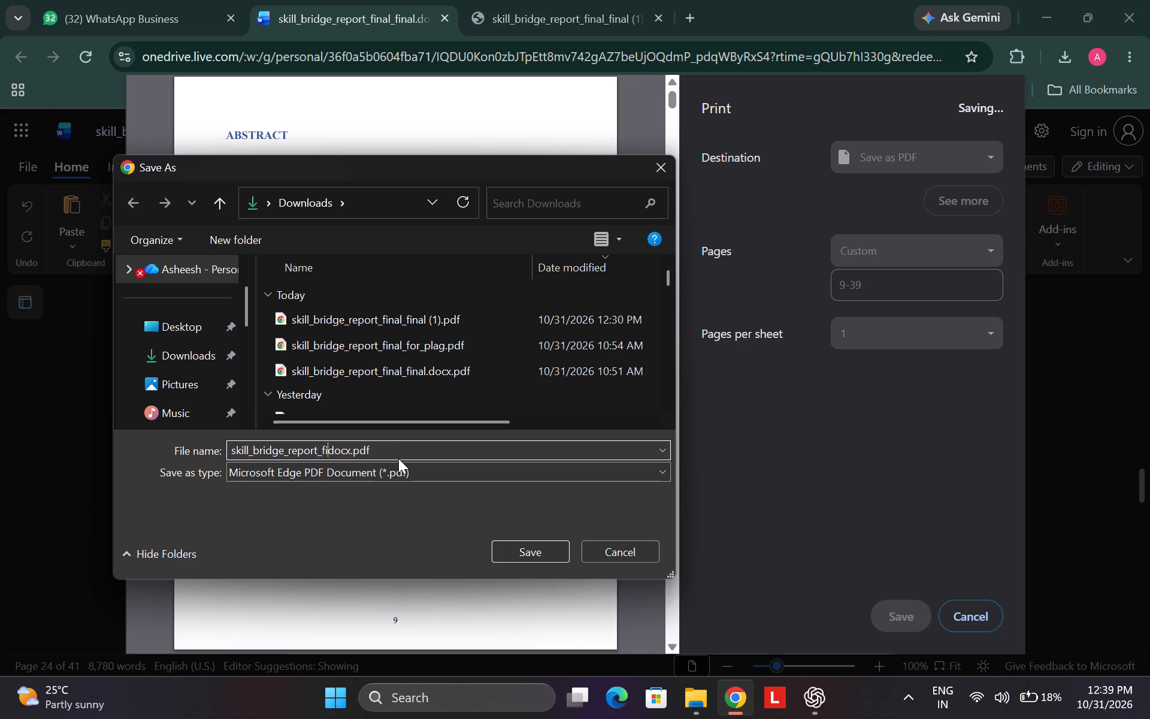
key("BackSpace")
key("BackSpace")
key("BackSpace")
key("Right")
key("Right")
key("Right")
key("Right")
key("BackSpace")
key("BackSpace")
key("BackSpace")
key("BackSpace")
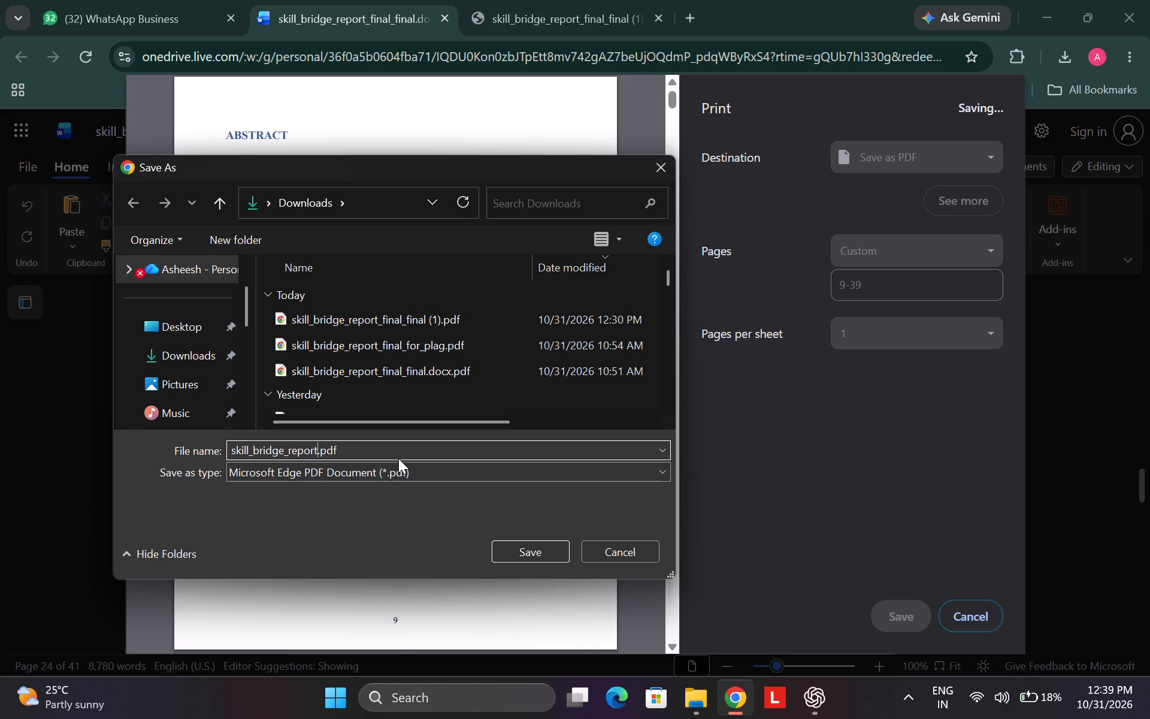
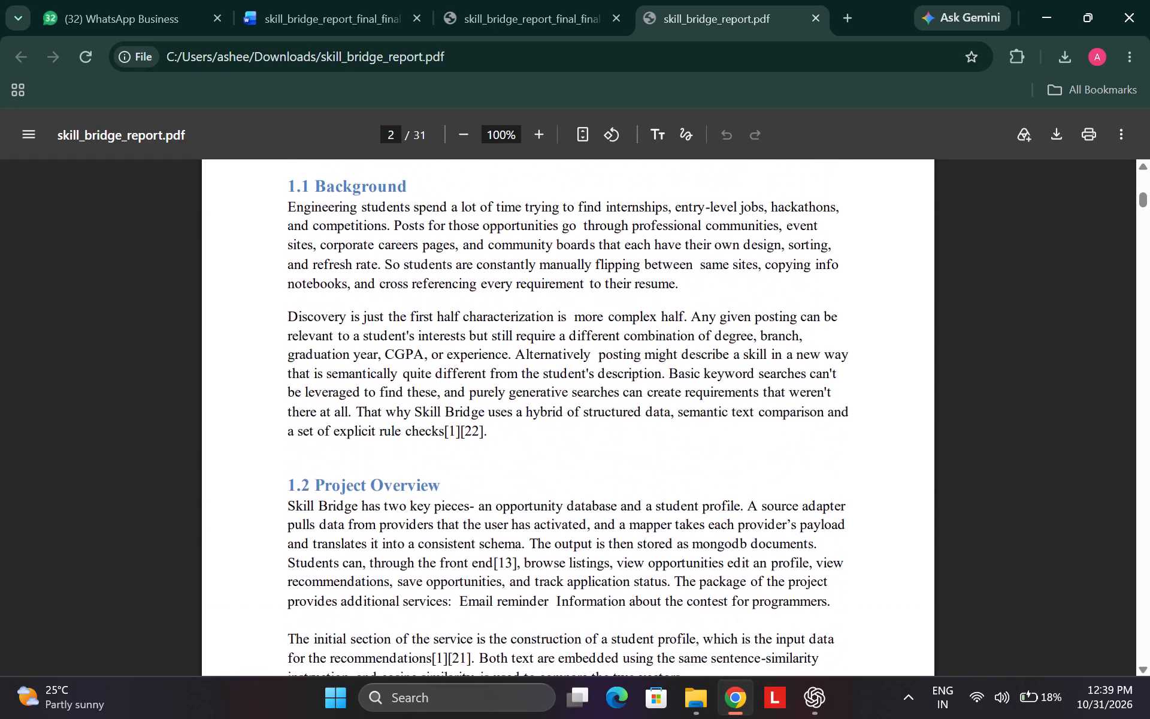
Review the introduction pages of the exported skill_bridge_report.pdf, from 1.1 Background through 1.3 Project Objectives to the start of the literature review.
scroll(543, 334, "down", 6)
scroll(543, 334, "up", 2)
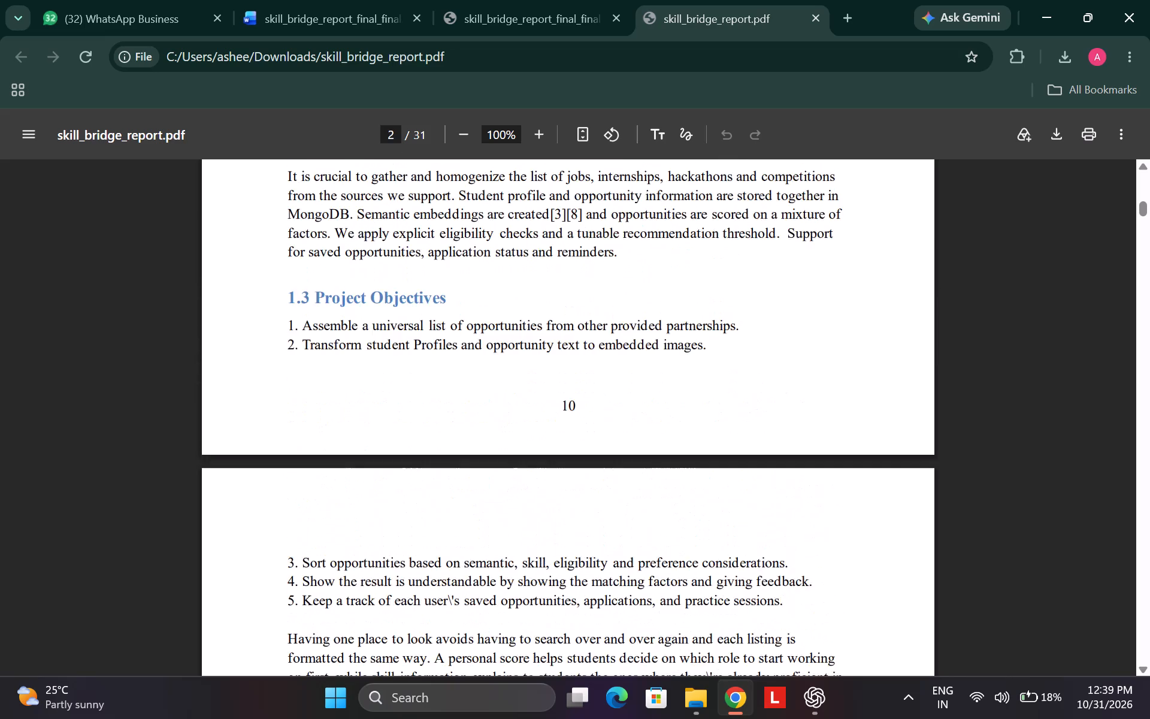
scroll(543, 334, "down", 14)
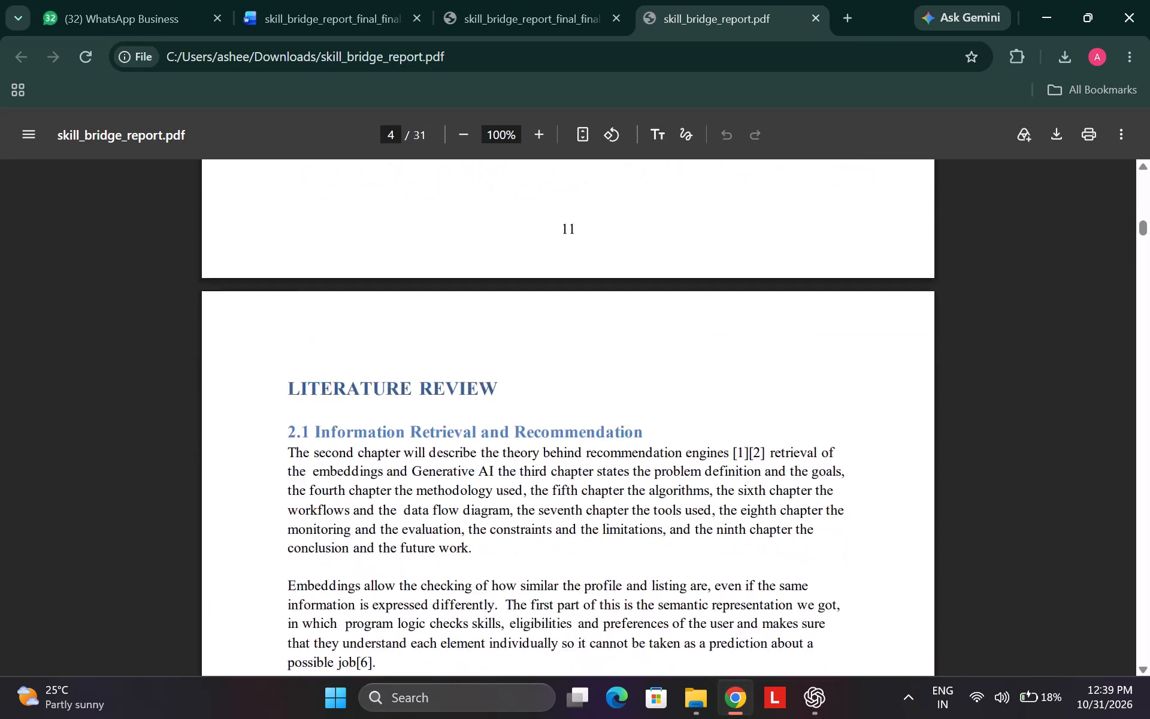
Review the literature review chapter in the exported PDF, including Table 1, up to section 2.14 Review Conclusion.
scroll(543, 334, "down", 11)
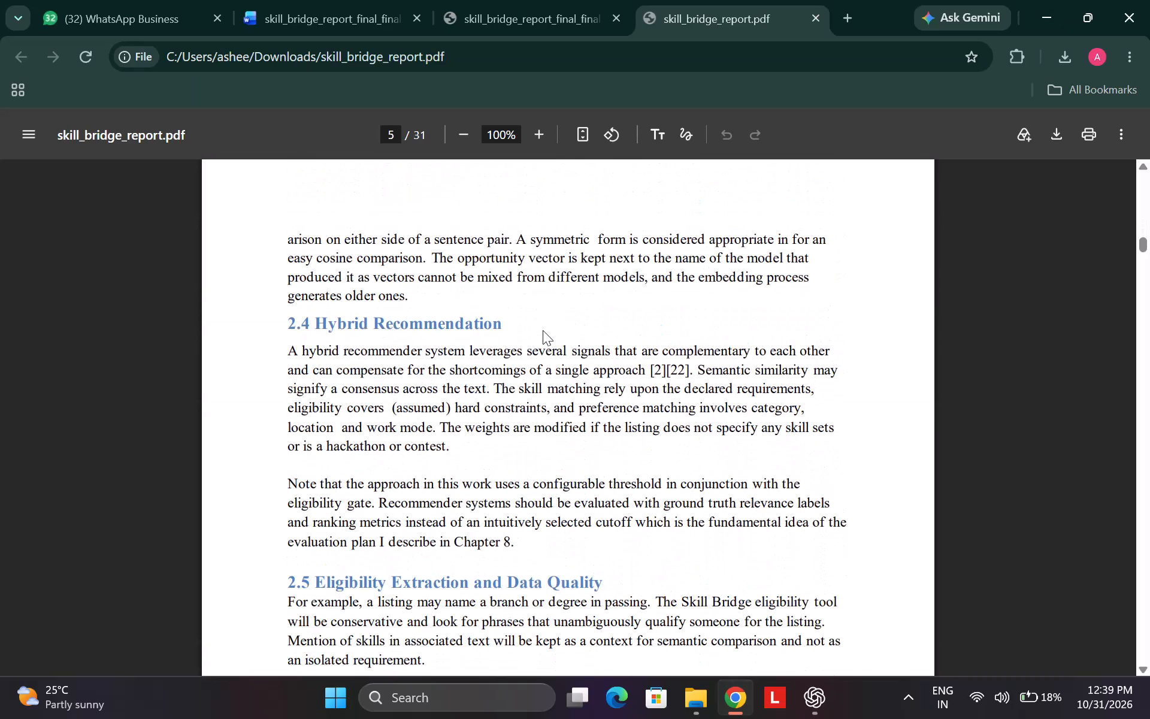
scroll(547, 329, "down", 5)
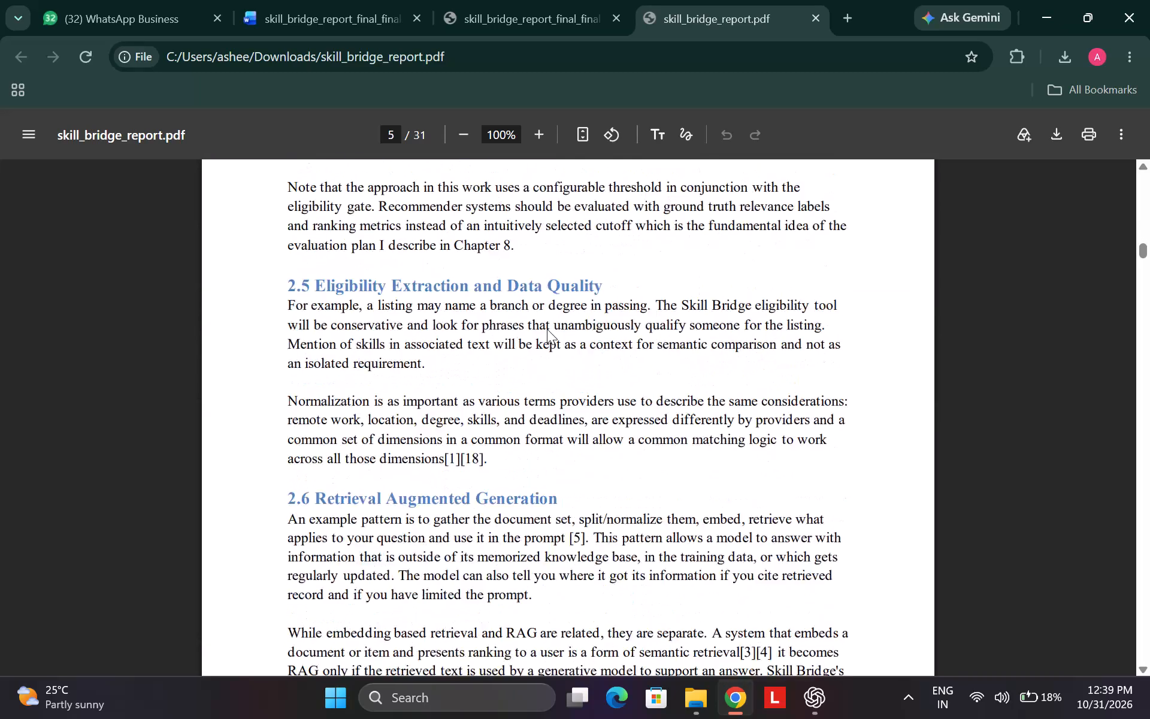
scroll(547, 331, "down", 11)
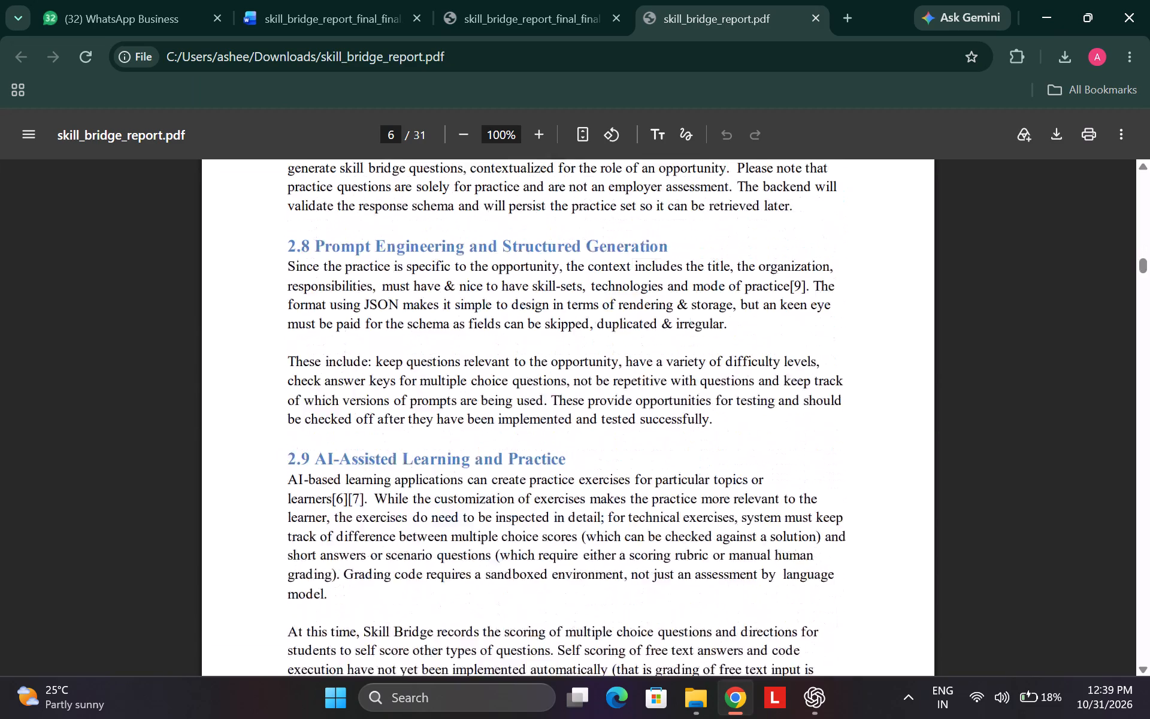
scroll(547, 333, "down", 8)
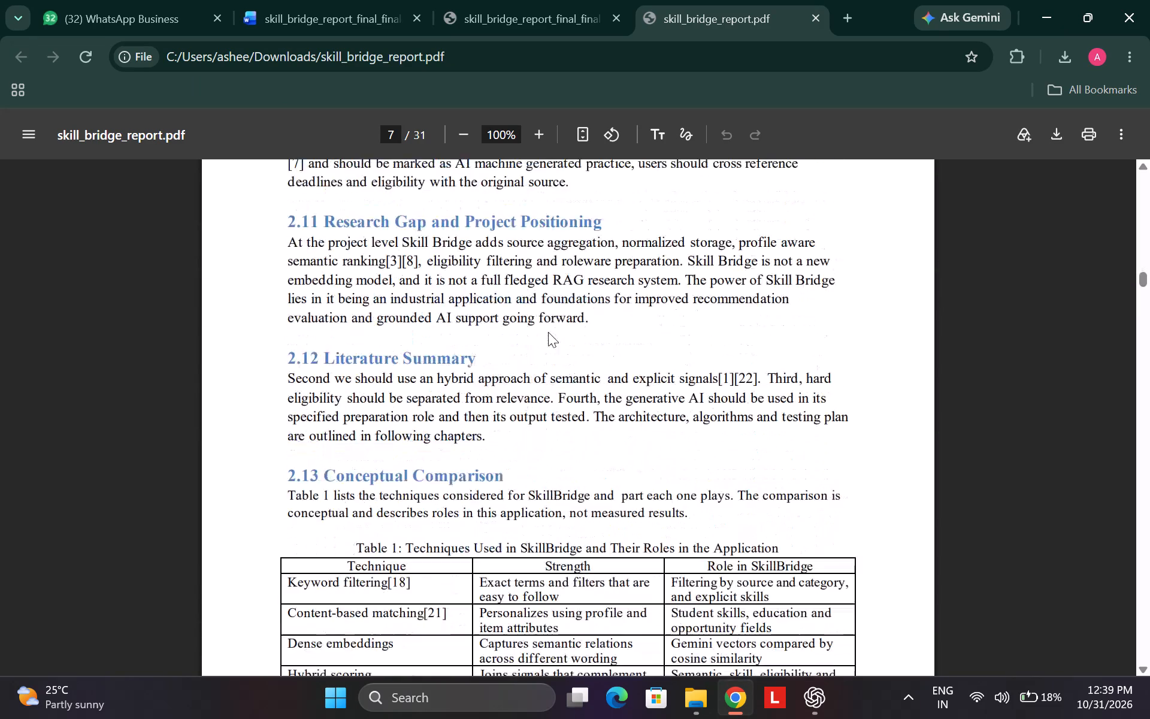
scroll(548, 332, "down", 7)
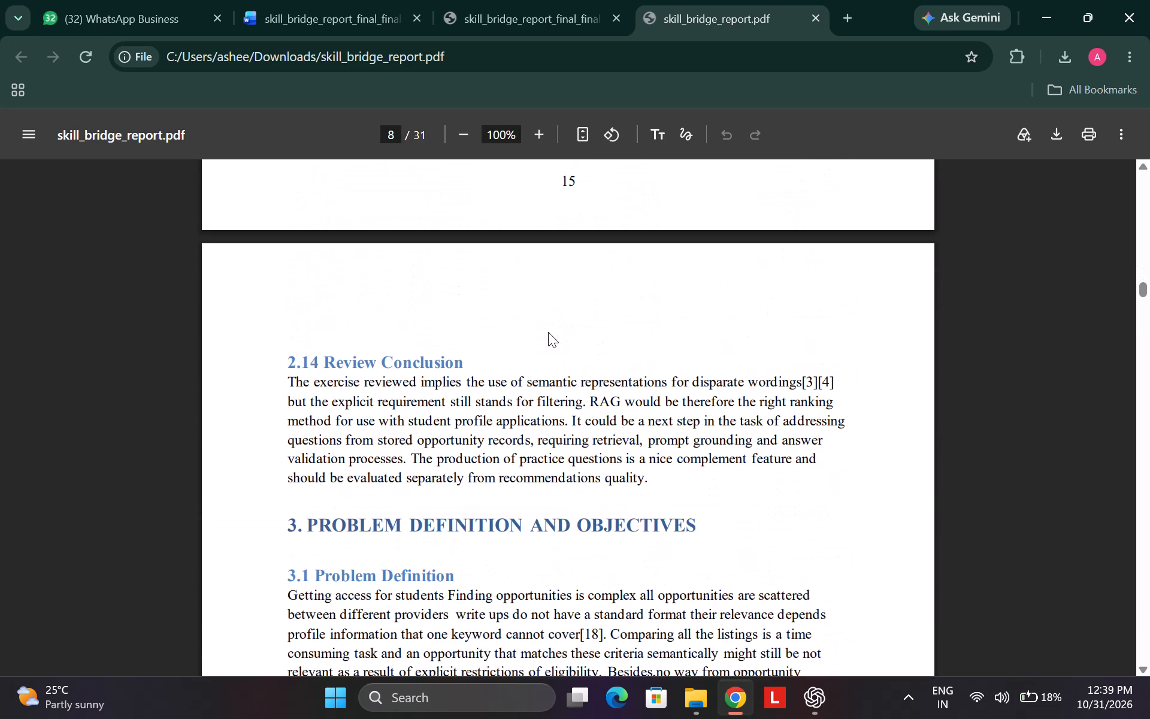
Check the page breaks and text of chapter 3 on problem definition and chapter 4 on proposed methodology, through section 4.11.
scroll(548, 332, "down", 6)
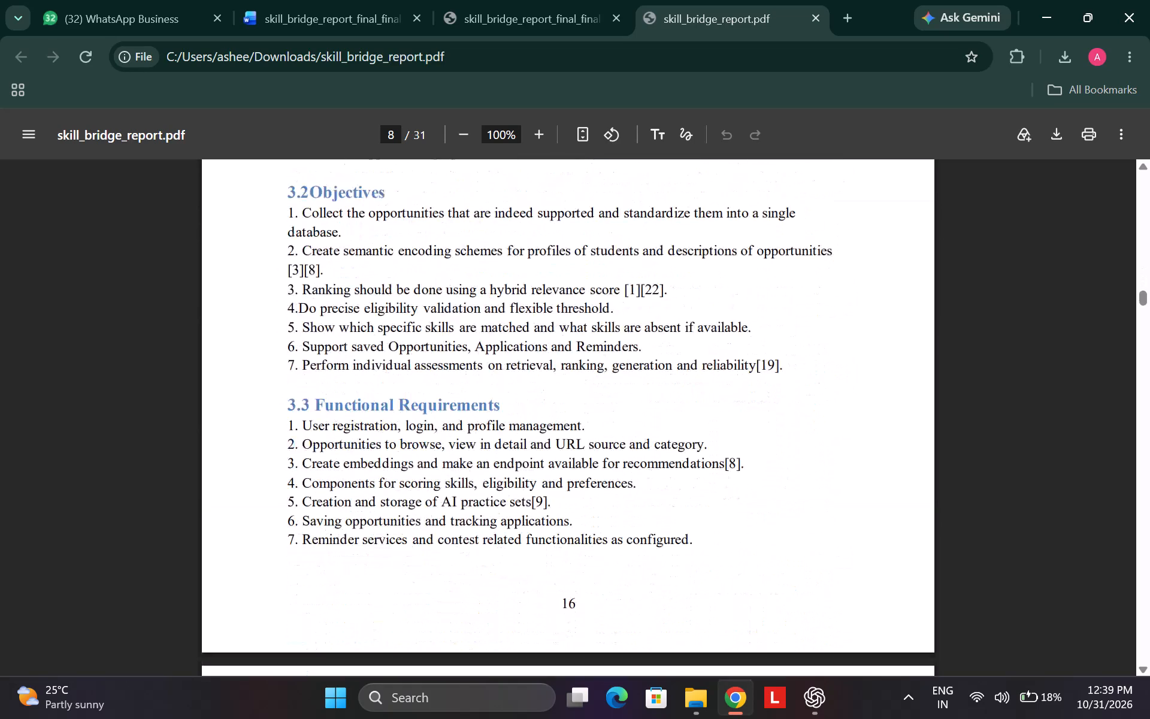
scroll(550, 328, "down", 5)
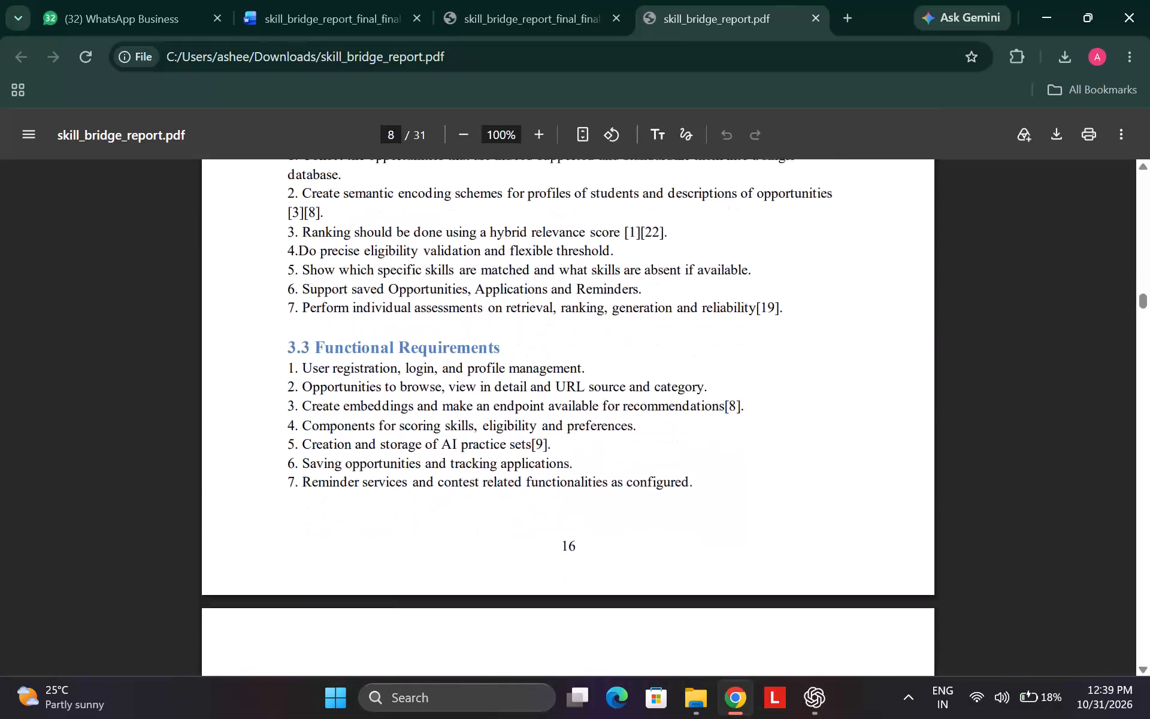
scroll(550, 328, "down", 15)
scroll(550, 328, "up", 5)
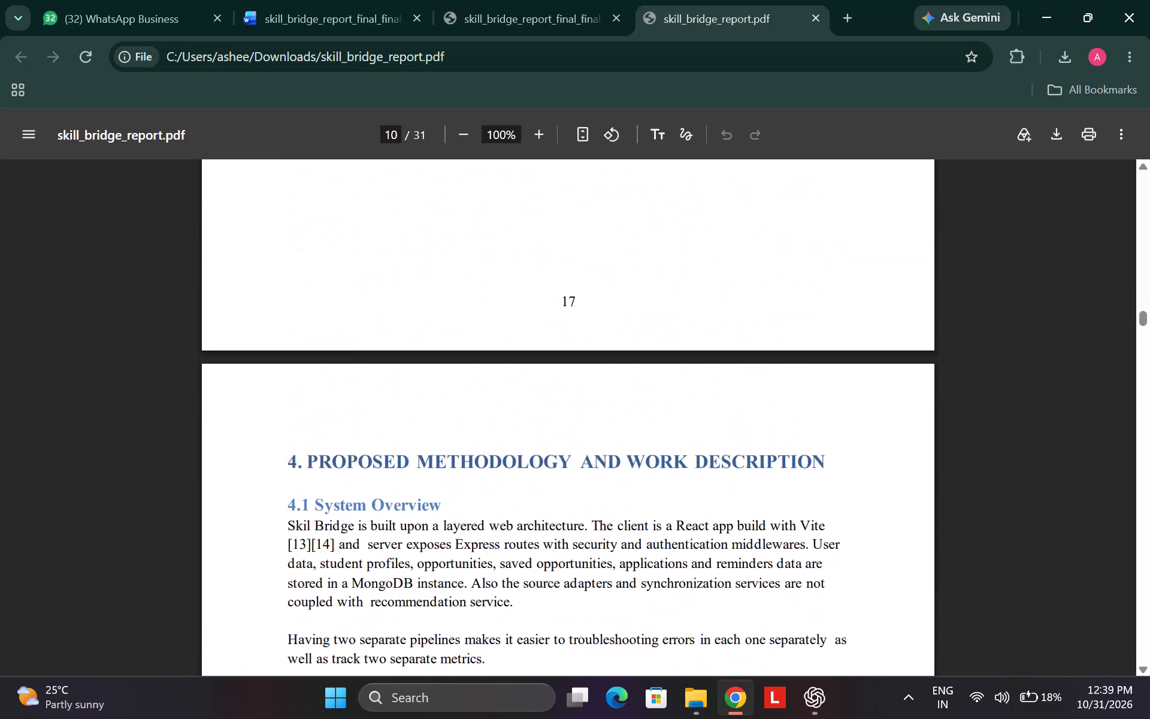
scroll(550, 328, "up", 4)
scroll(550, 328, "down", 13)
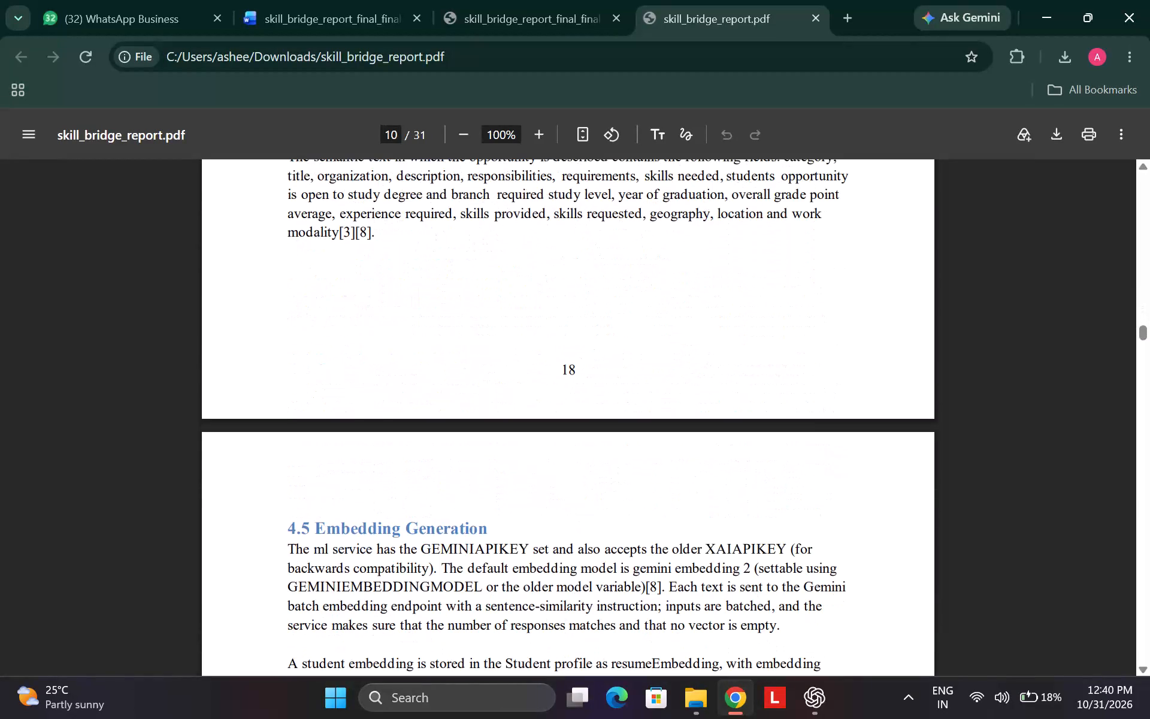
scroll(550, 328, "down", 8)
scroll(550, 328, "up", 3)
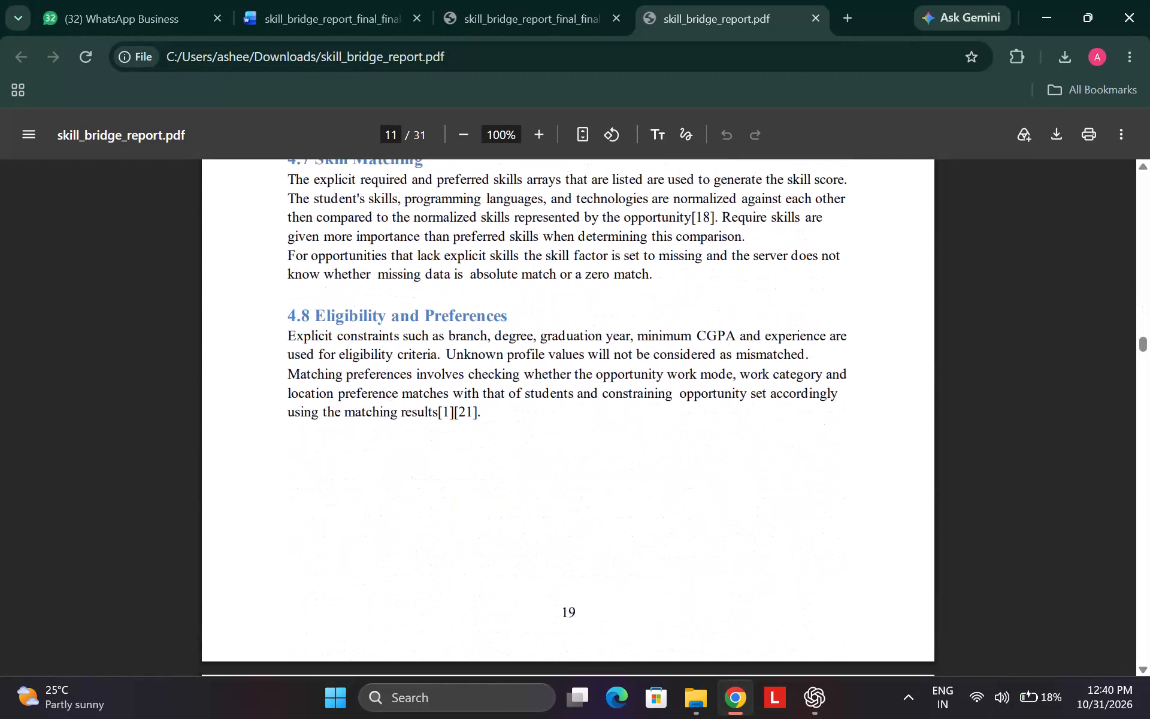
scroll(550, 328, "down", 14)
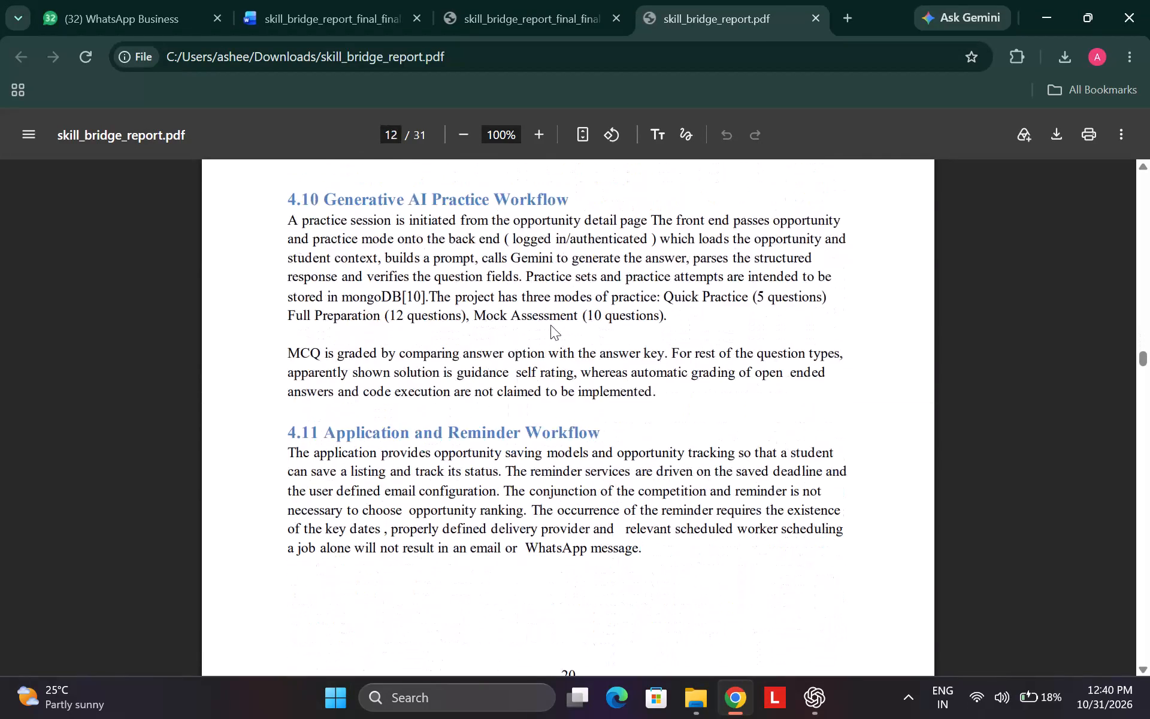
Check the chapter 5 Proposed Algorithms pages, including the Fig. 1 workflow diagram, up to the chapter 6 heading.
scroll(550, 325, "down", 14)
scroll(550, 325, "up", 2)
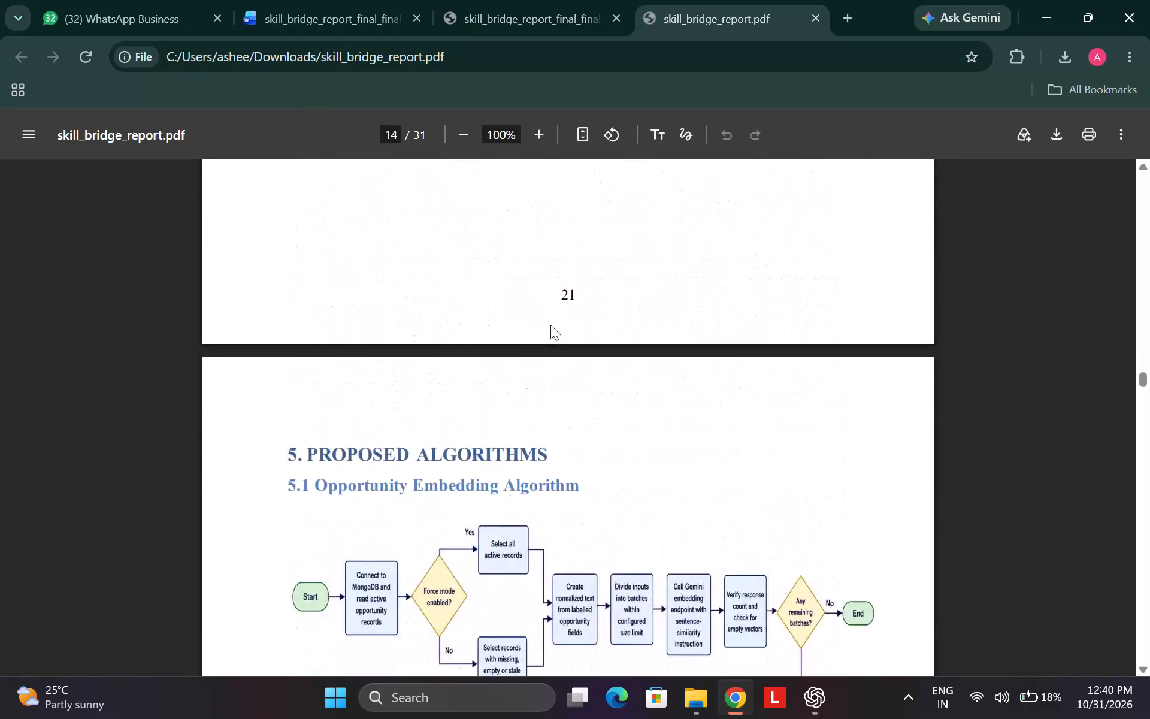
scroll(550, 325, "up", 5)
scroll(550, 325, "down", 9)
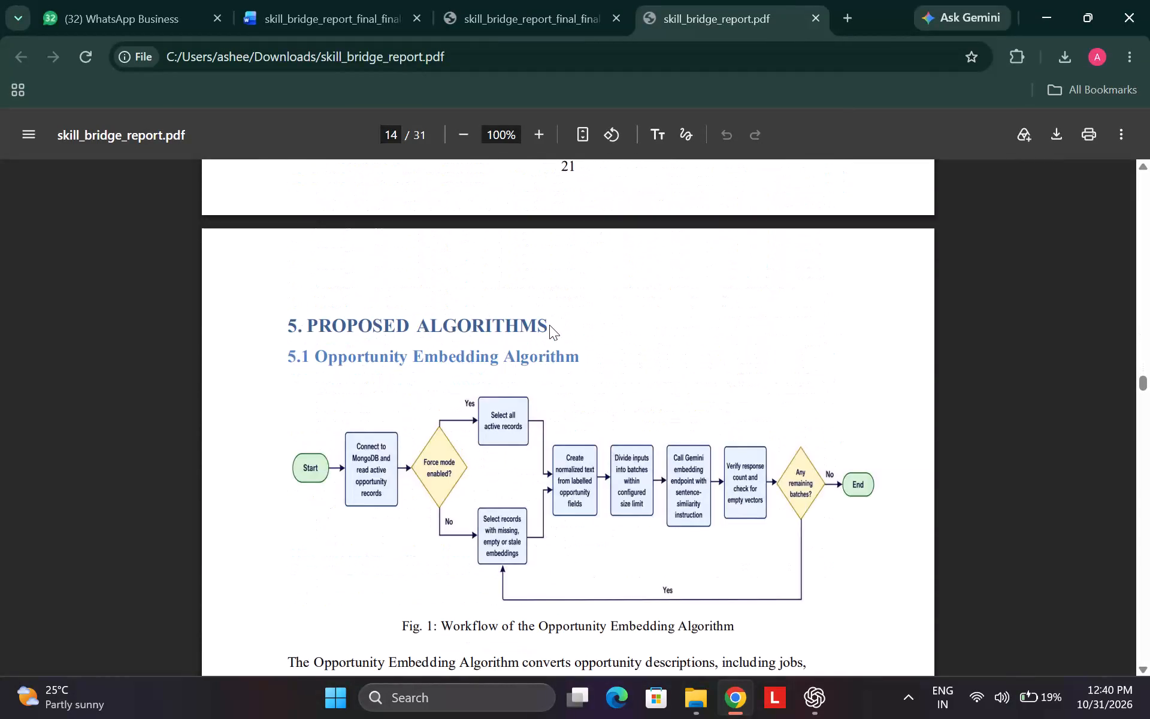
scroll(549, 325, "down", 18)
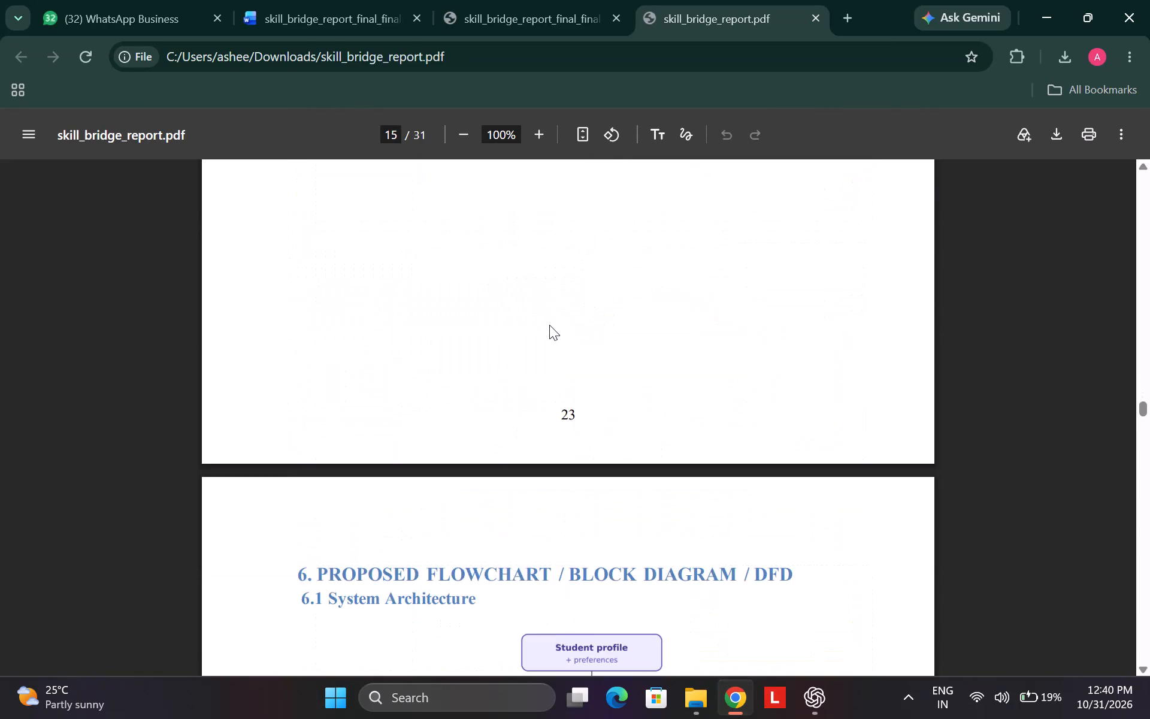
Examine the chapter 6 system architecture and data flow diagrams, the figure captions and the bullet list page that follows them.
scroll(549, 325, "down", 13)
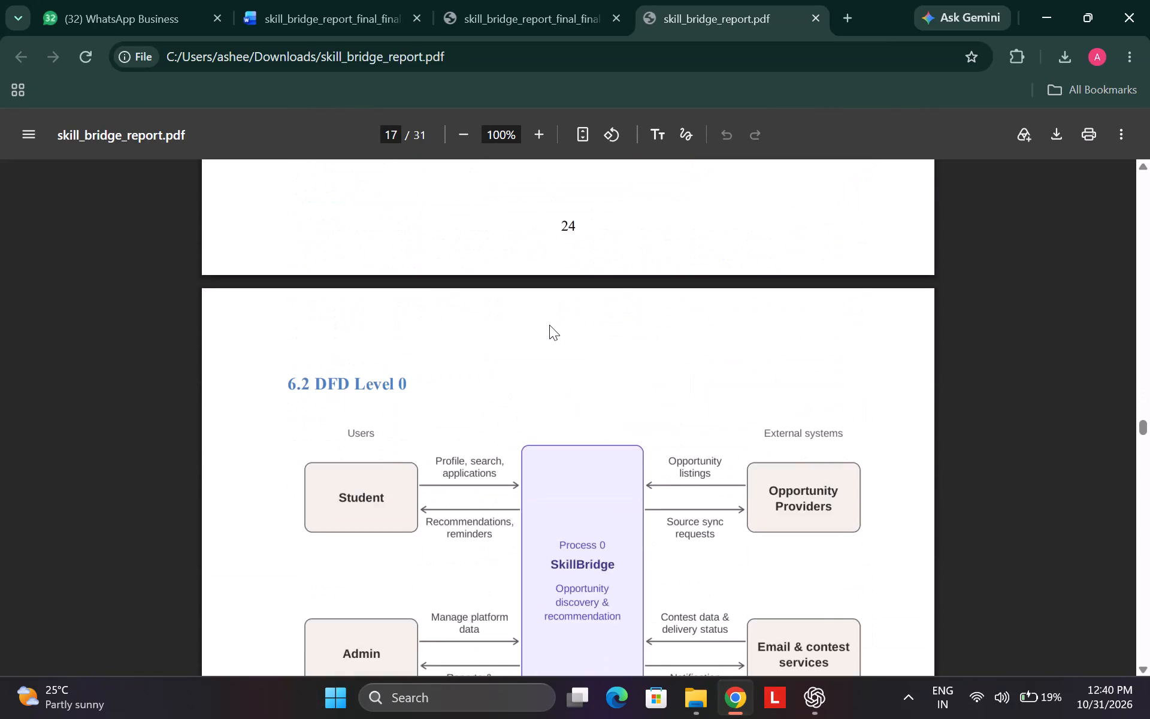
scroll(549, 325, "down", 16)
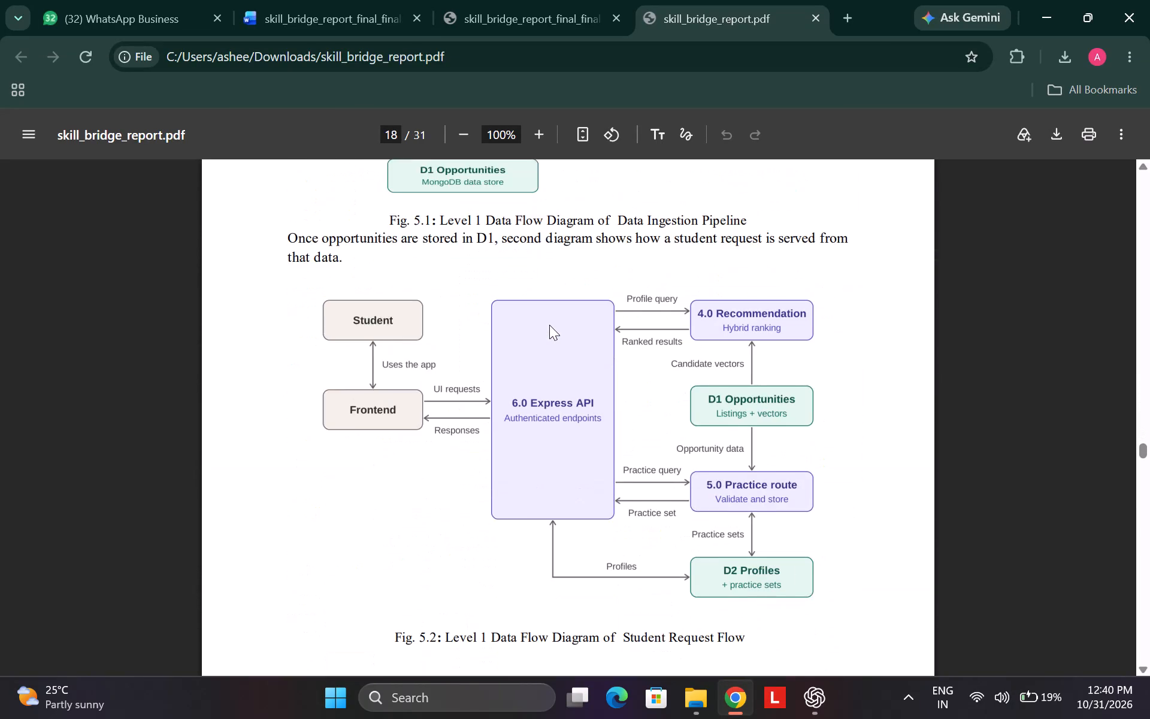
scroll(549, 325, "down", 1)
scroll(549, 325, "up", 2)
scroll(549, 325, "down", 1)
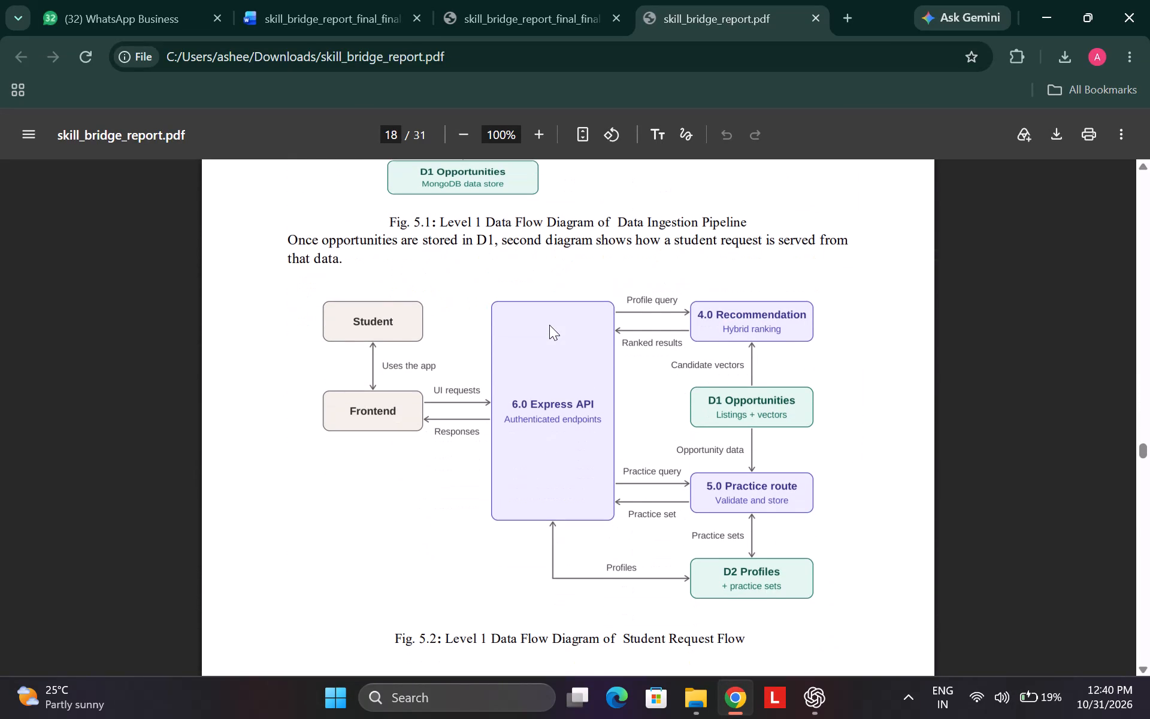
scroll(549, 325, "down", 2)
scroll(549, 325, "up", 4)
scroll(549, 325, "down", 2)
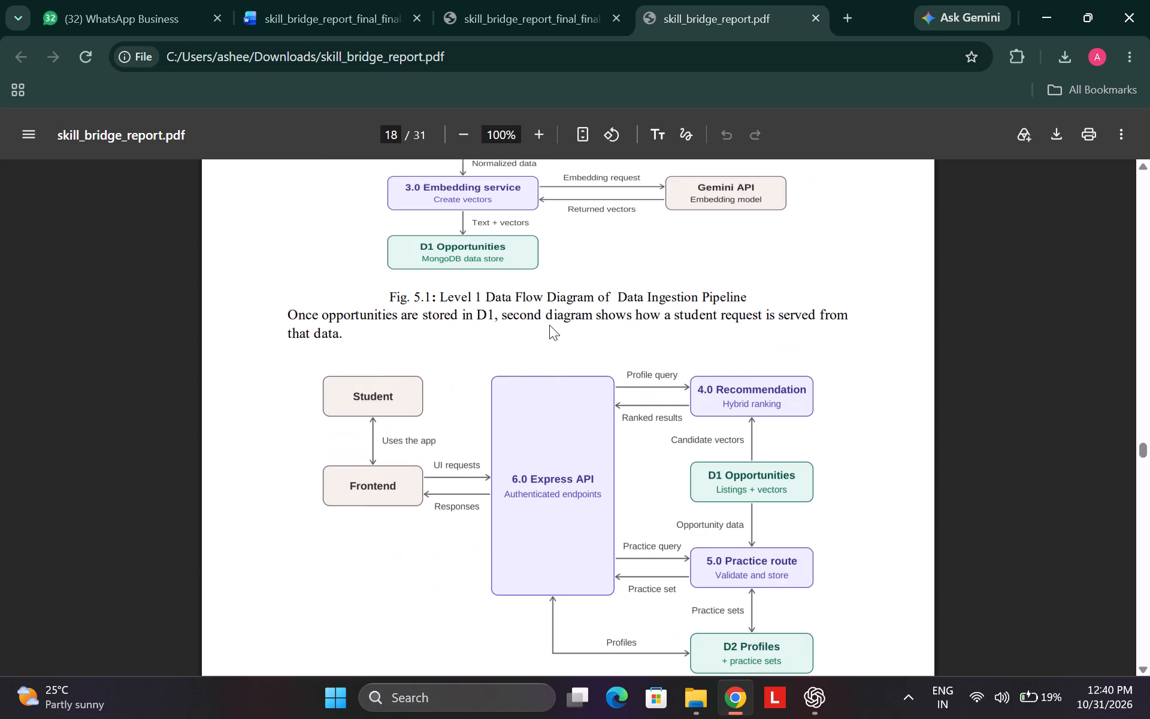
scroll(549, 325, "down", 9)
scroll(549, 325, "up", 5)
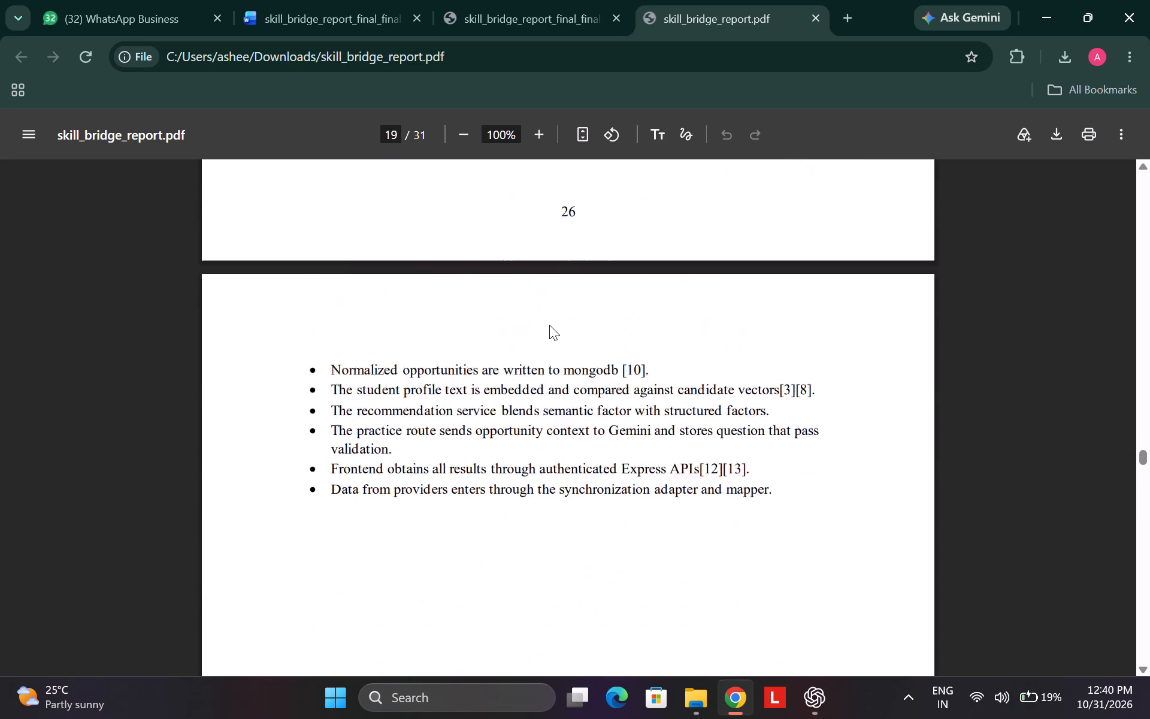
scroll(549, 325, "up", 1)
scroll(549, 325, "down", 9)
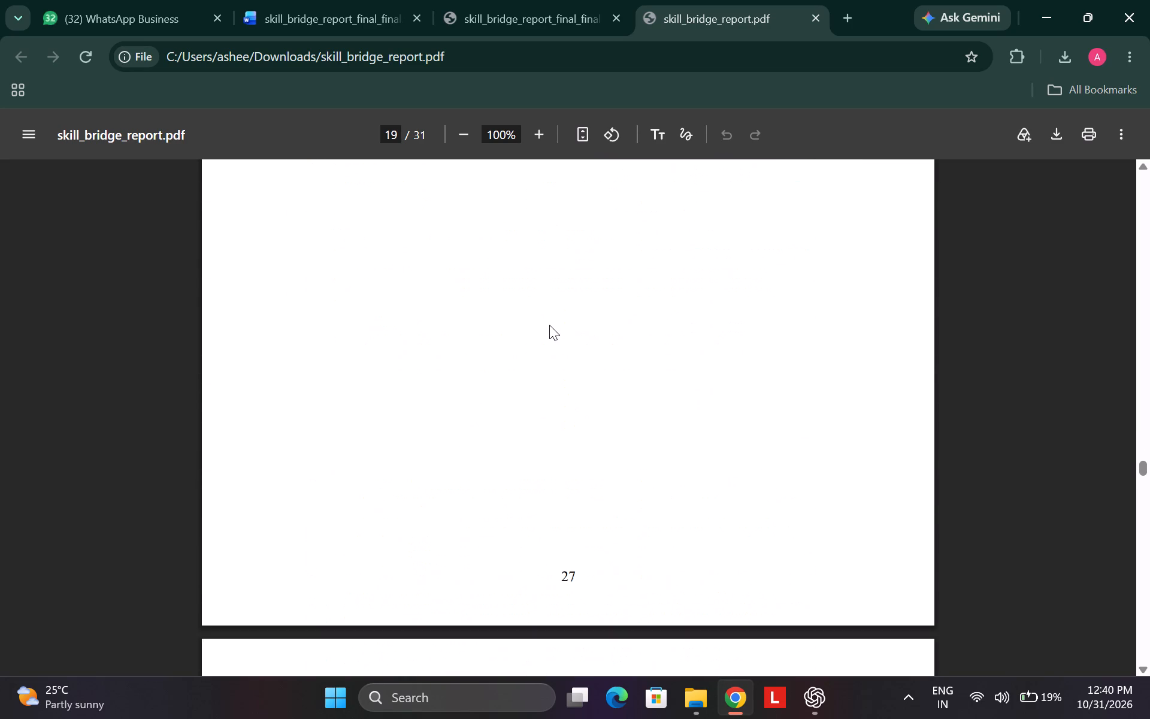
scroll(549, 325, "up", 6)
scroll(549, 325, "down", 9)
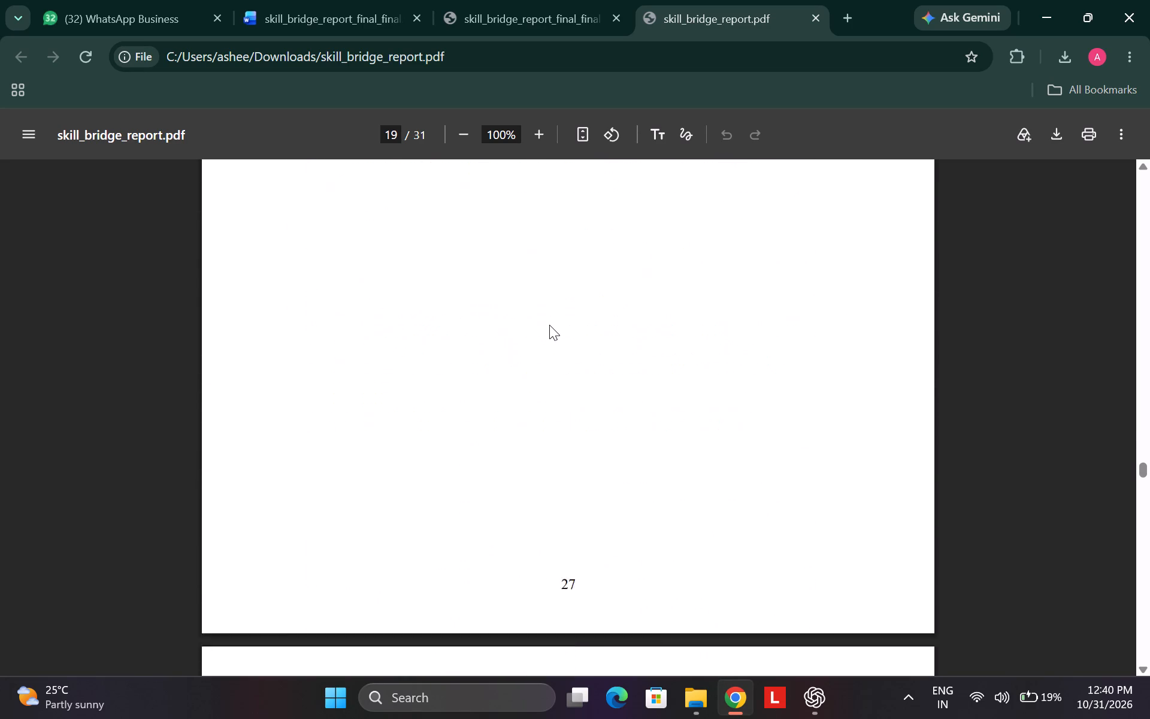
Review the chapter 7 pages, including section 7.9 Main Data Models and Table 2, up to the chapter 8 heading.
scroll(549, 325, "down", 19)
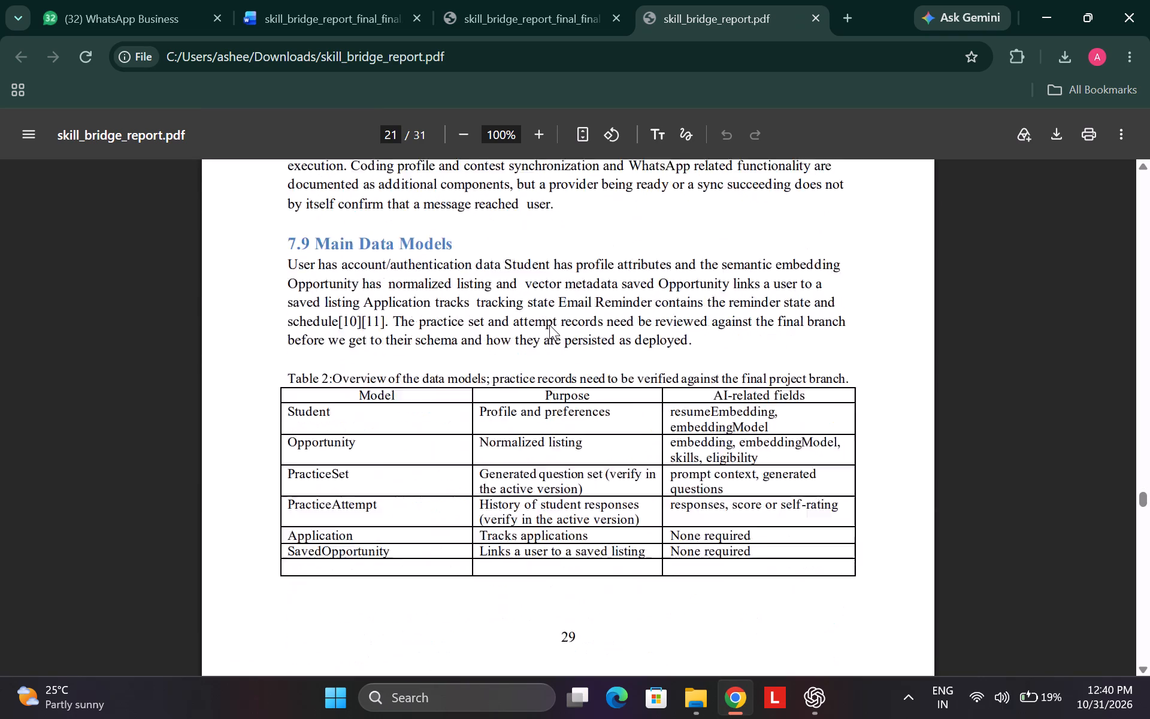
scroll(549, 325, "down", 16)
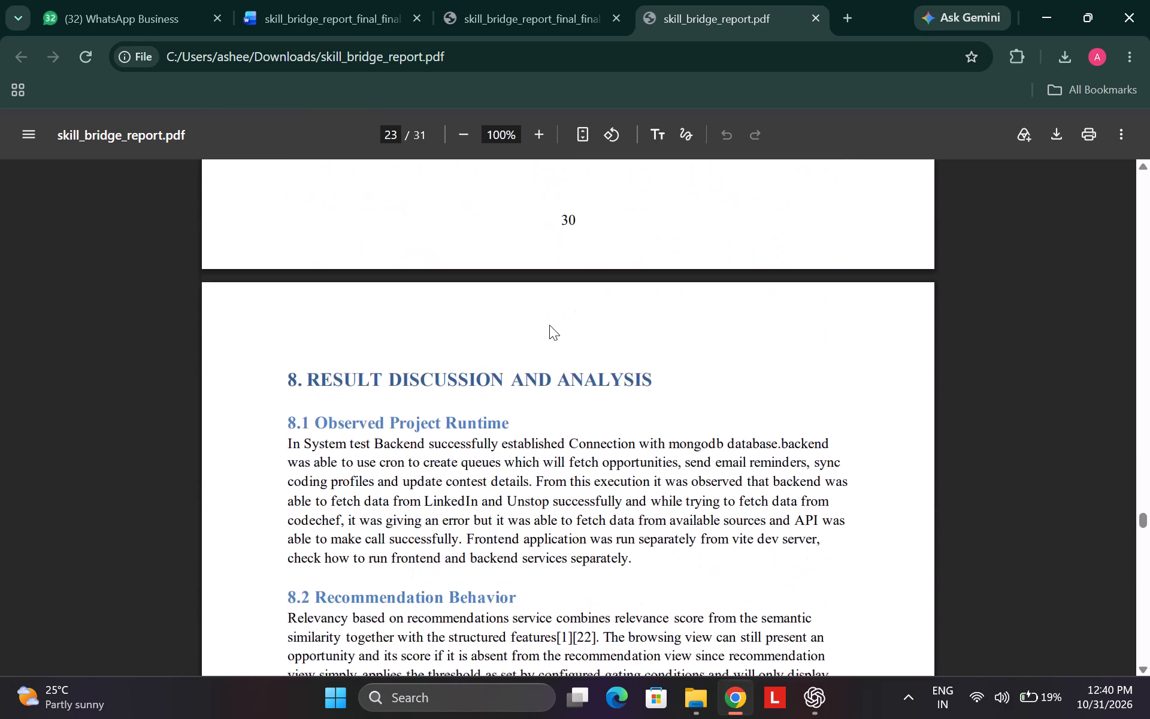
Examine the chapter 8 results pages and the application interface screenshots with their captions, Fig. 6 through Fig. 10.
scroll(549, 325, "down", 14)
scroll(549, 325, "up", 2)
scroll(549, 325, "down", 11)
scroll(549, 325, "up", 2)
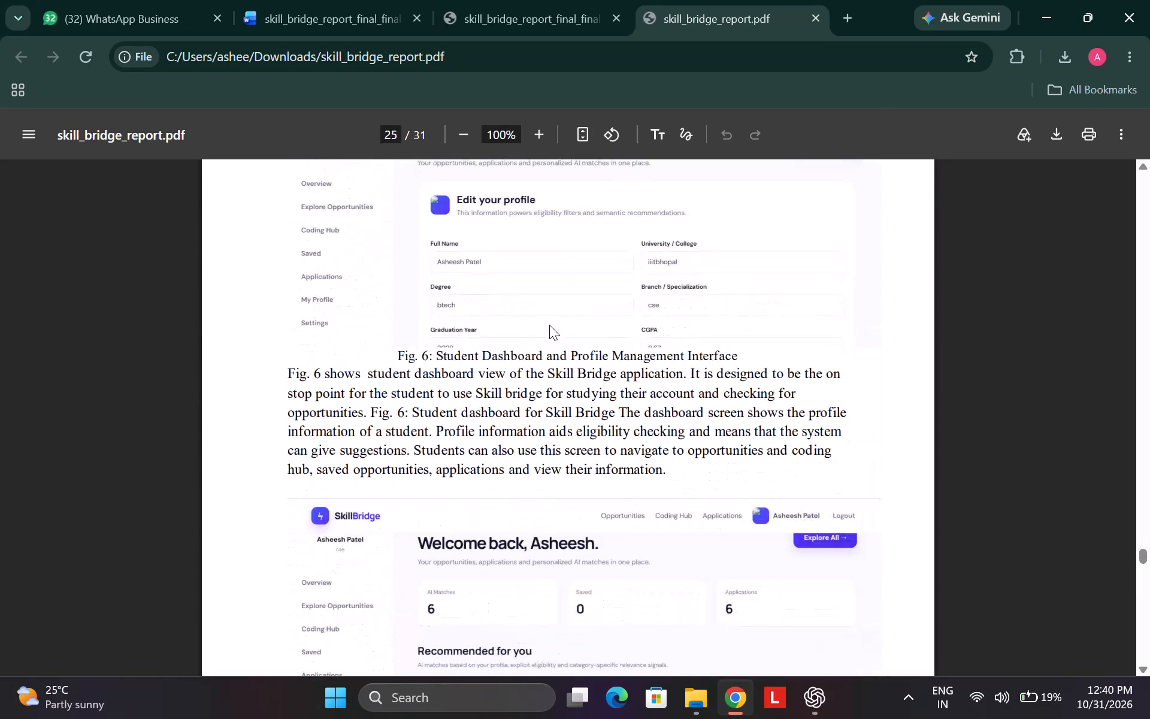
scroll(549, 325, "down", 4)
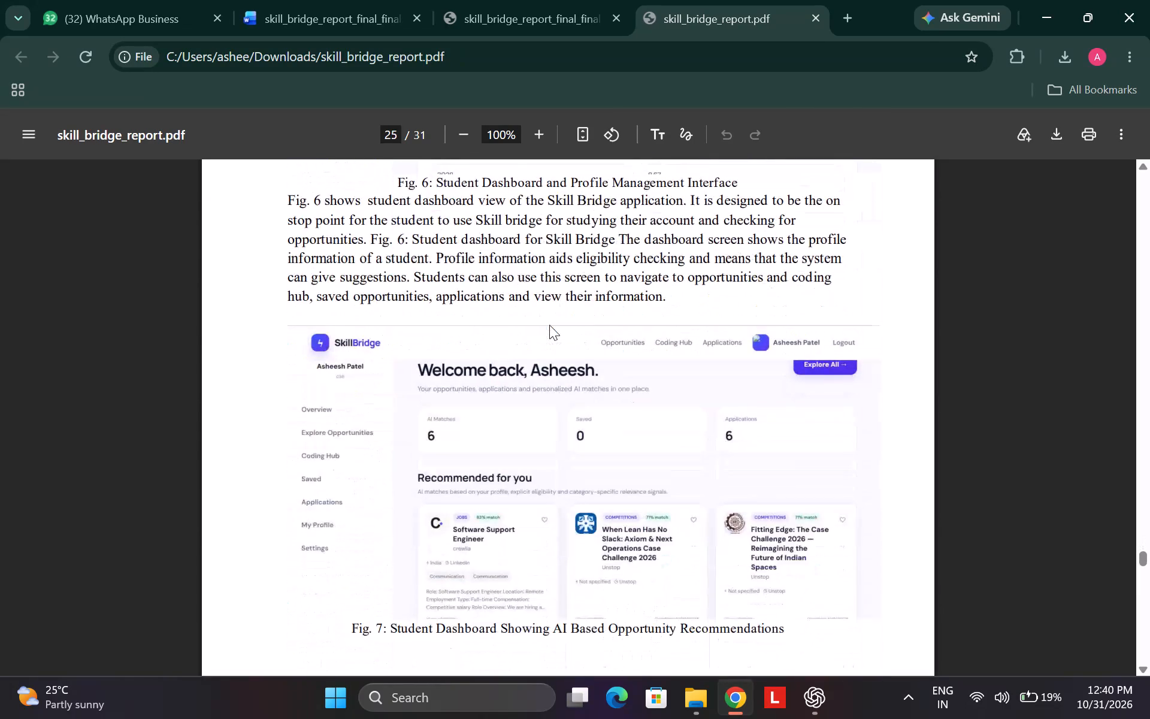
scroll(549, 325, "down", 12)
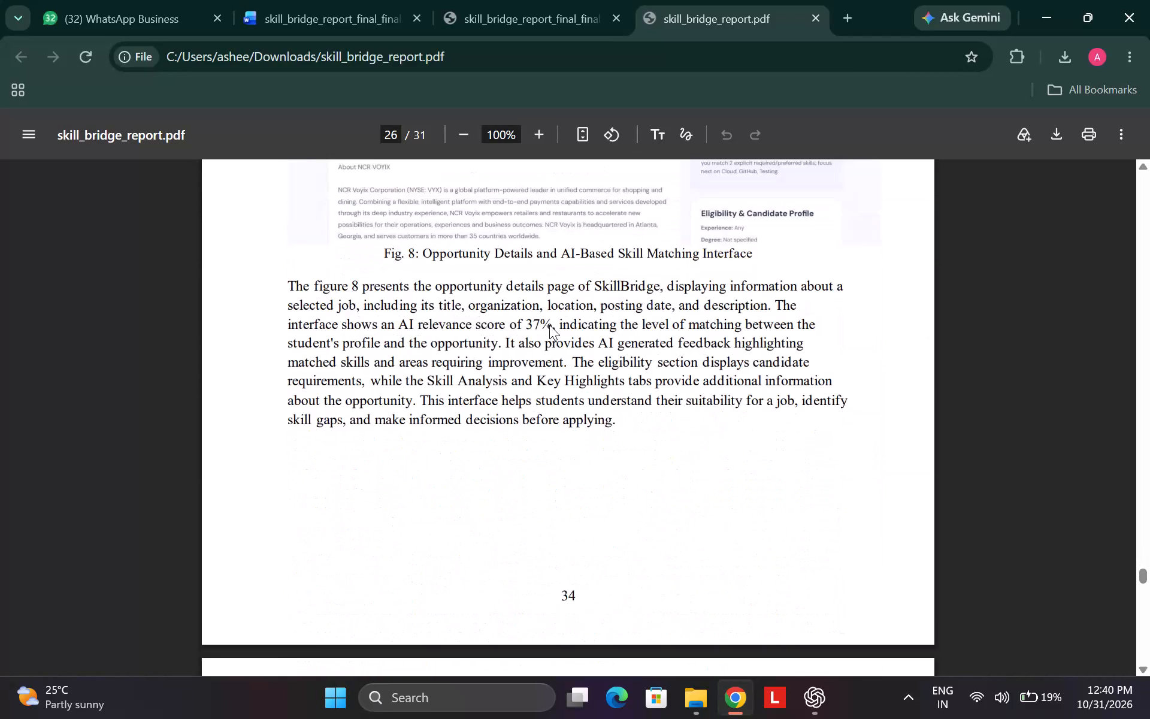
scroll(549, 325, "down", 12)
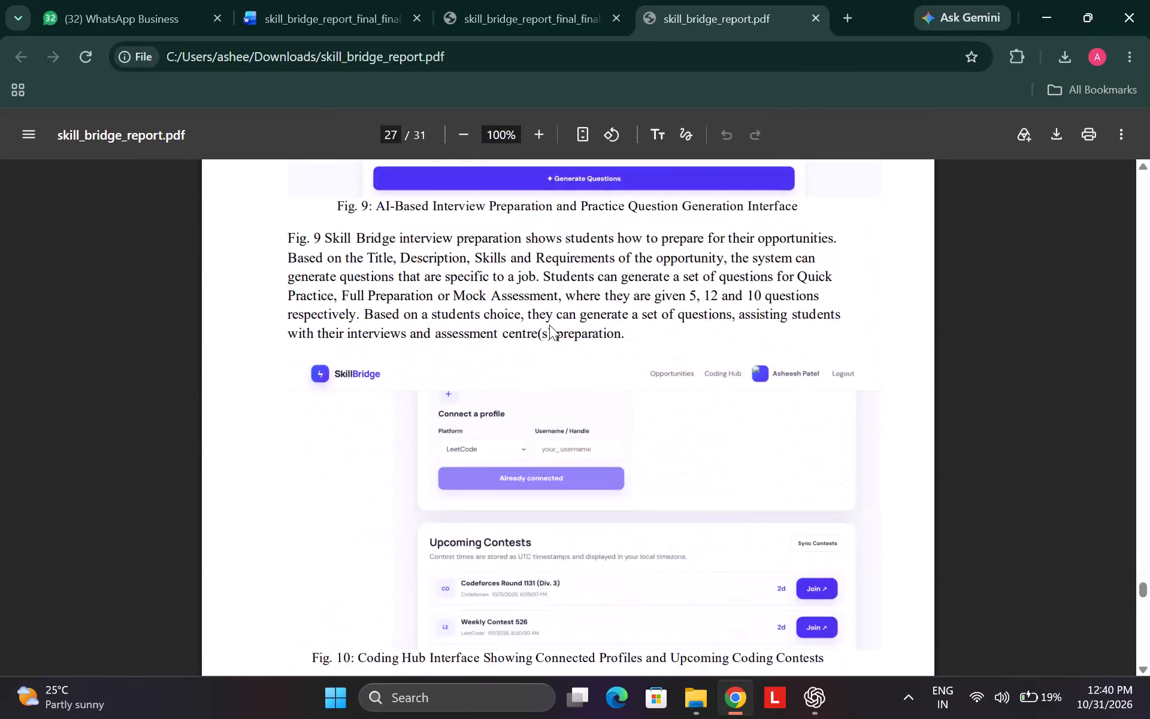
Review the chapter 9 conclusion and future scope and the reference list through entry [24] on the last page.
scroll(549, 325, "down", 15)
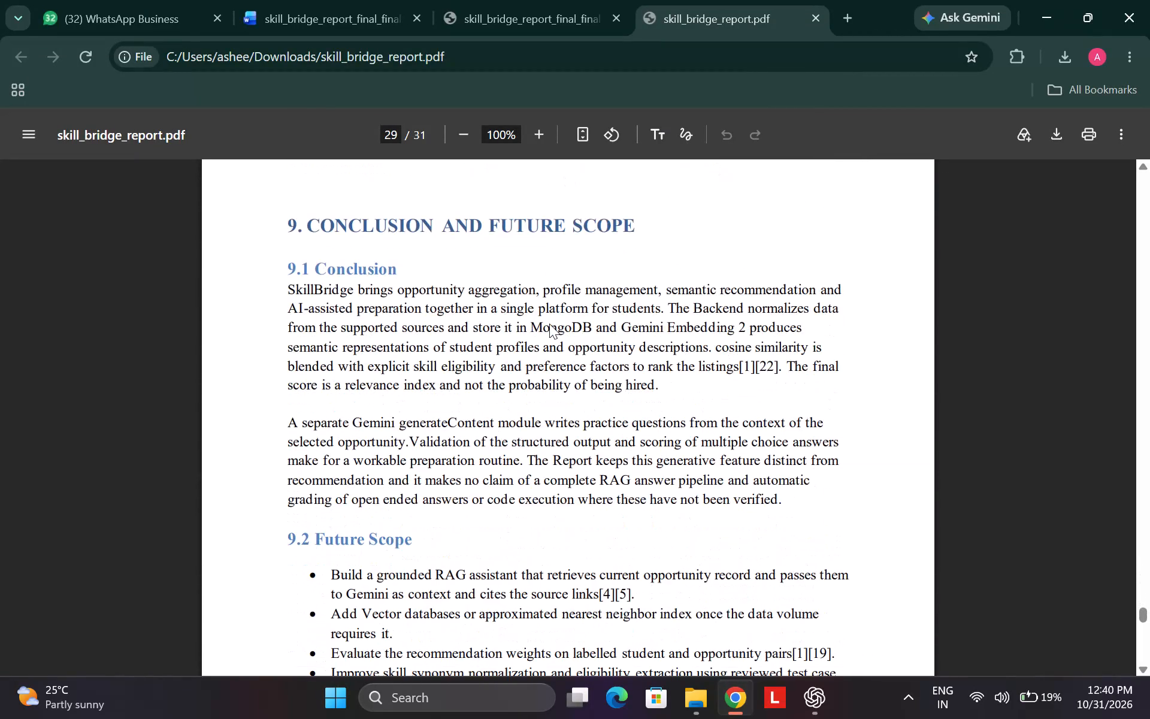
scroll(549, 324, "down", 20)
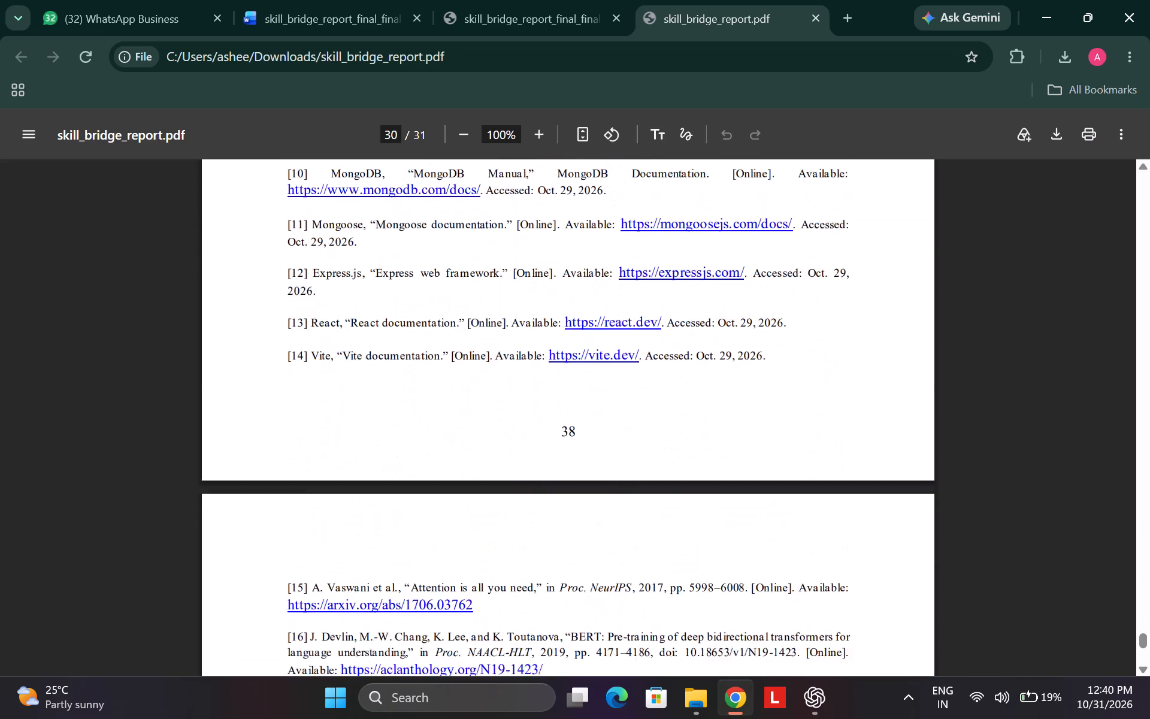
scroll(547, 324, "down", 9)
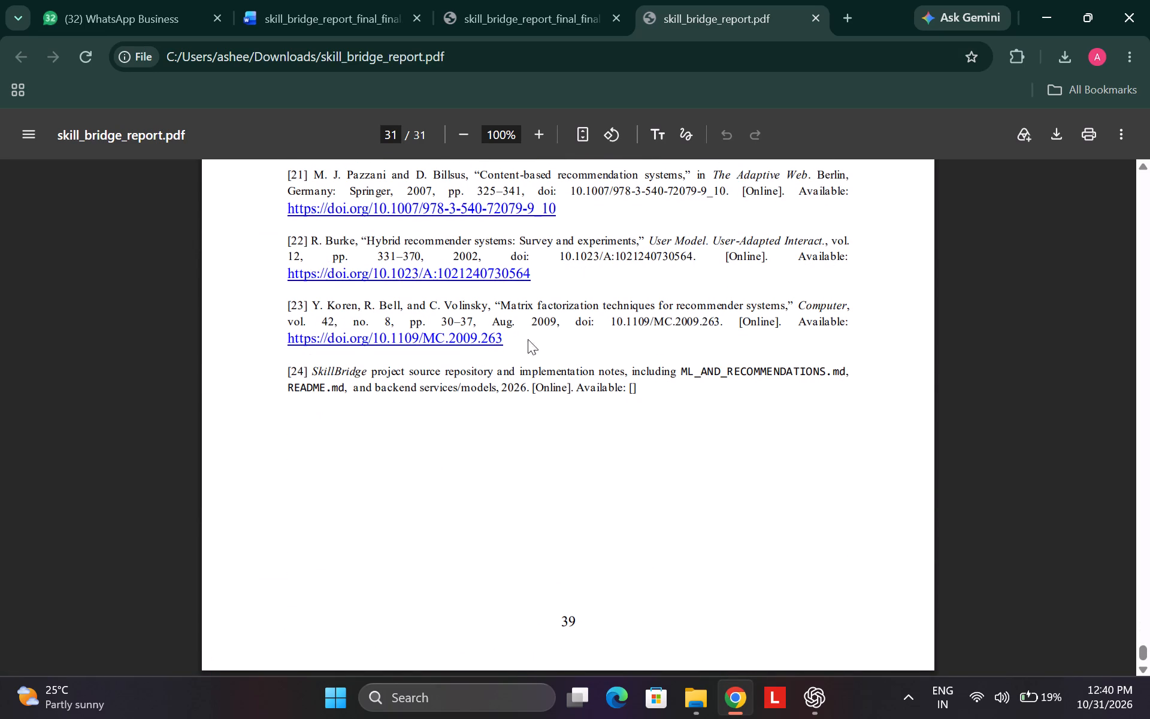
Open the DOI link of reference [23] and look over the linked IEEE Xplore article page.
left_click(480, 343)
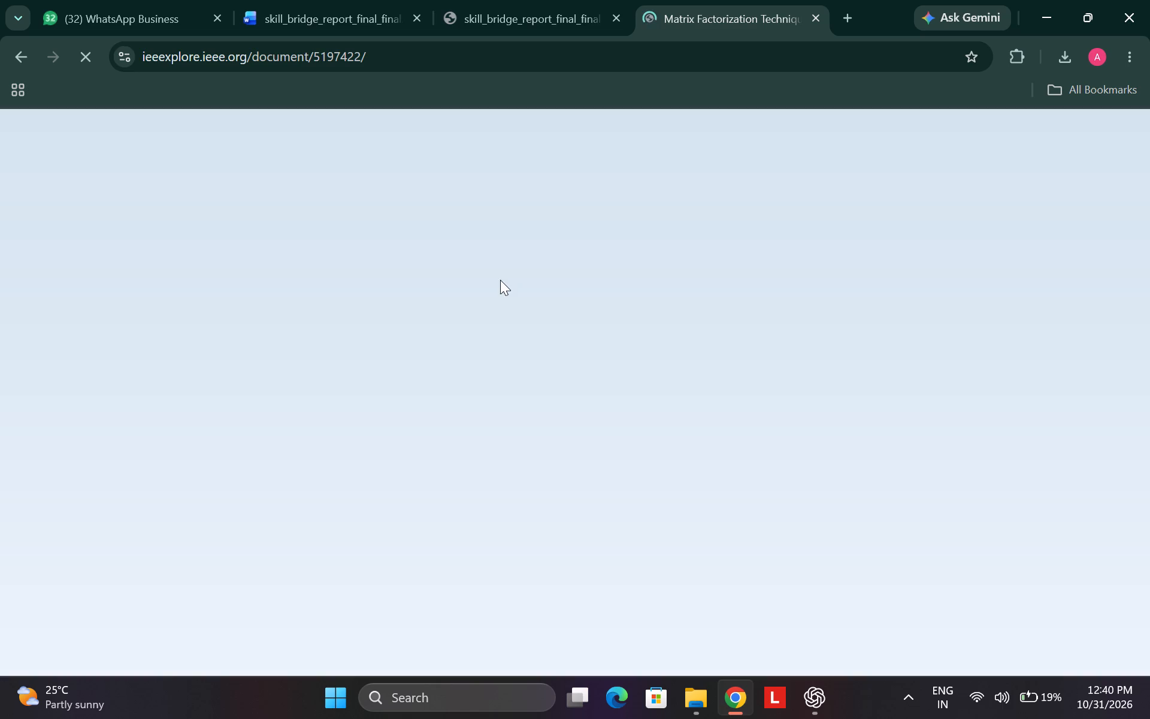
scroll(475, 435, "down", 3)
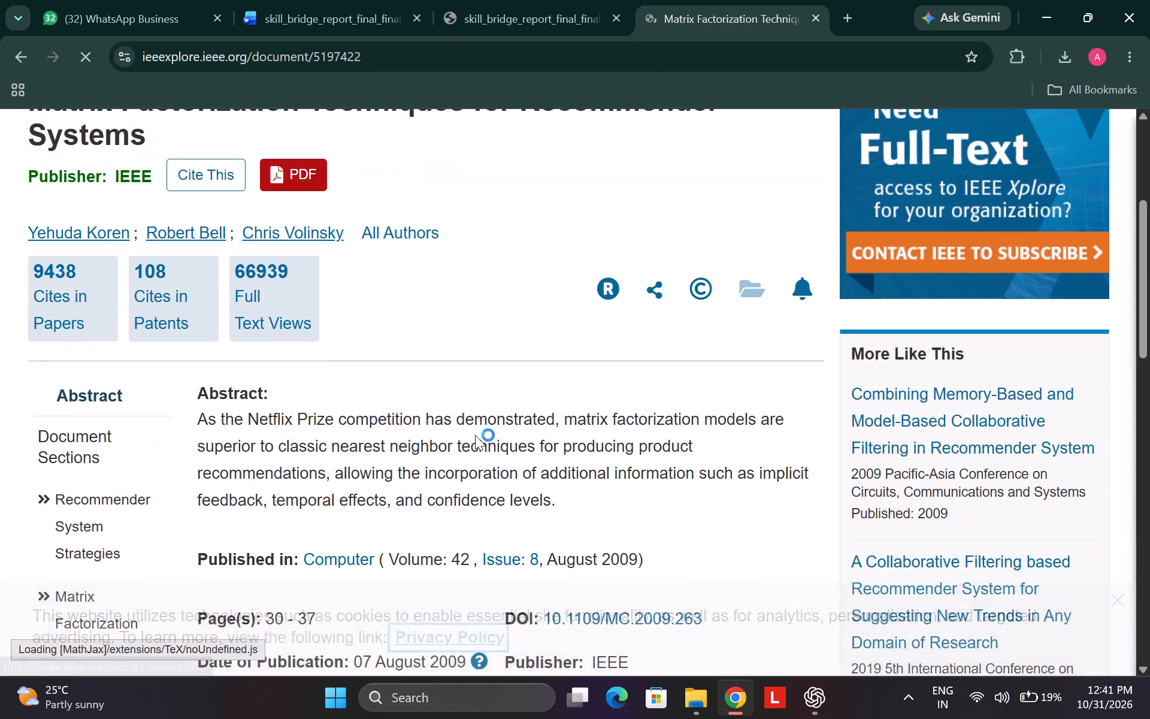
scroll(475, 435, "down", 5)
scroll(475, 435, "up", 4)
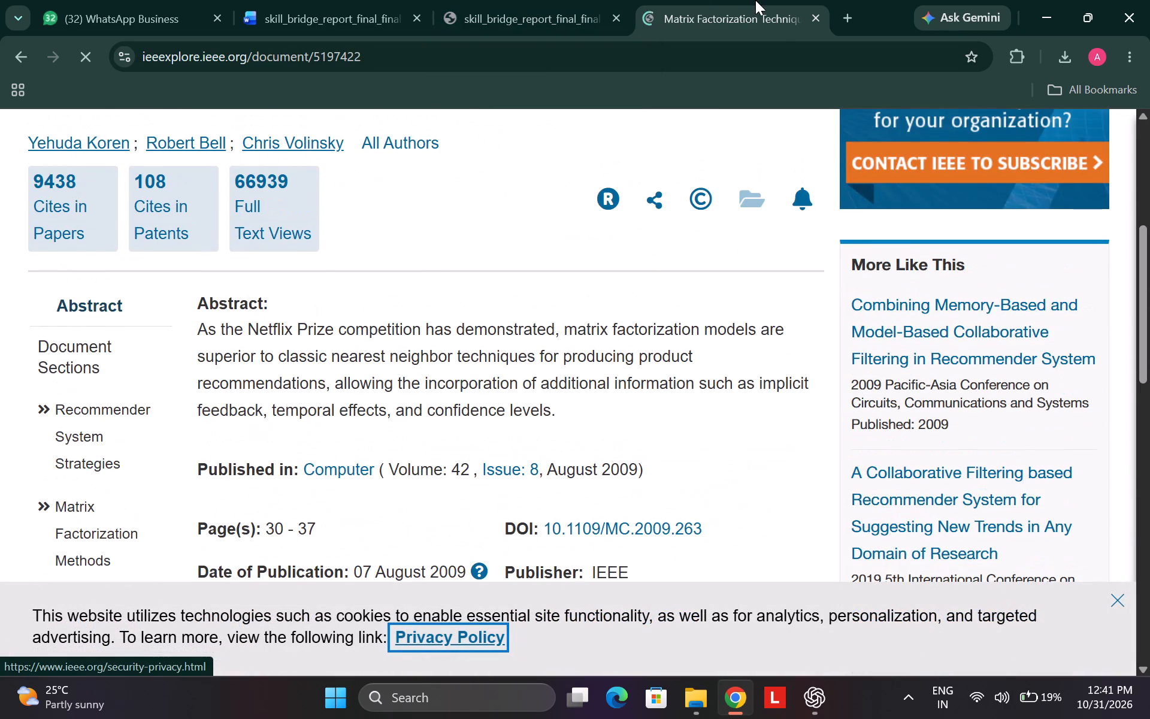